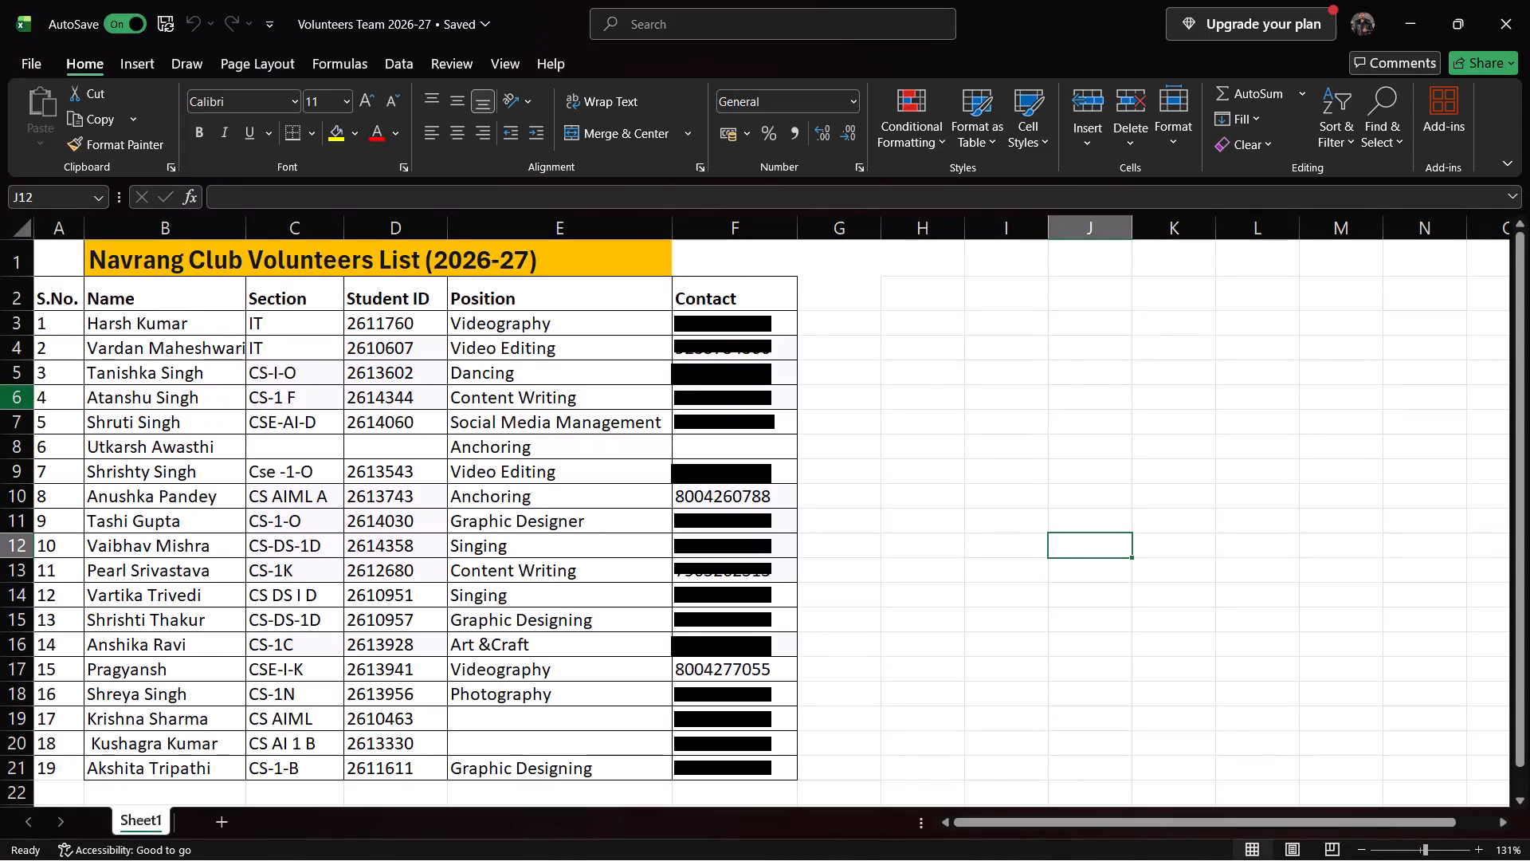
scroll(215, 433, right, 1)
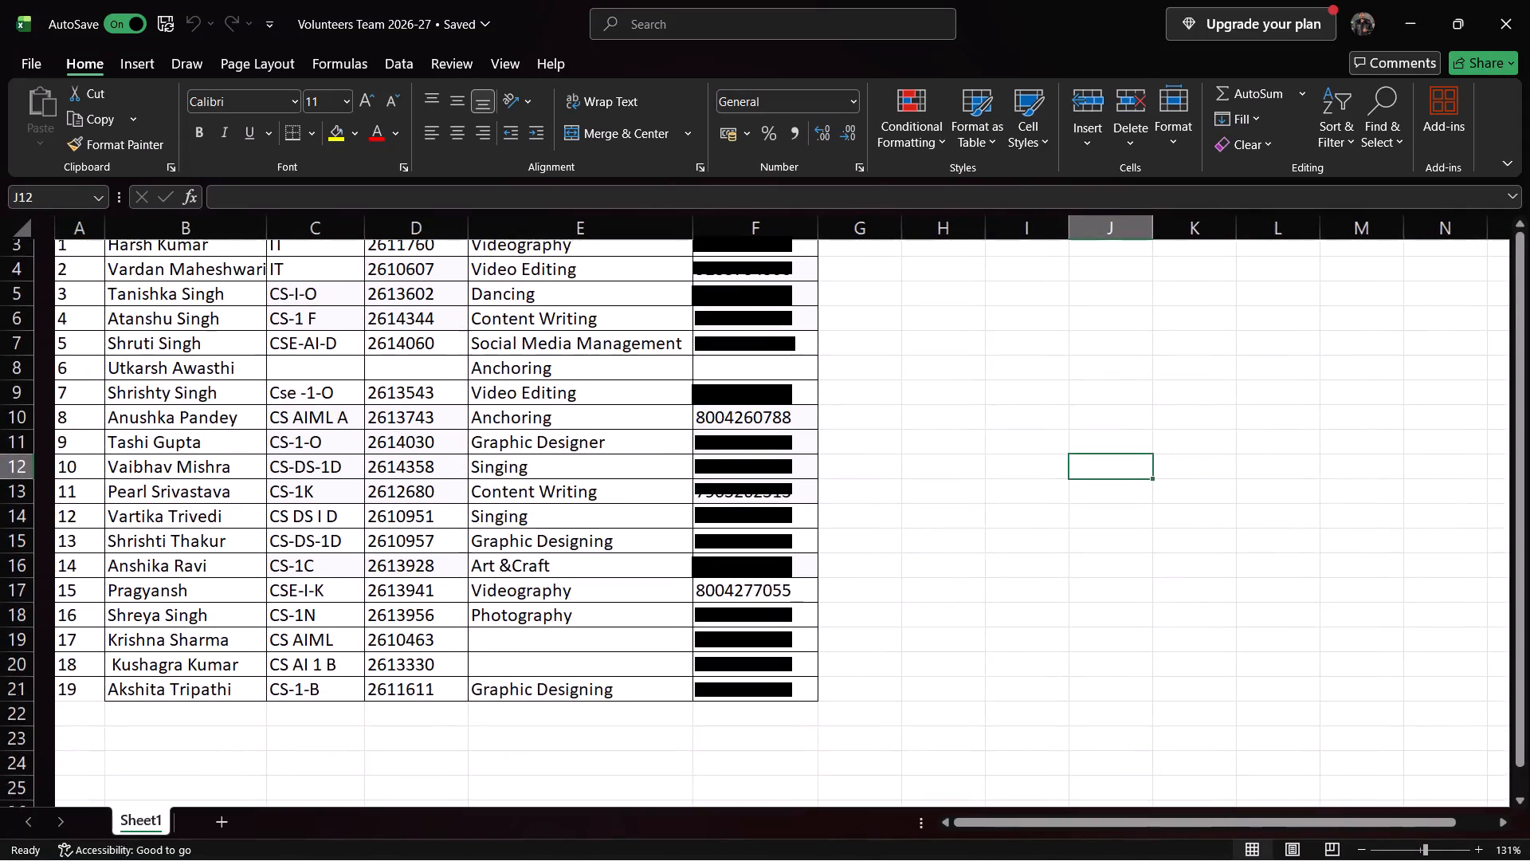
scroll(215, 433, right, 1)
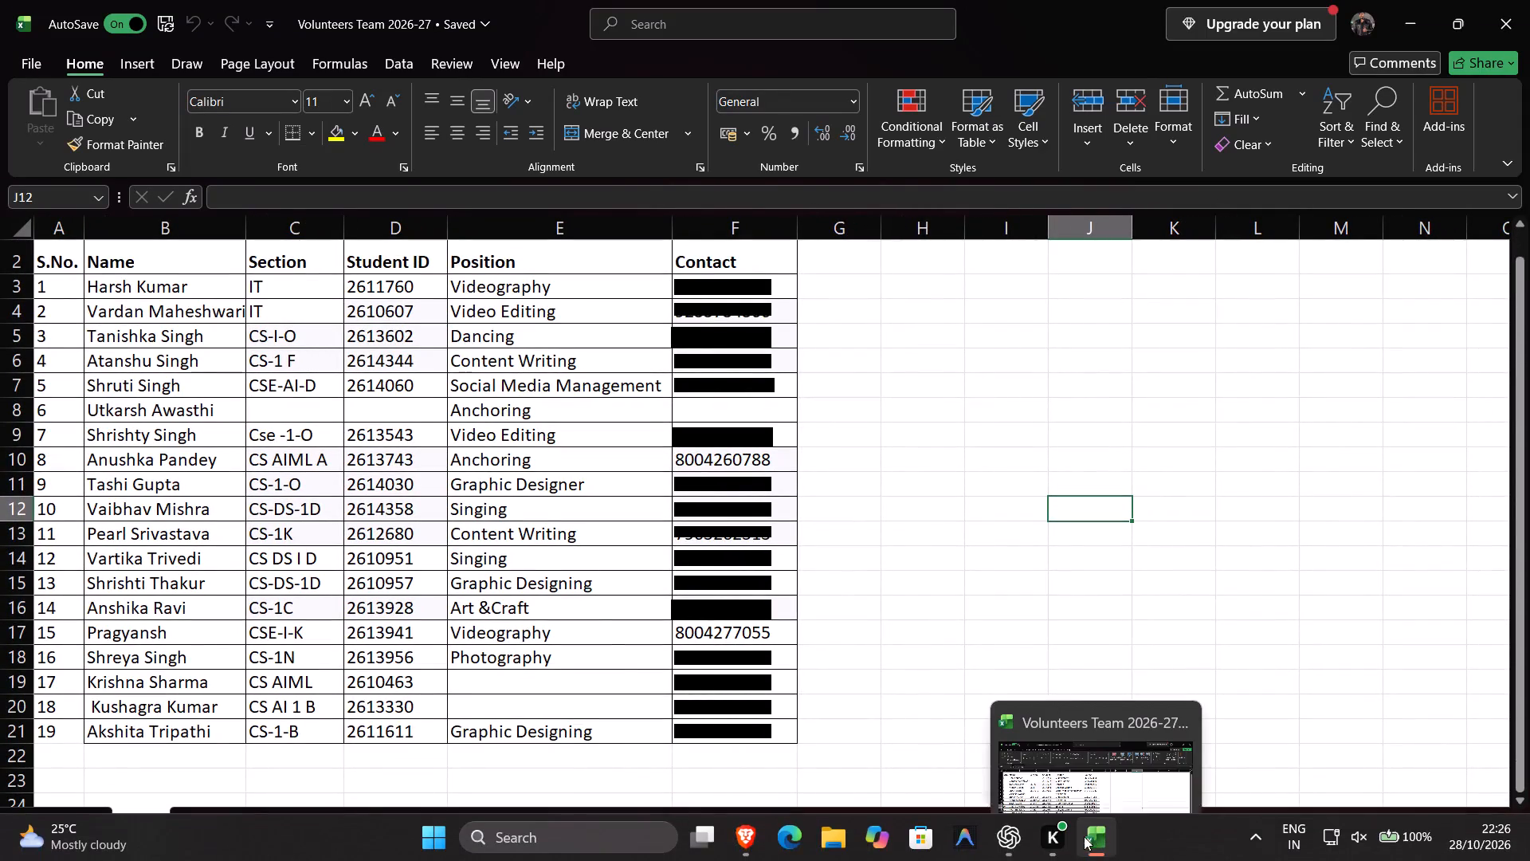
Open the Windows search to find another application to launch.
click(563, 849)
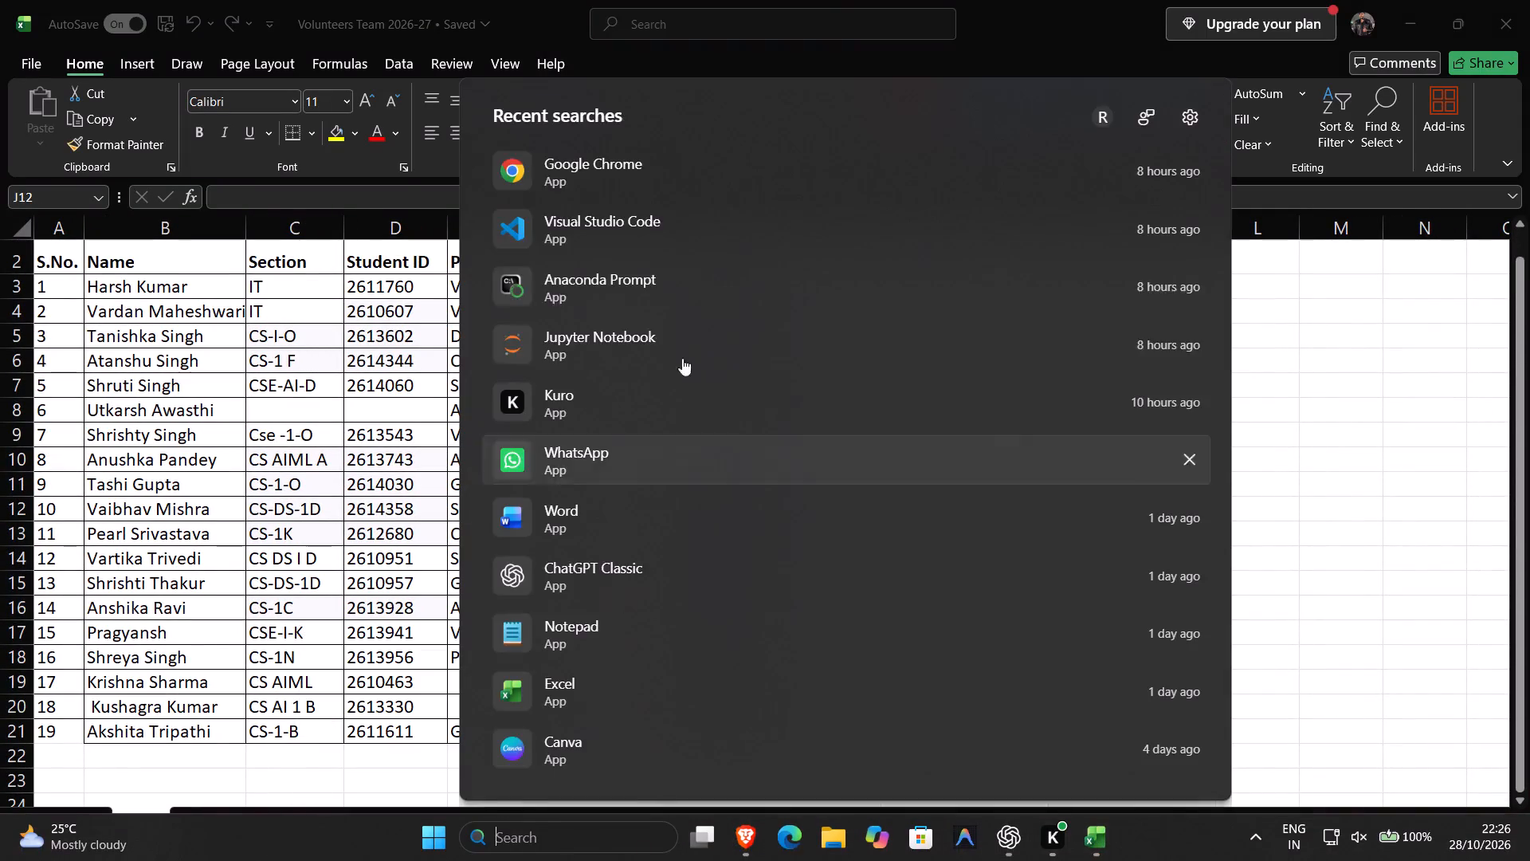
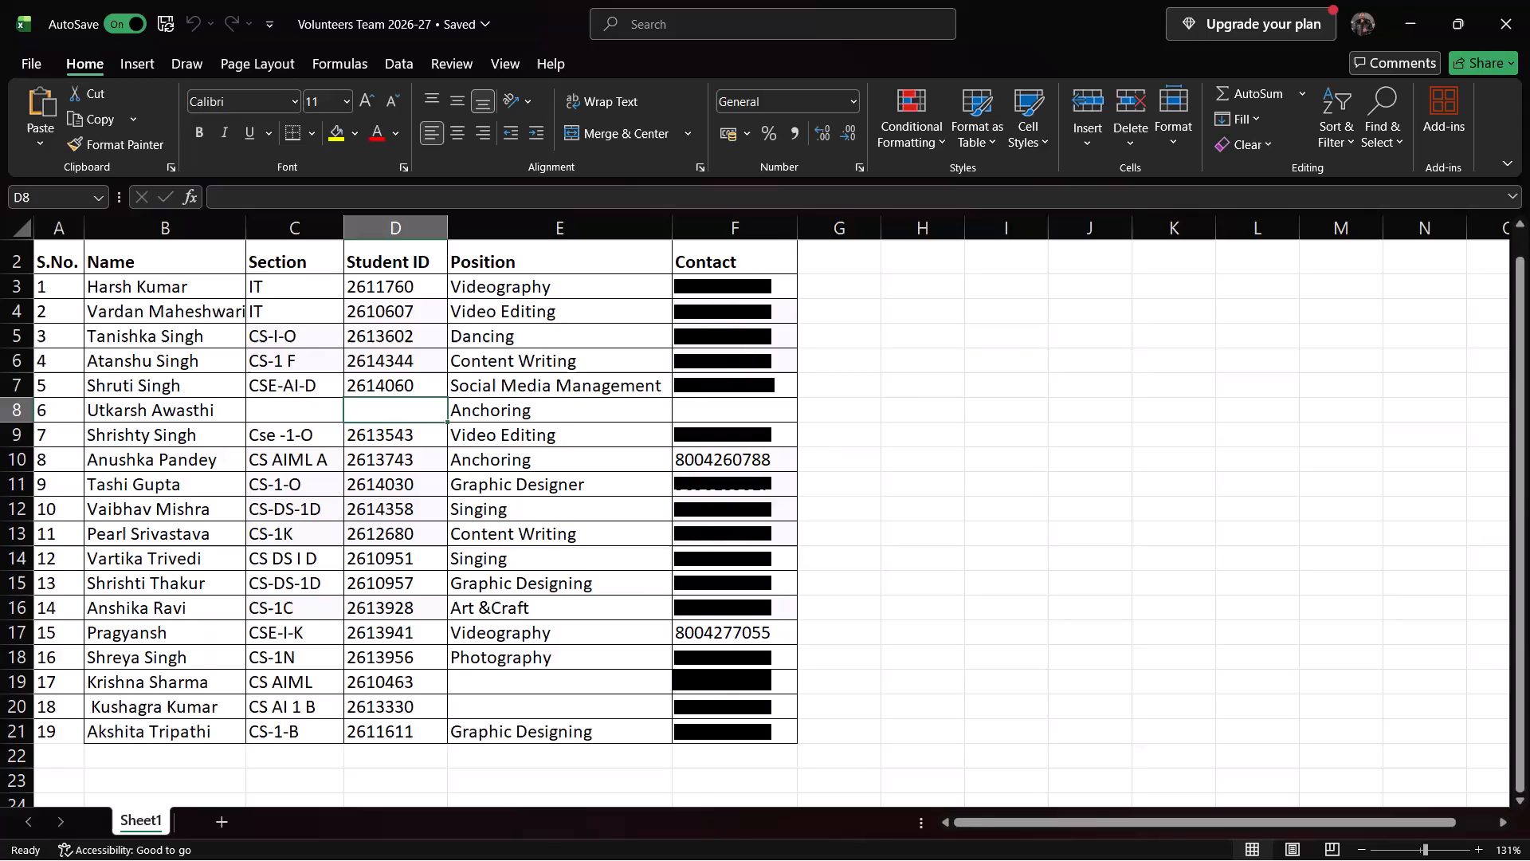
Paste the copied student ID into the empty Student ID cell D8 for volunteer number 6.
key(ctrl+v)
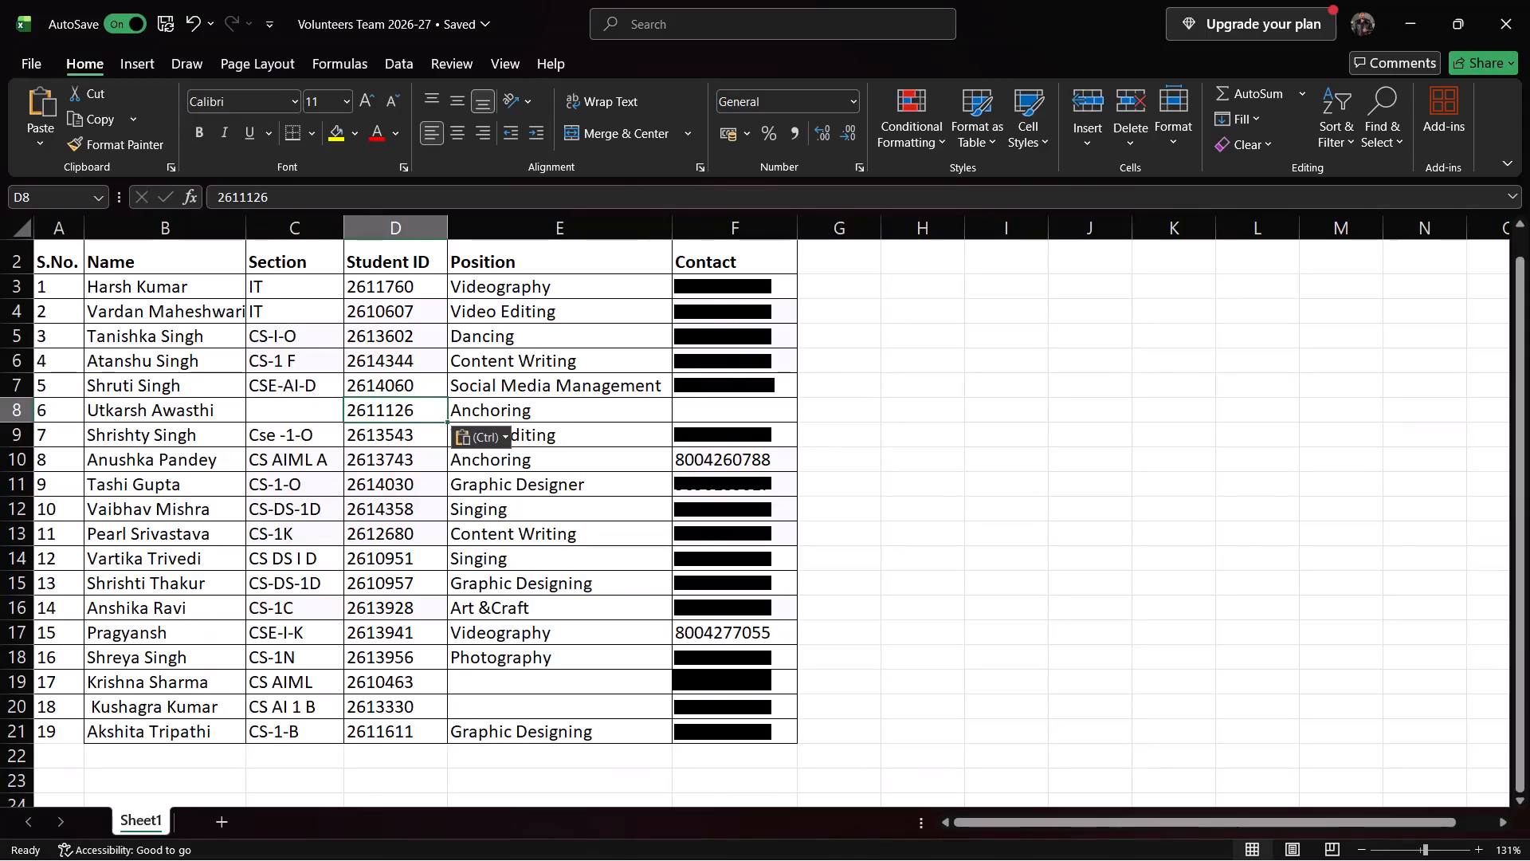
Select the empty Section cell C8 for volunteer number 6.
click(301, 409)
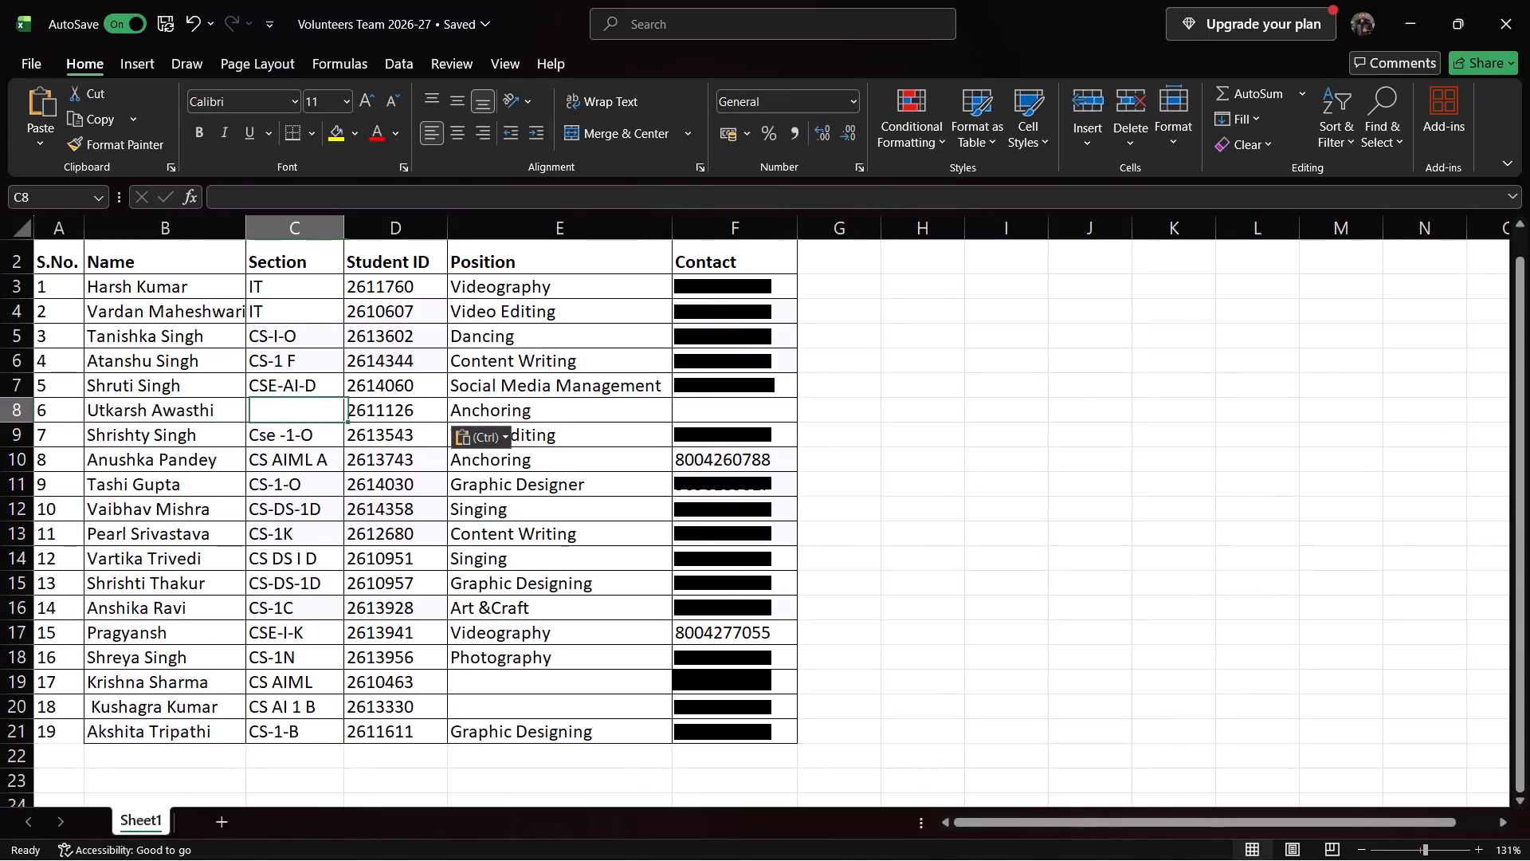
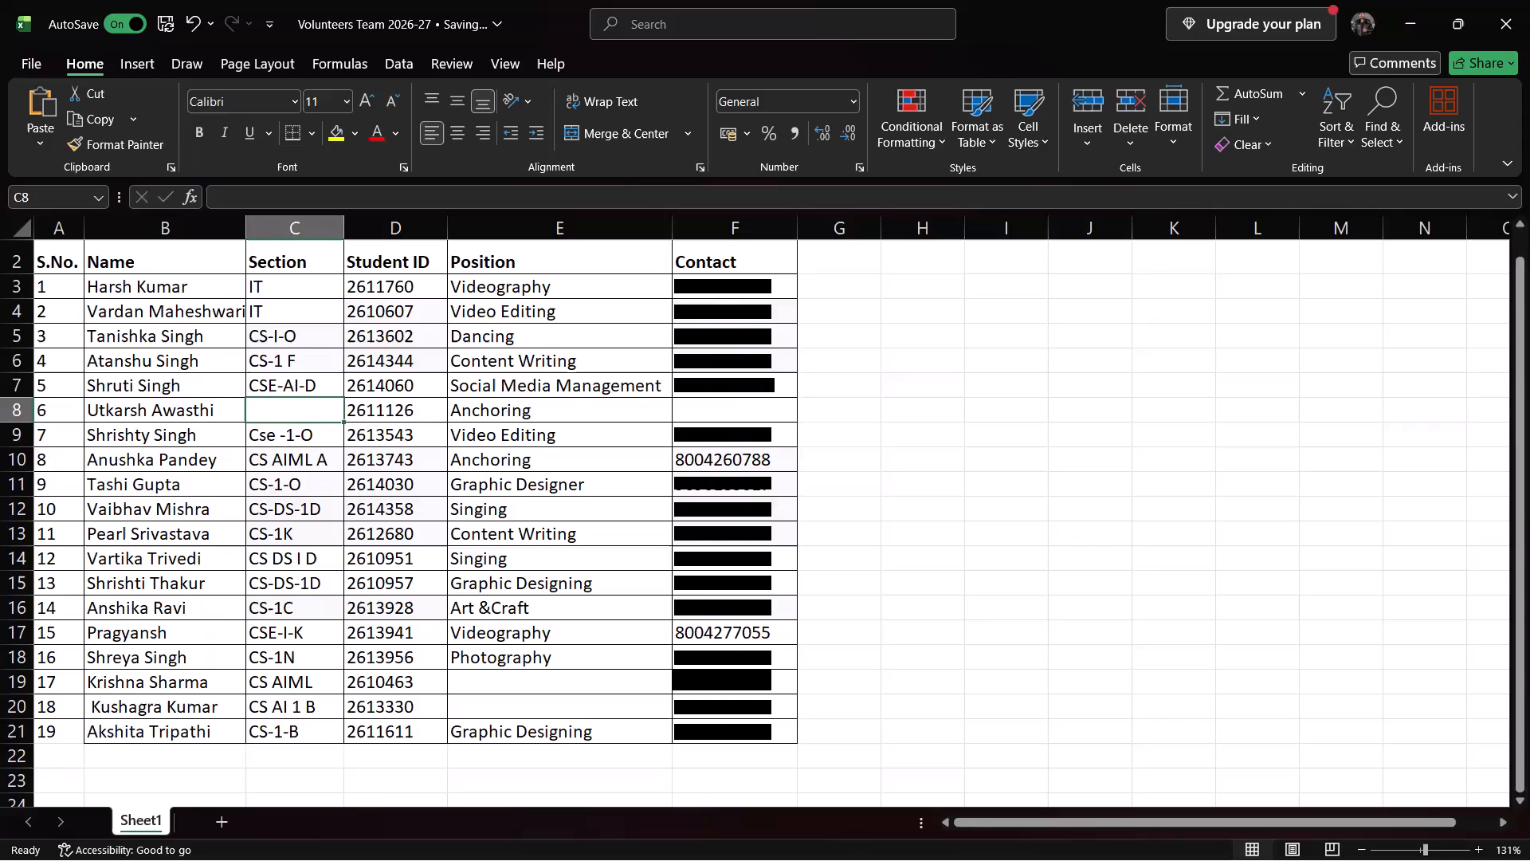
Paste the copied section "cs ai ml 1E" into the empty Section cell C8 for volunteer number 6.
key(ctrl+v)
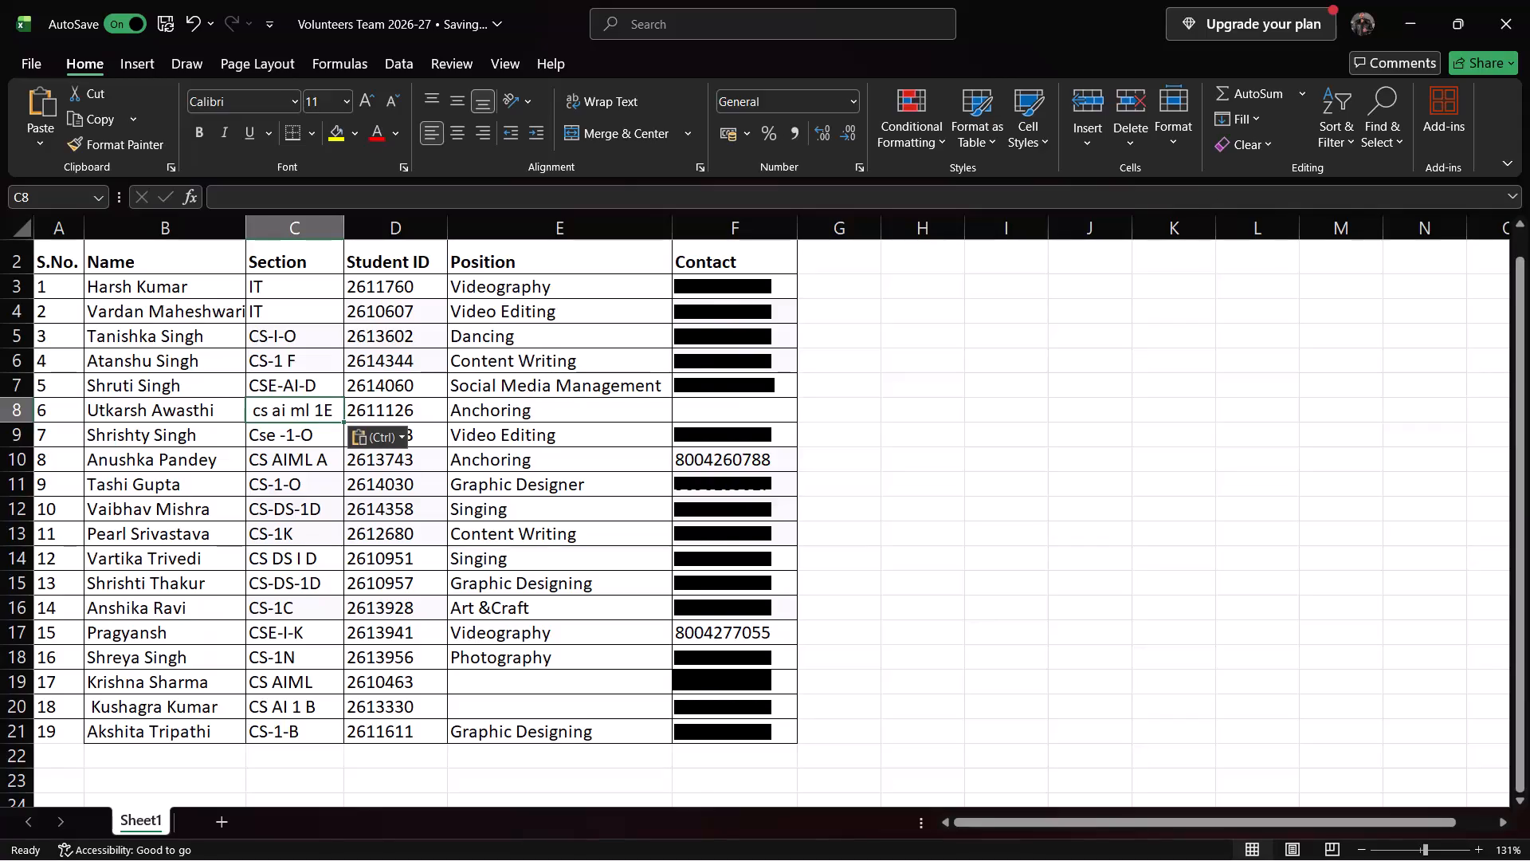
Edit the section text in C8 for volunteer number 6, replacing the lowercase "ai m" with uppercase "AIM".
click(286, 409)
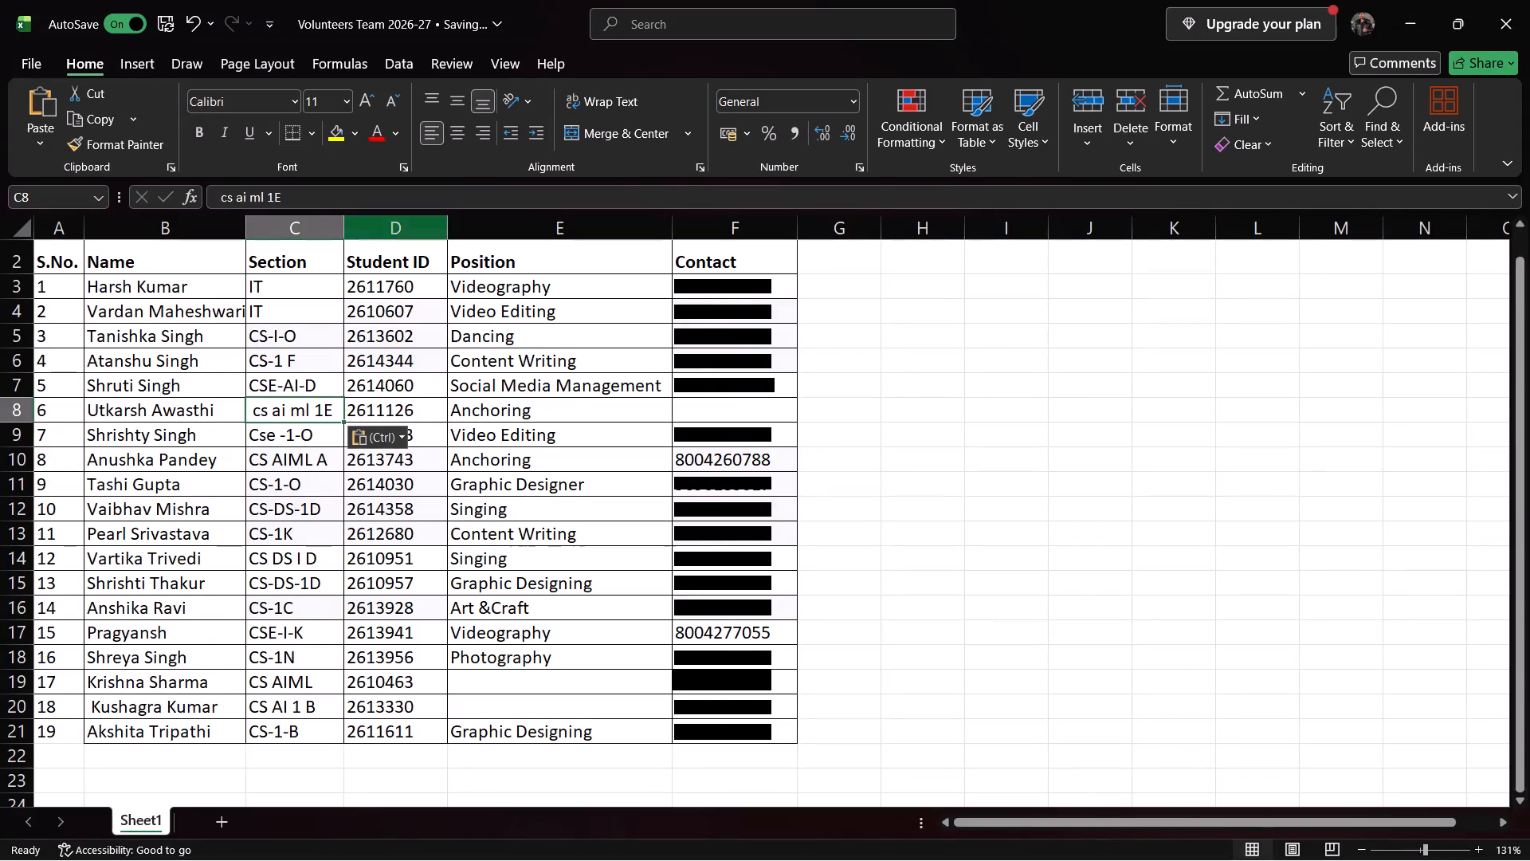
drag(262, 200, 246, 200)
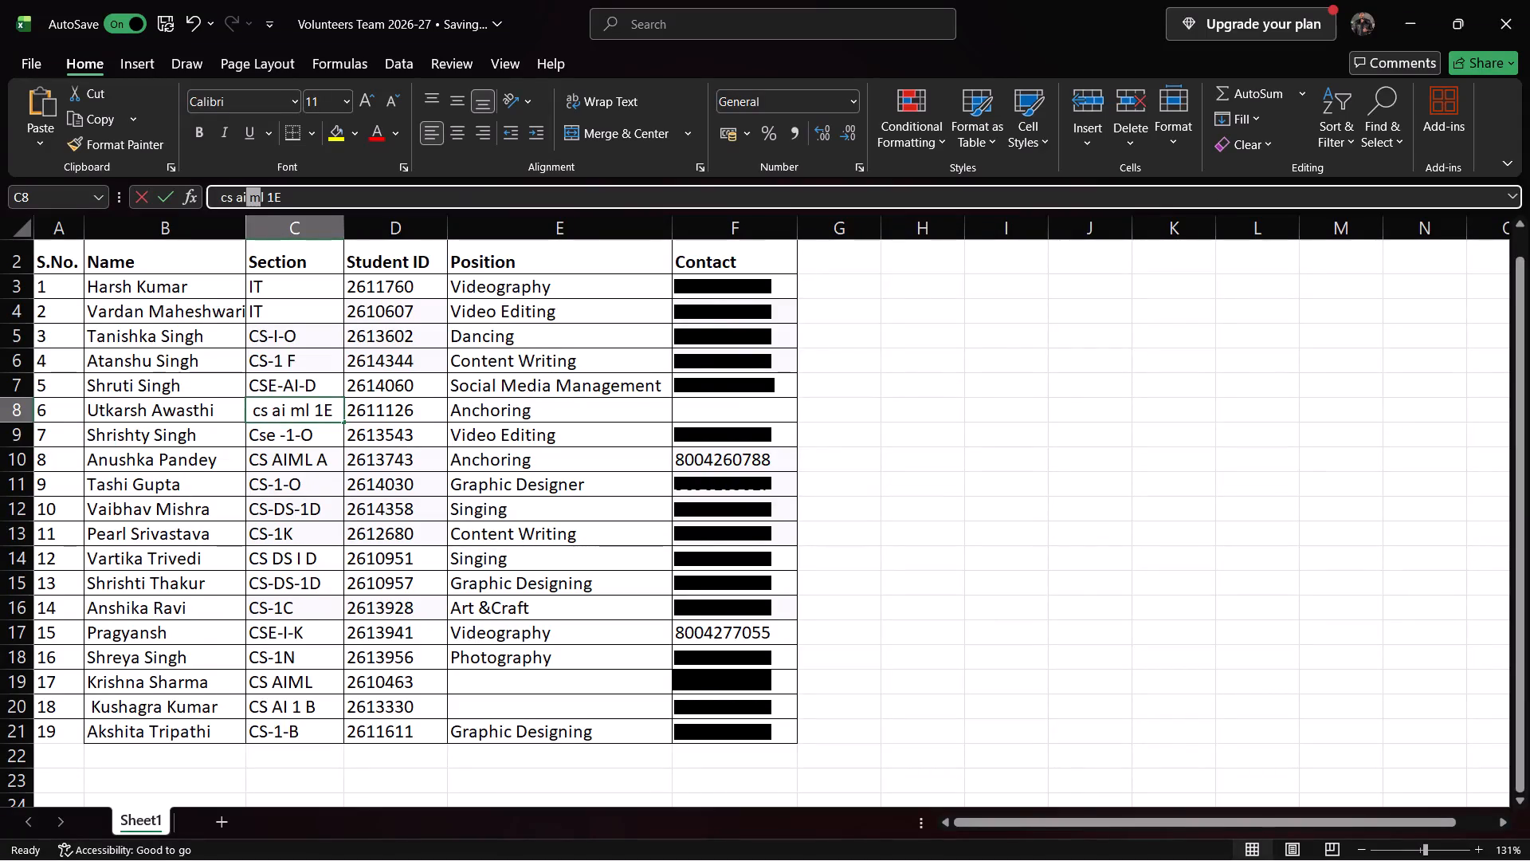
drag(246, 200, 233, 199)
key(BackSpace)
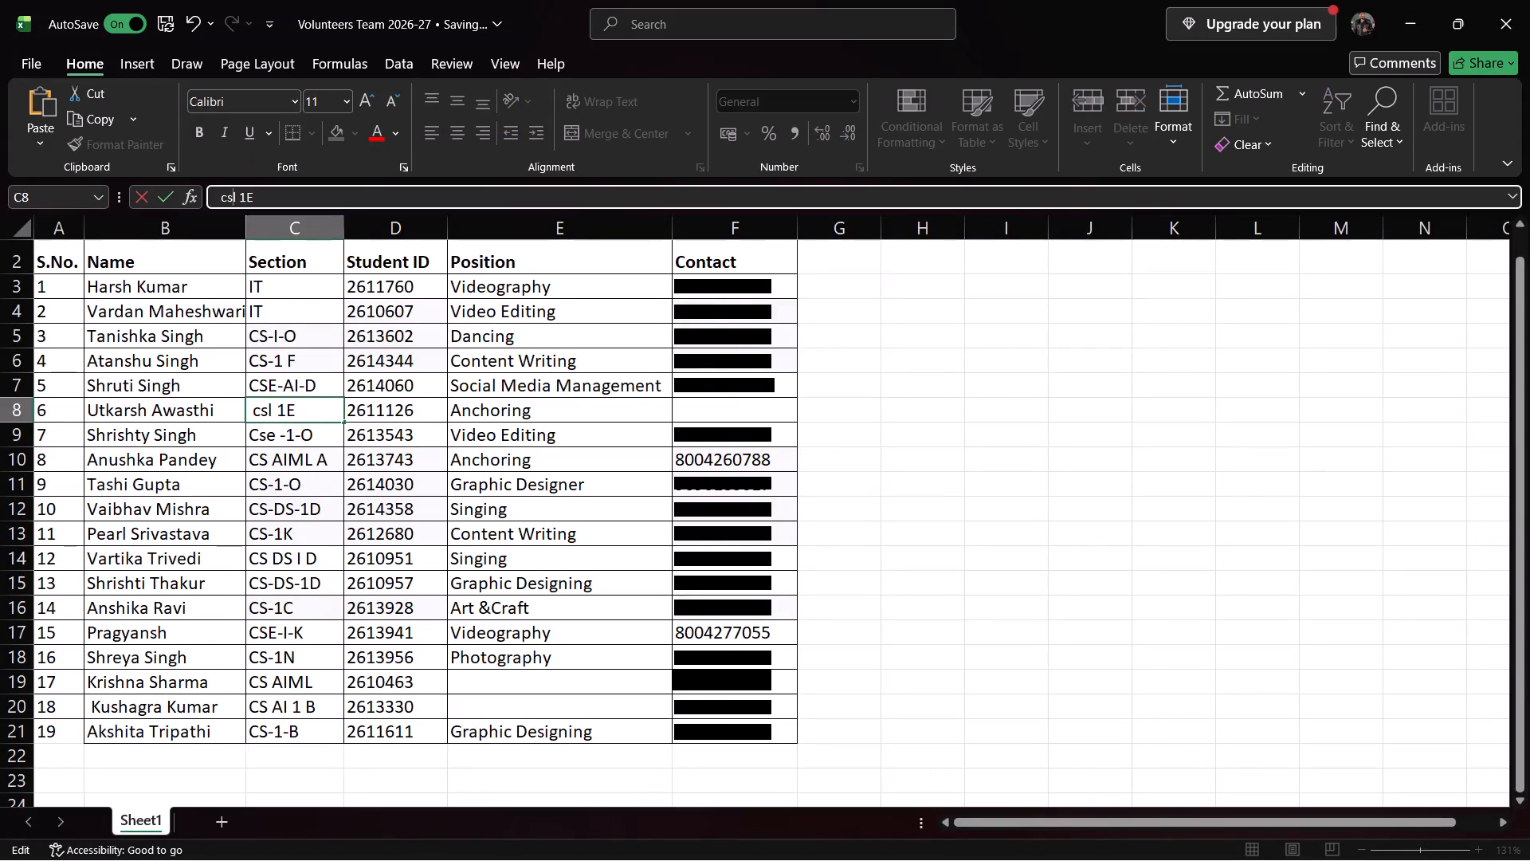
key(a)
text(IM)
click(229, 208)
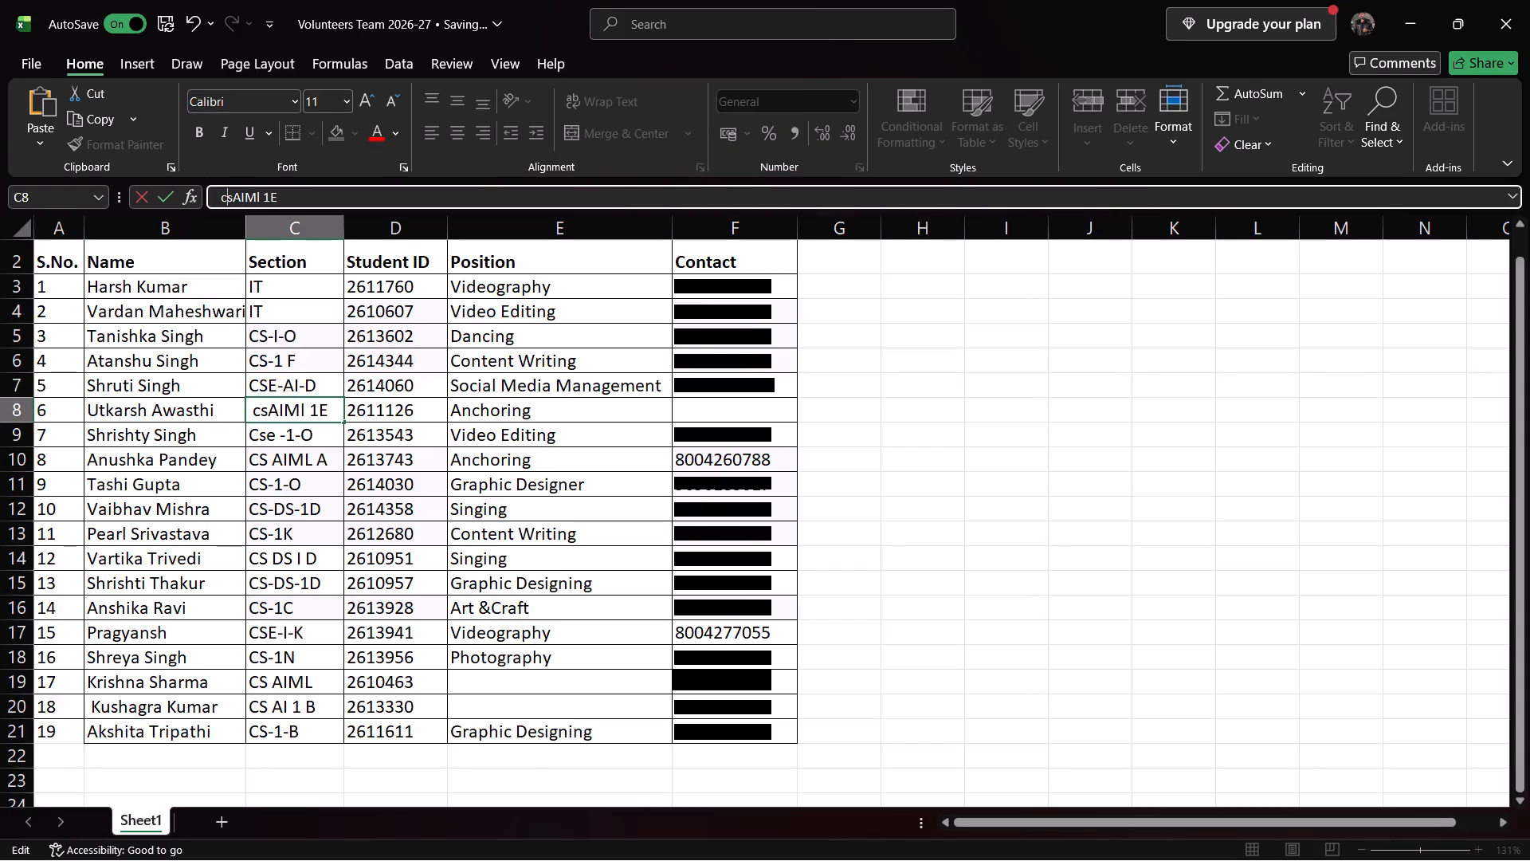
Remove the leading "cs" from the Section entry in cell C8 so it reads "AIMl 1E".
click(235, 195)
key(BackSpace)
key(BackSpace)
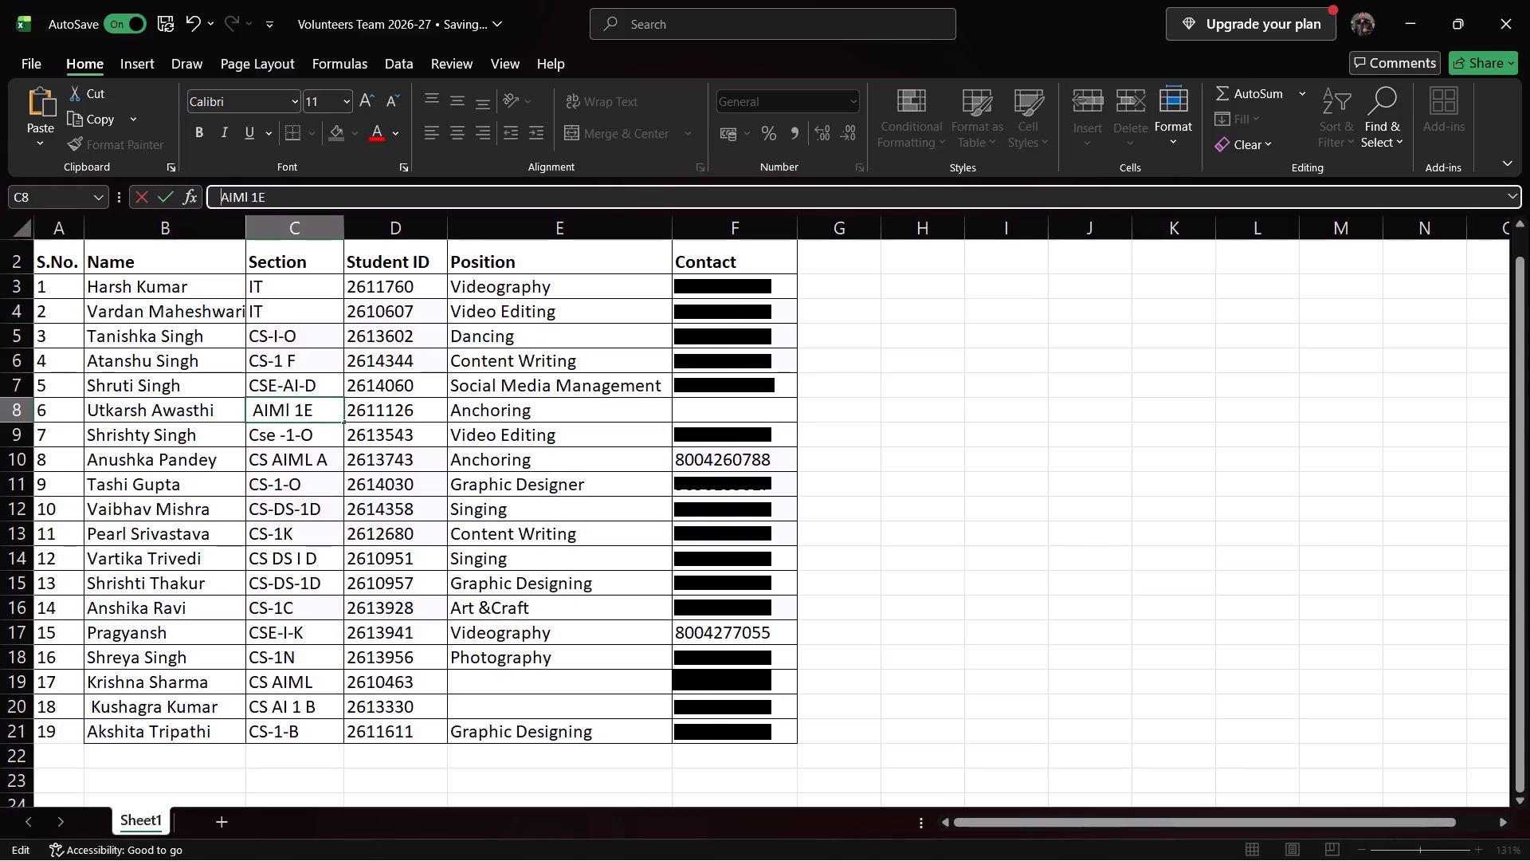
click(559, 463)
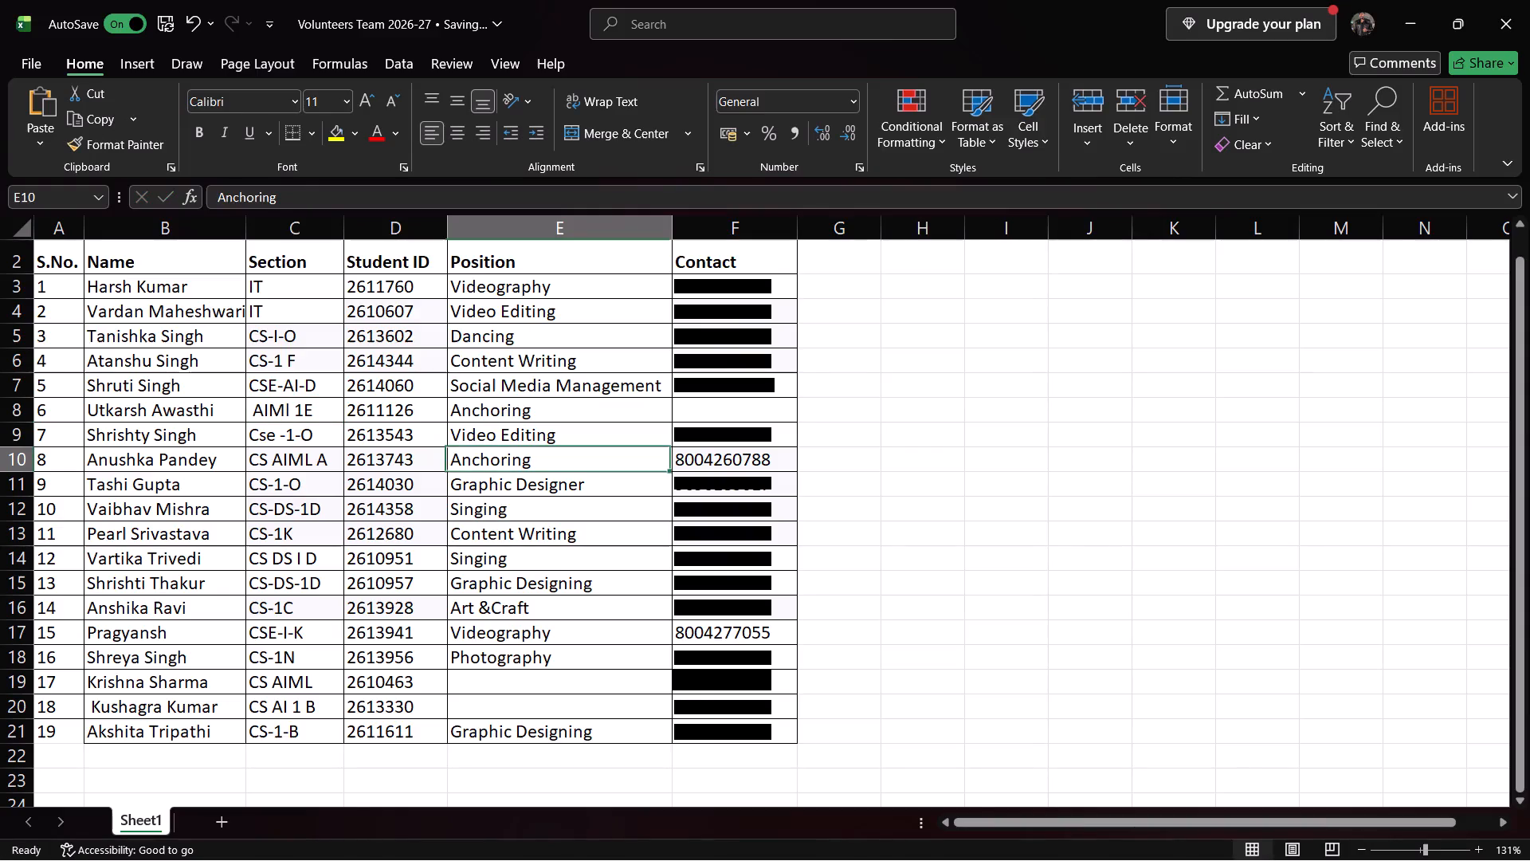
Delete the entire row 20, the volunteer entry with serial number 18 and a blank Position.
click(494, 682)
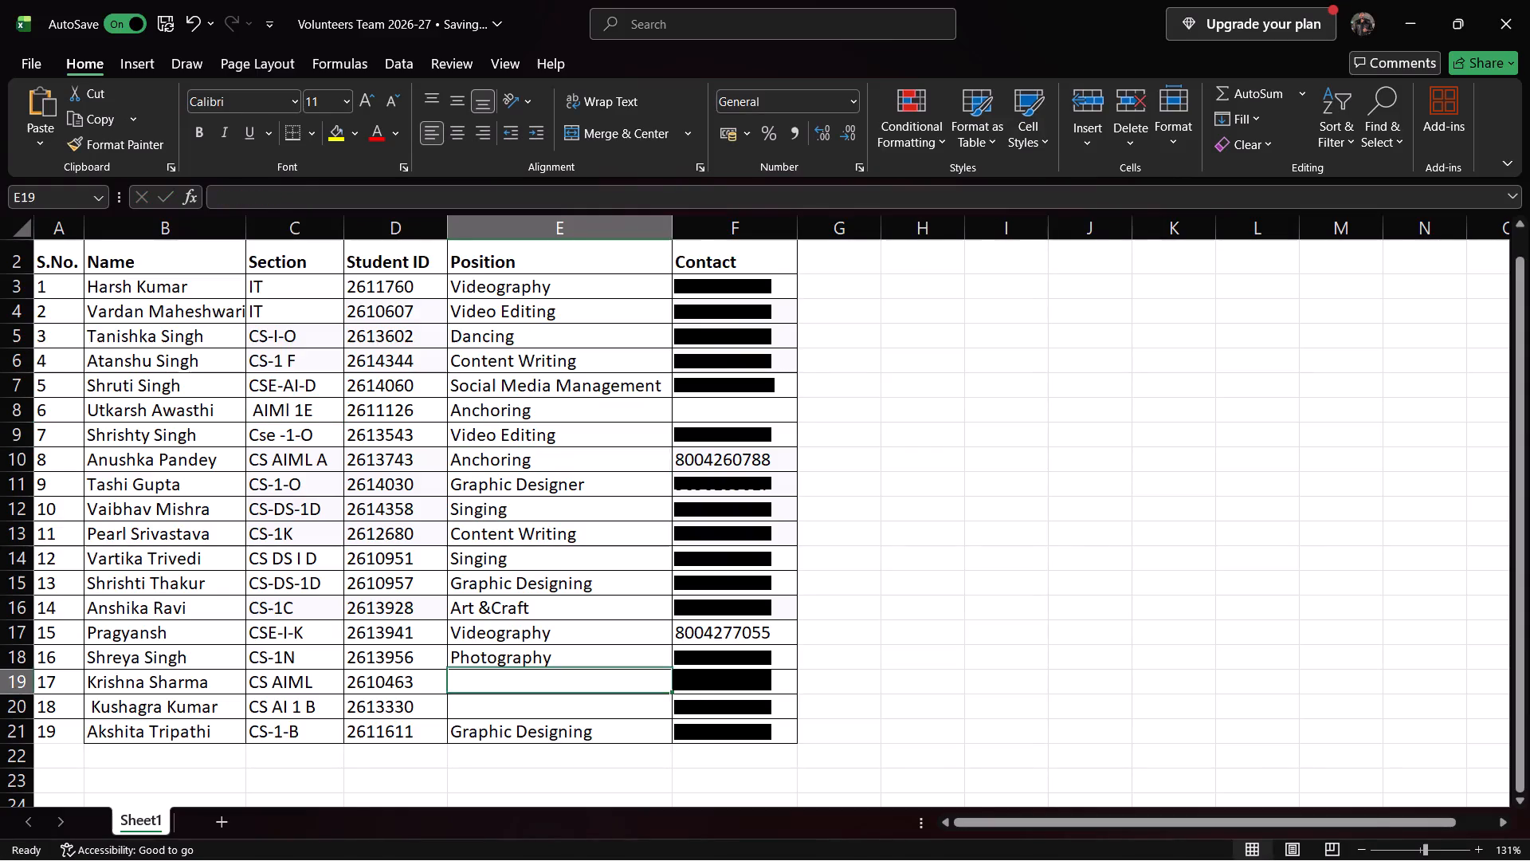
click(481, 706)
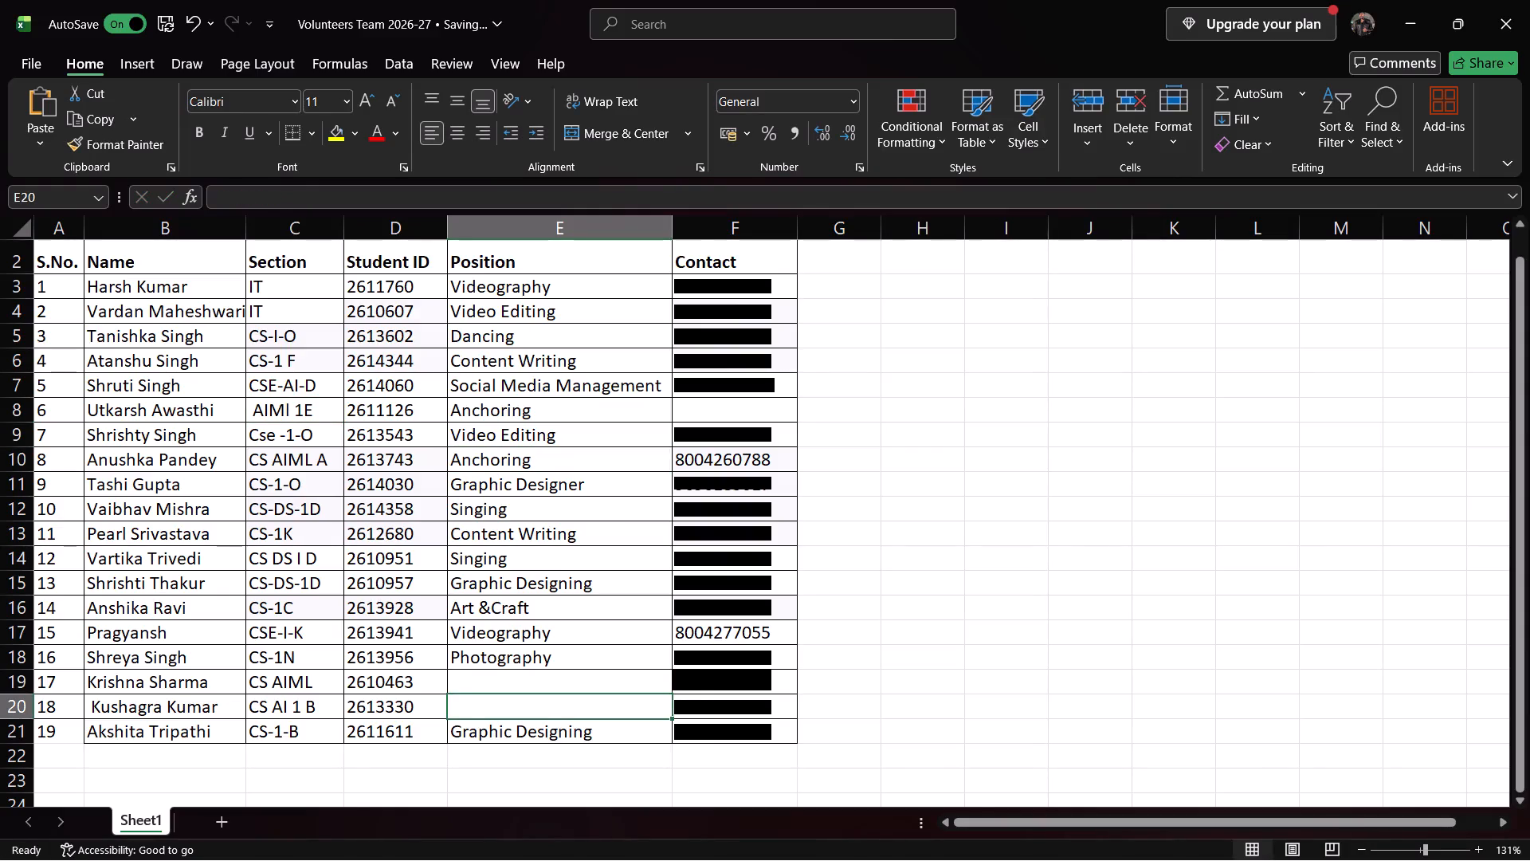
click(17, 704)
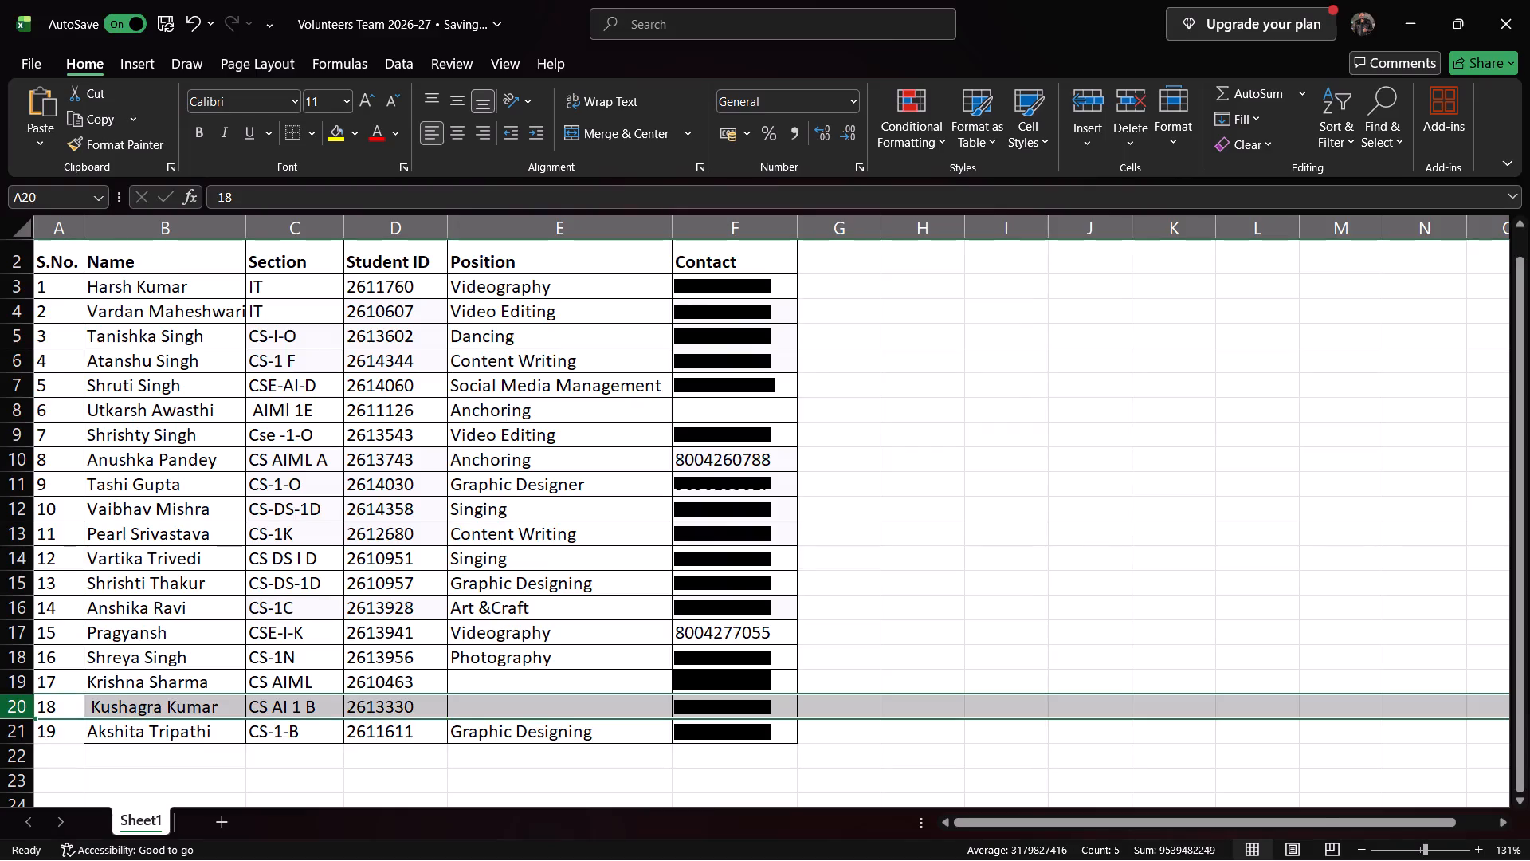
right_click(25, 703)
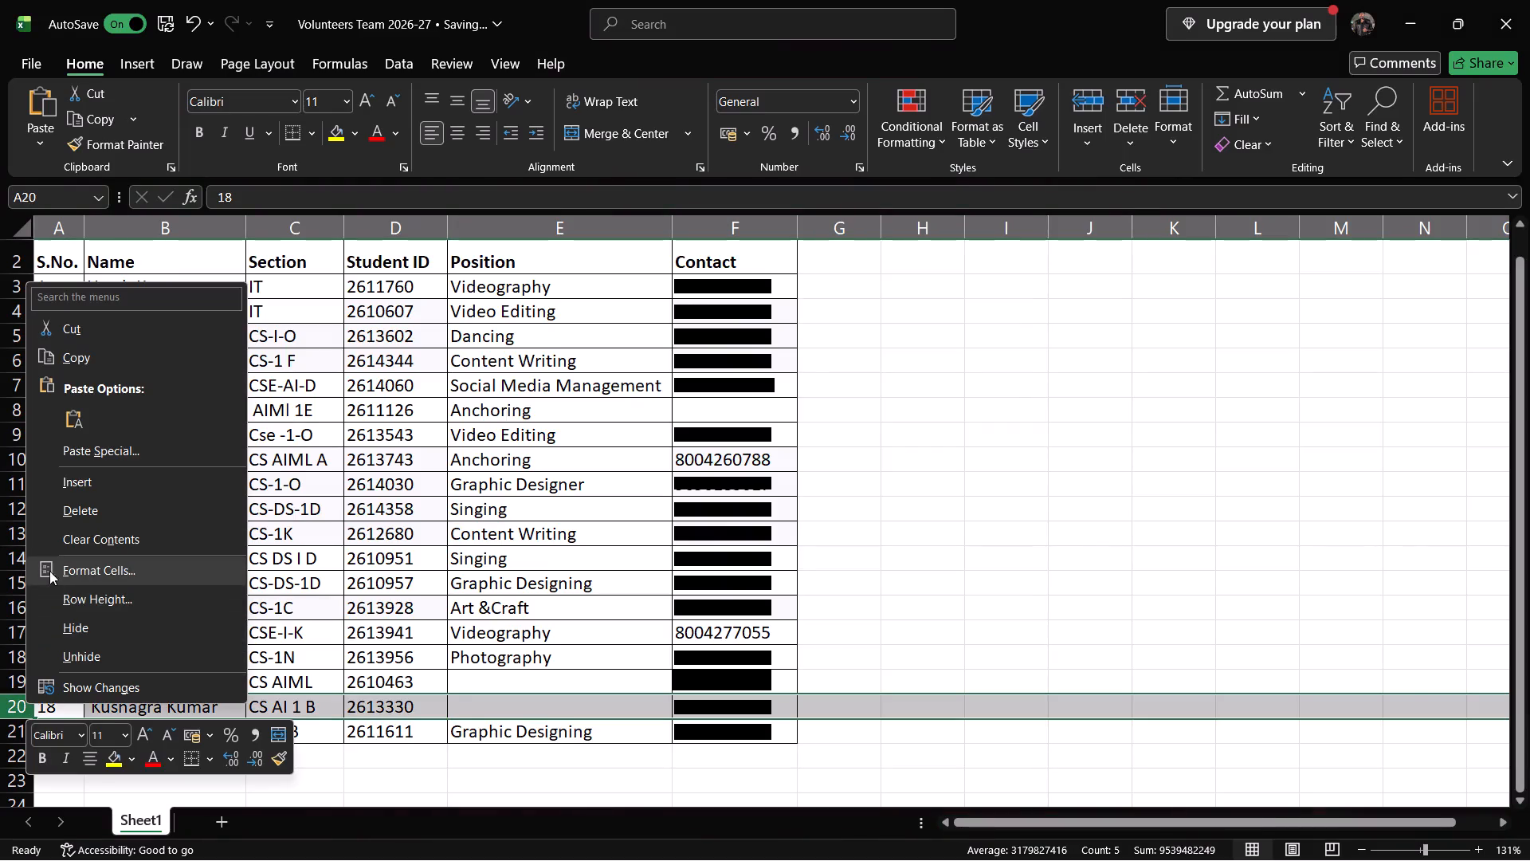
click(68, 505)
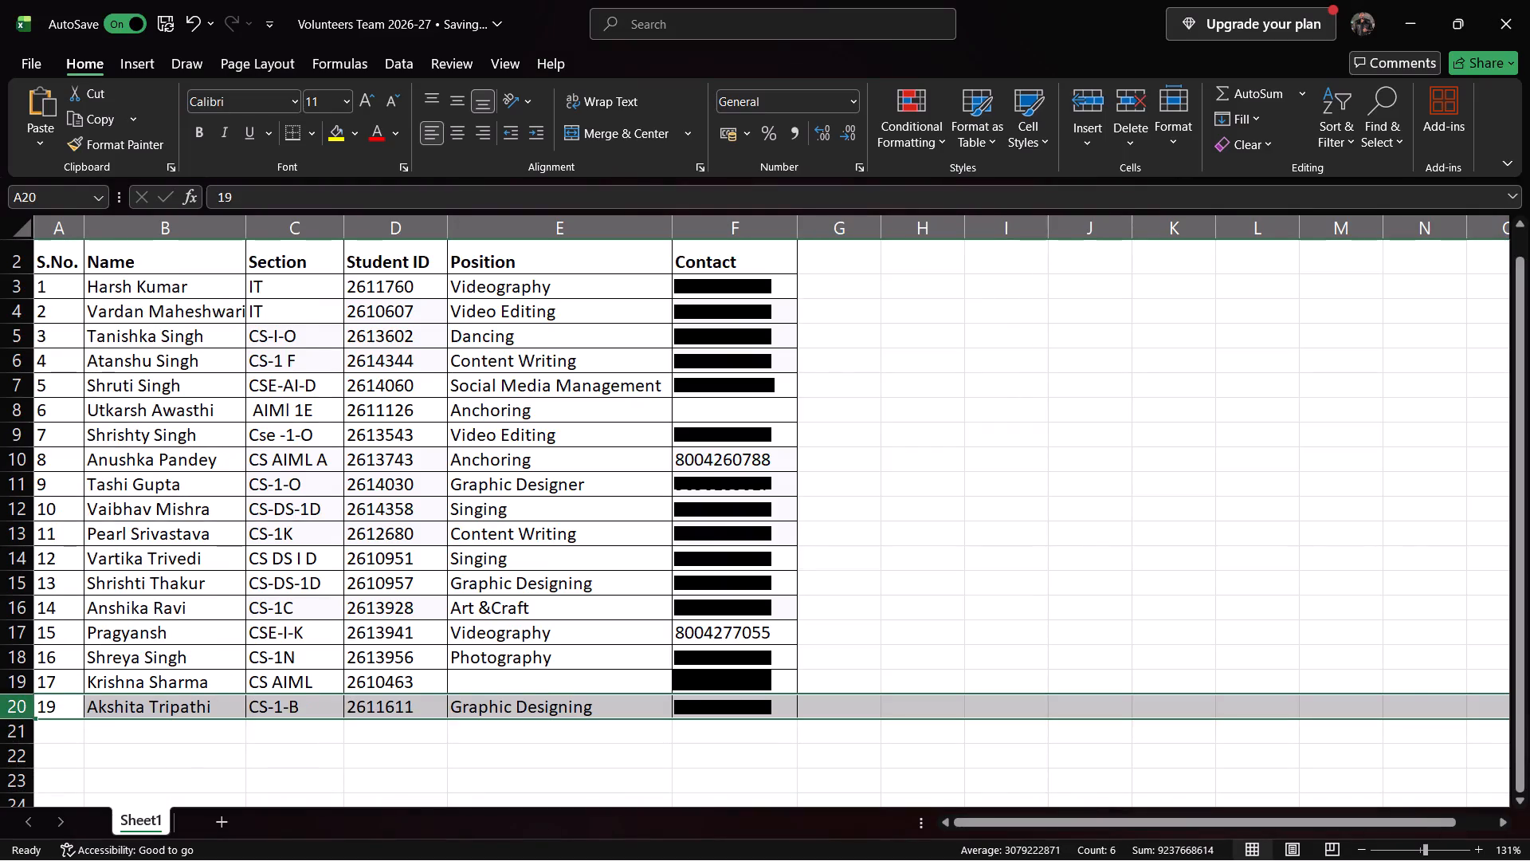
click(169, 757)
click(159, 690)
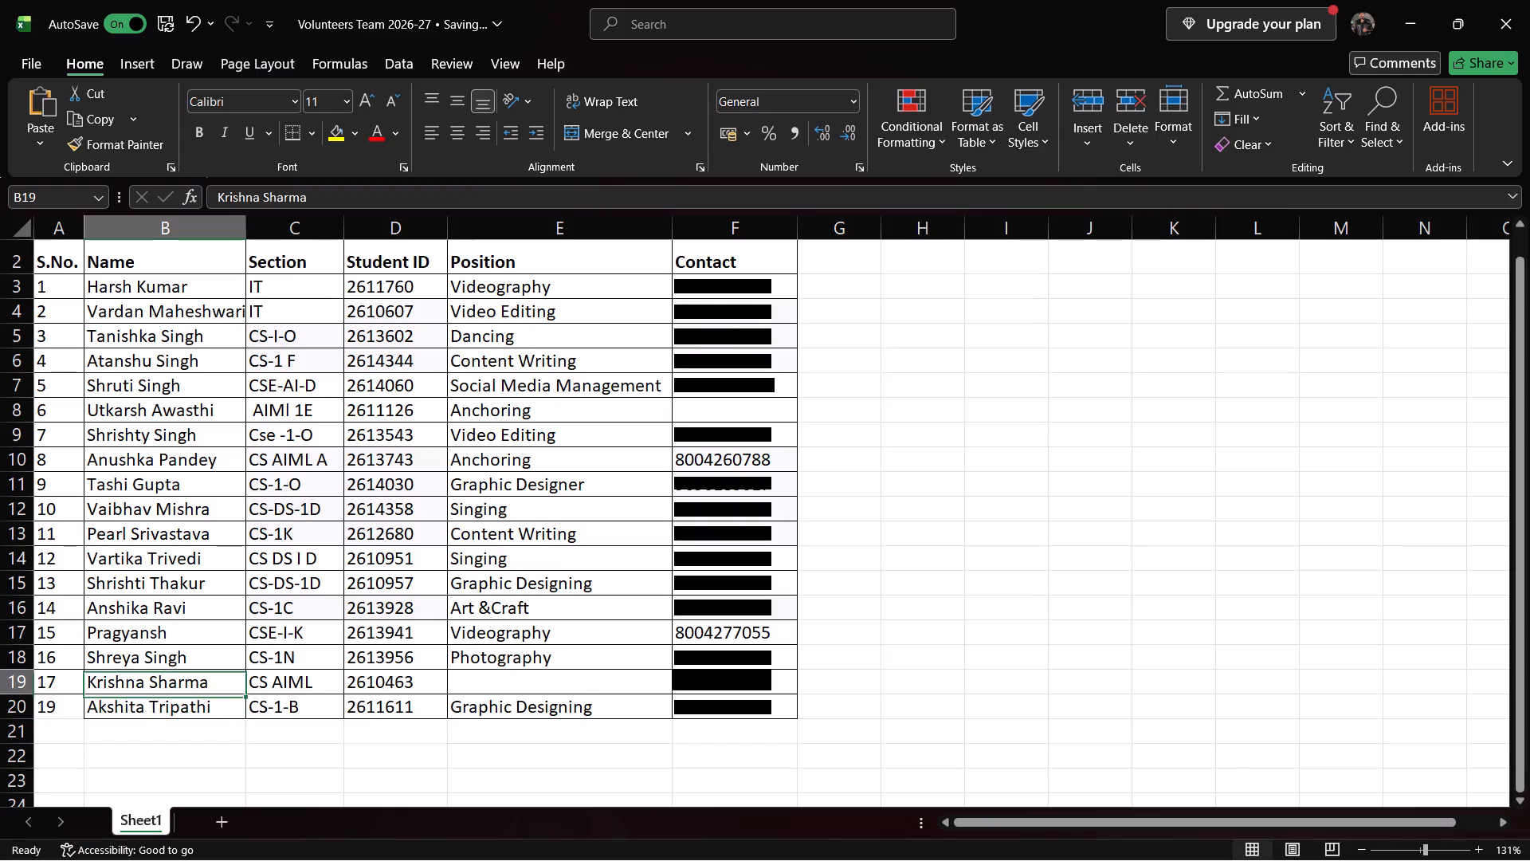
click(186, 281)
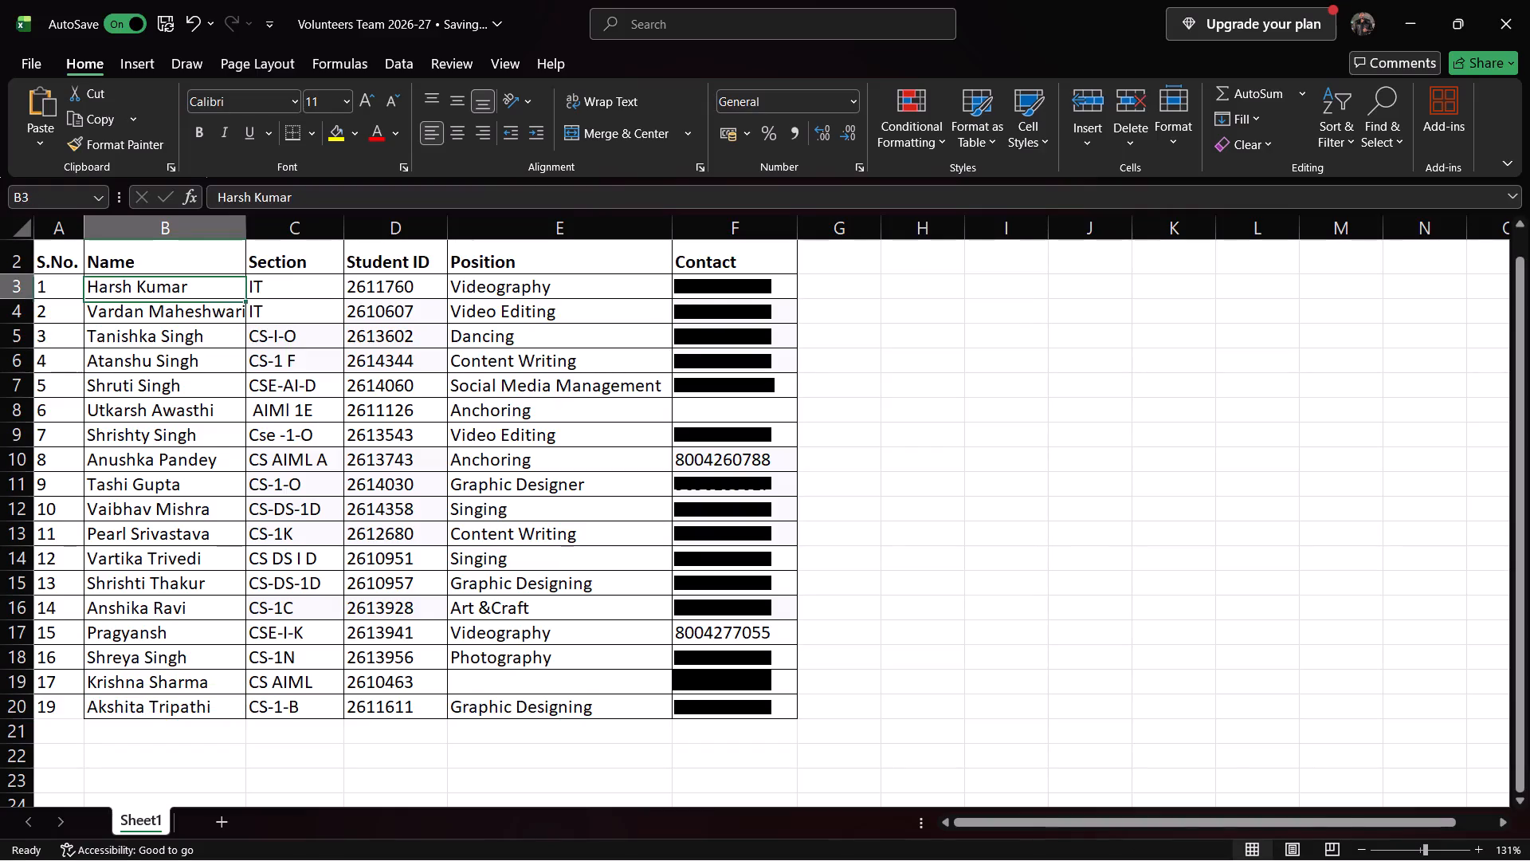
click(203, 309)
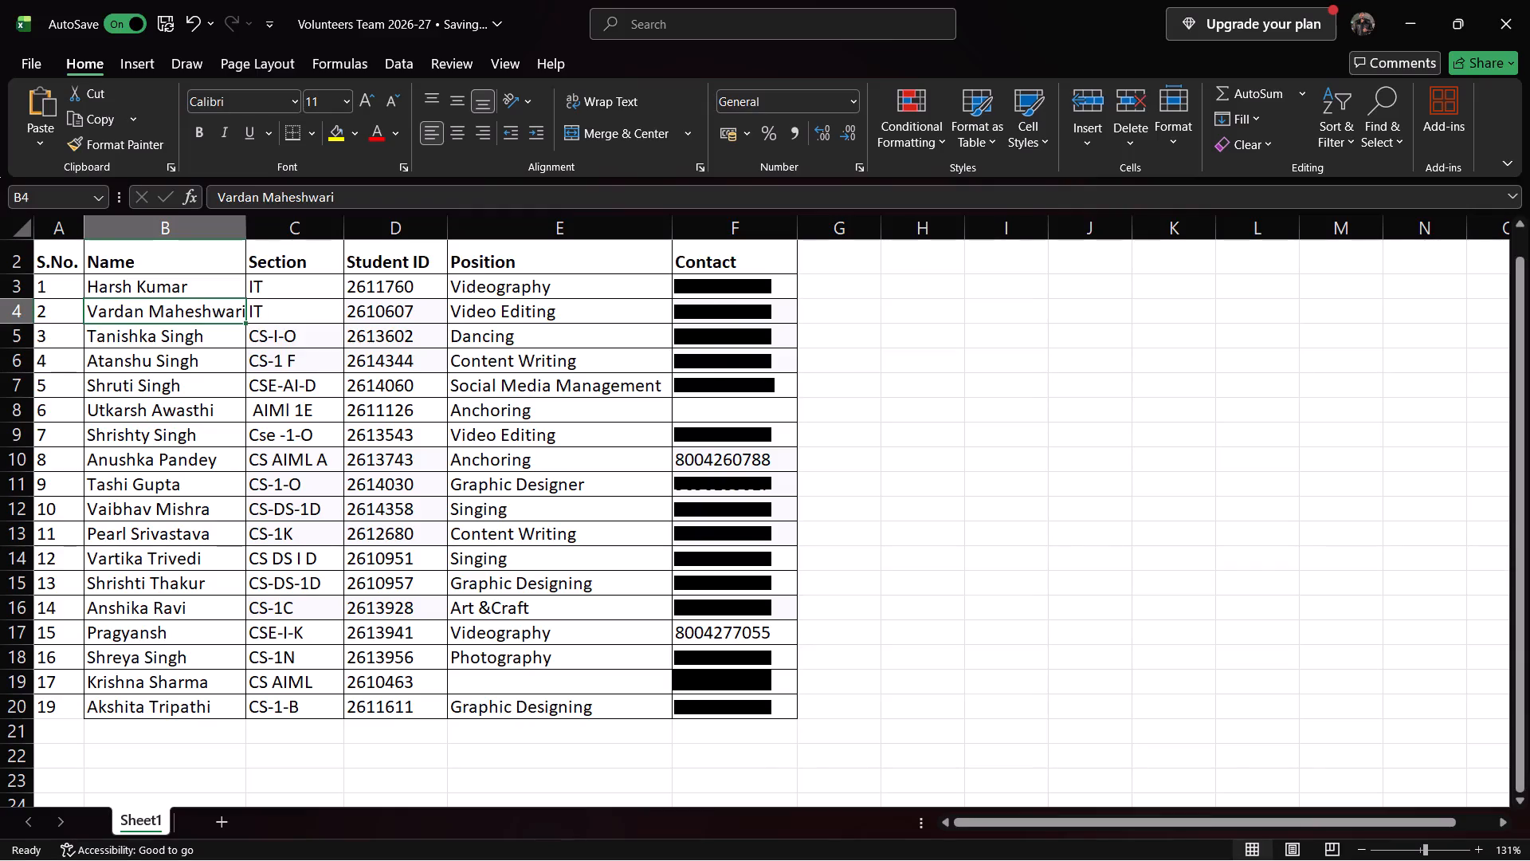
Select the blank Contact cell F8 for the volunteer with serial number 6.
click(1314, 283)
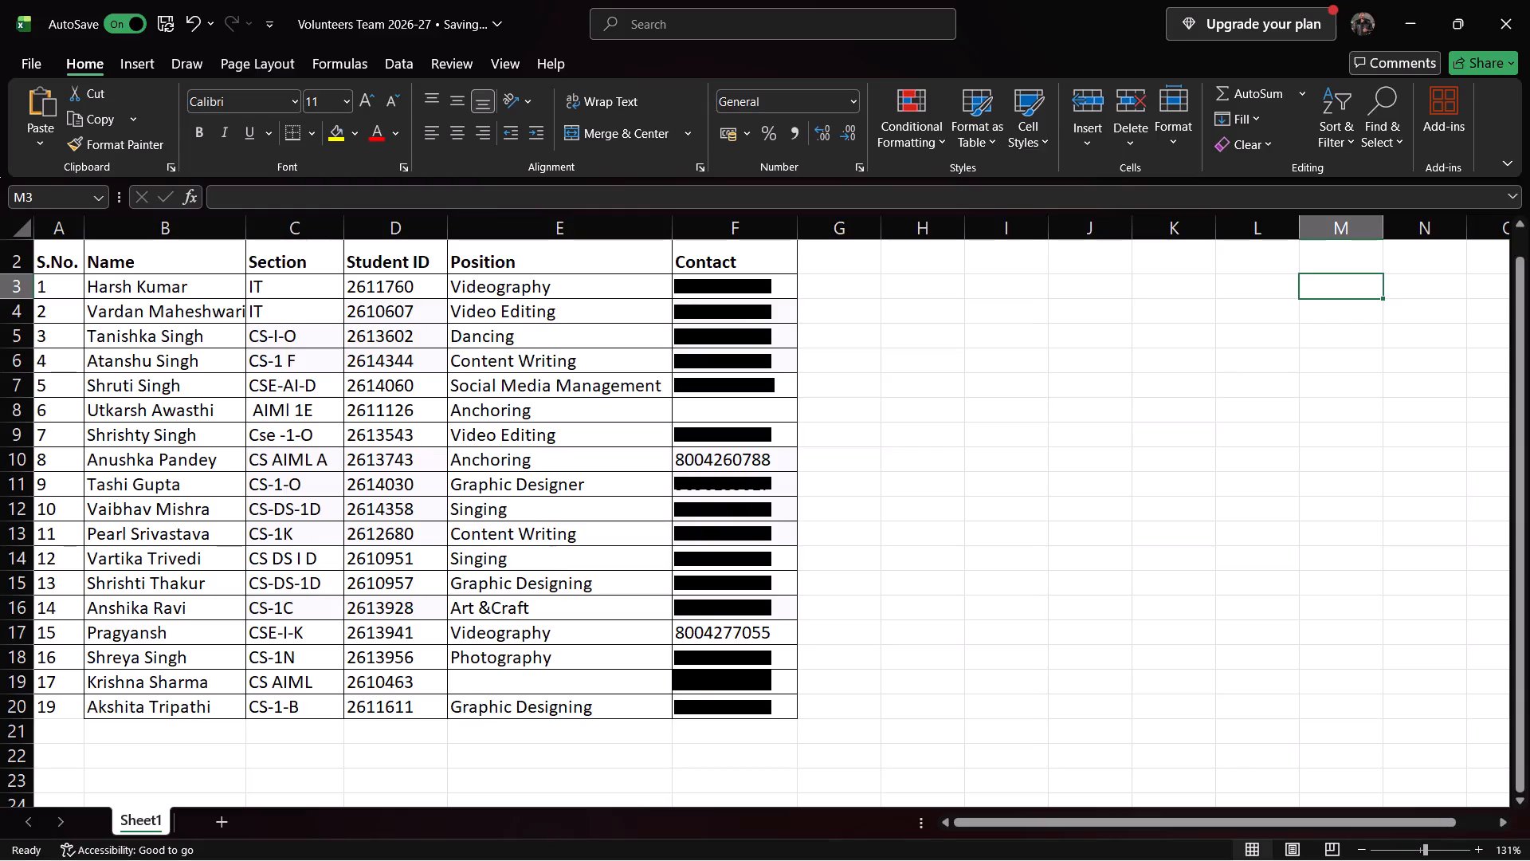
click(742, 411)
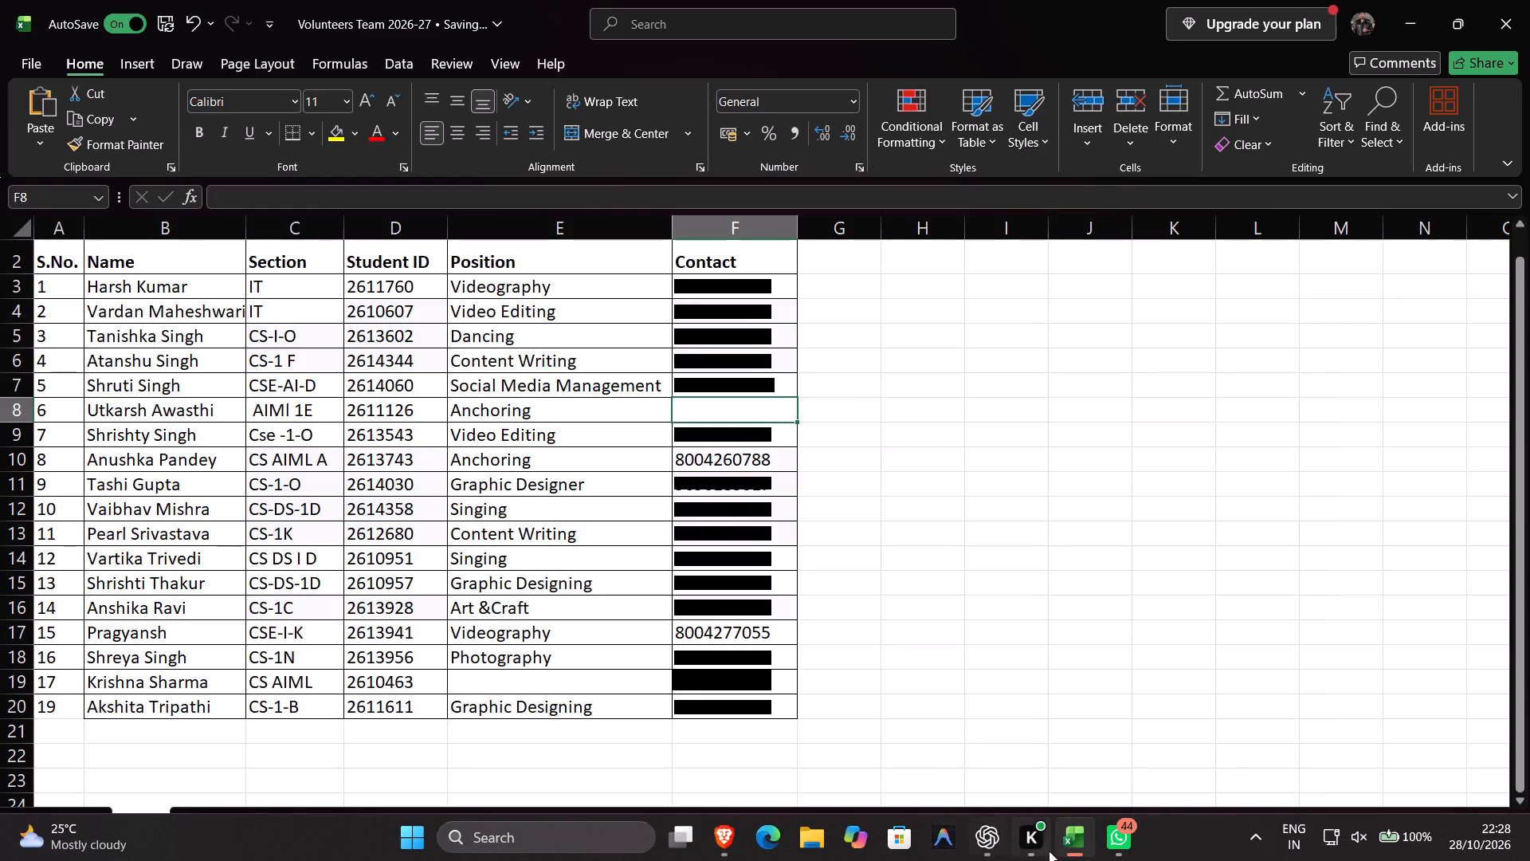
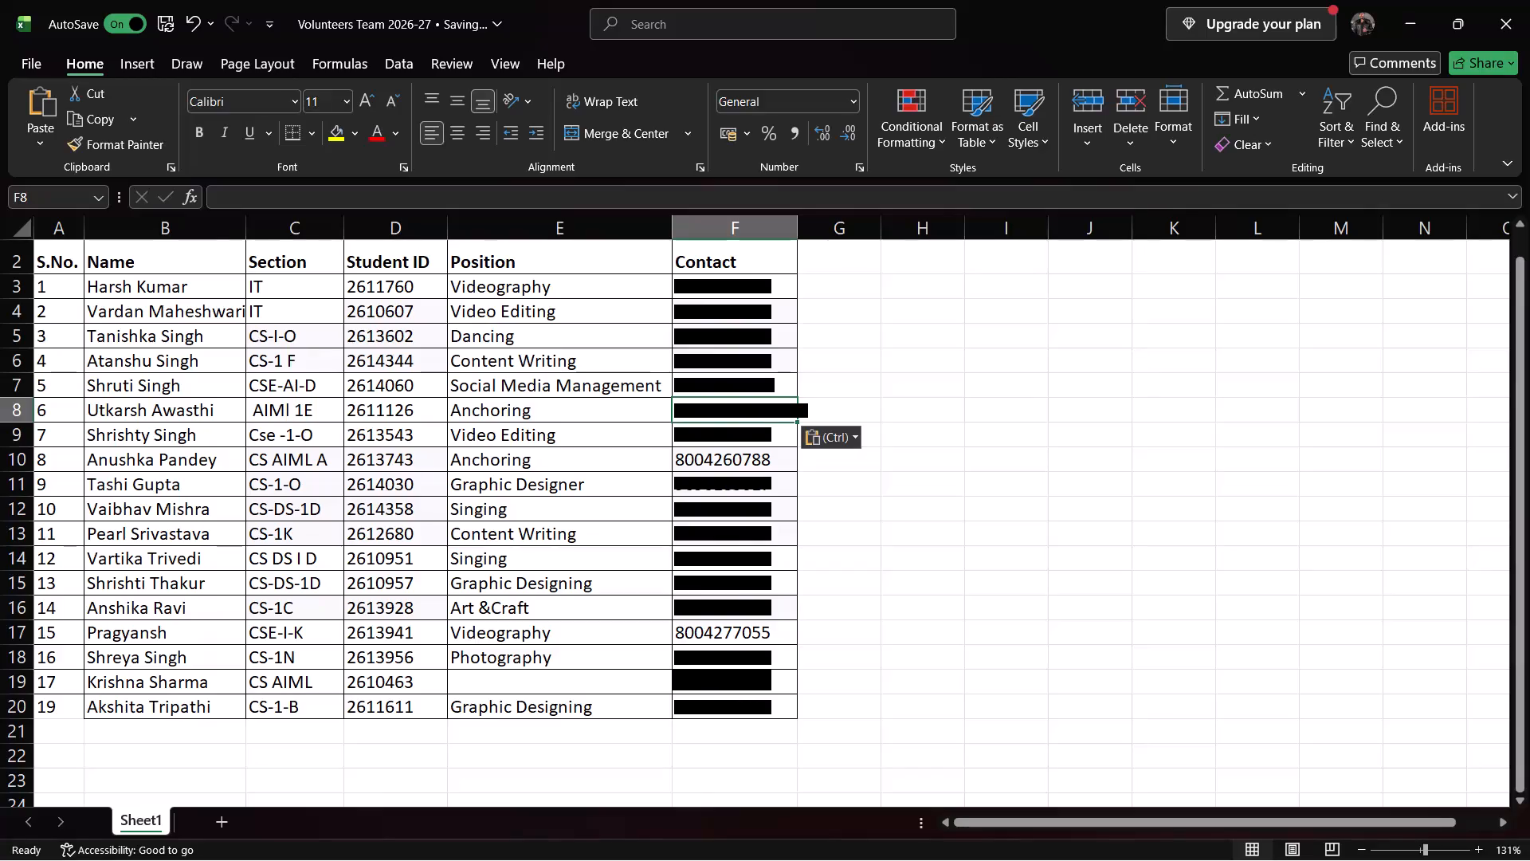
Remove the extra leading characters from the Contact entry in cell F8, keeping only the number that follows.
click(732, 410)
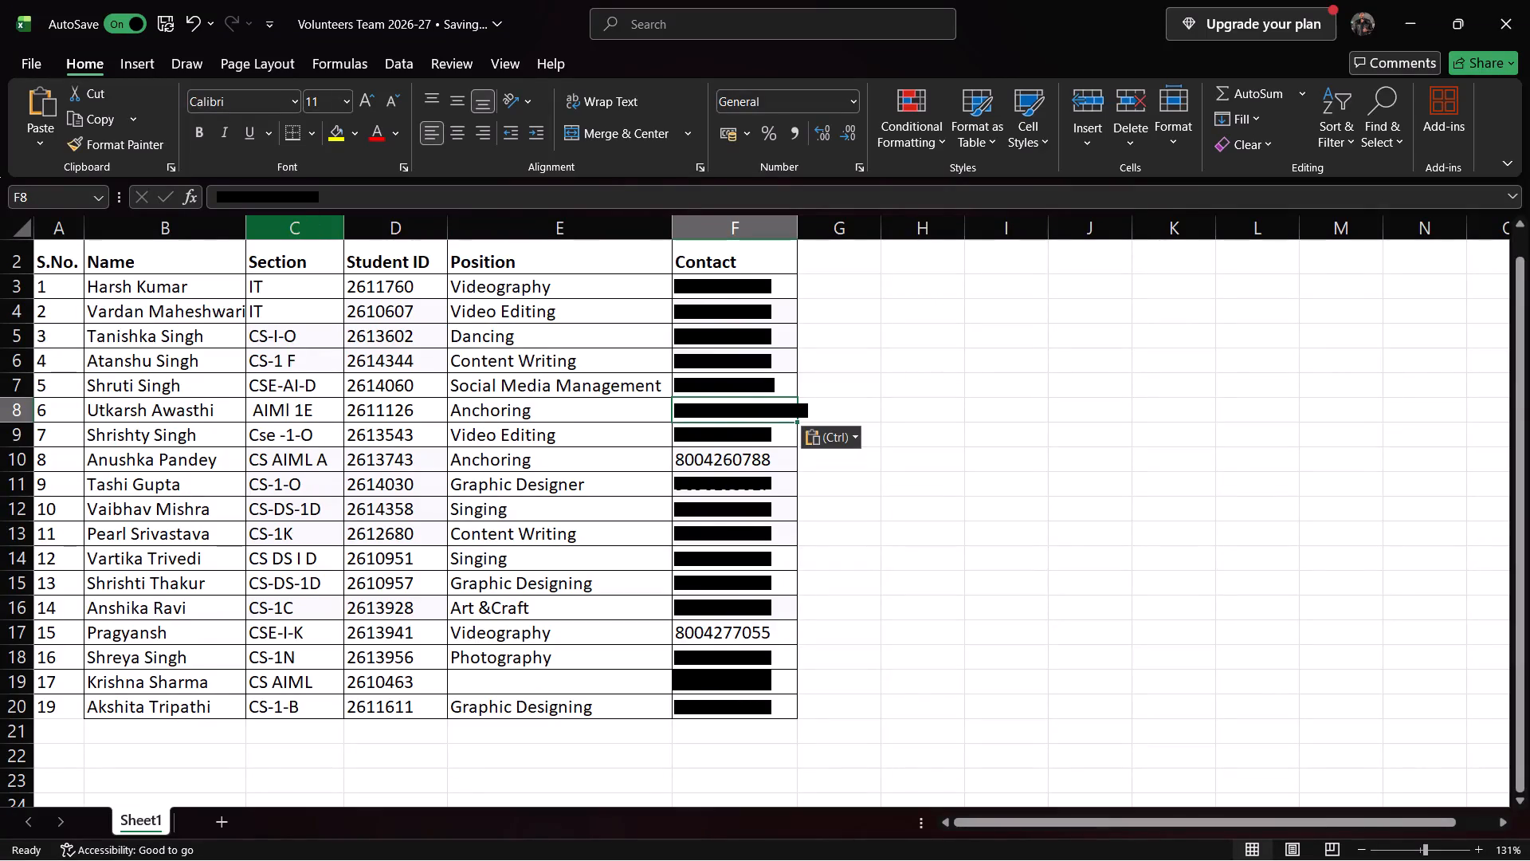
drag(242, 197, 172, 197)
key(BackSpace)
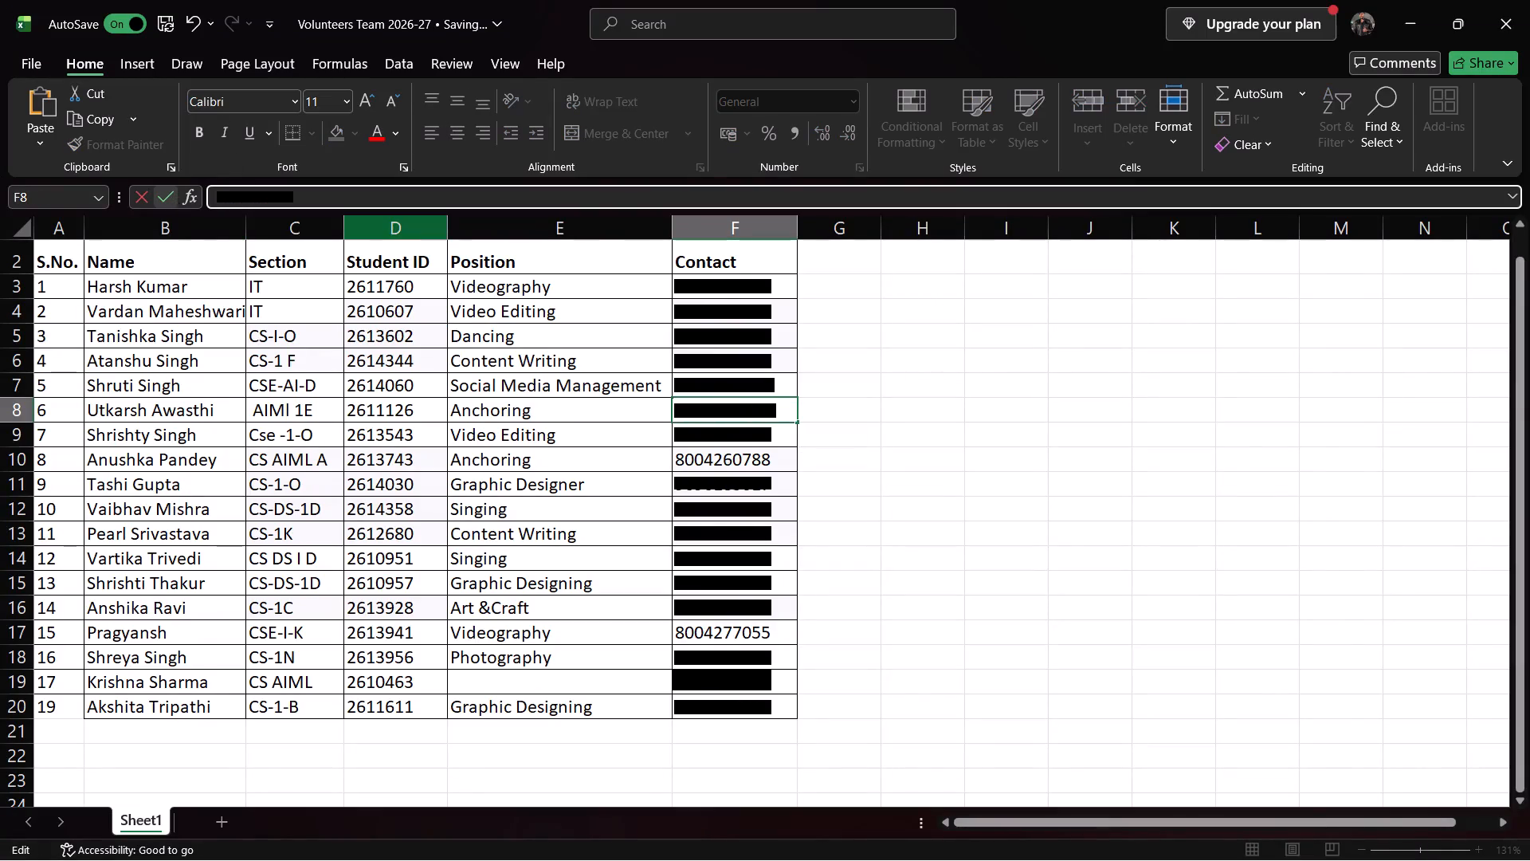
click(899, 430)
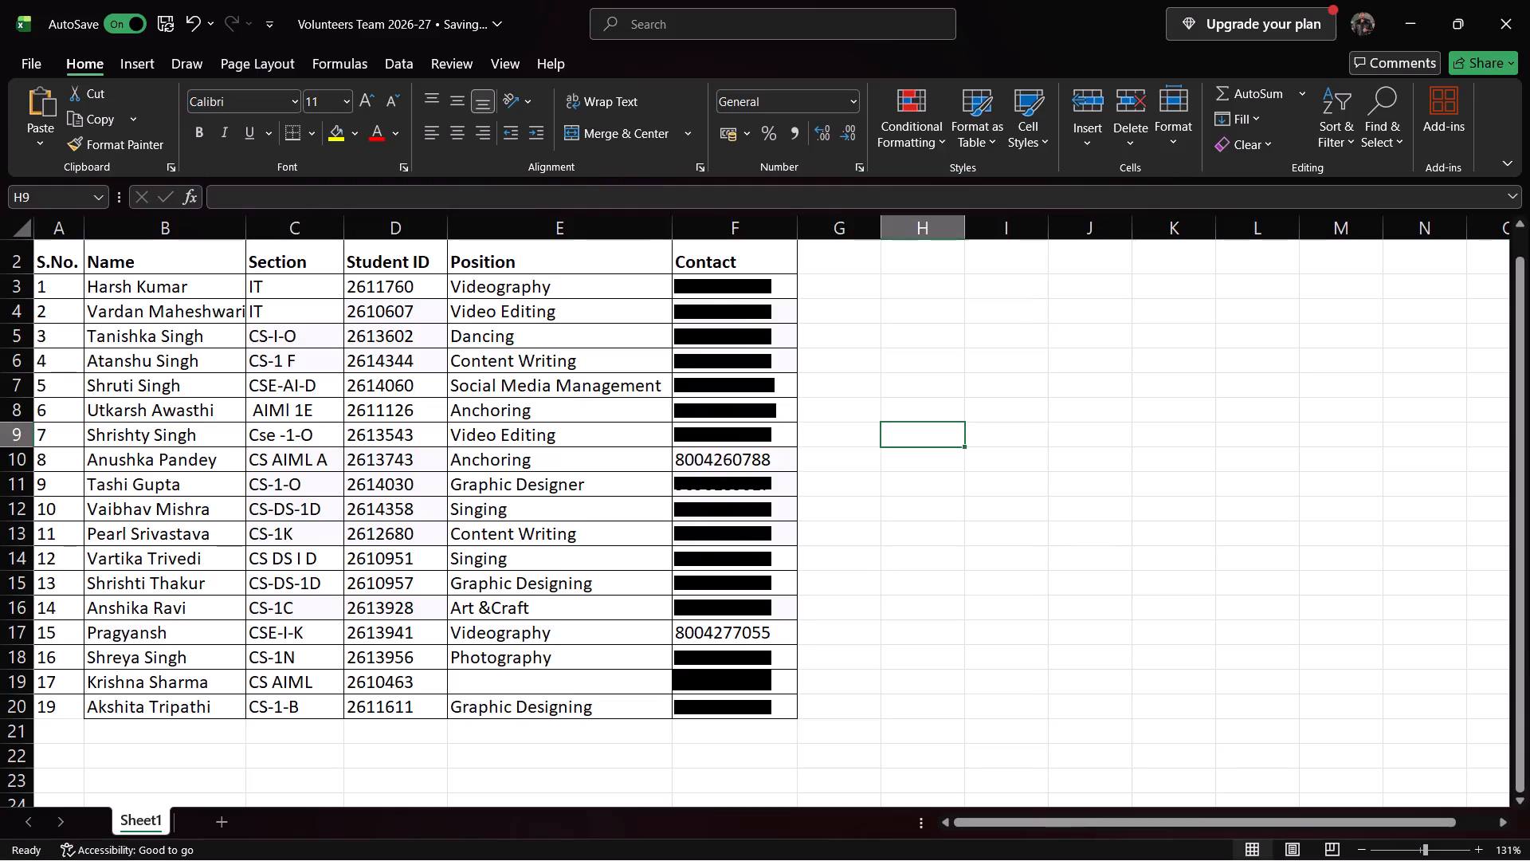
Select the blank Position cell E19 for the volunteer with serial number 17.
click(531, 686)
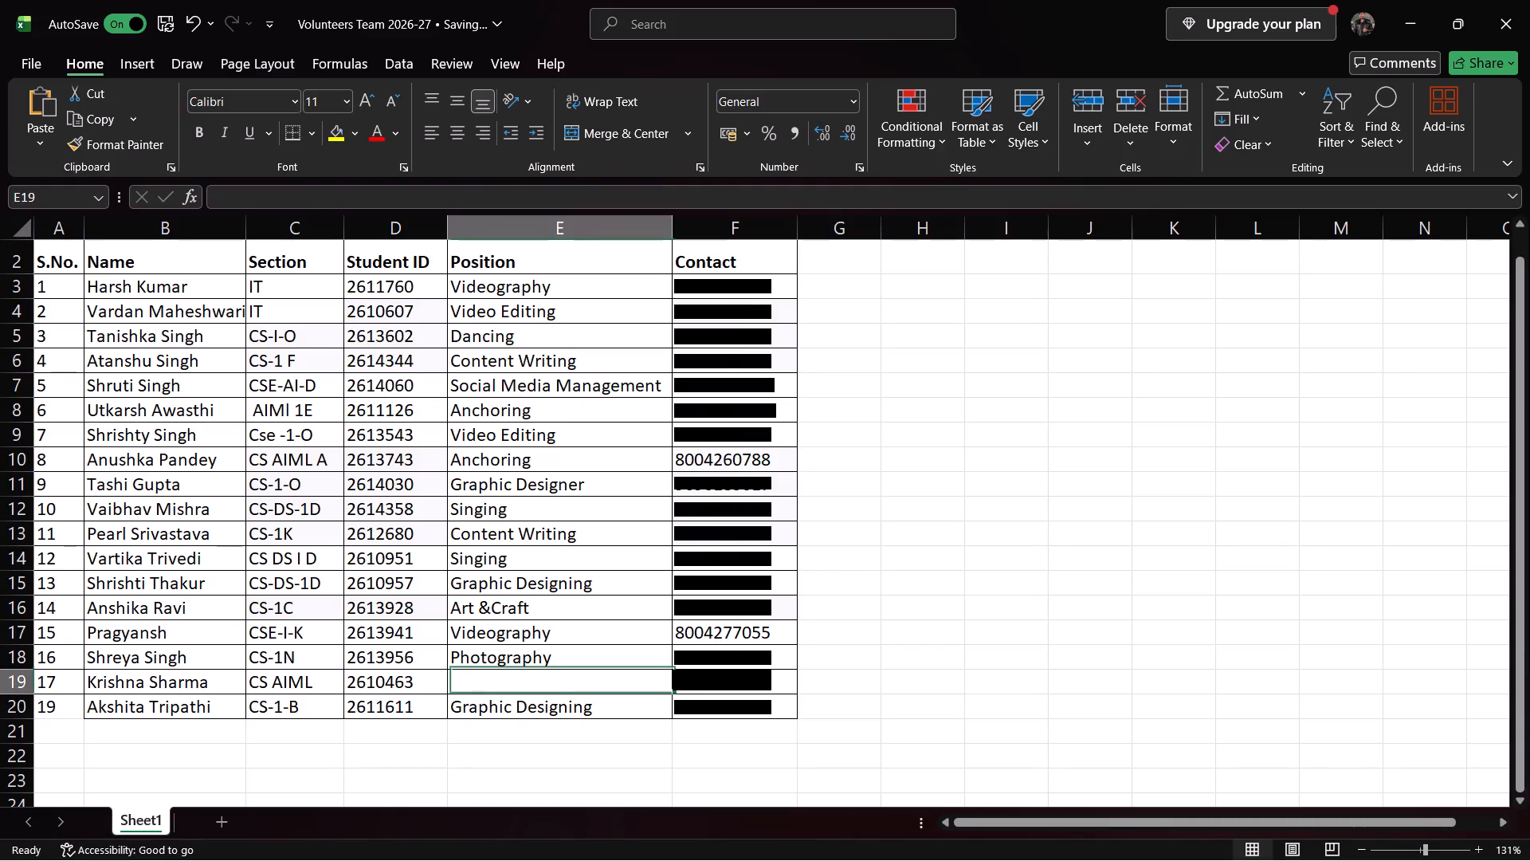
Fill in the blank Position cell E19, for the volunteer with serial number 17, with "Photography".
click(513, 288)
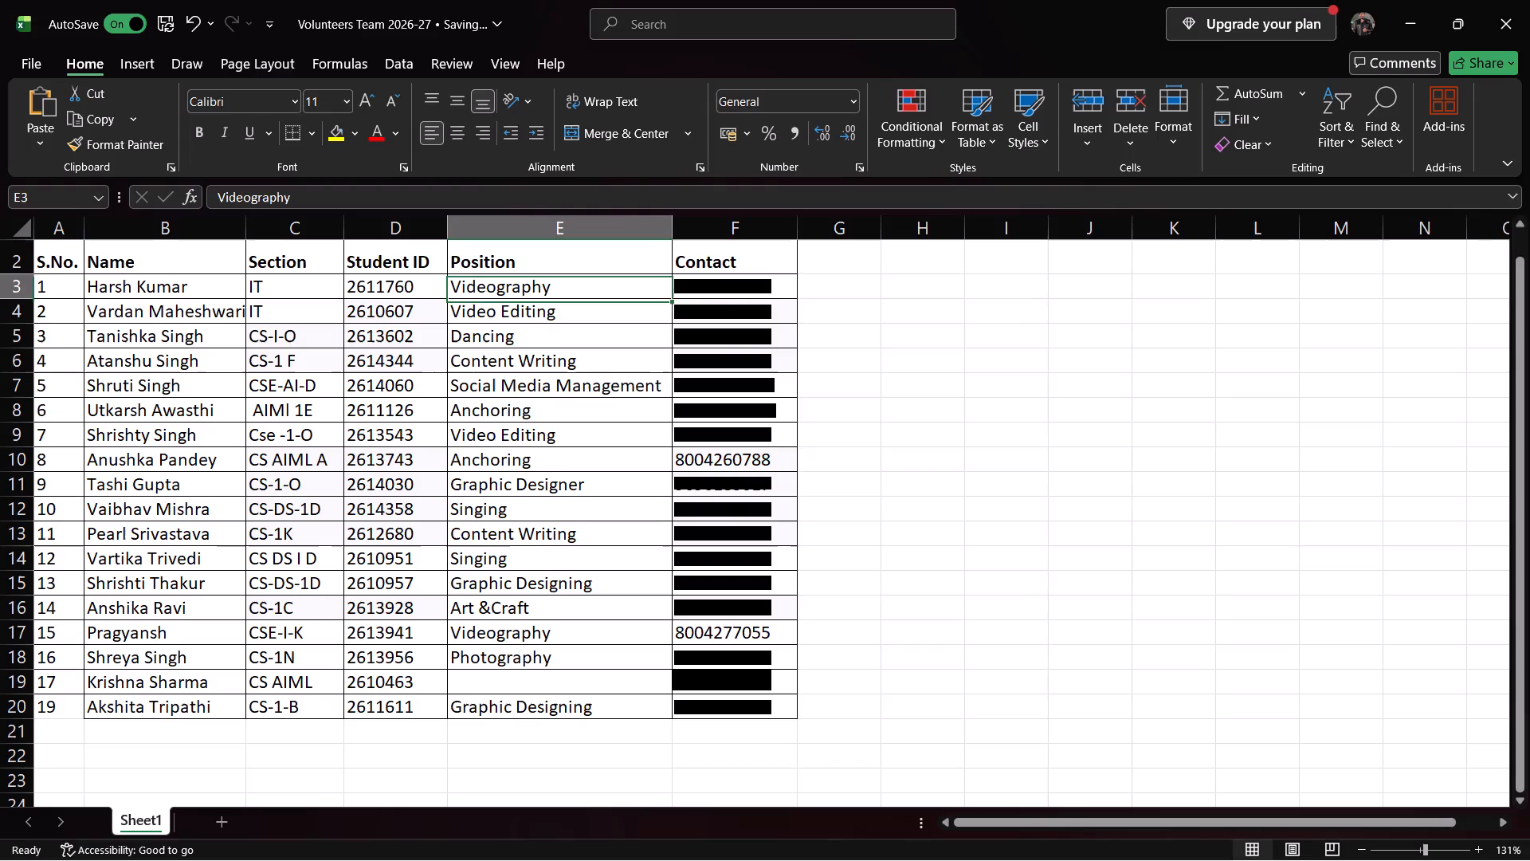
click(506, 629)
click(505, 688)
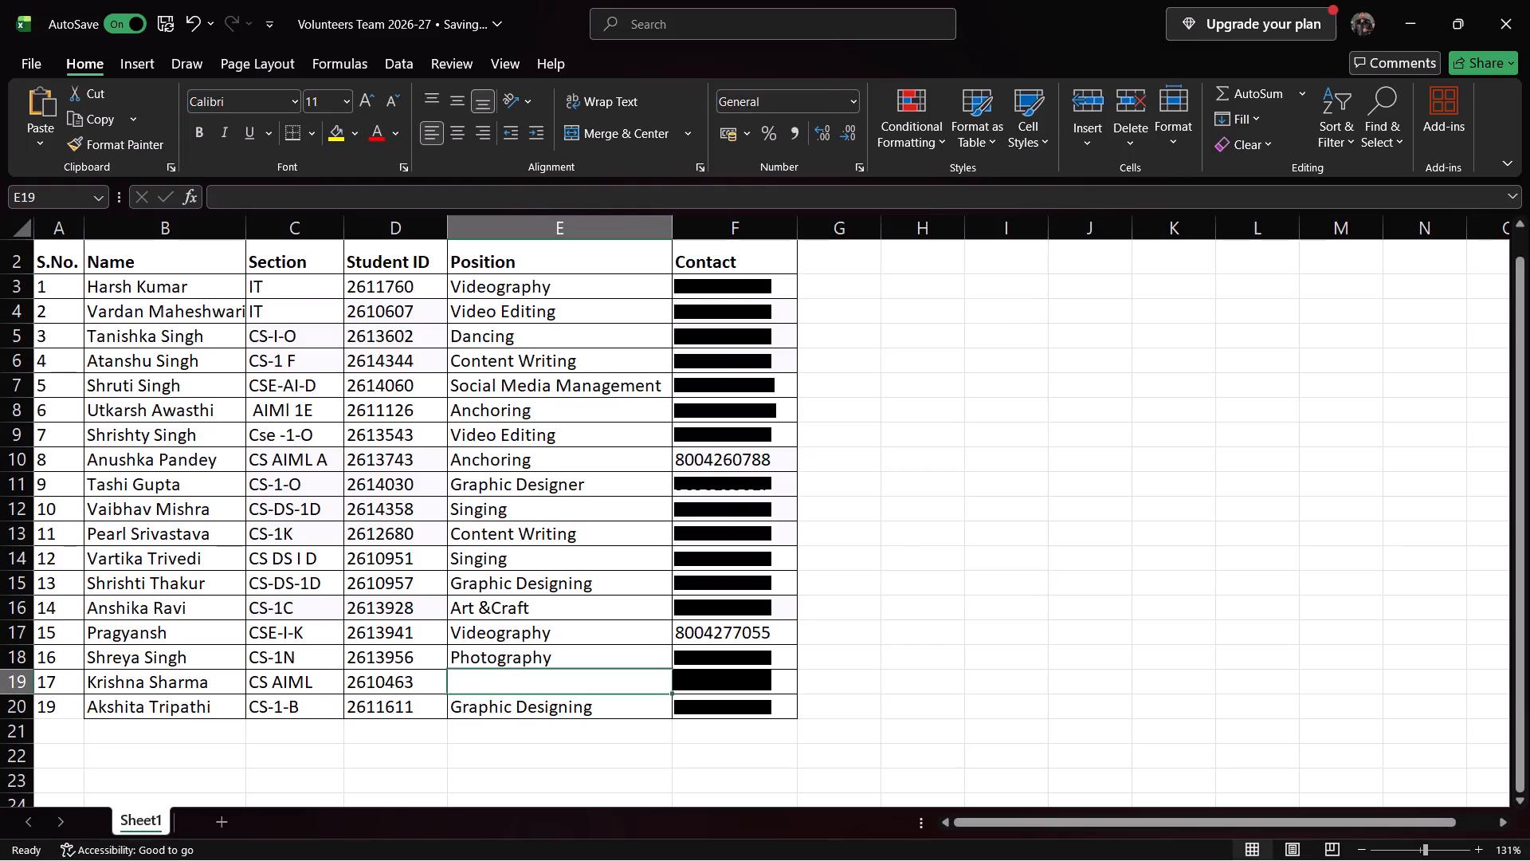
text(hotography)
click(849, 533)
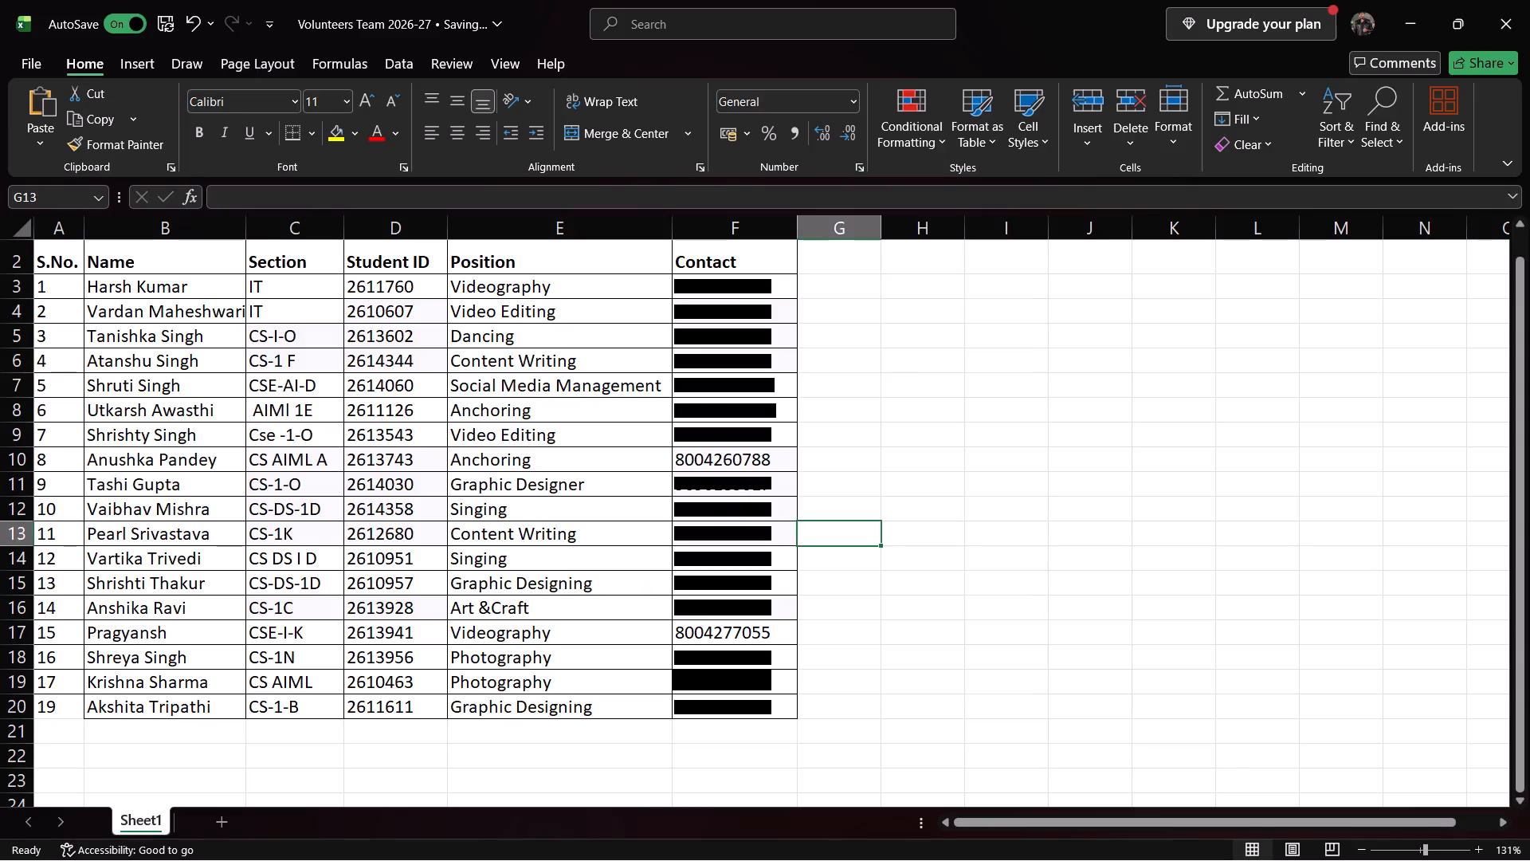
Review the volunteer names in the Name column from row 3 to row 19.
click(223, 340)
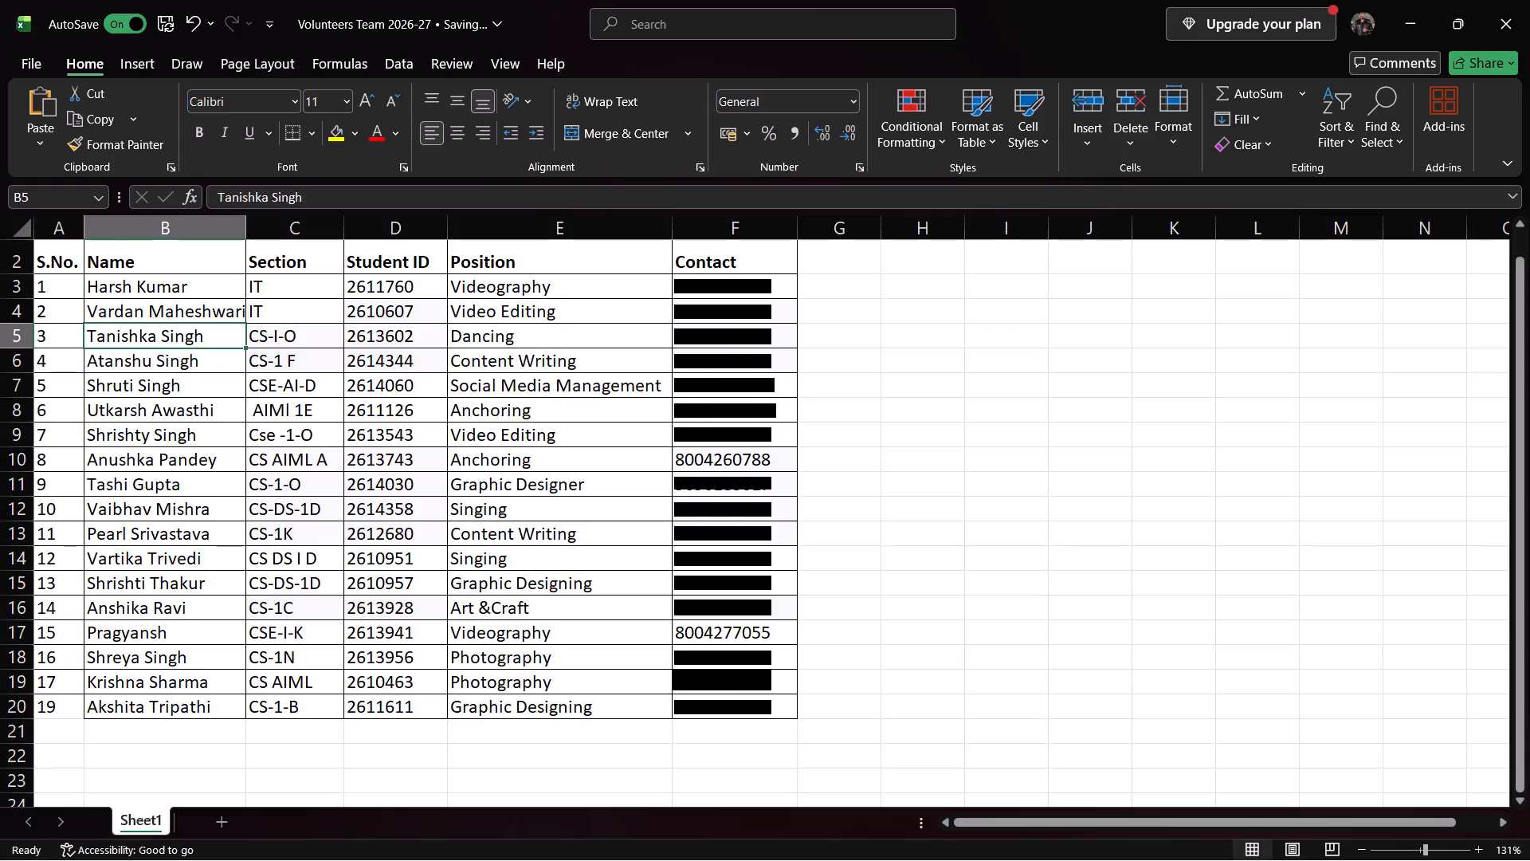
click(190, 445)
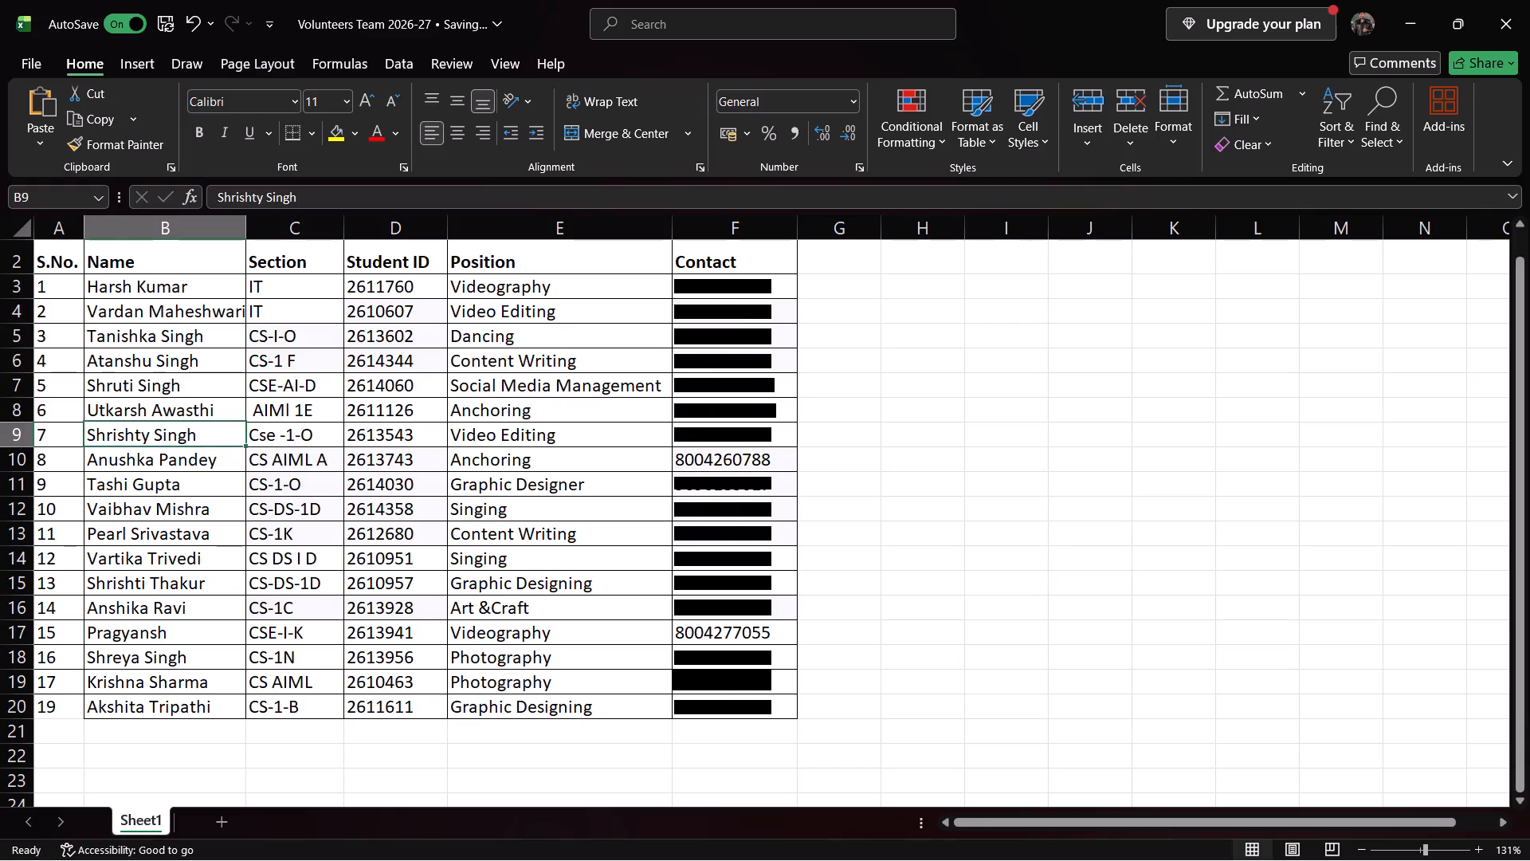
click(184, 590)
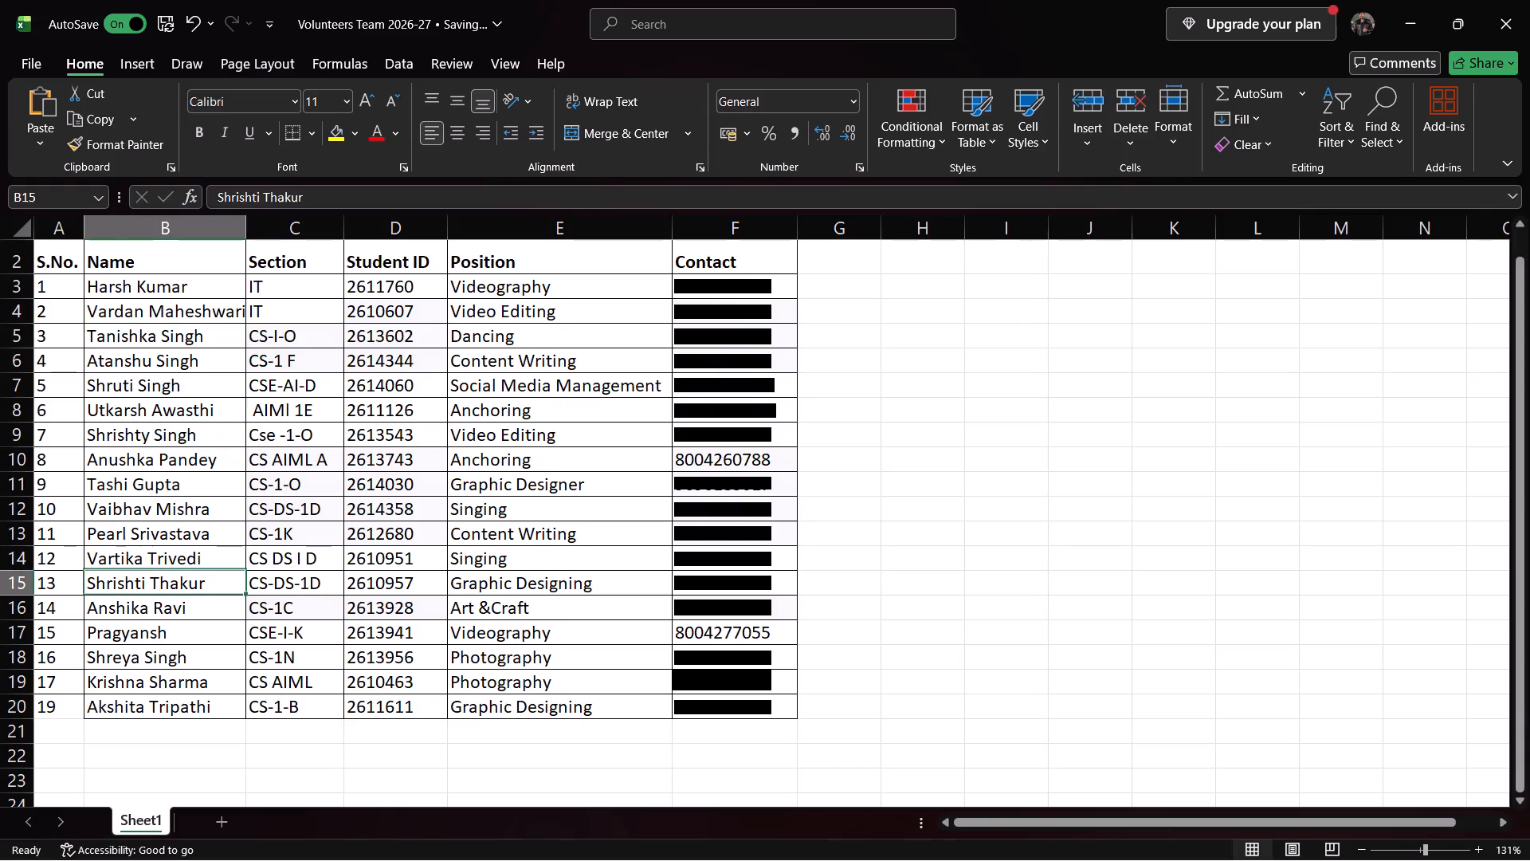
click(177, 564)
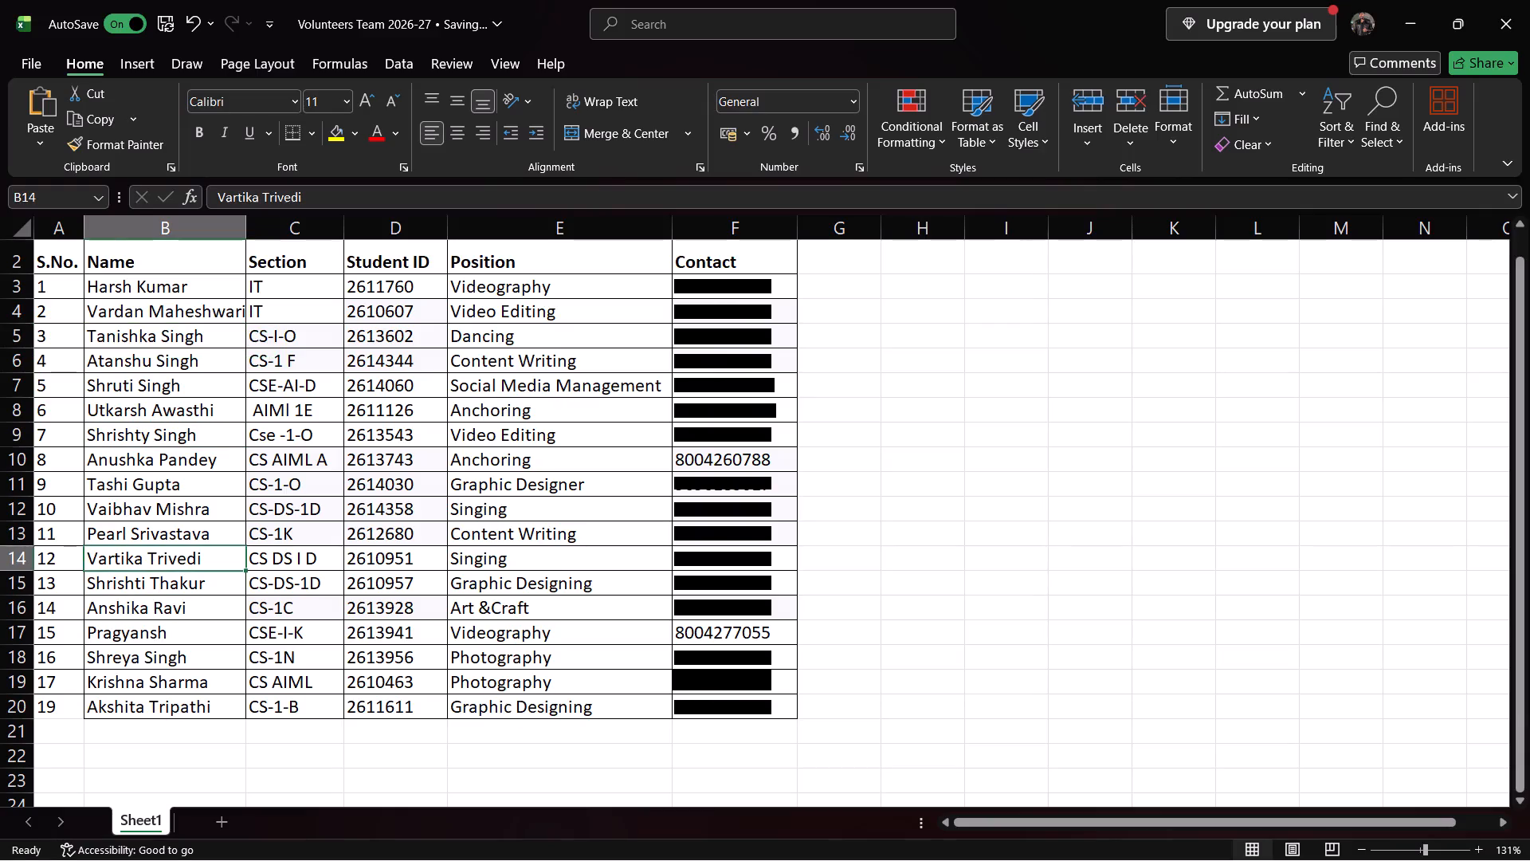
click(205, 296)
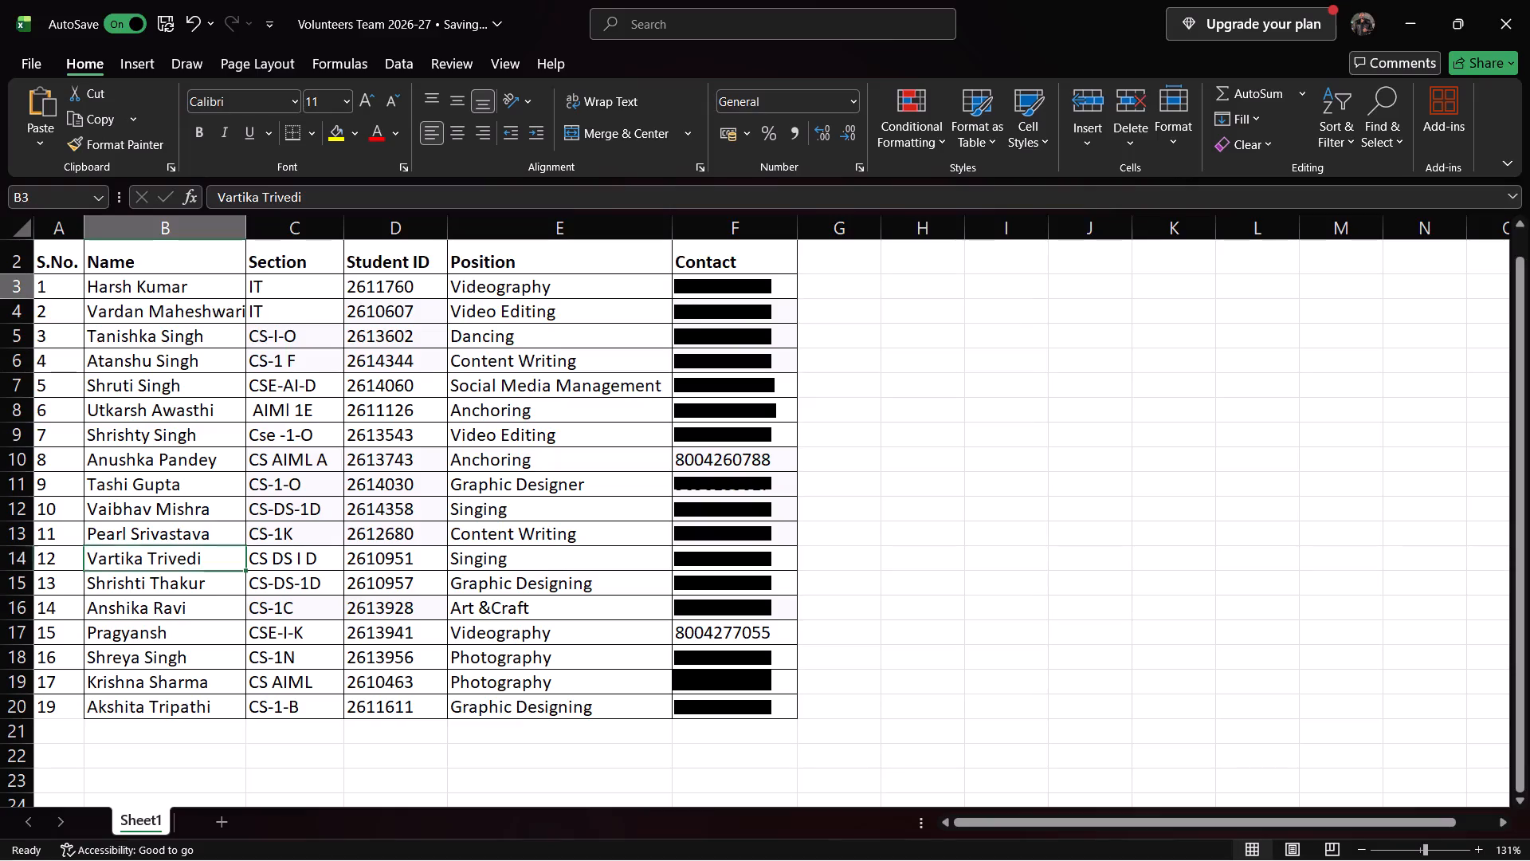
click(207, 316)
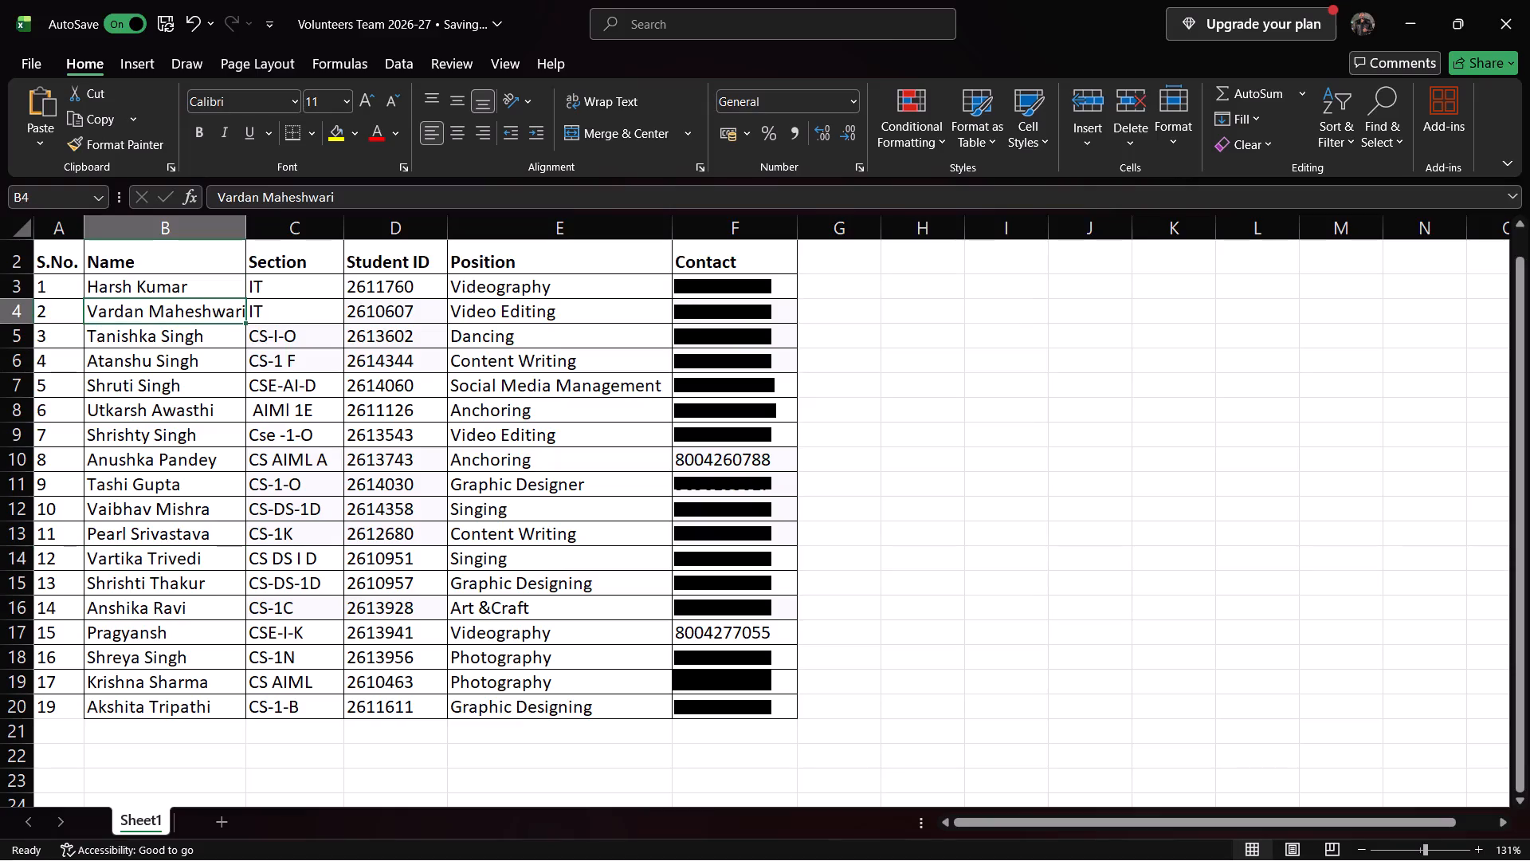
click(199, 368)
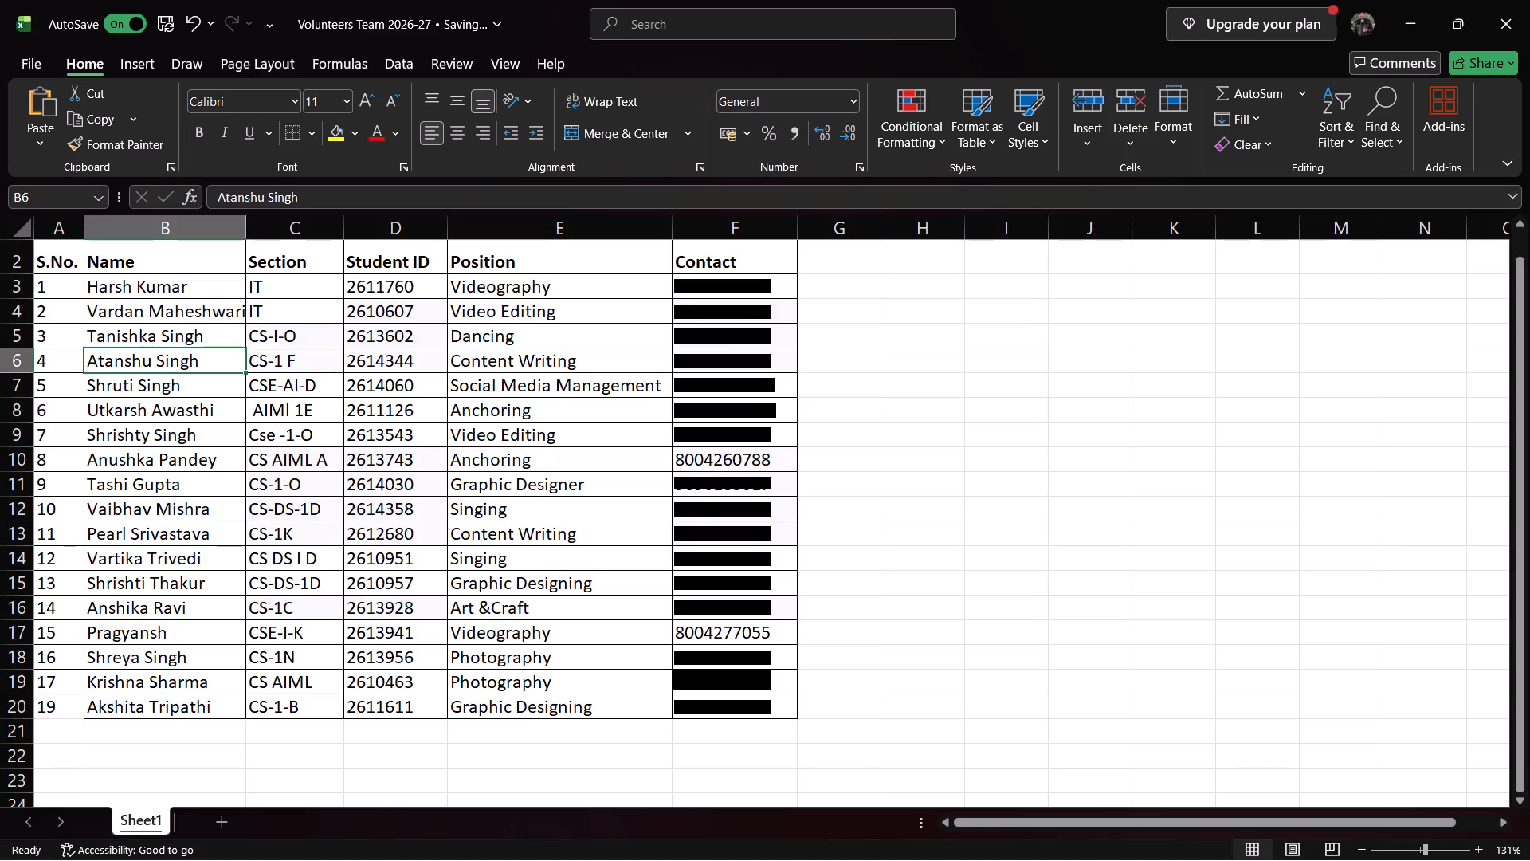
click(189, 416)
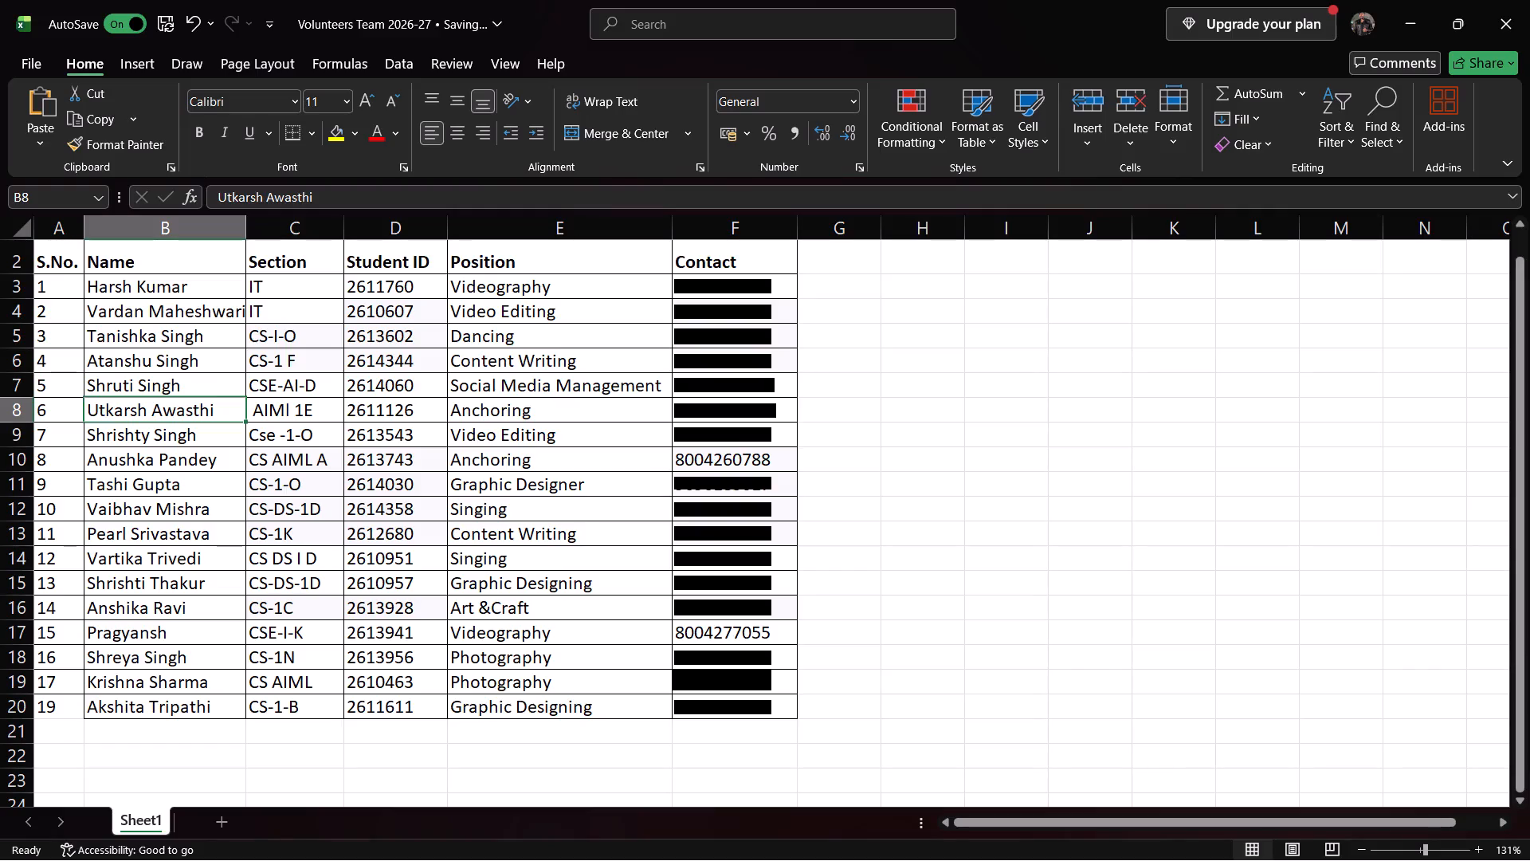
click(179, 516)
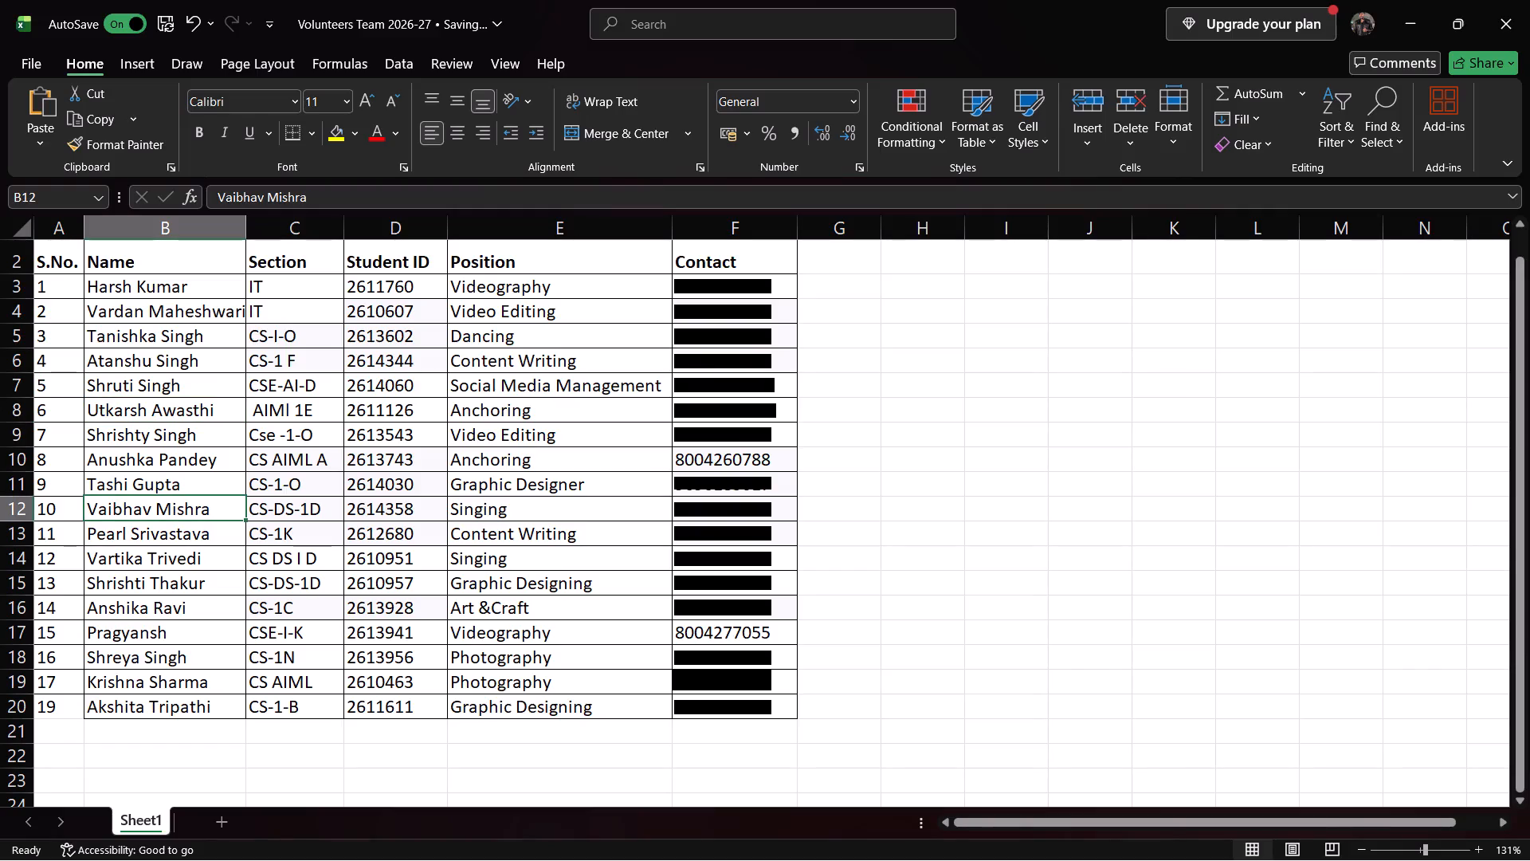
click(180, 642)
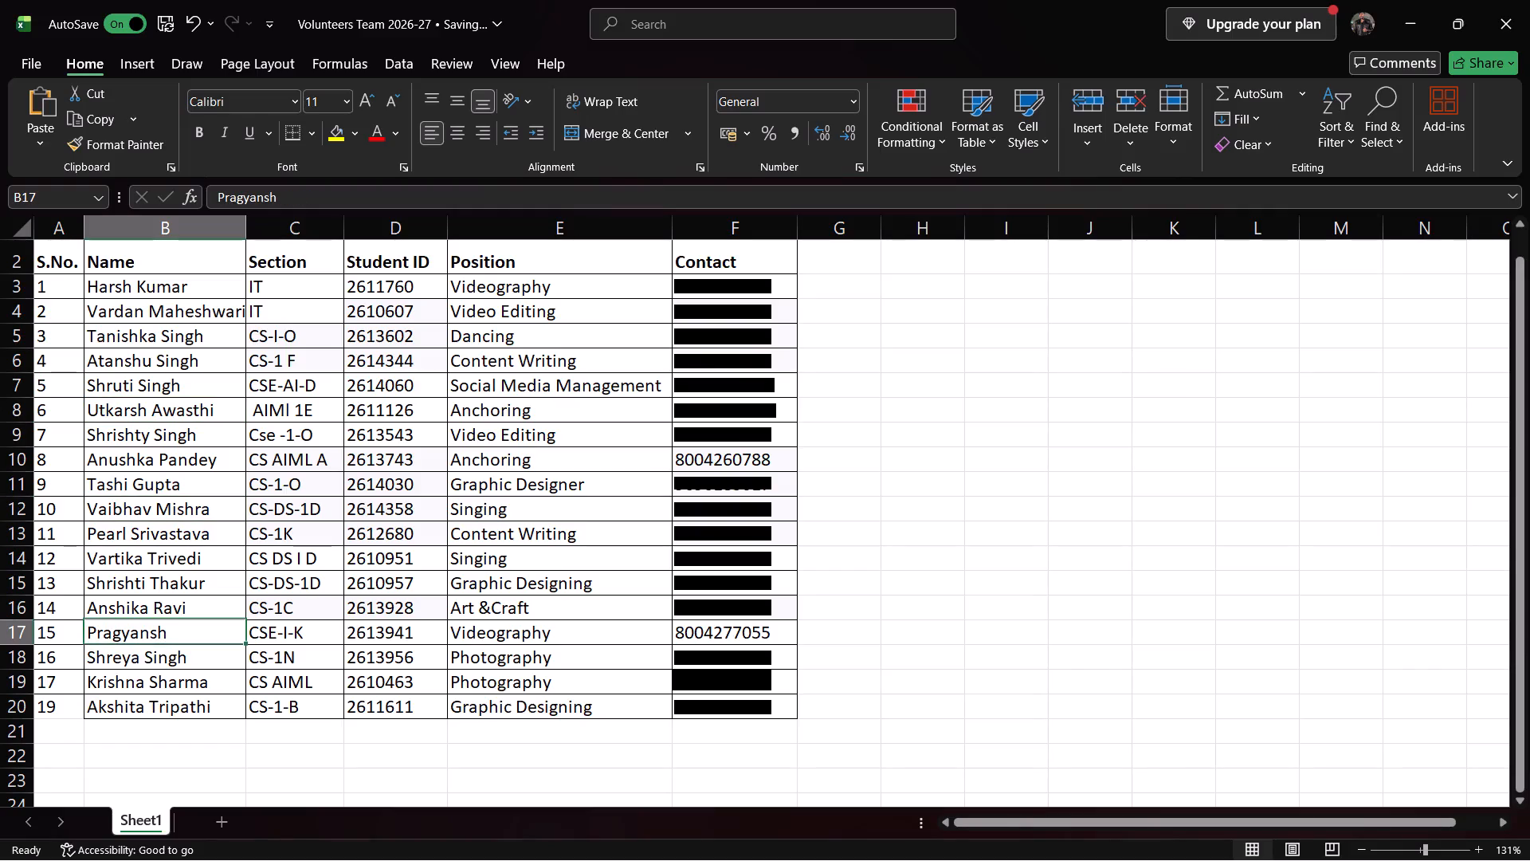
click(181, 681)
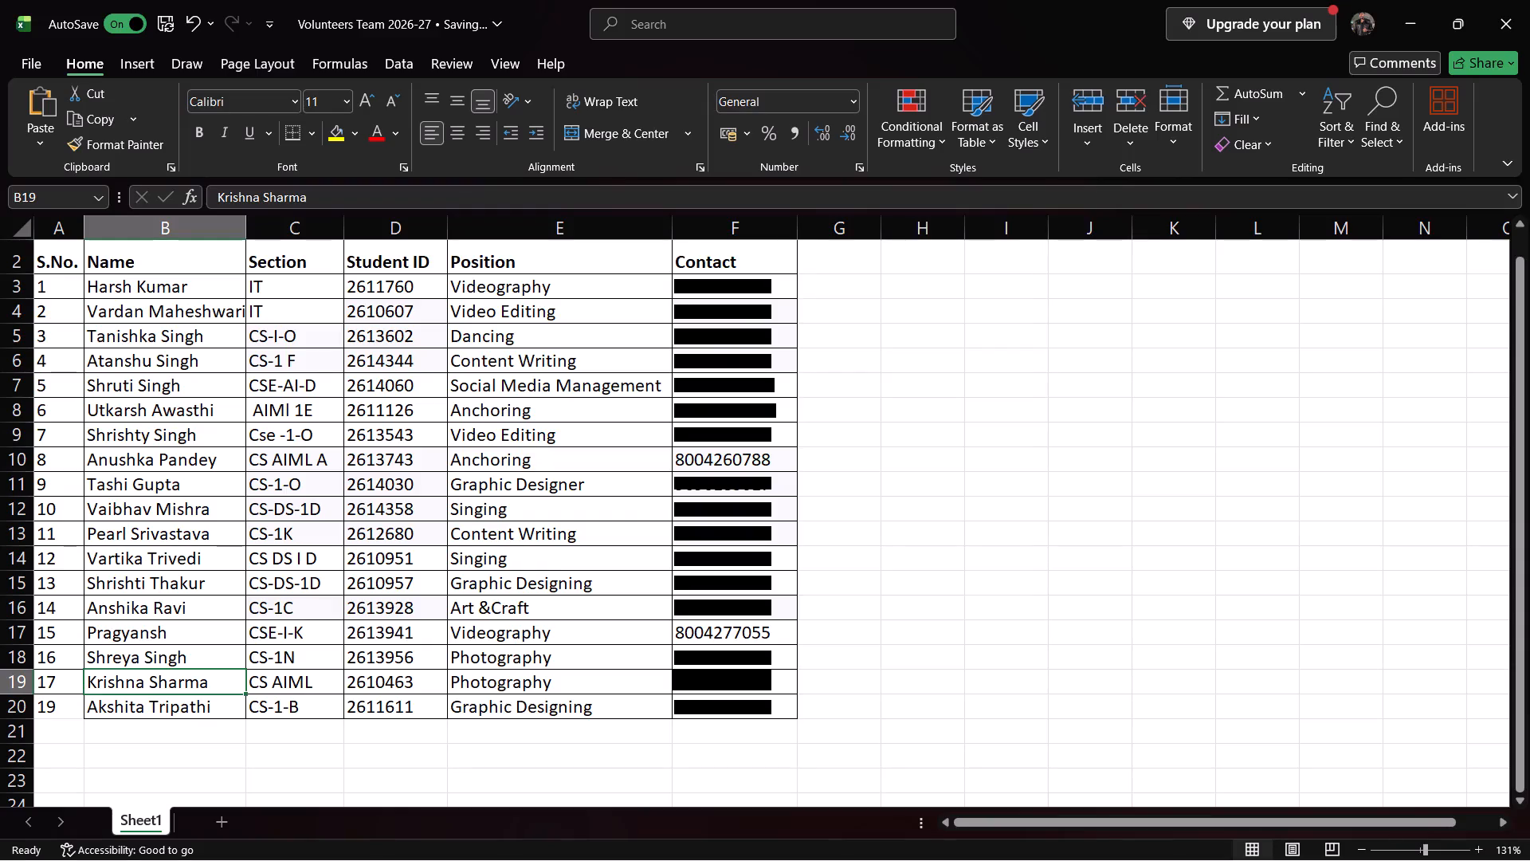
Renumber the last volunteer entry by setting the serial number in cell A20 to 18.
click(112, 728)
click(65, 712)
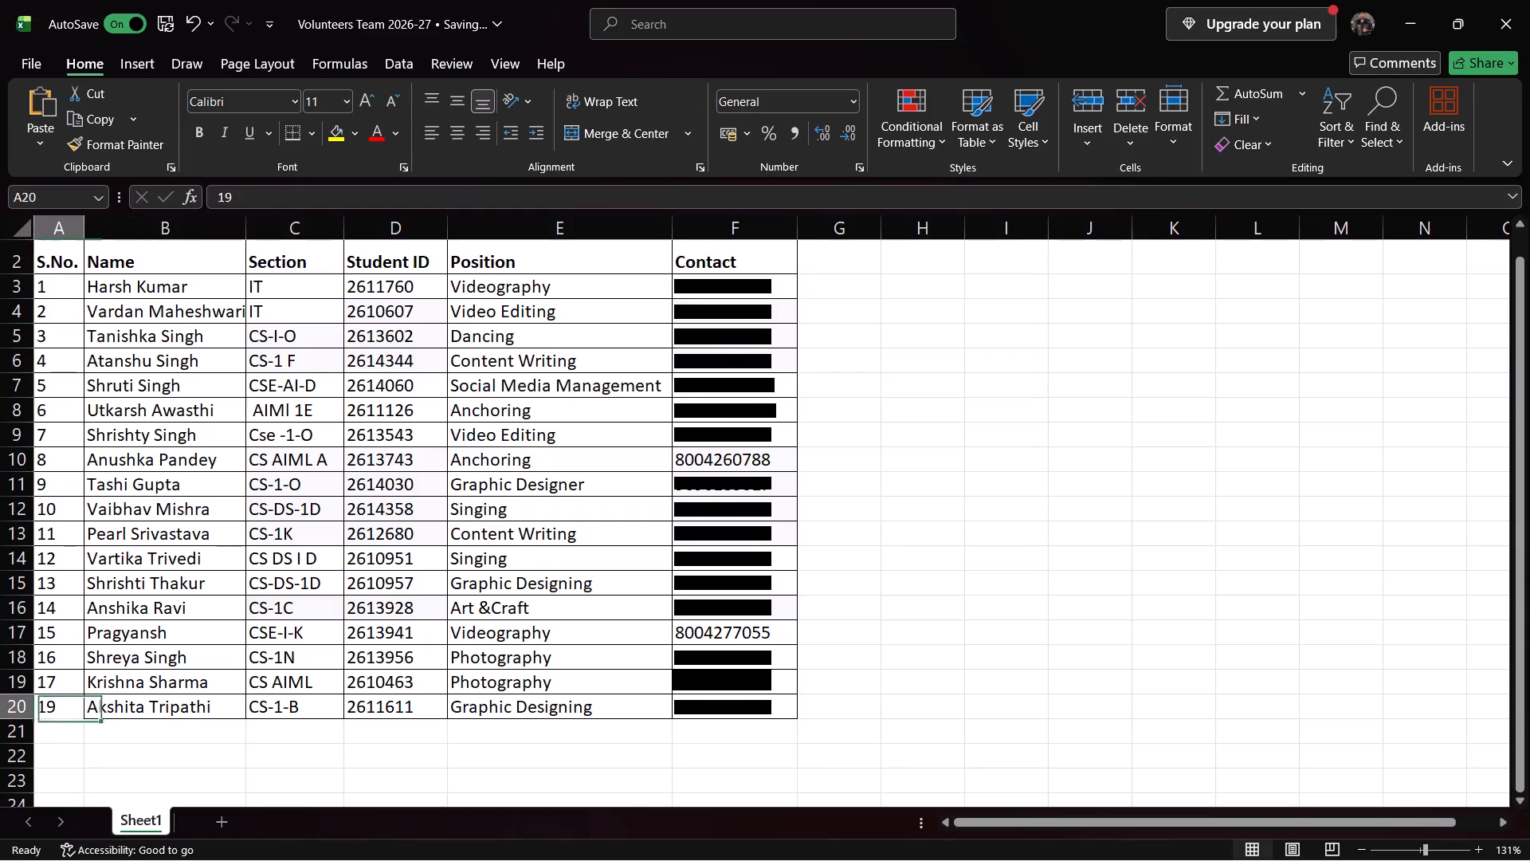
text(18)
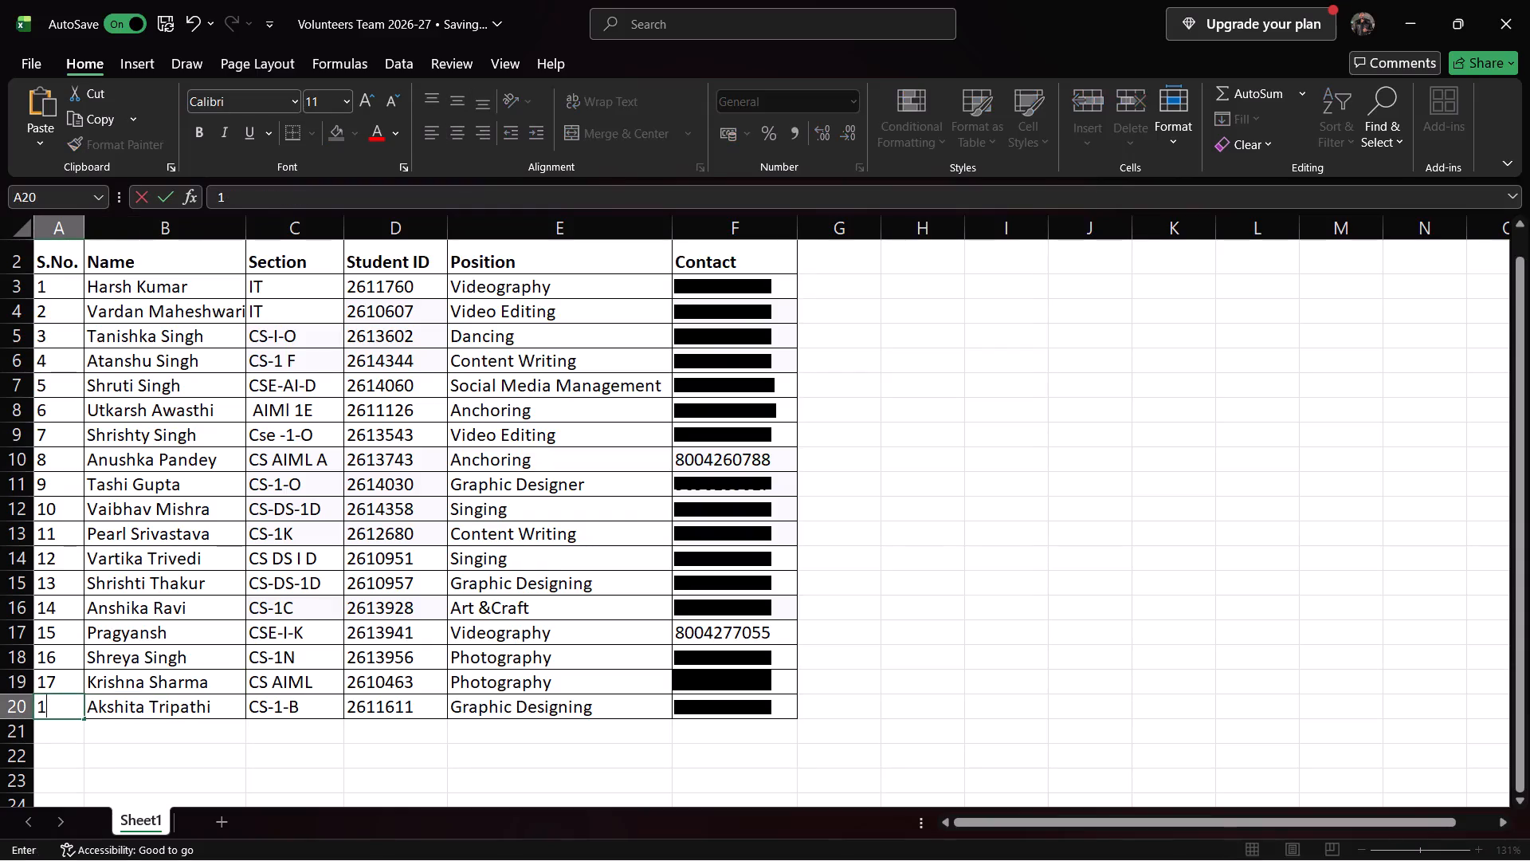
click(919, 494)
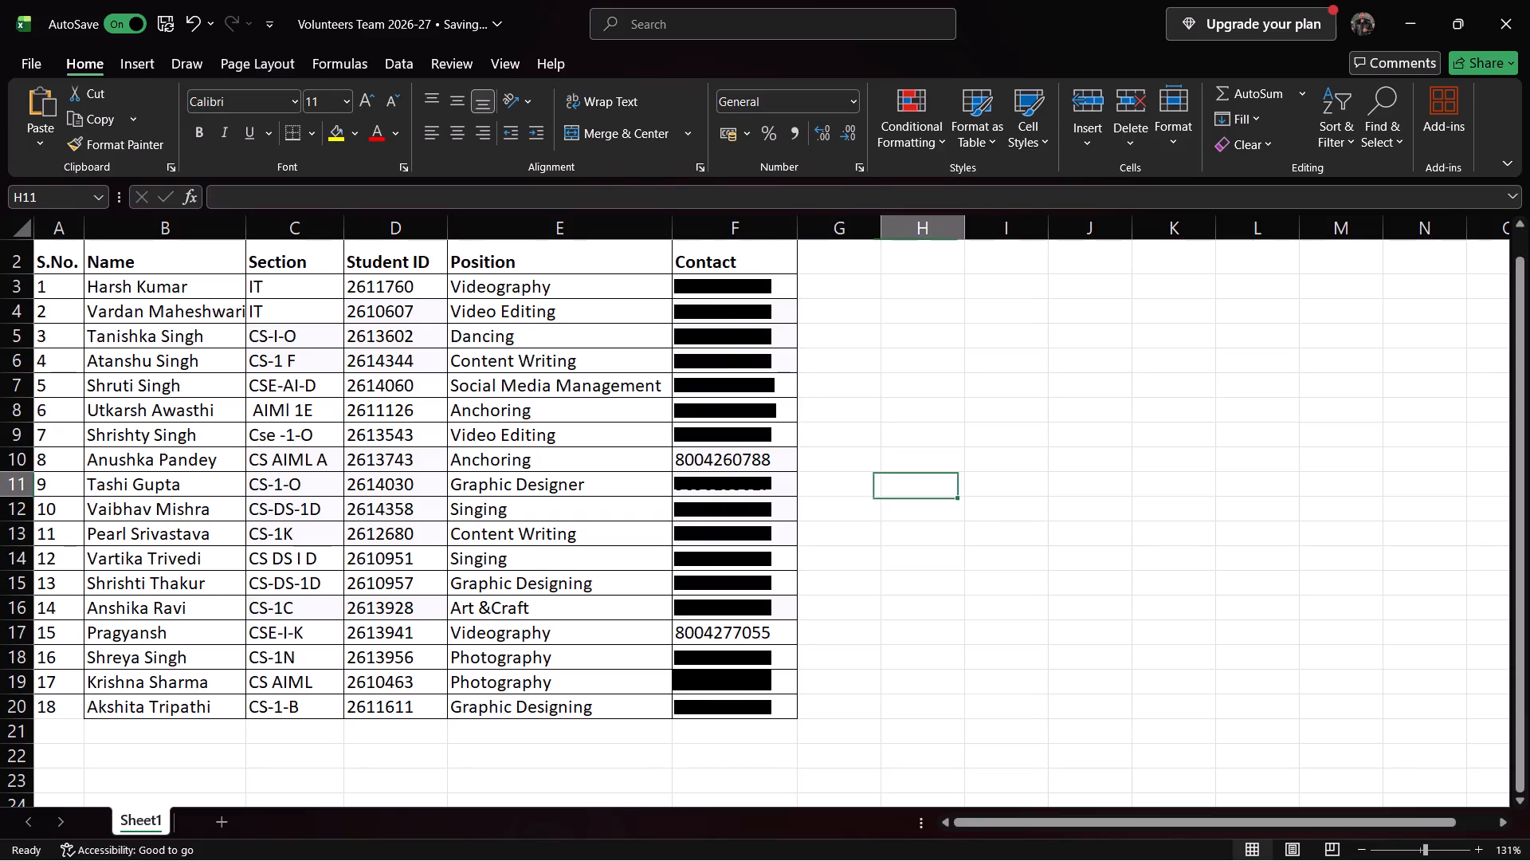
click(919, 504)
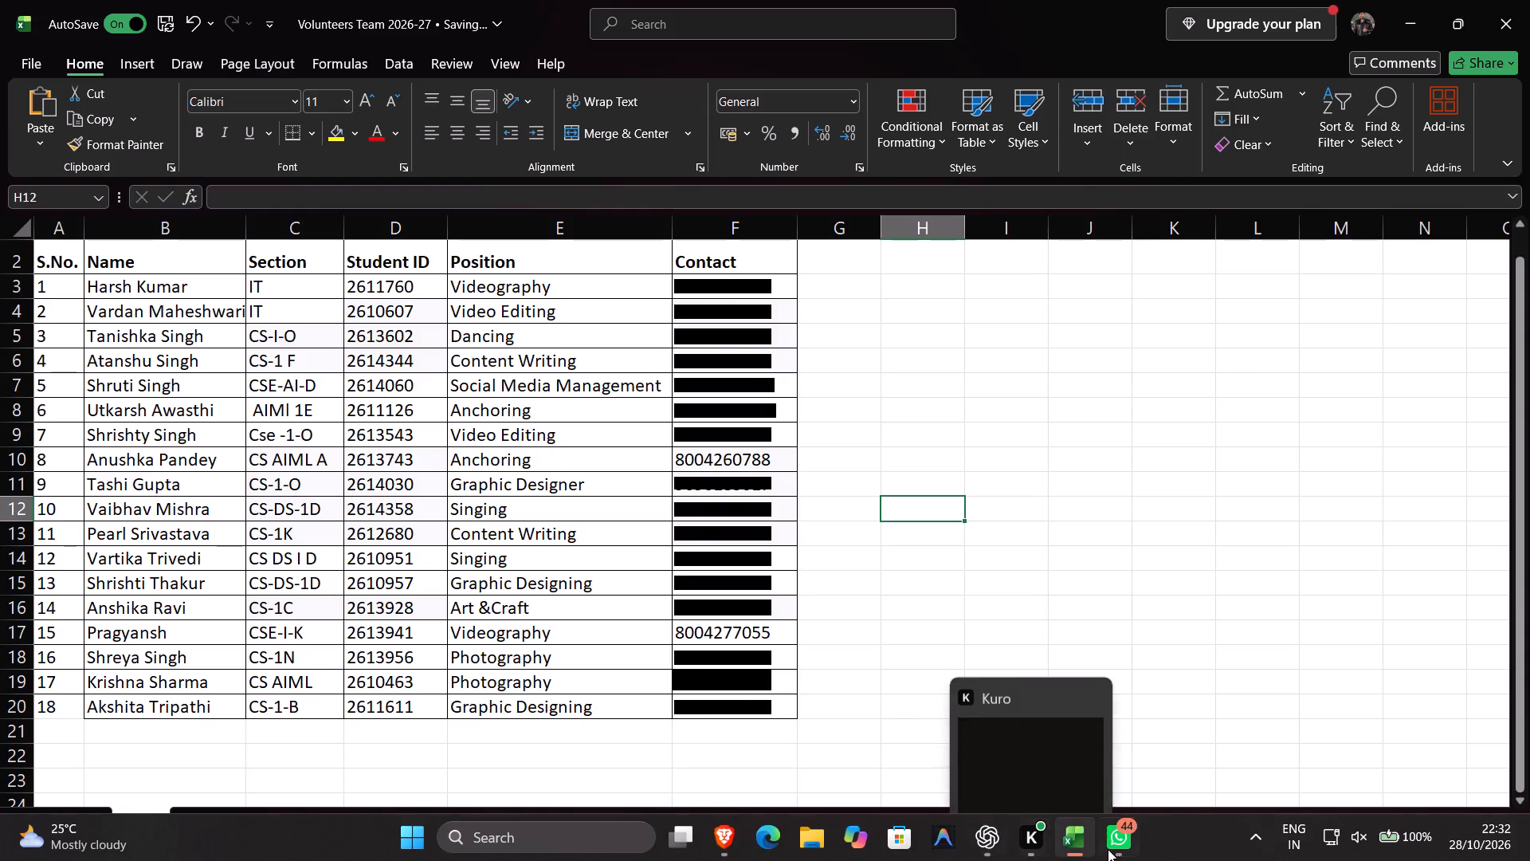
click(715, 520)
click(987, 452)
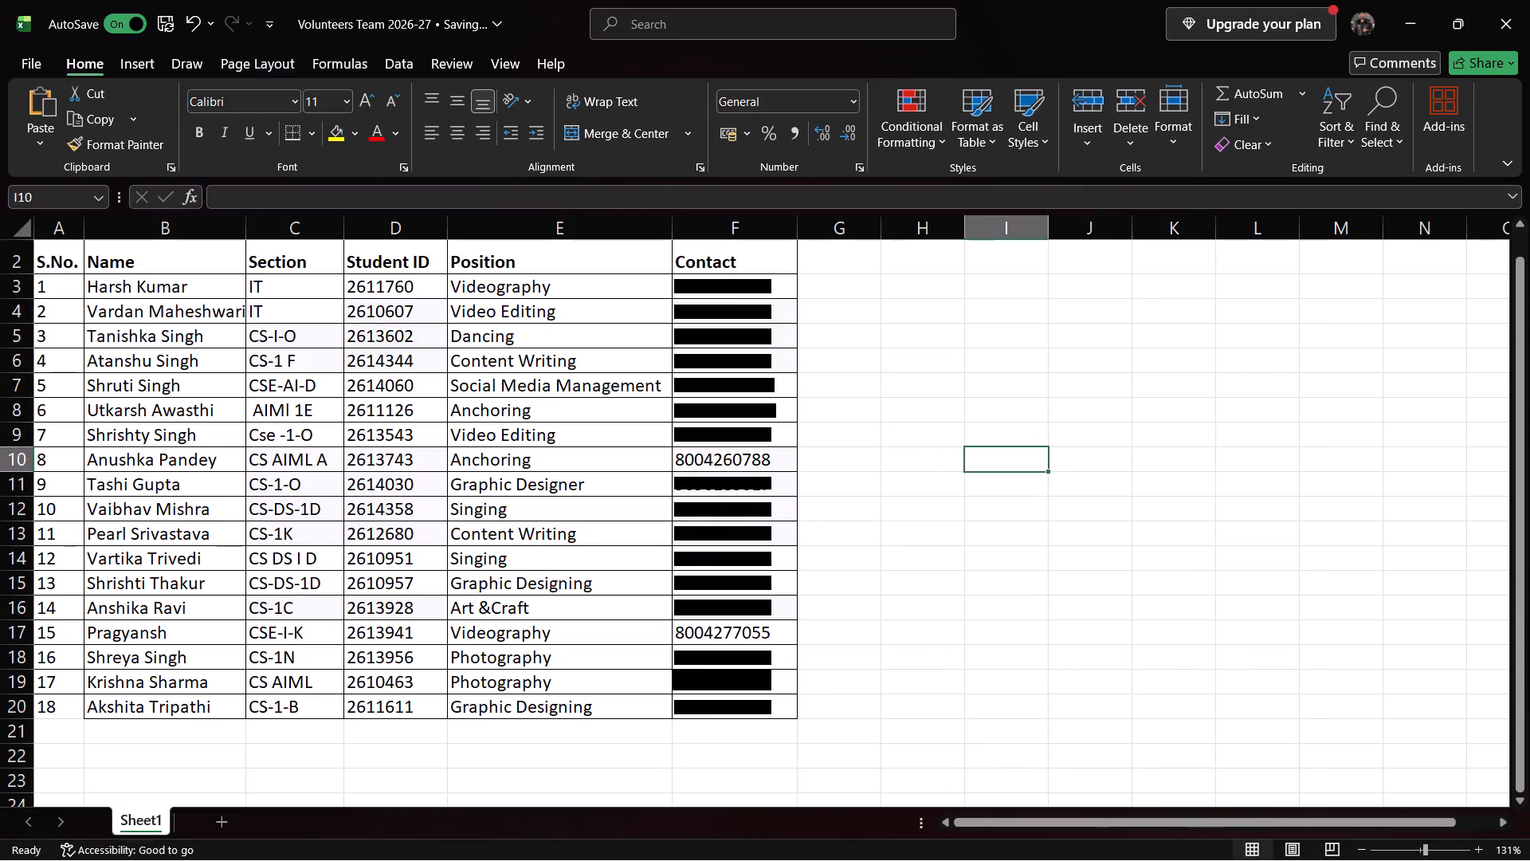
Start a new volunteer entry in row 21 with serial number 19 and the new volunteer's name.
click(47, 737)
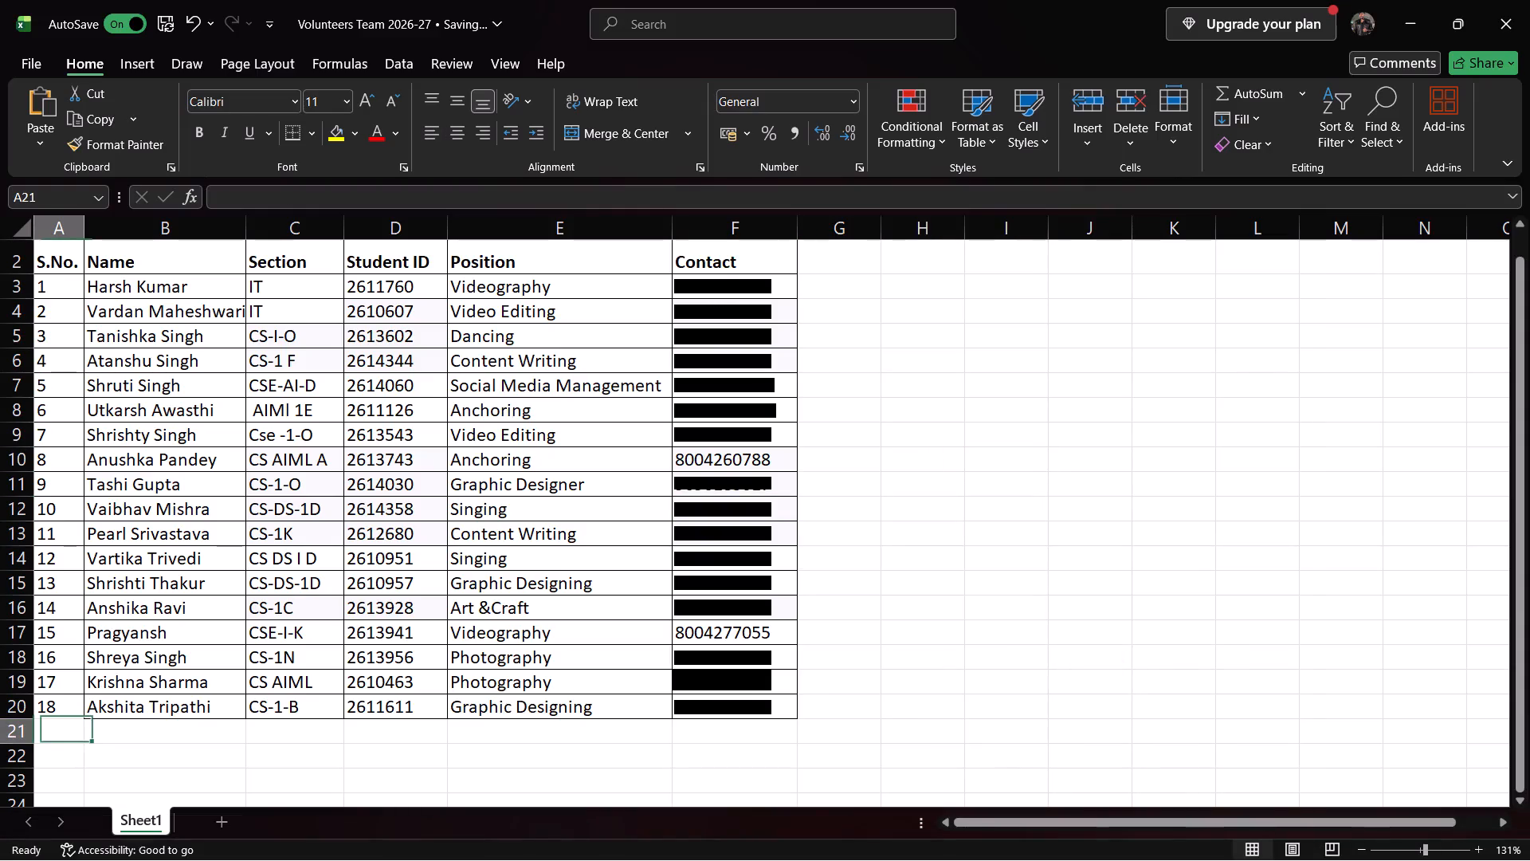
text(19)
key(space)
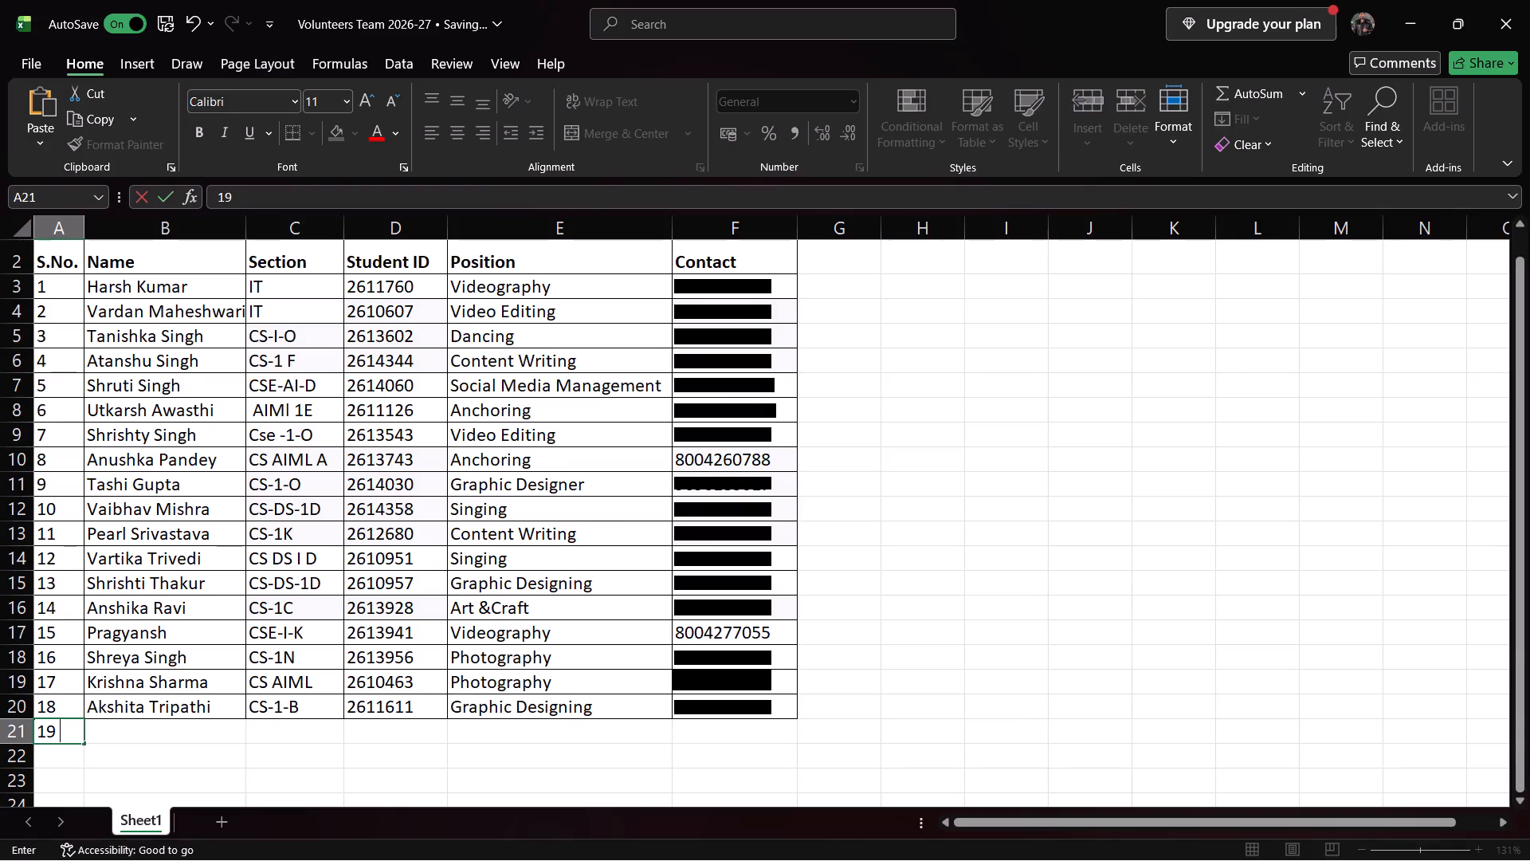
key(Tab)
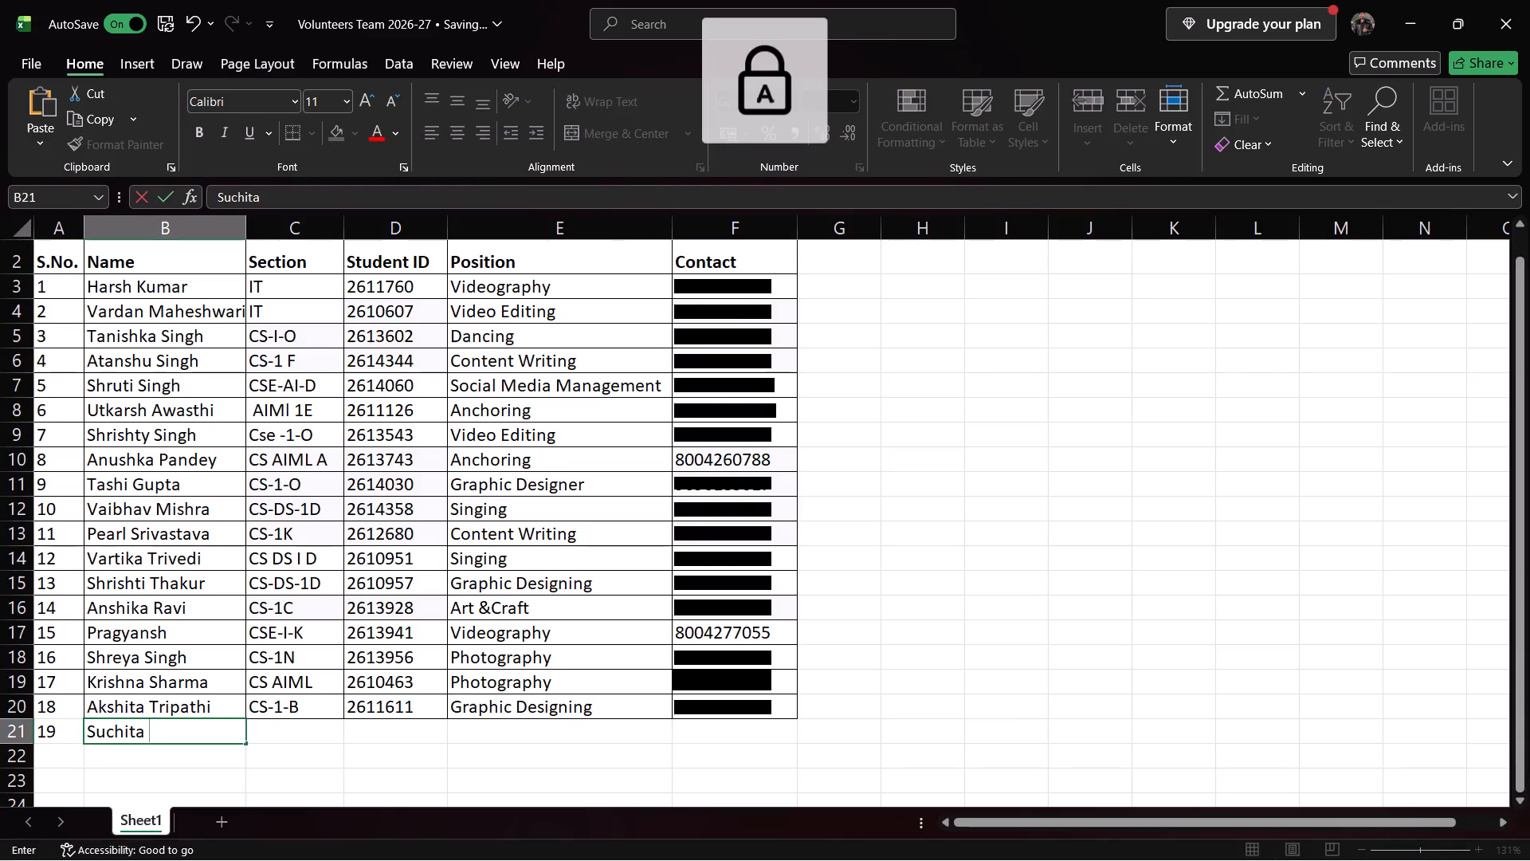
text(rivastav)
click(294, 720)
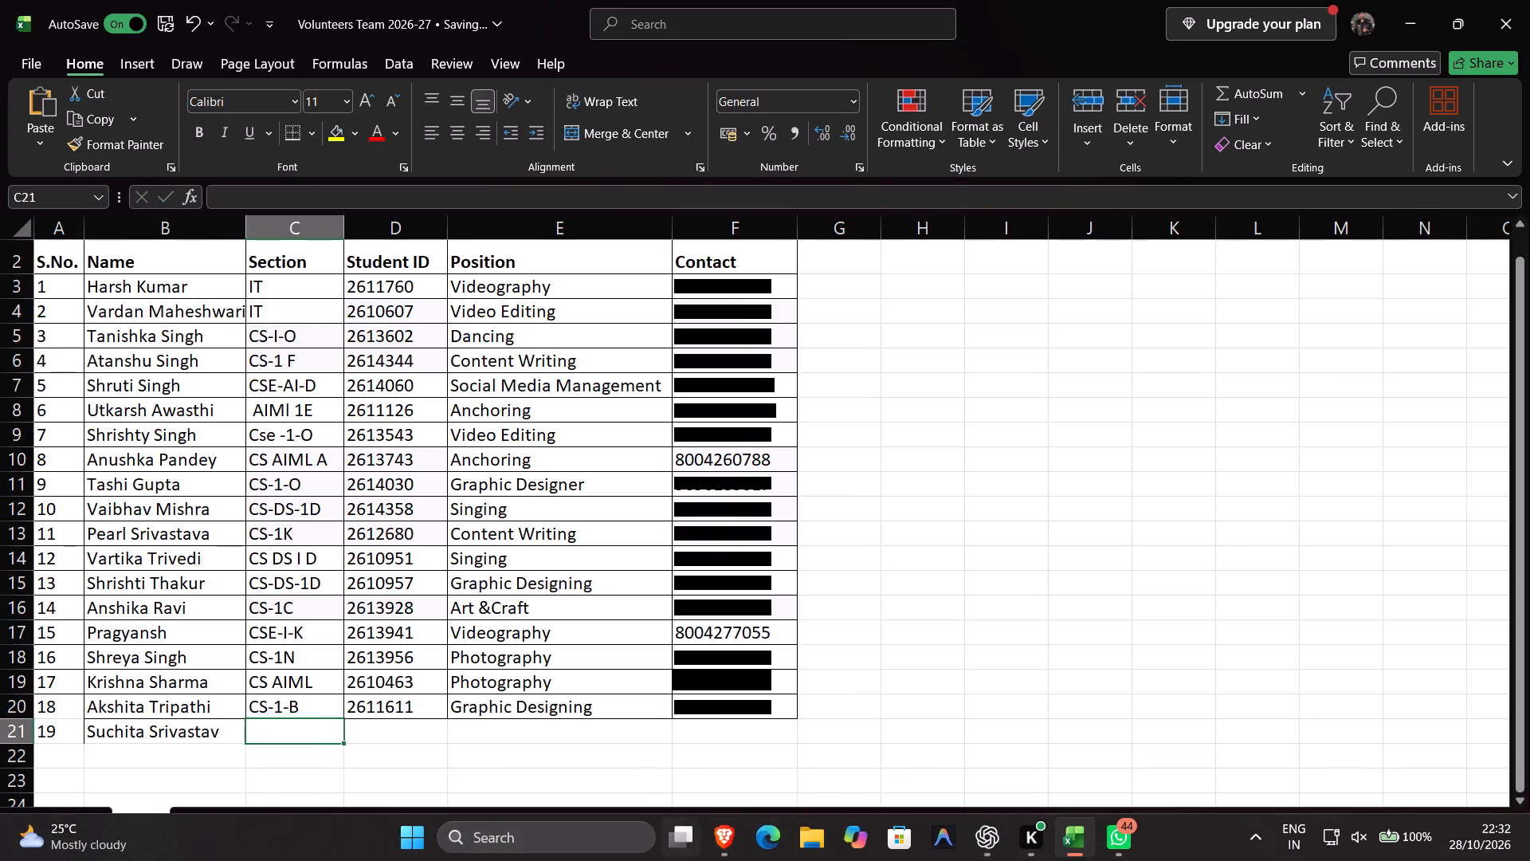
Switch to File Explorer and look through Downloads, Desktop and its subfolders, including New folder (3), for the volunteer recruitment files.
click(812, 847)
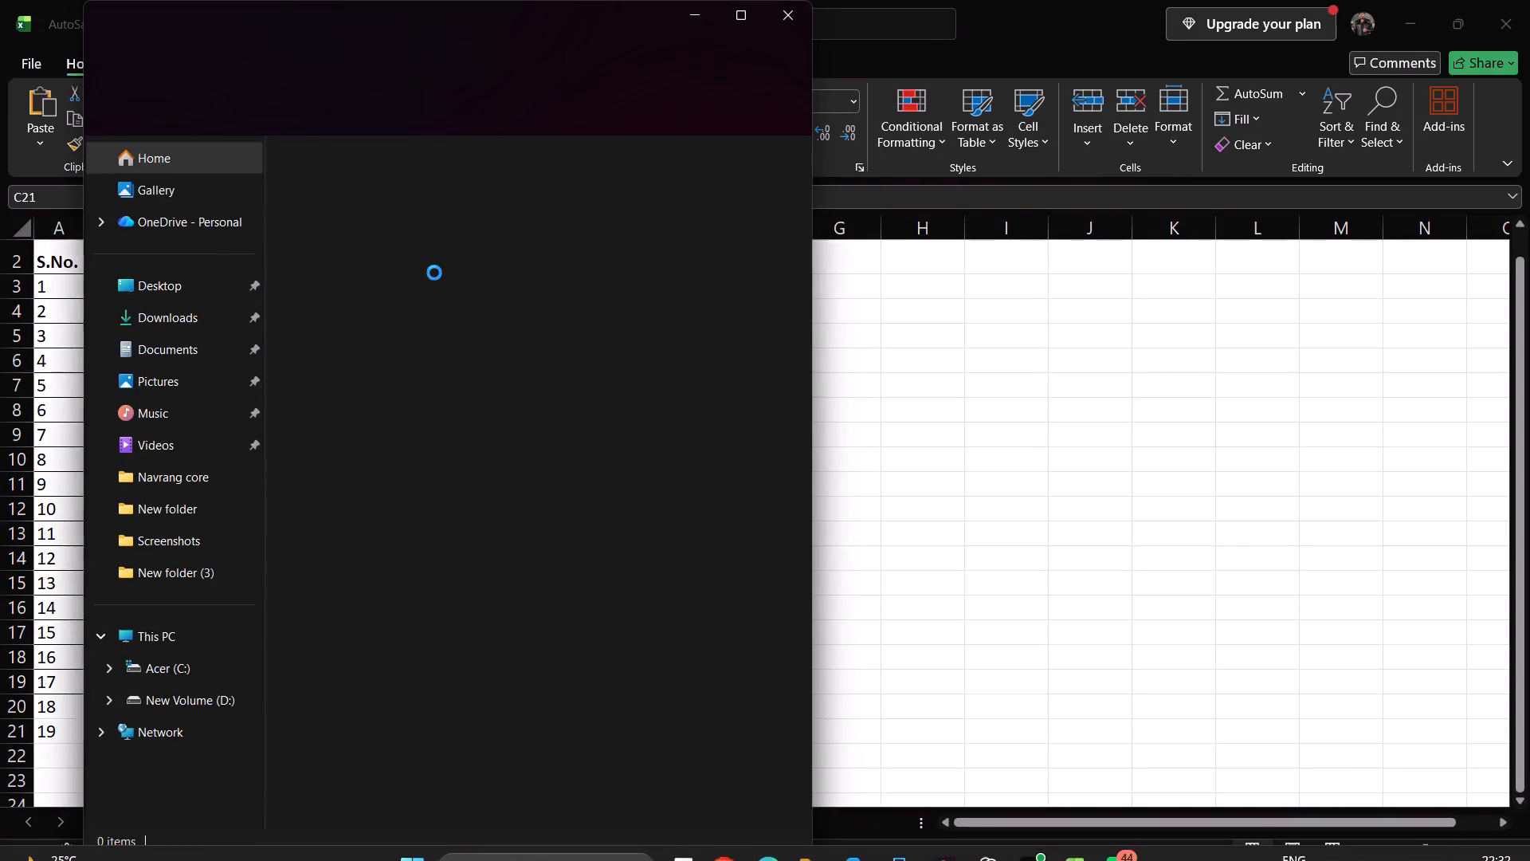
click(206, 326)
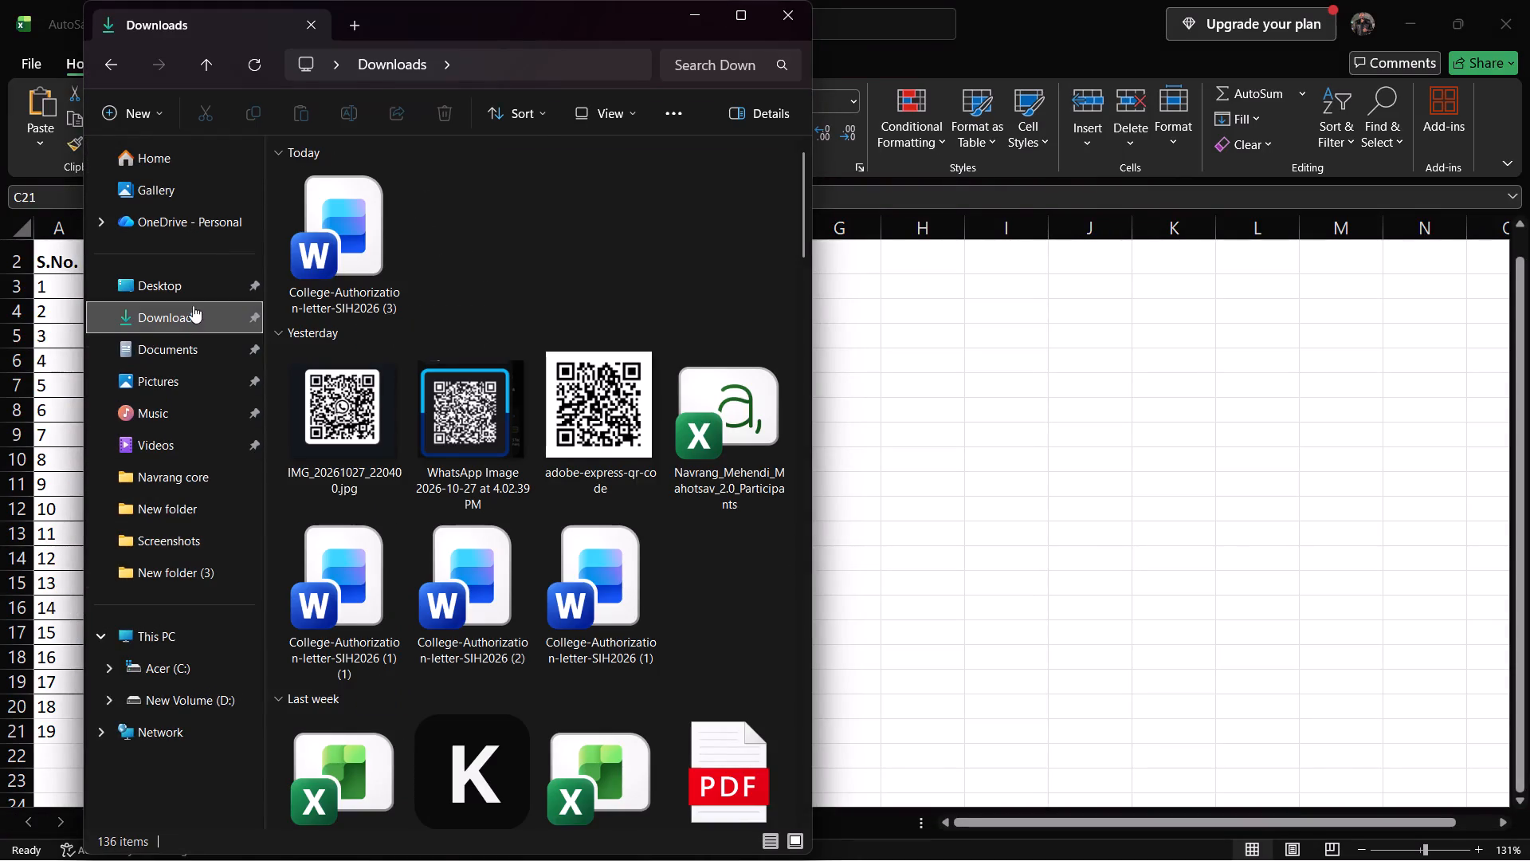
click(175, 283)
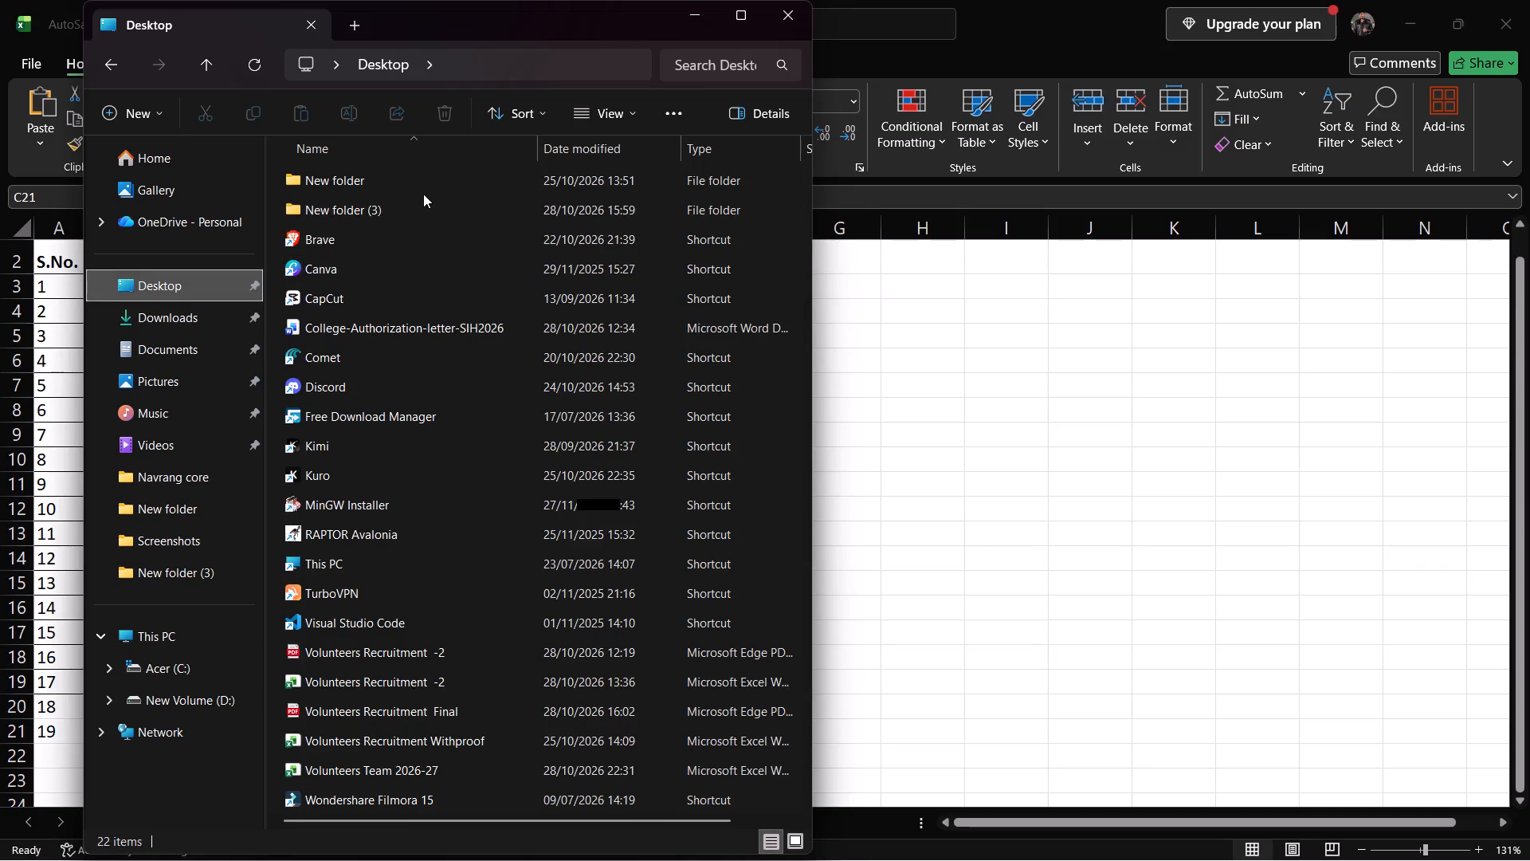
double_click(424, 175)
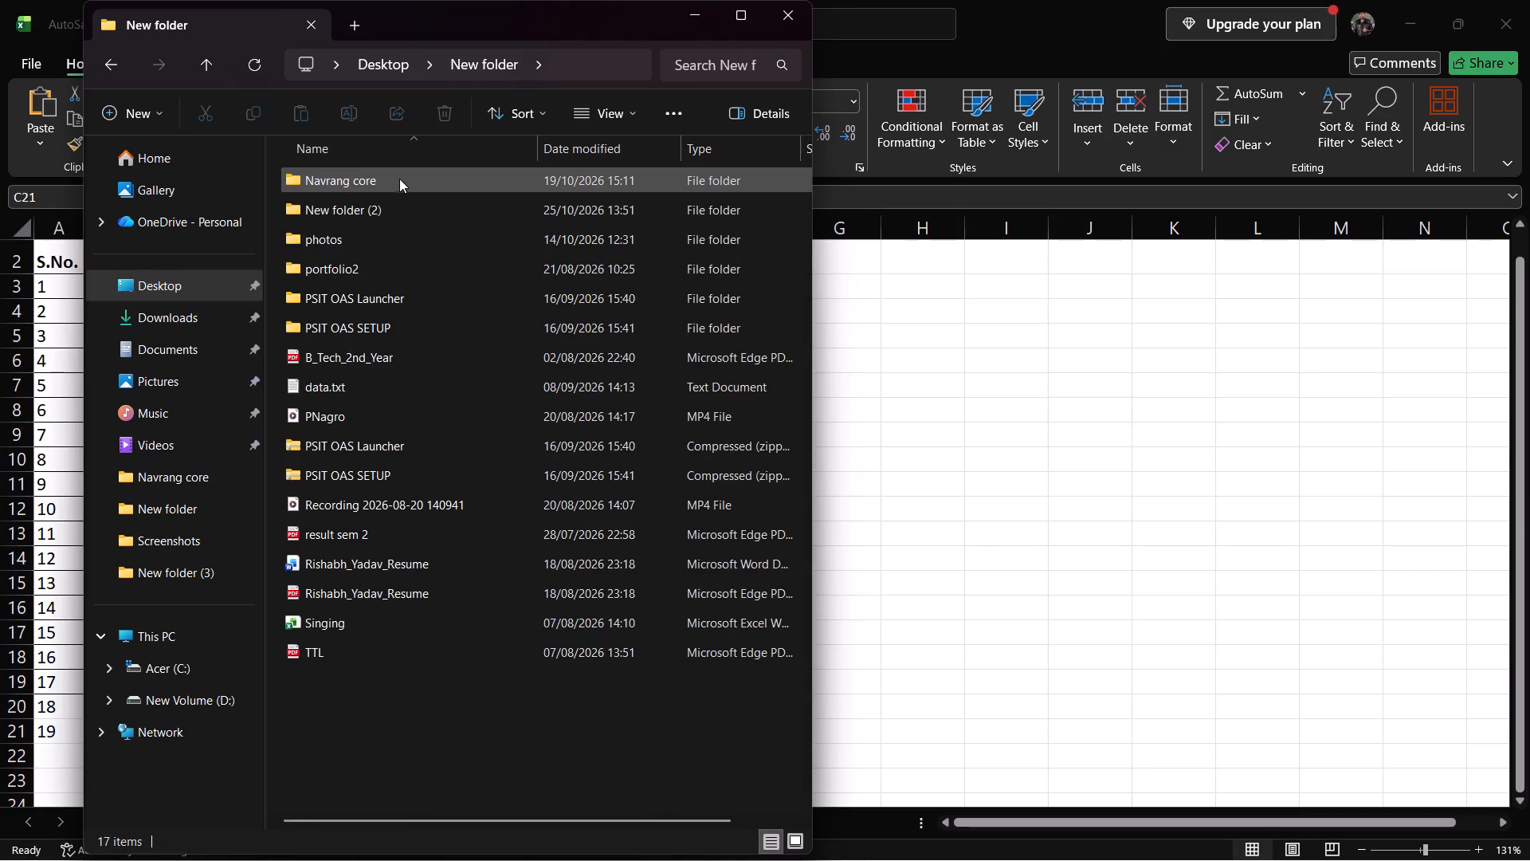
double_click(387, 180)
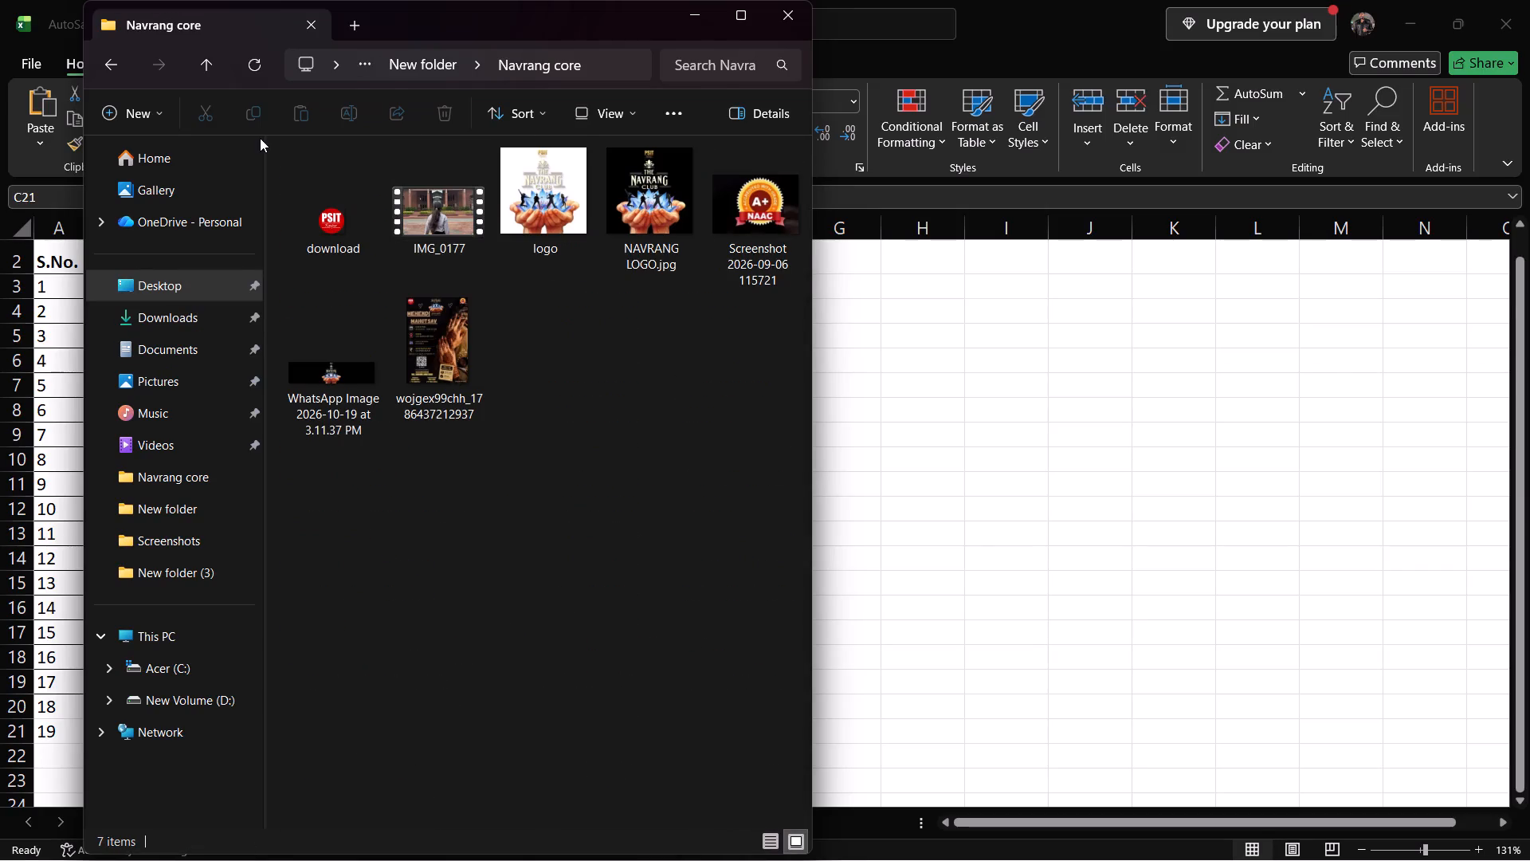
click(109, 59)
double_click(371, 207)
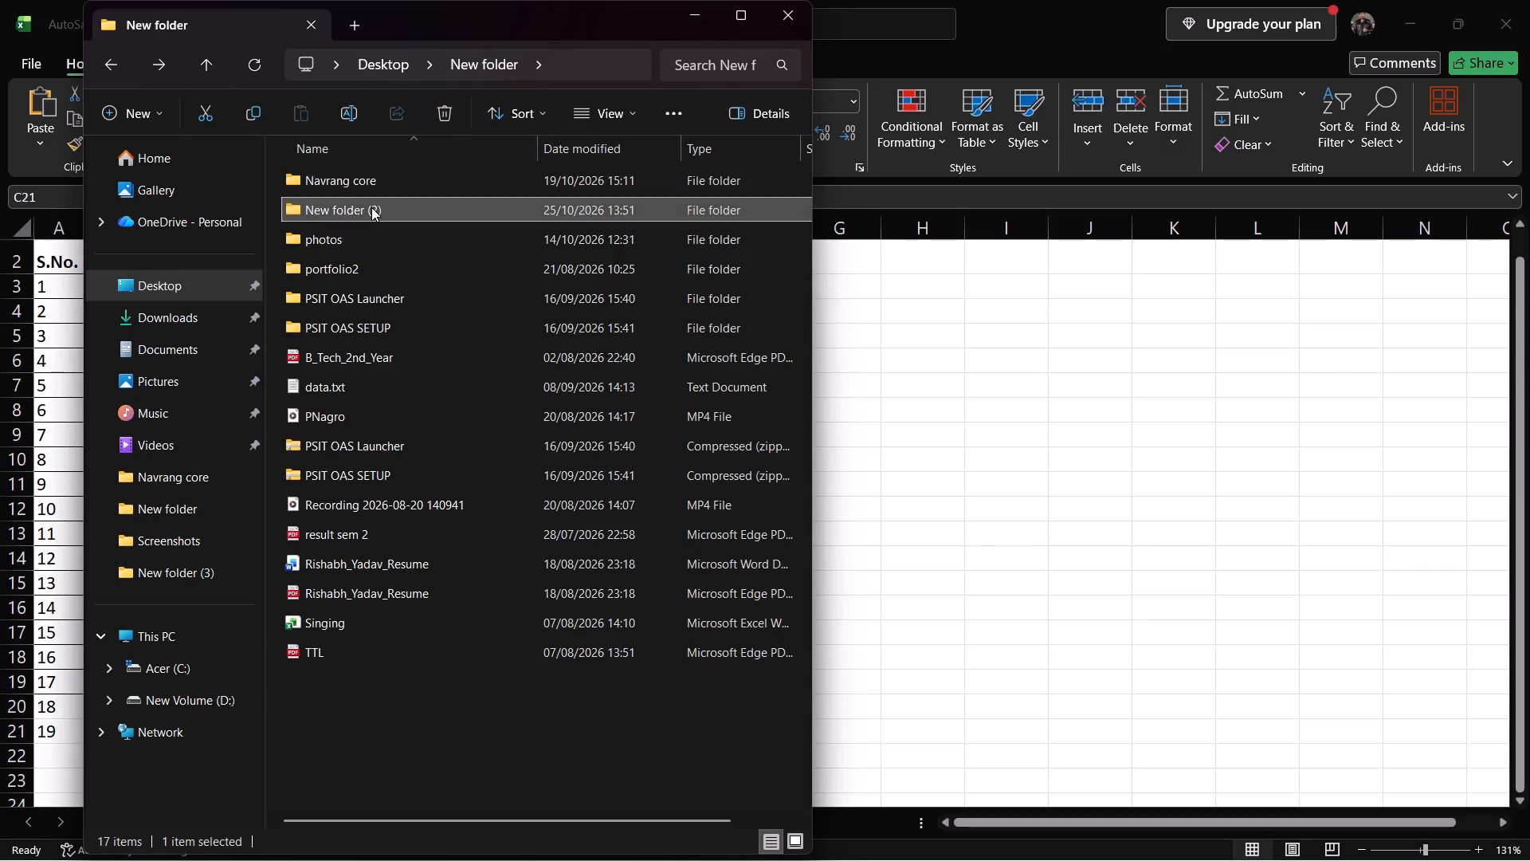
scroll(371, 207, down, 1)
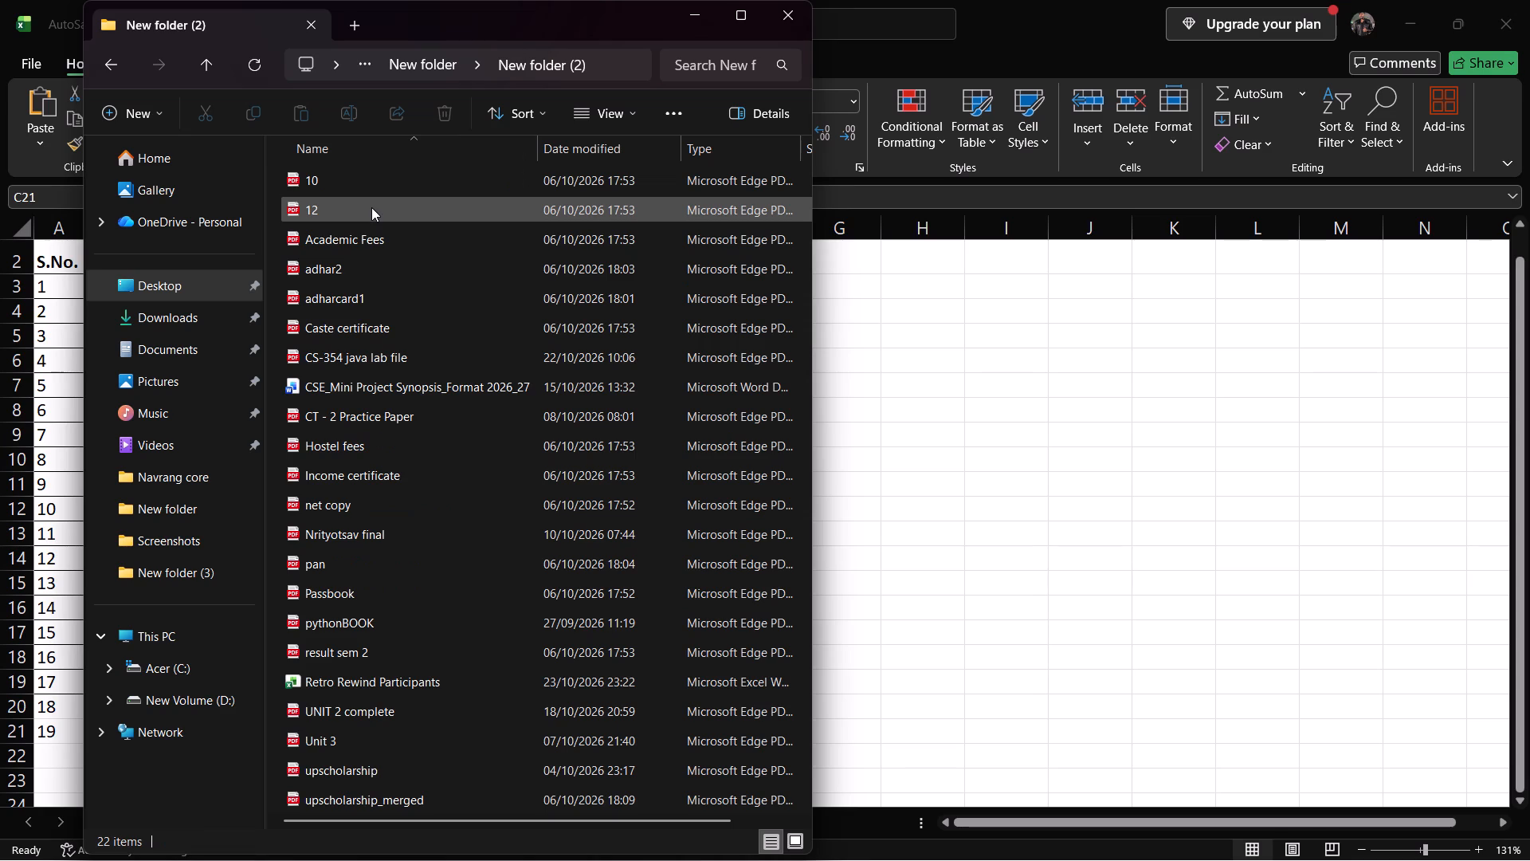
scroll(371, 207, down, 1)
scroll(370, 411, down, 1)
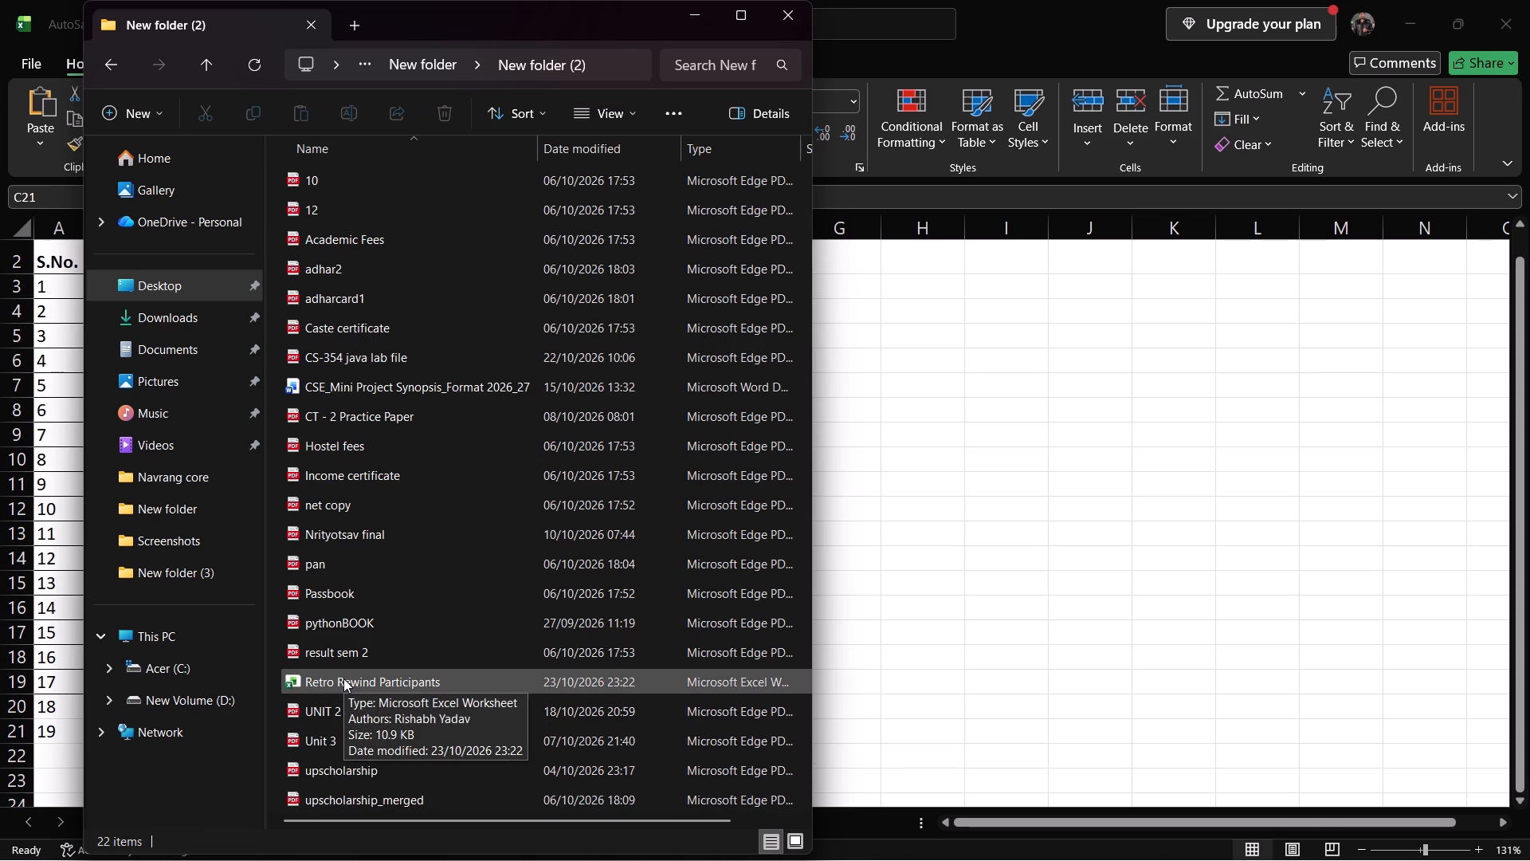
click(111, 66)
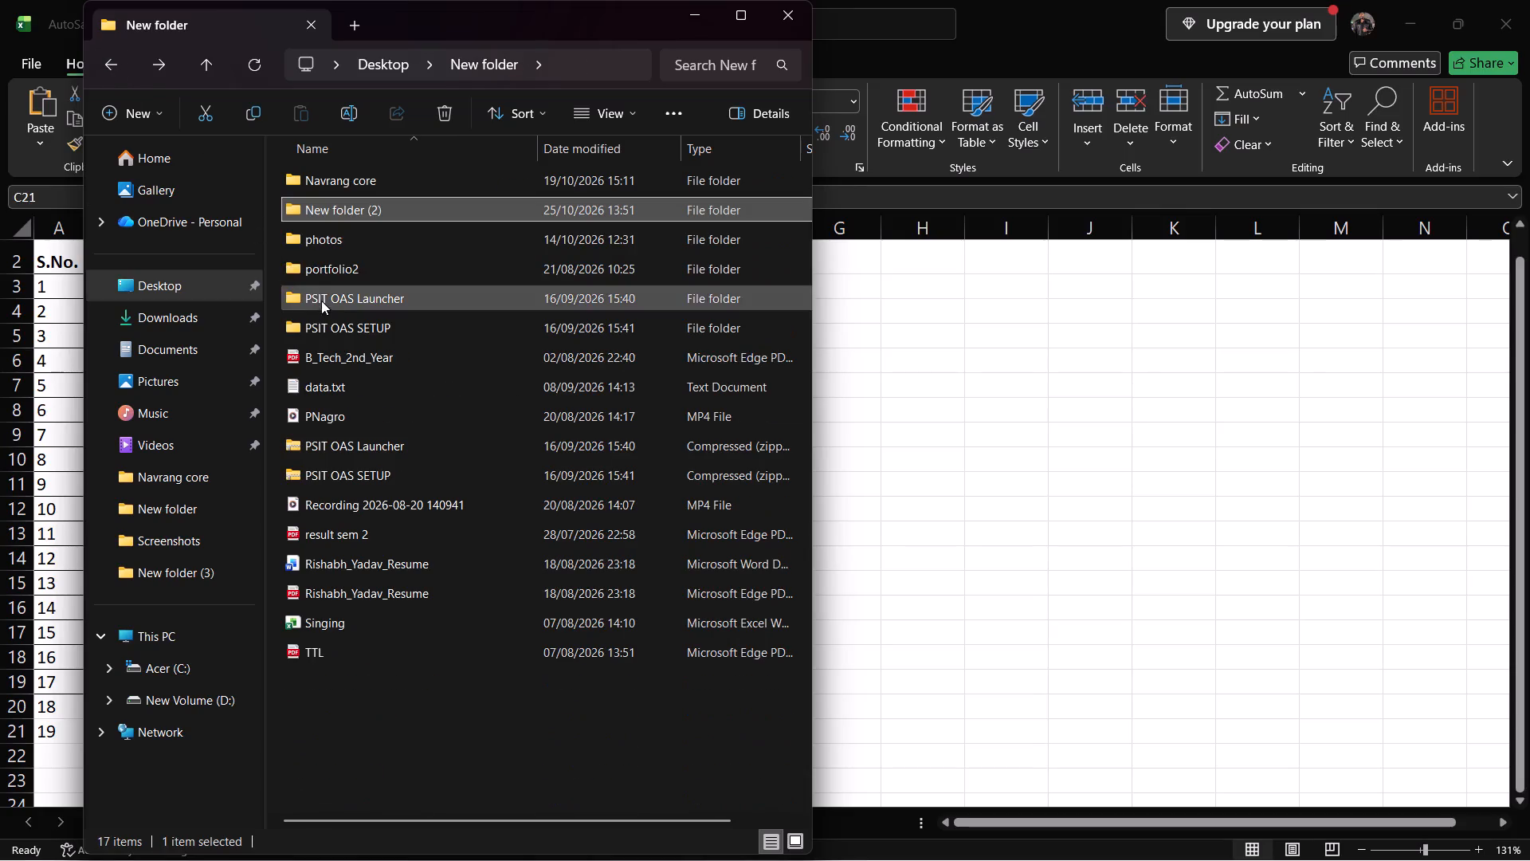
click(103, 57)
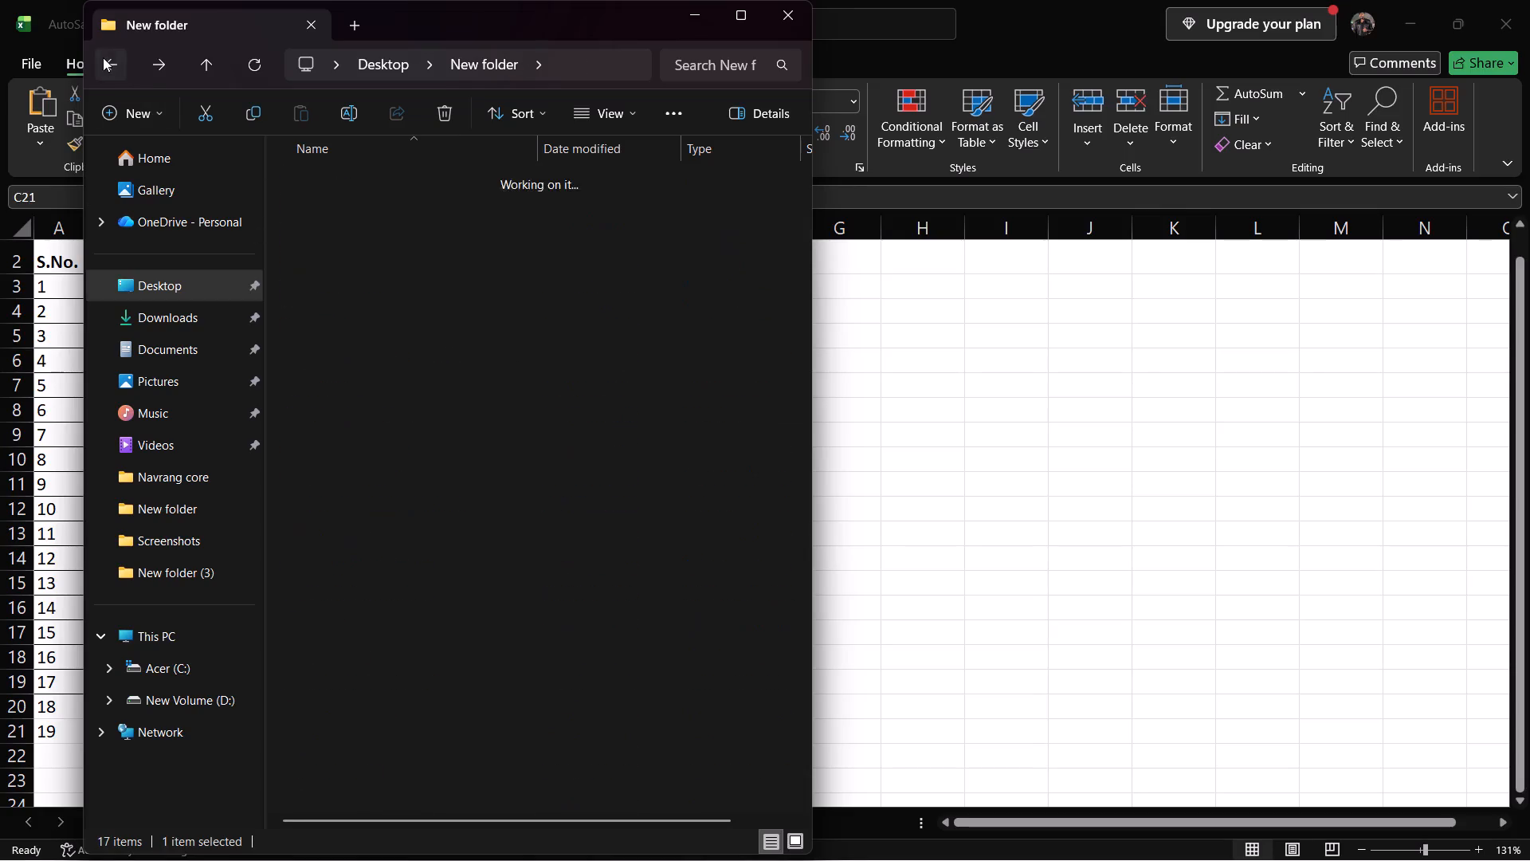
double_click(371, 209)
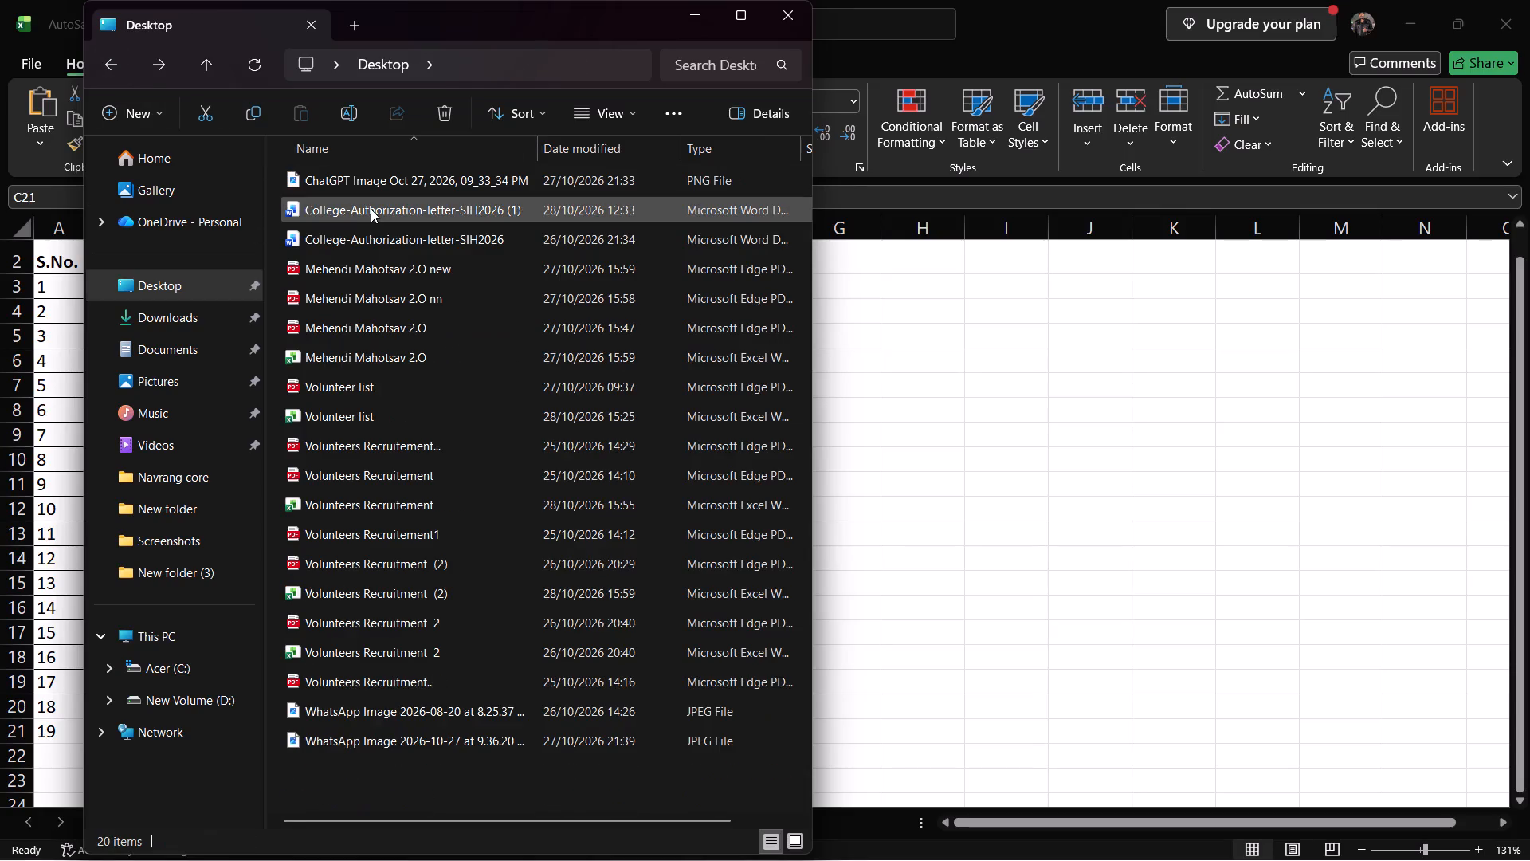
Open the Volunteers Recruitement Excel workbook from the Desktop folder and look through its form responses for the new volunteer's details.
double_click(382, 505)
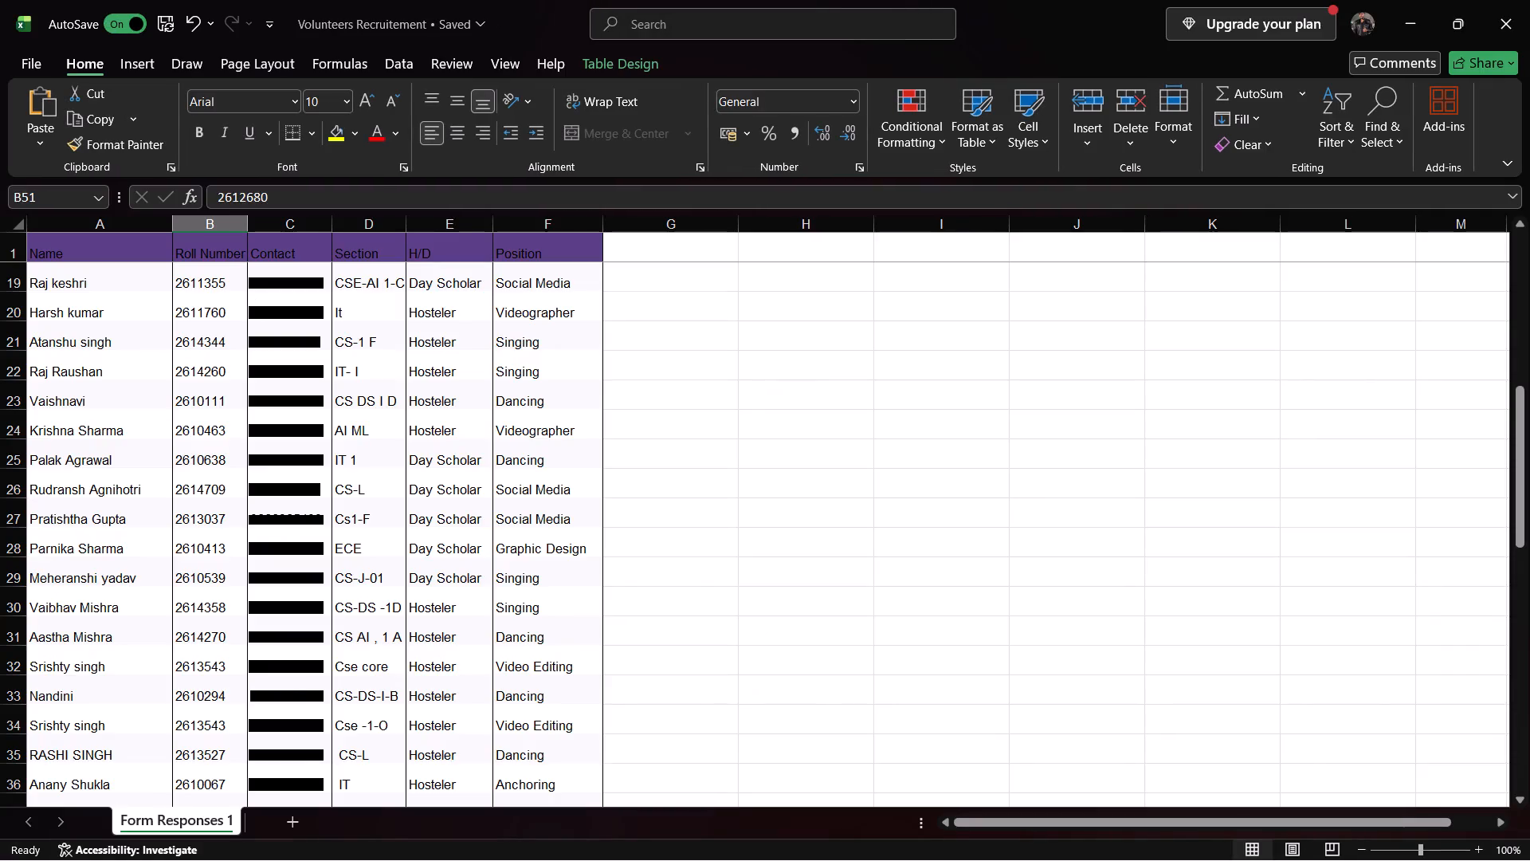
scroll(324, 434, down, 2)
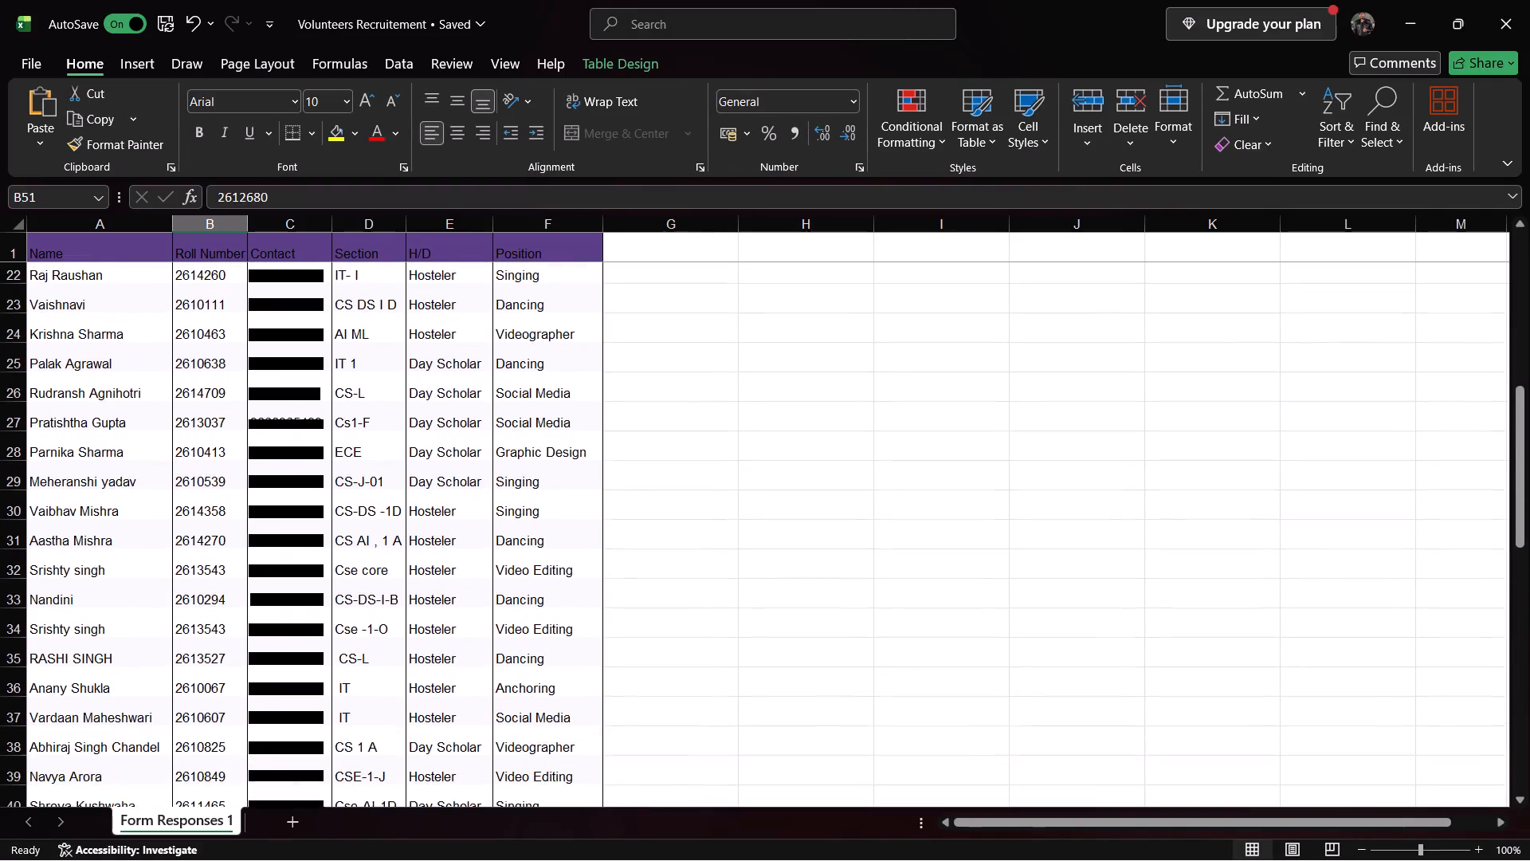
scroll(324, 434, down, 2)
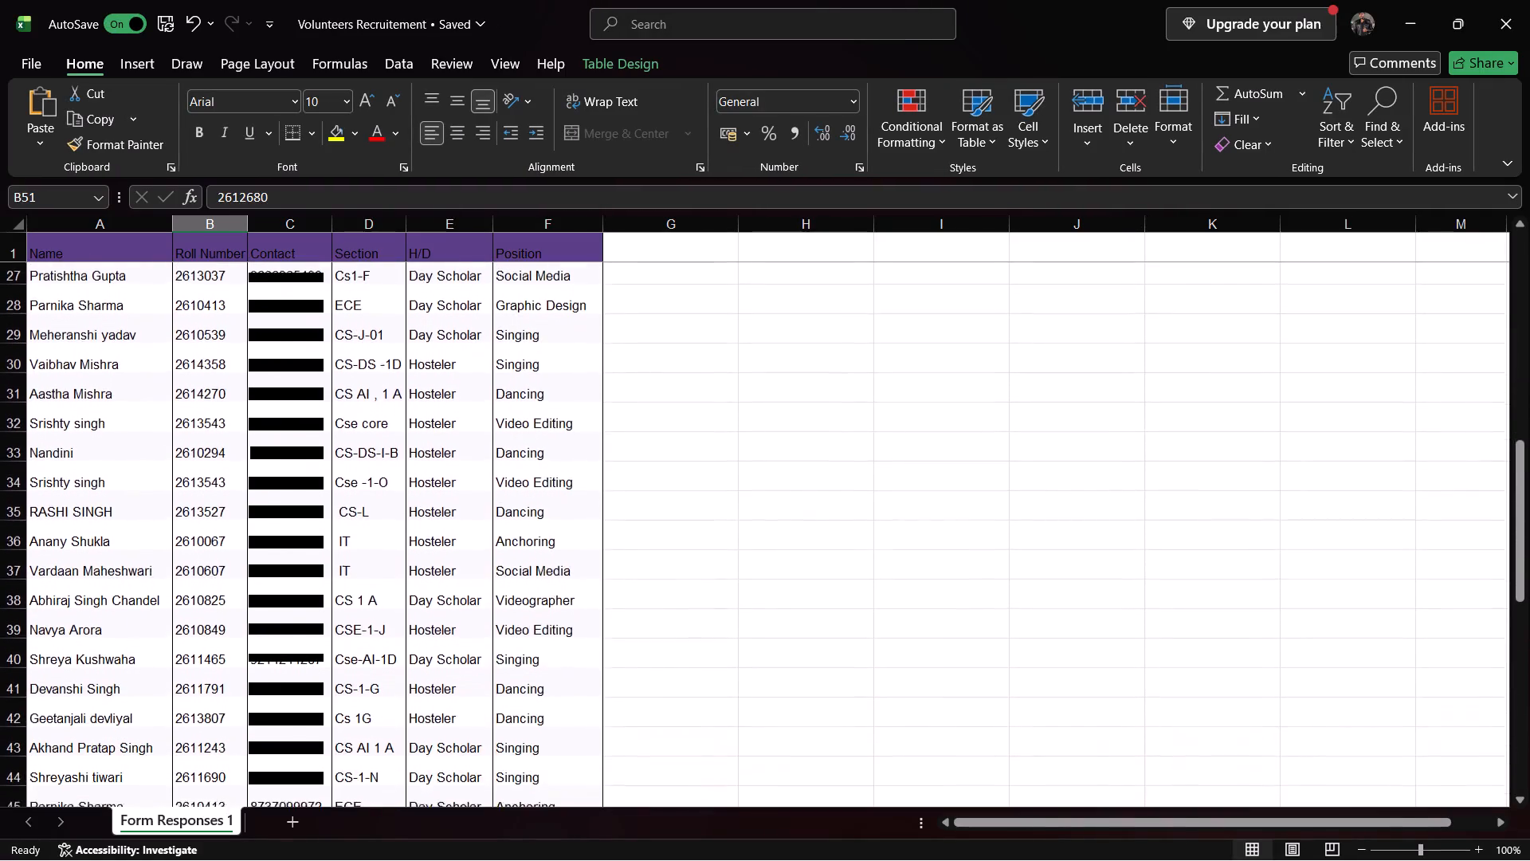
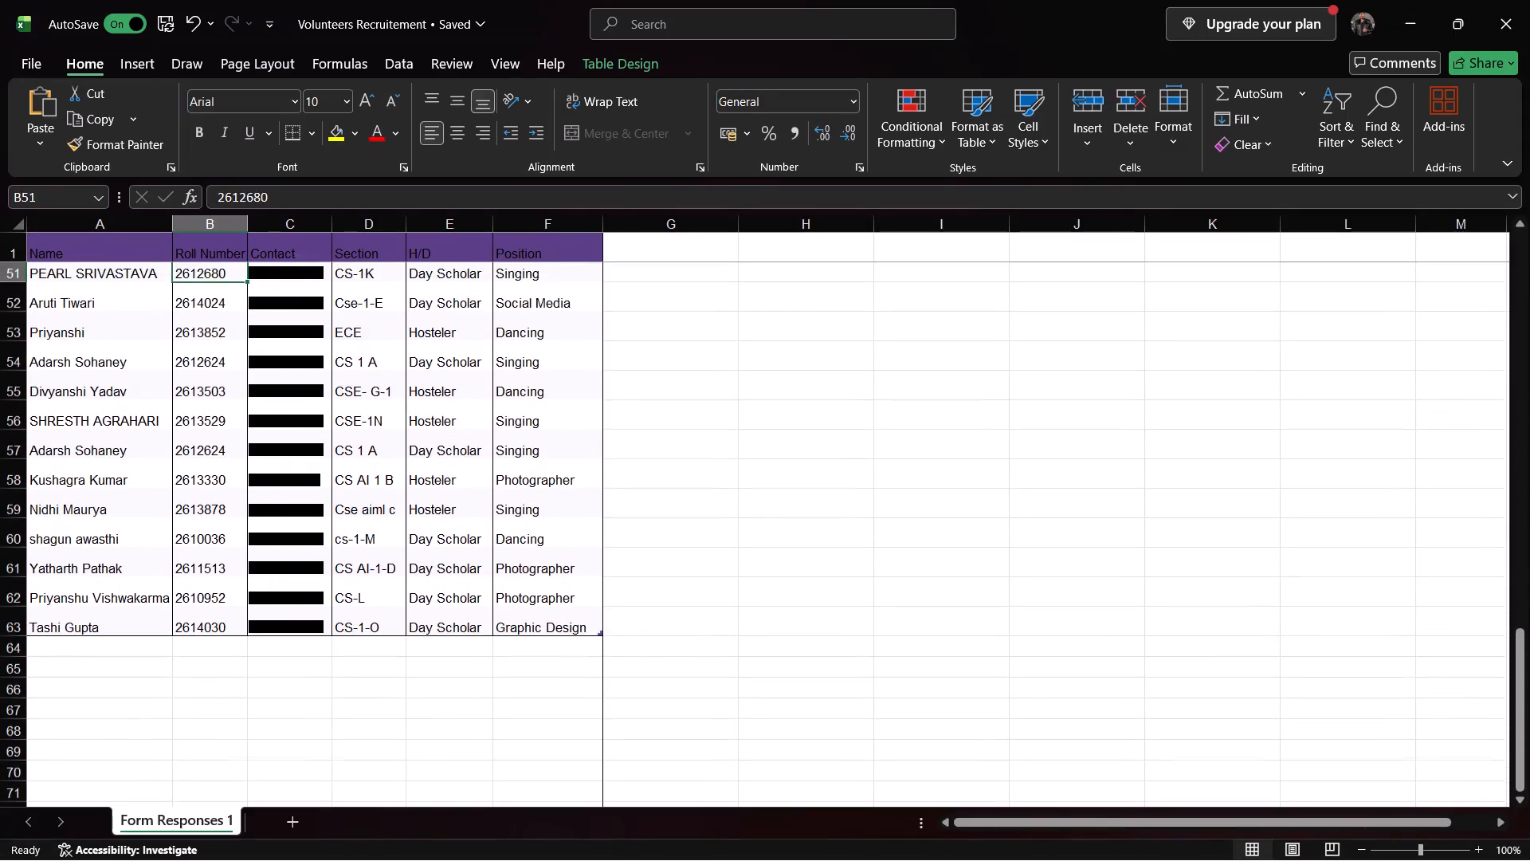
Look through the volunteer recruitment responses above row 63 and select the Social Media applicant's name in cell A52.
scroll(328, 513, up, 2)
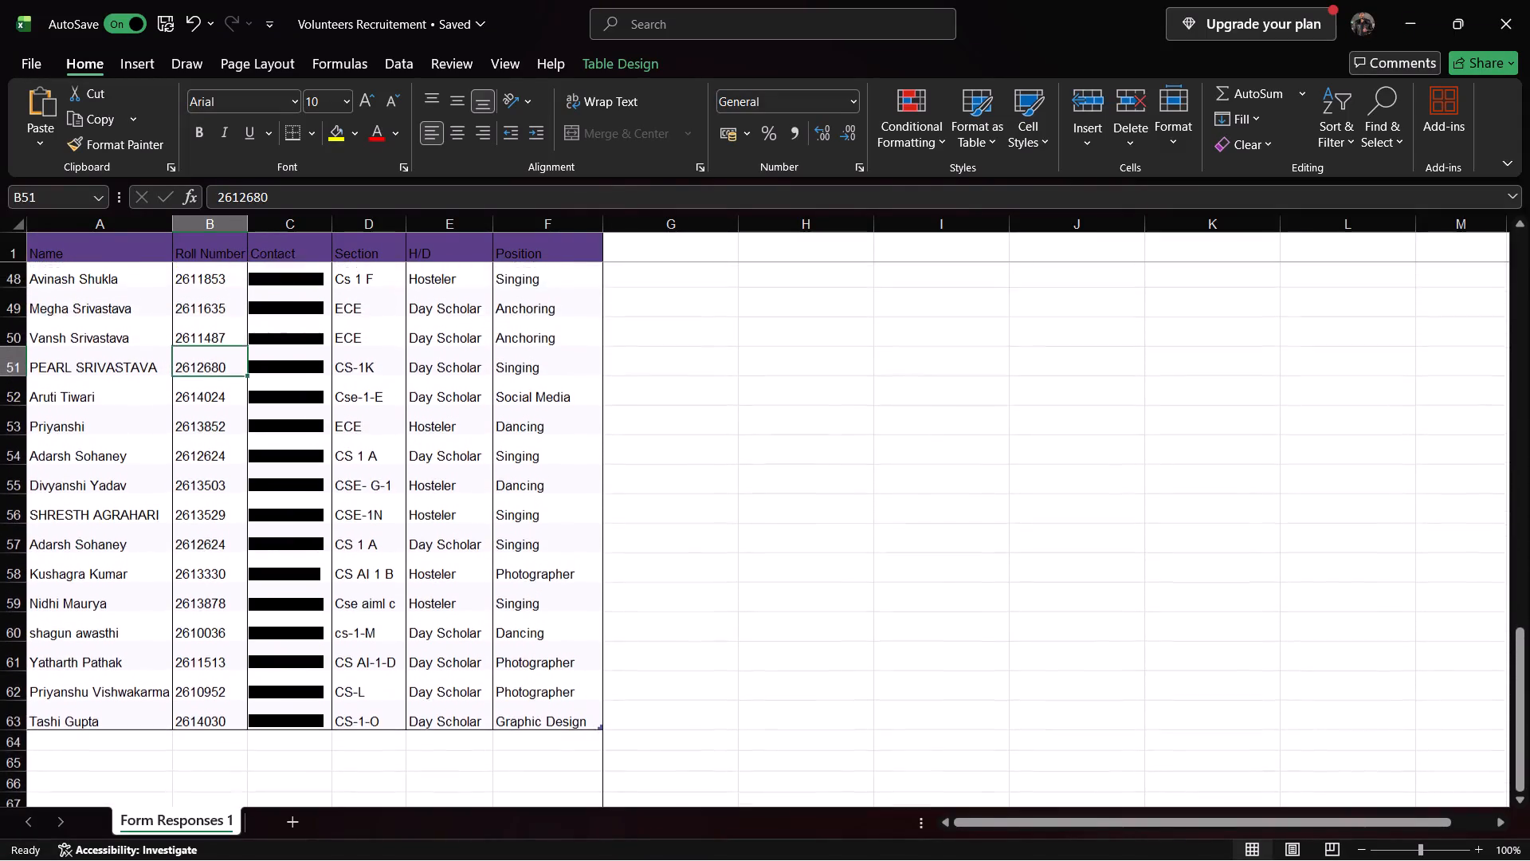
scroll(328, 513, up, 1)
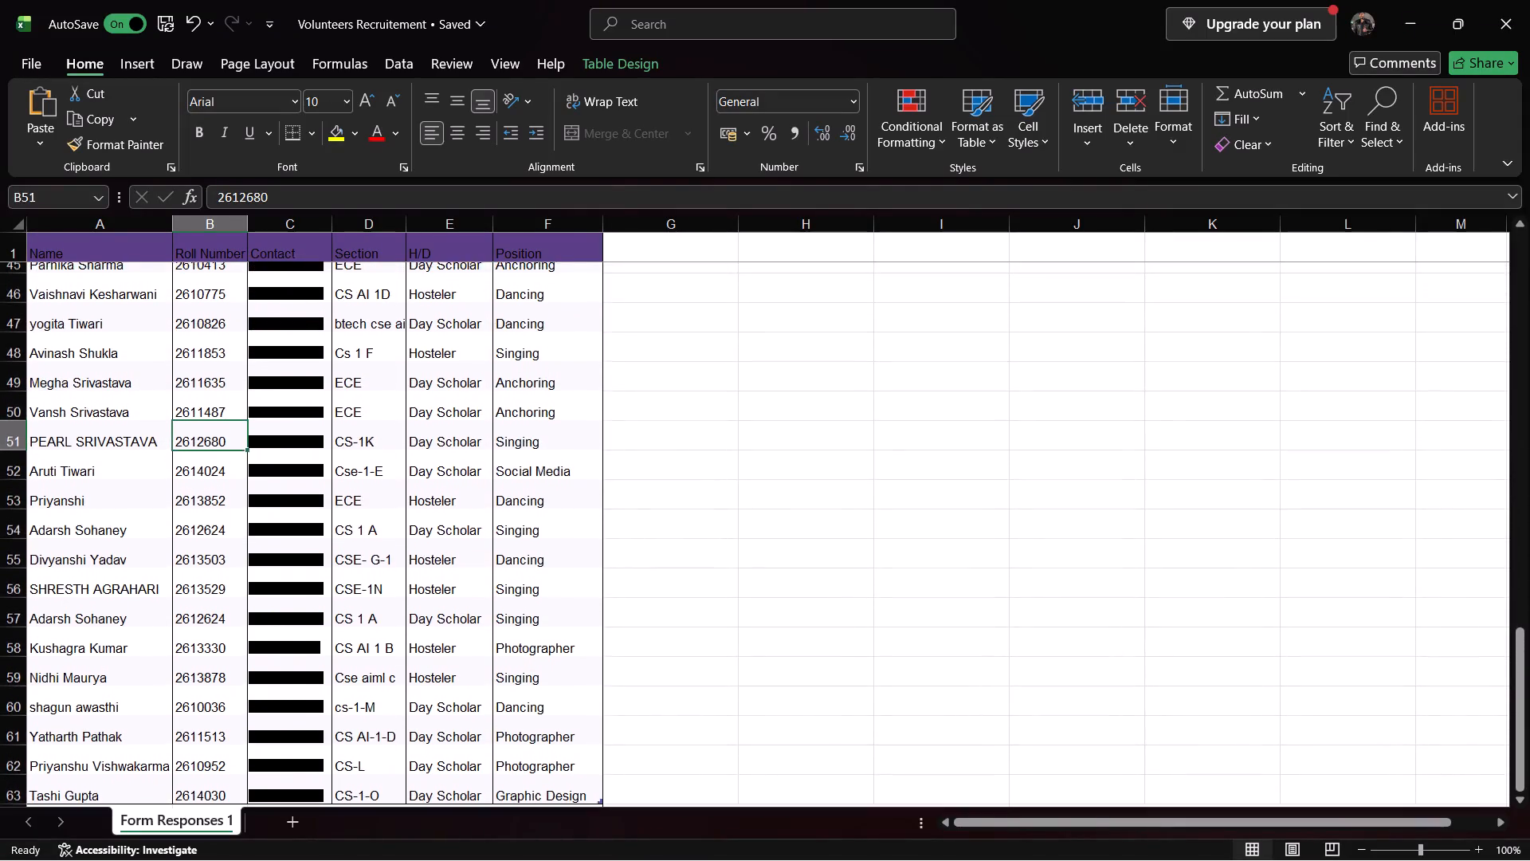
scroll(328, 513, up, 1)
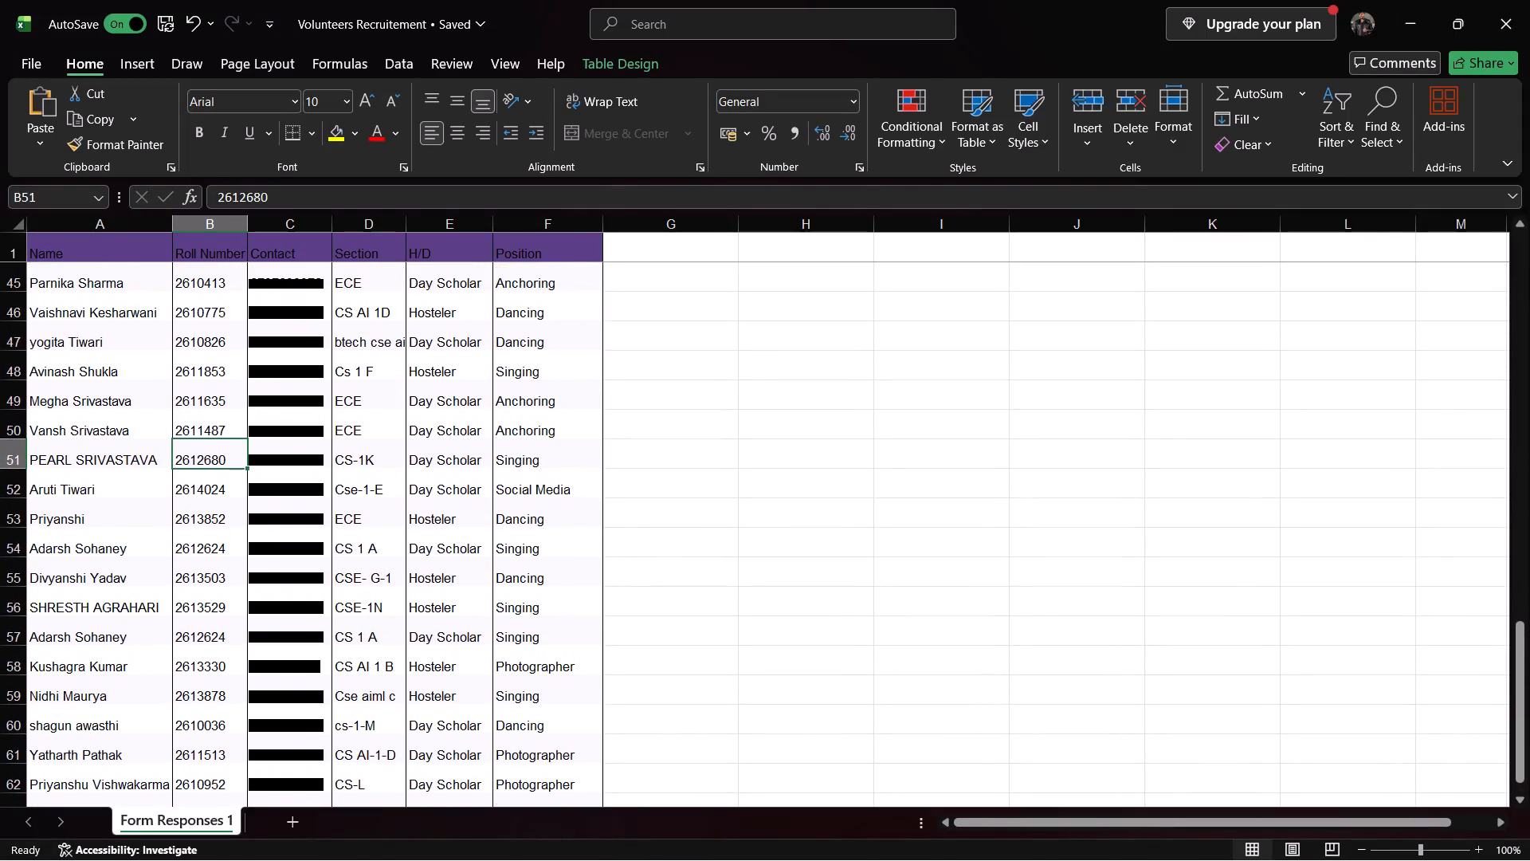
click(77, 488)
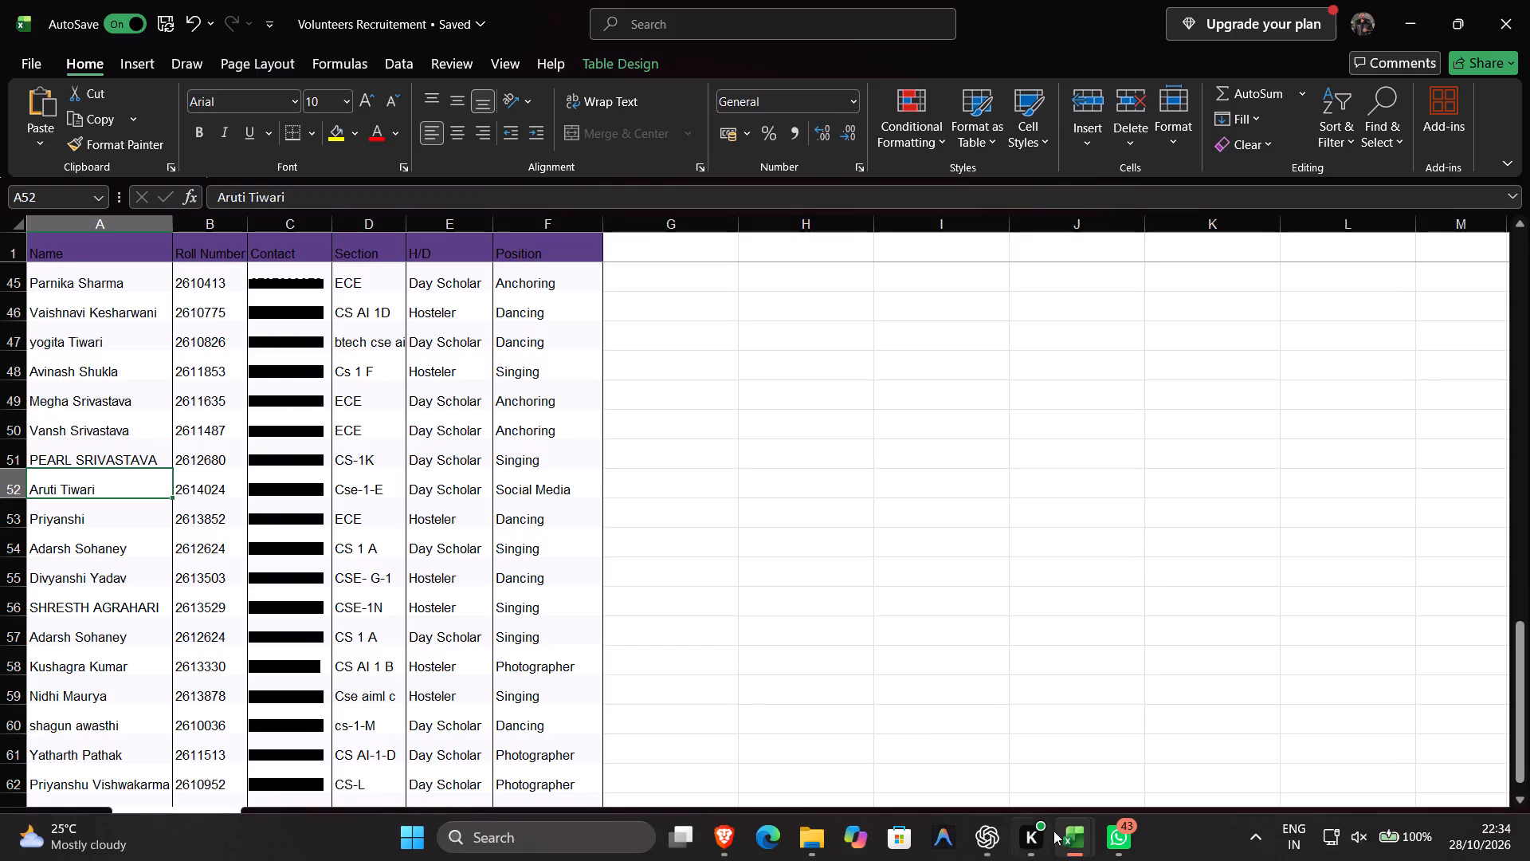
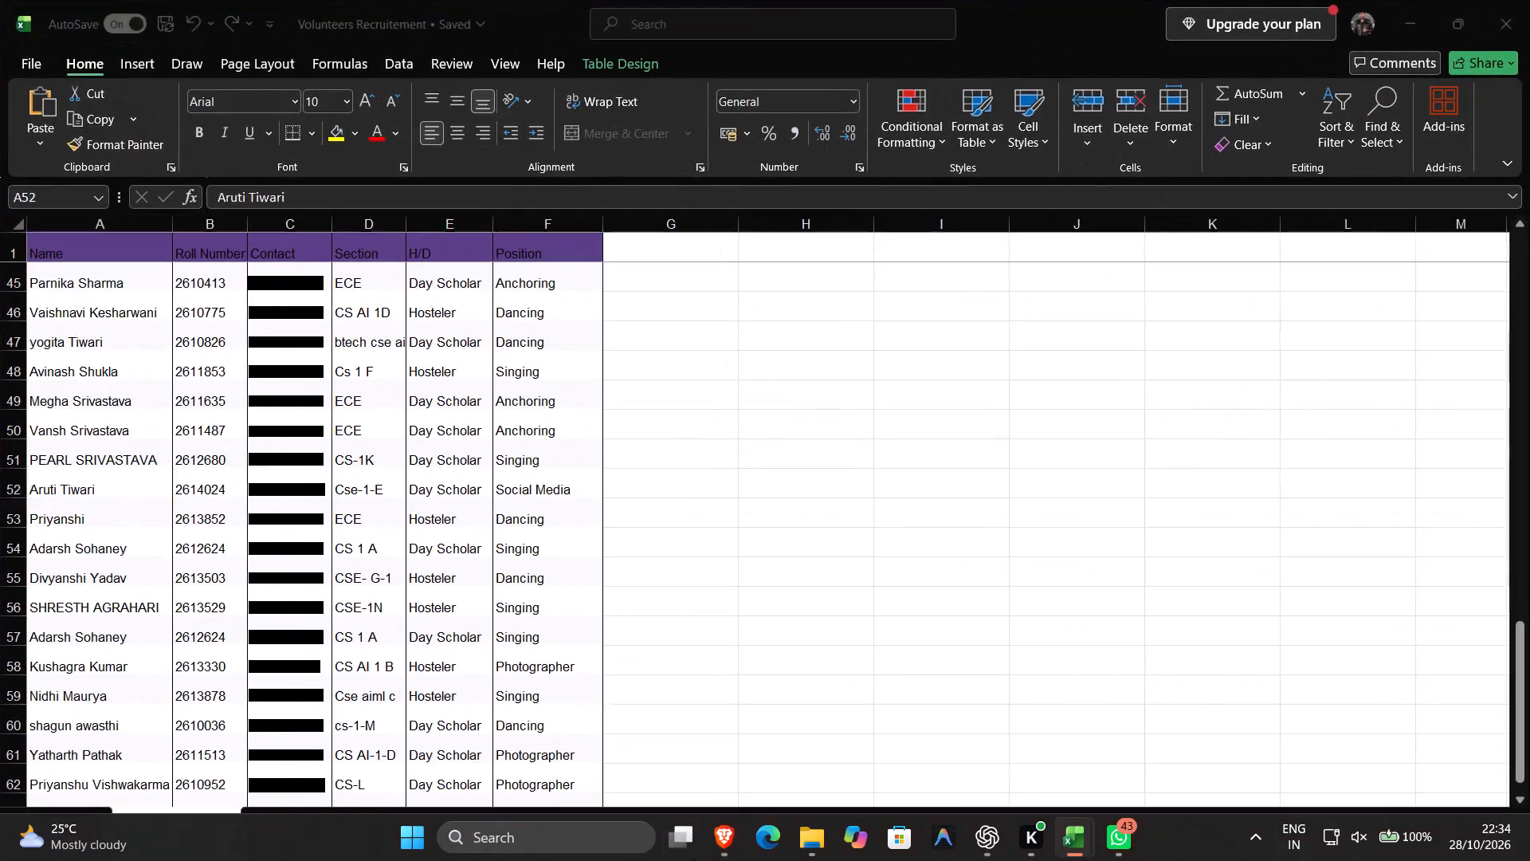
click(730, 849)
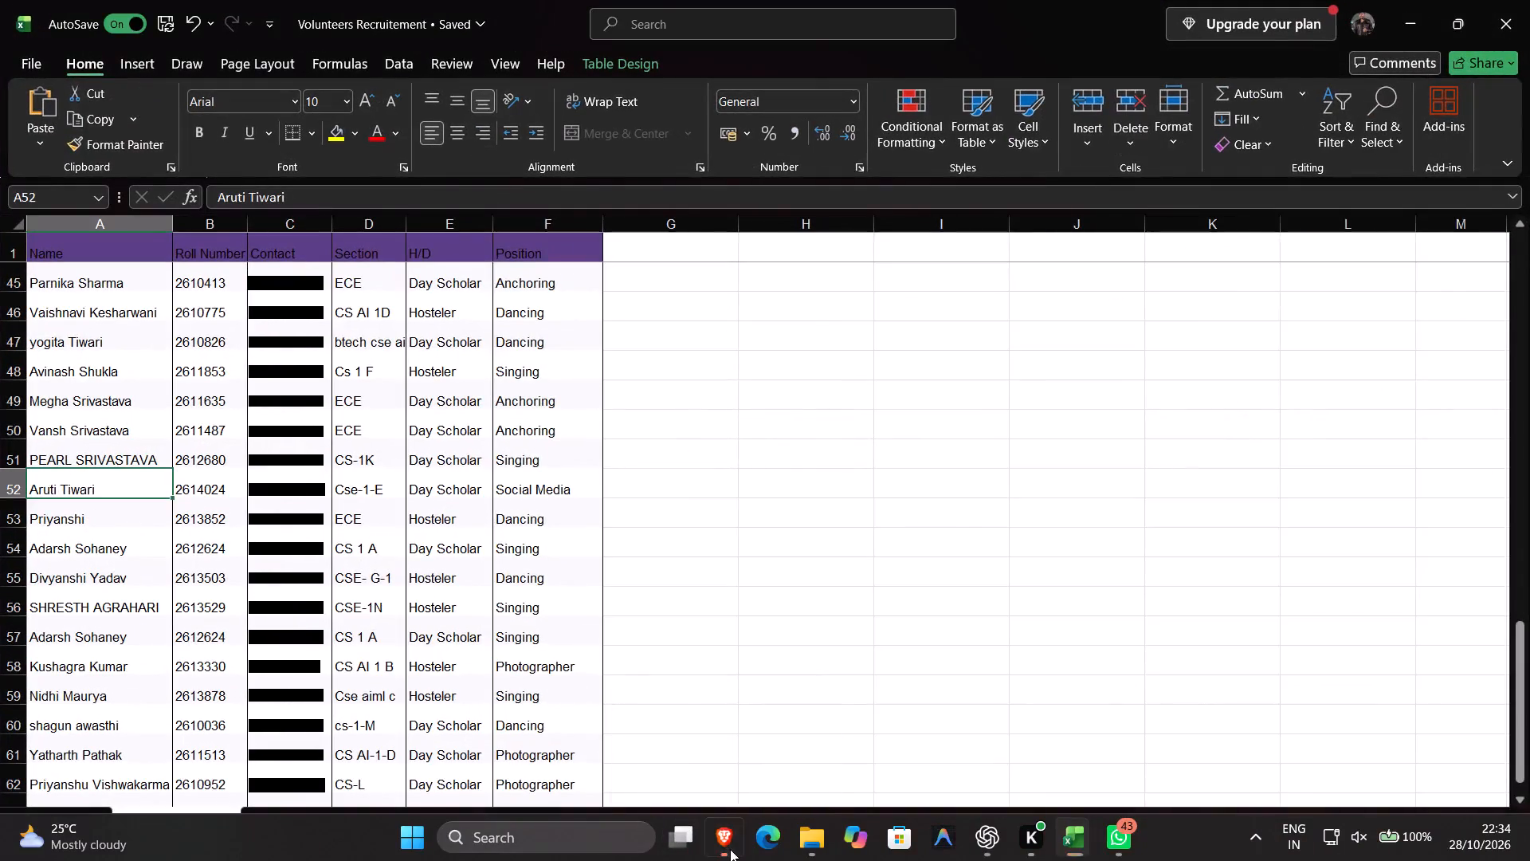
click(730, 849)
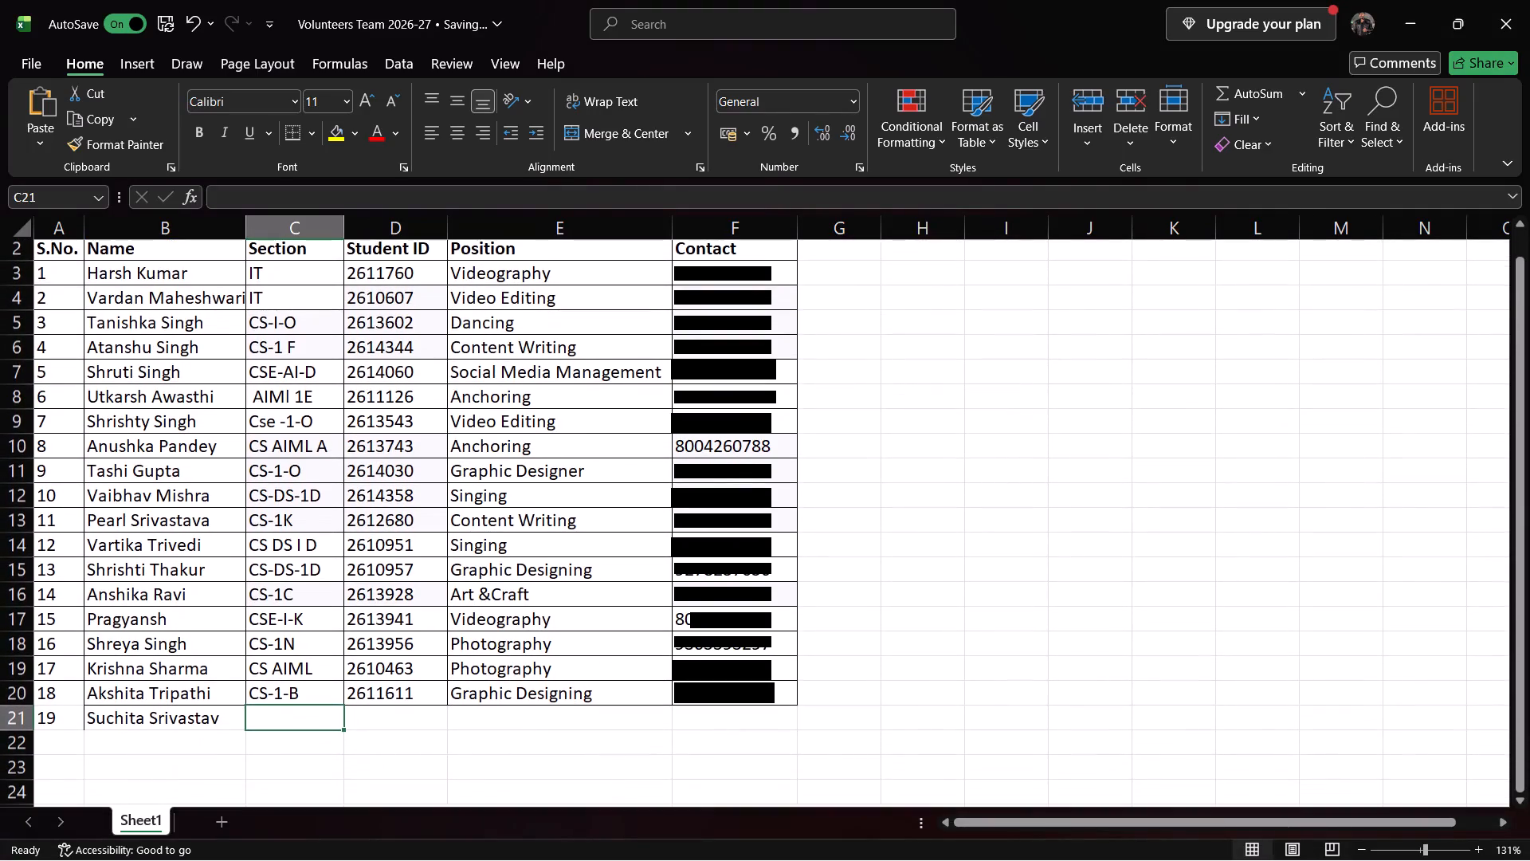
scroll(441, 591, right, 1)
click(391, 741)
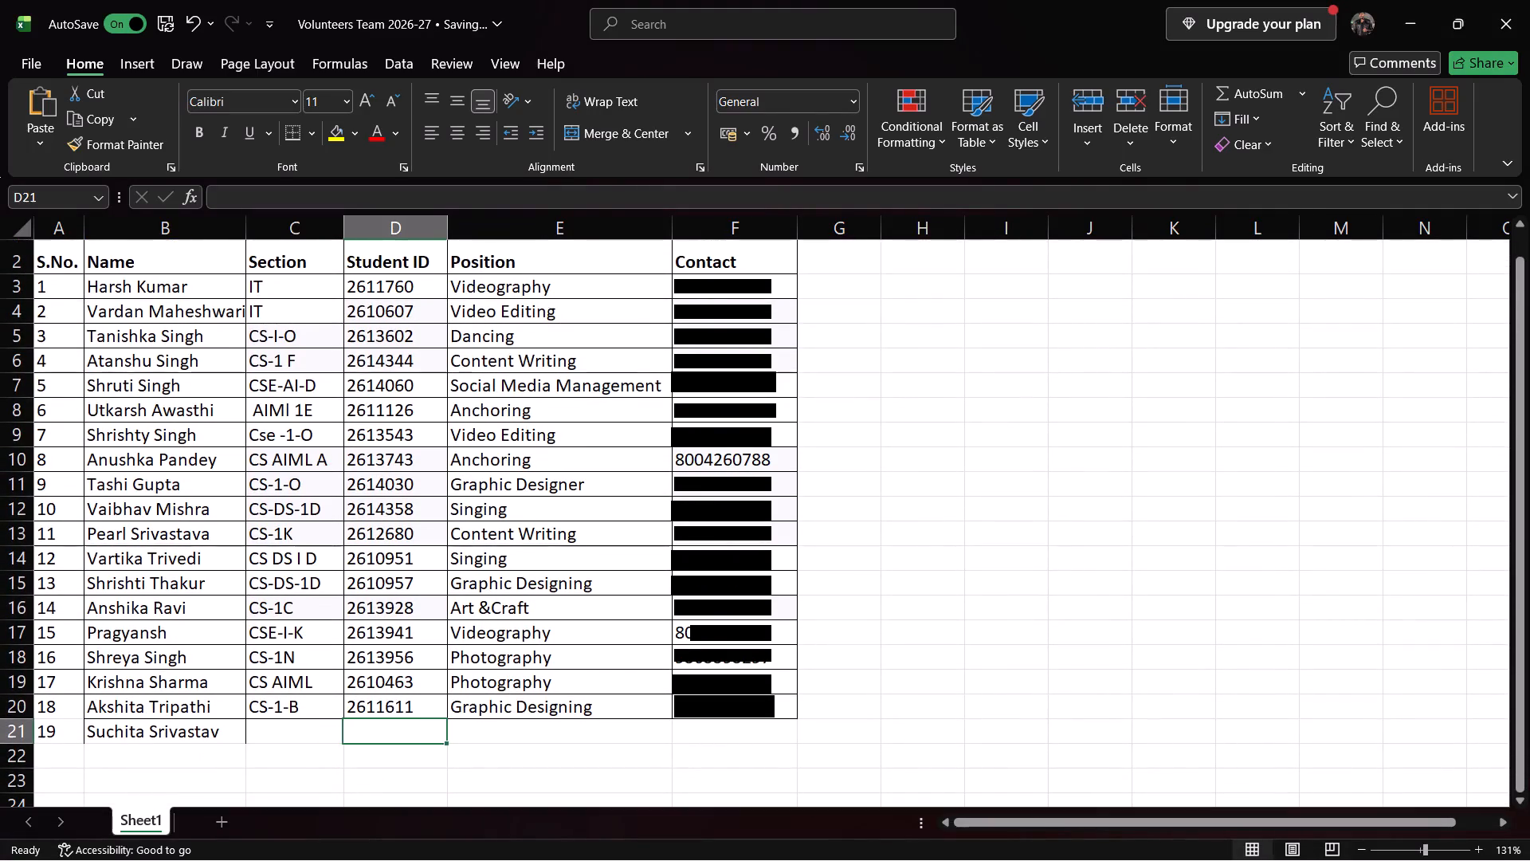
click(466, 740)
click(728, 734)
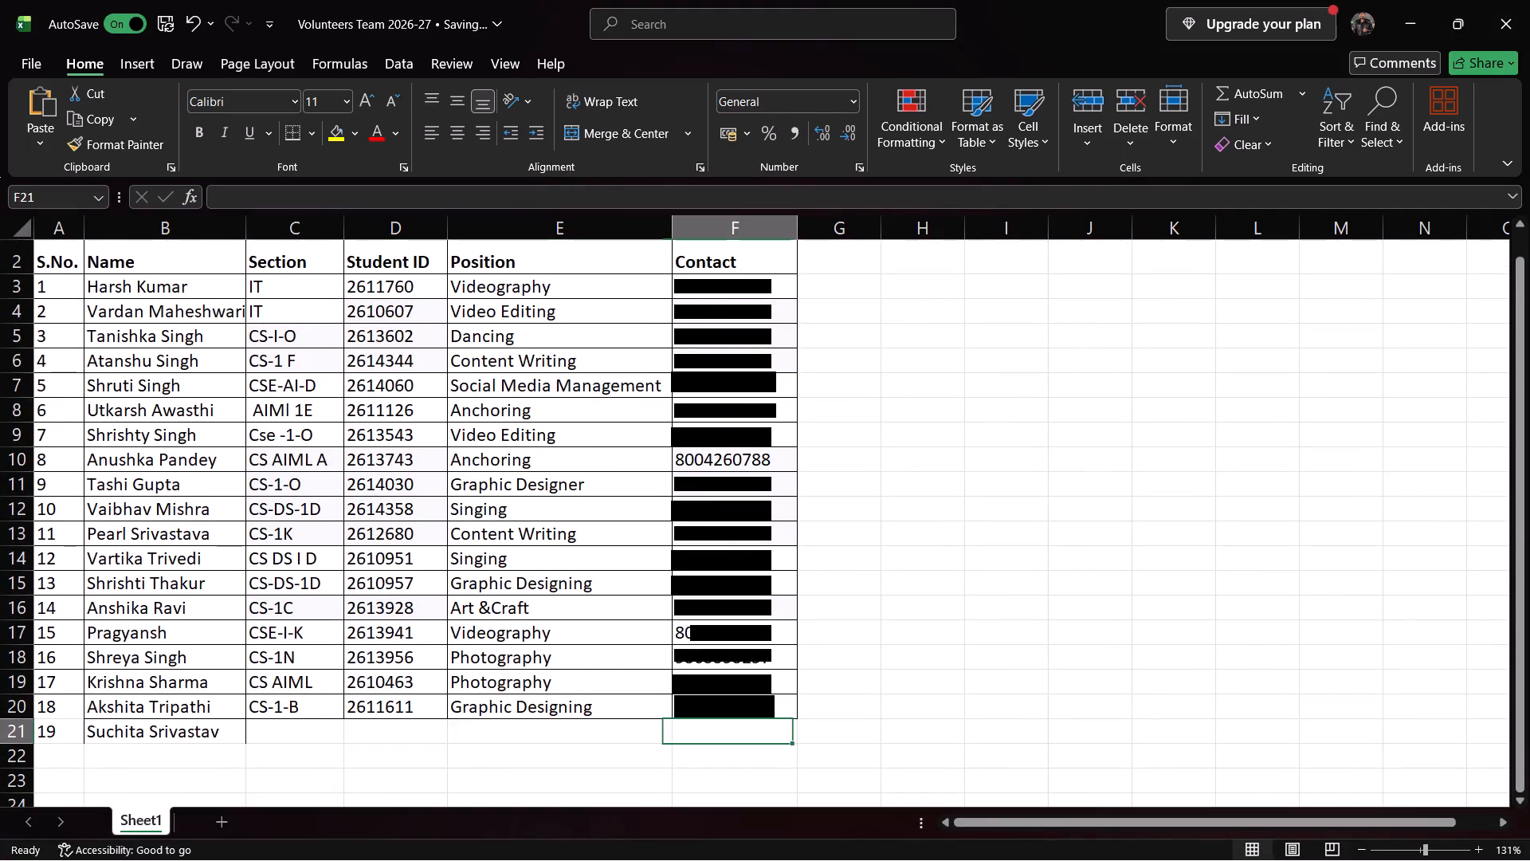
scroll(401, 529, up, 1)
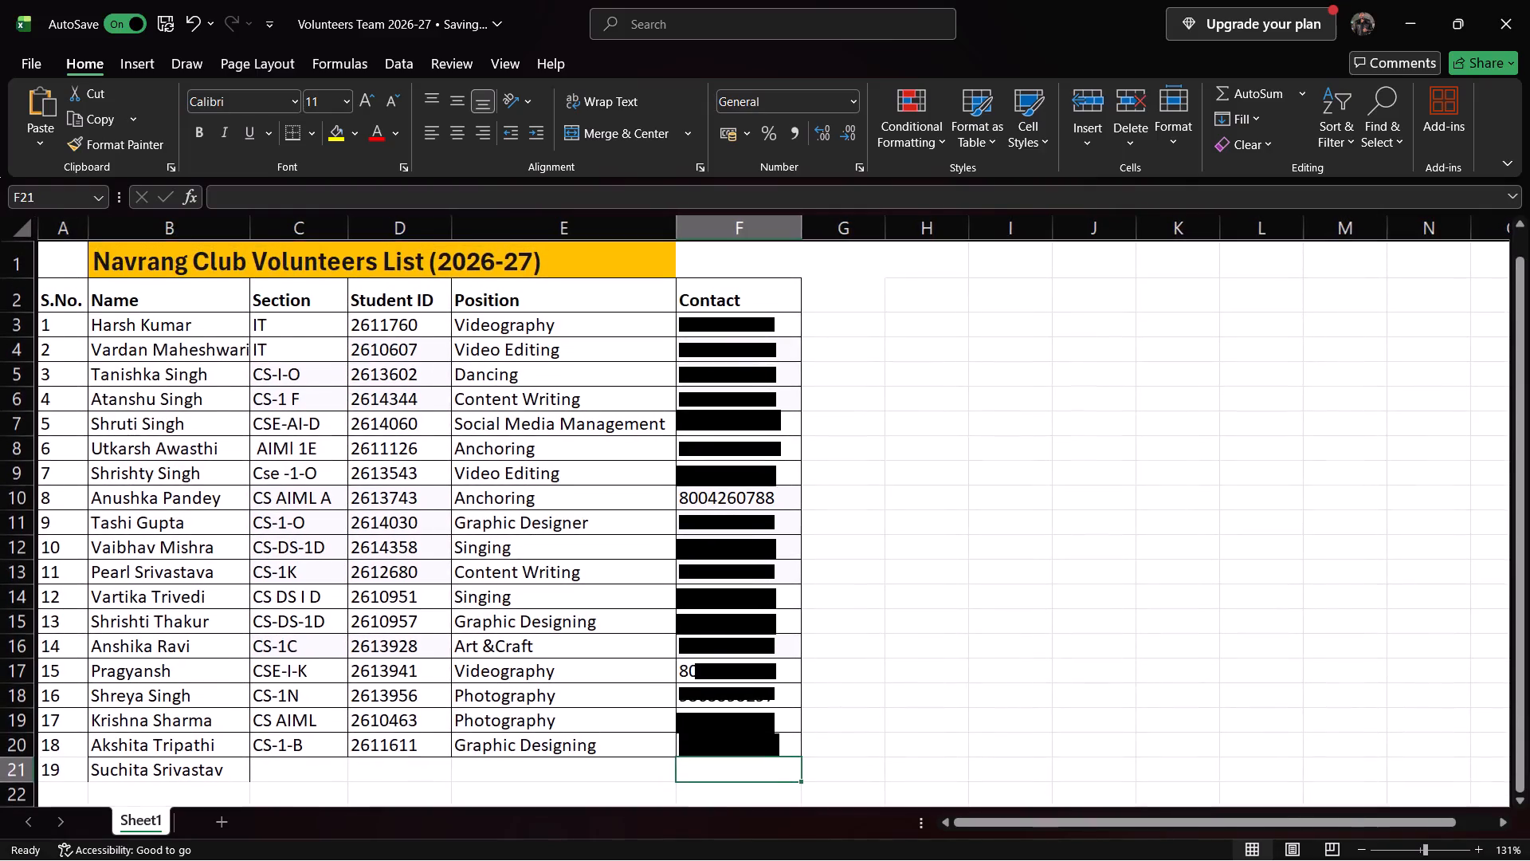
scroll(401, 529, up, 1)
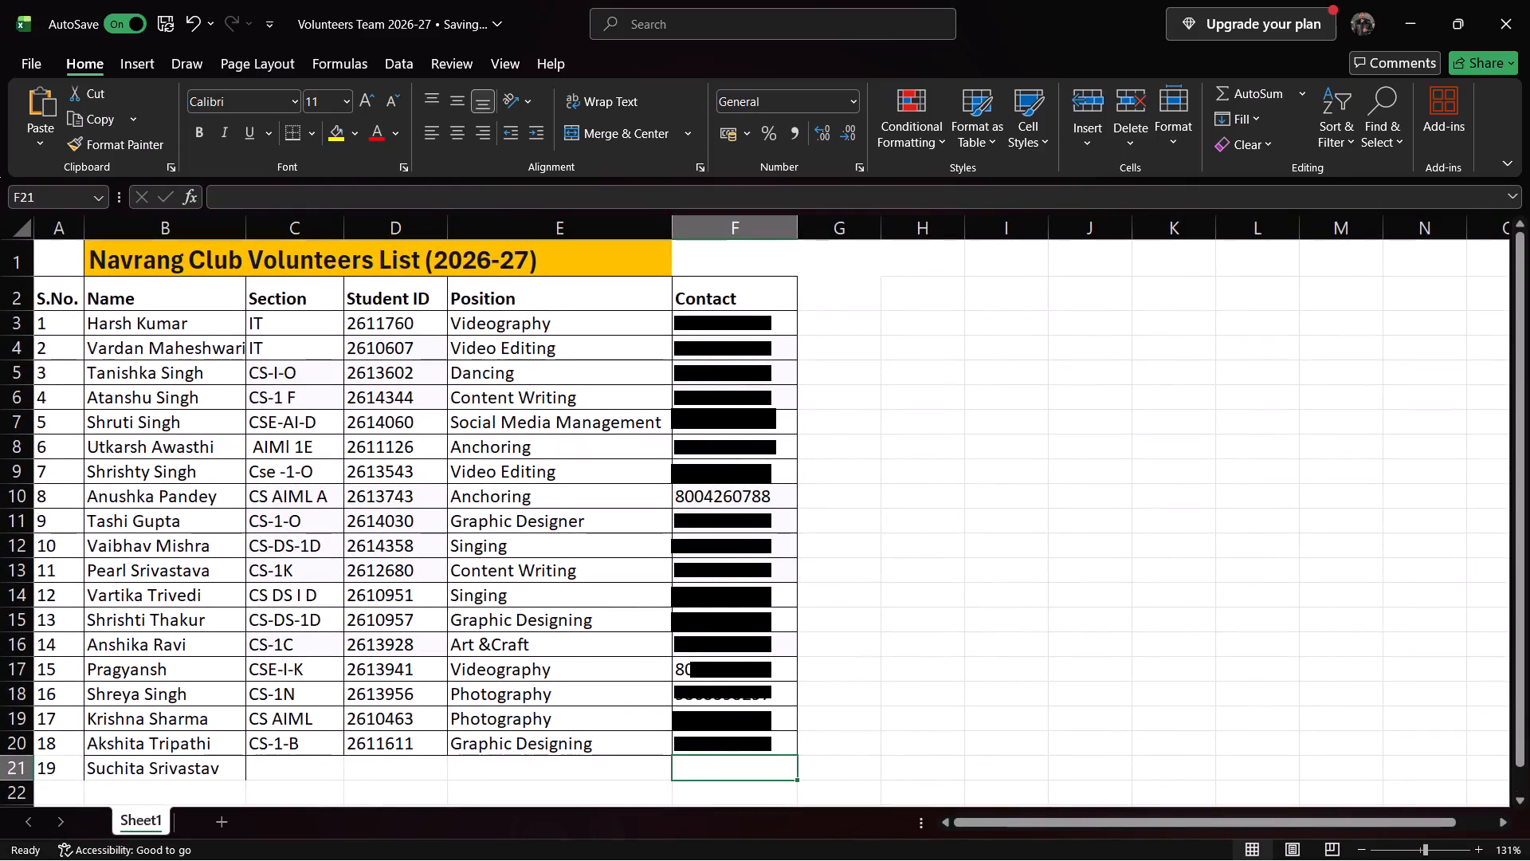
scroll(401, 529, down, 1)
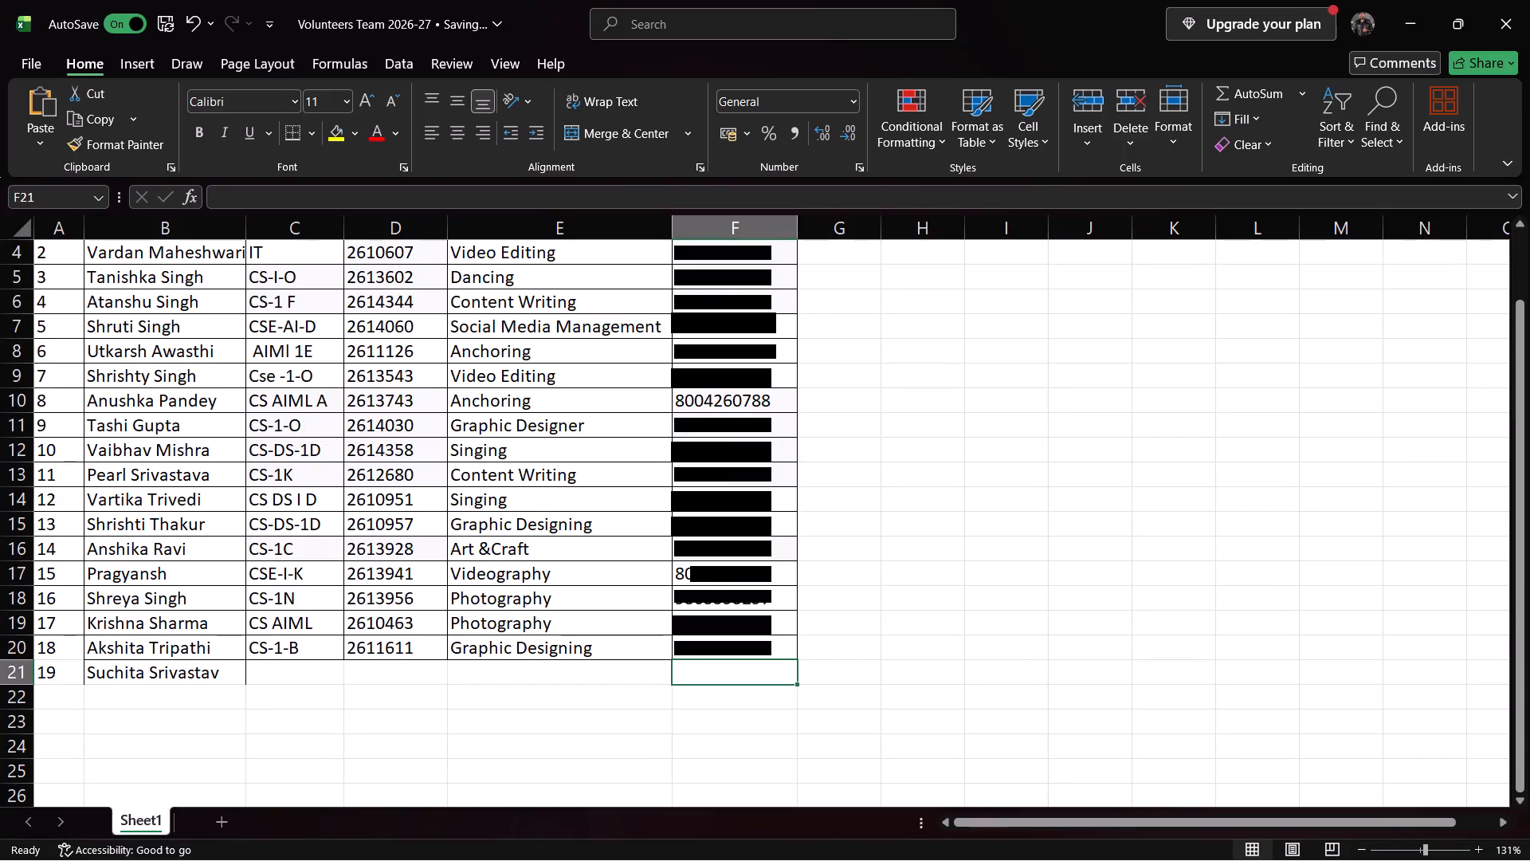
scroll(473, 630, up, 1)
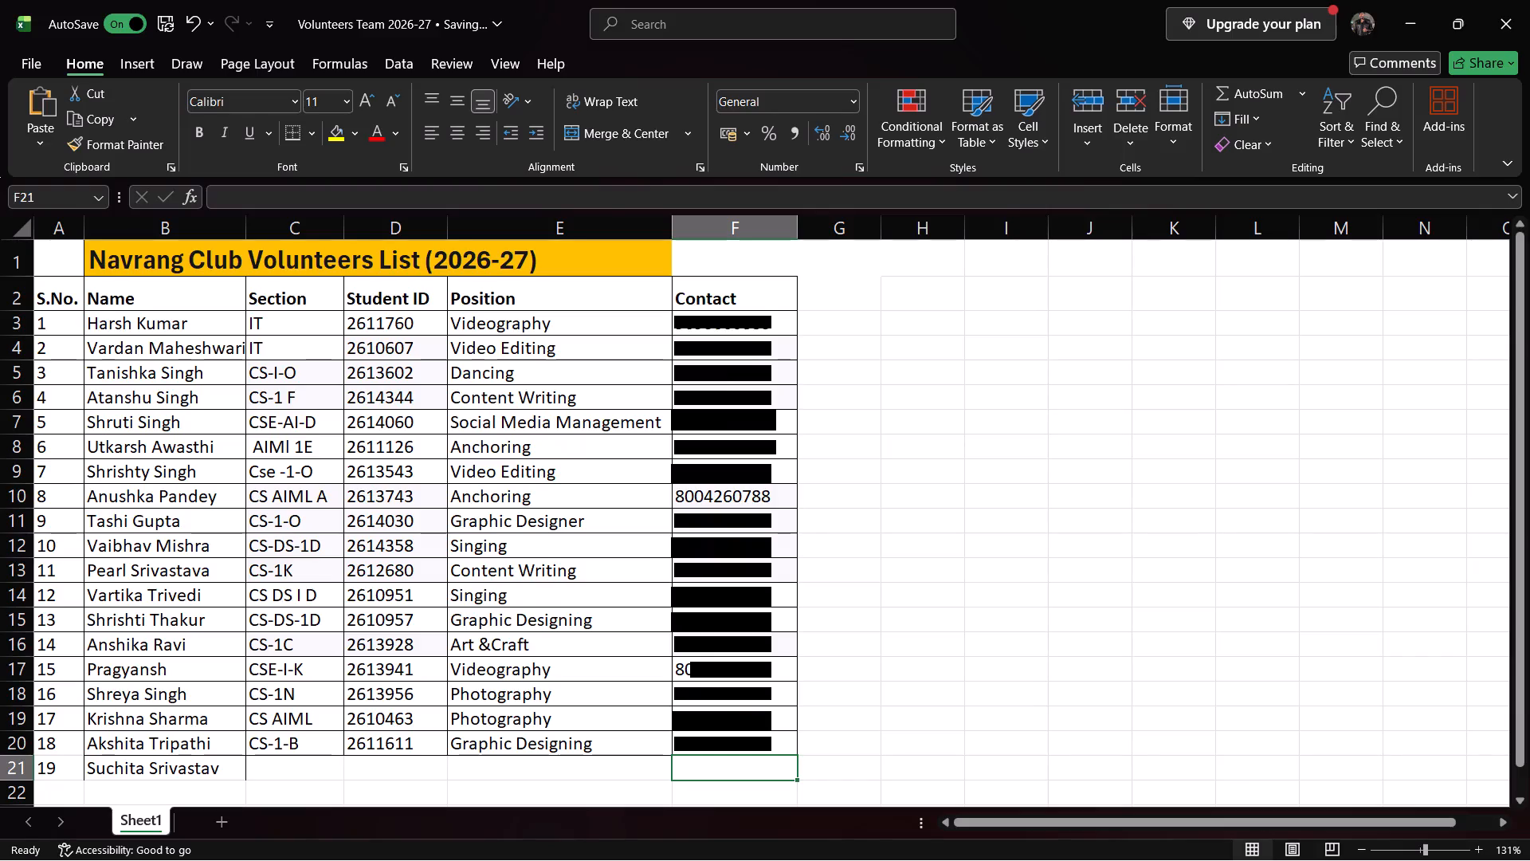
click(476, 480)
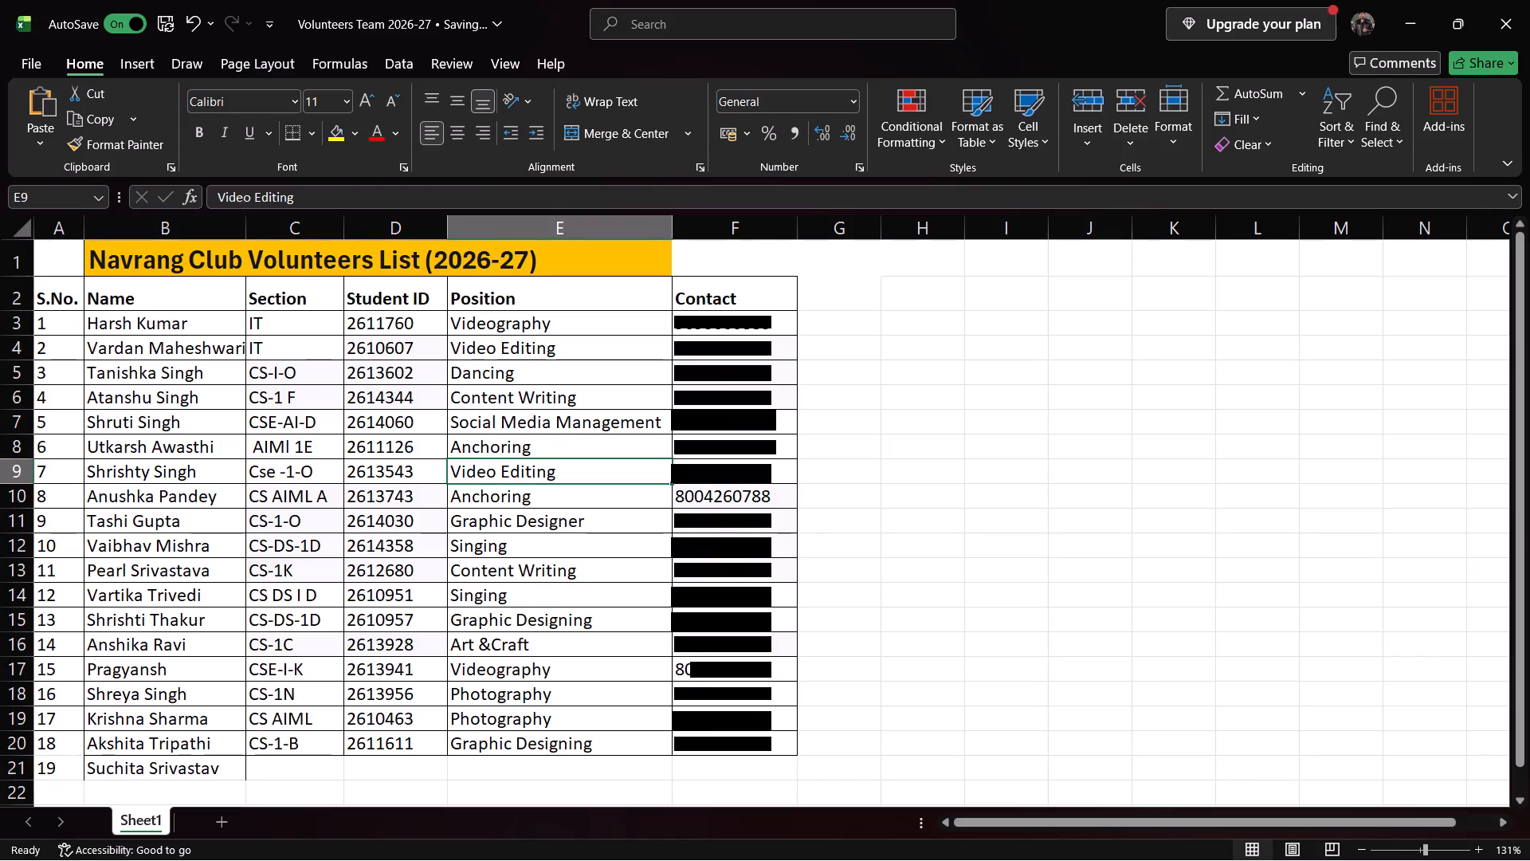
click(493, 673)
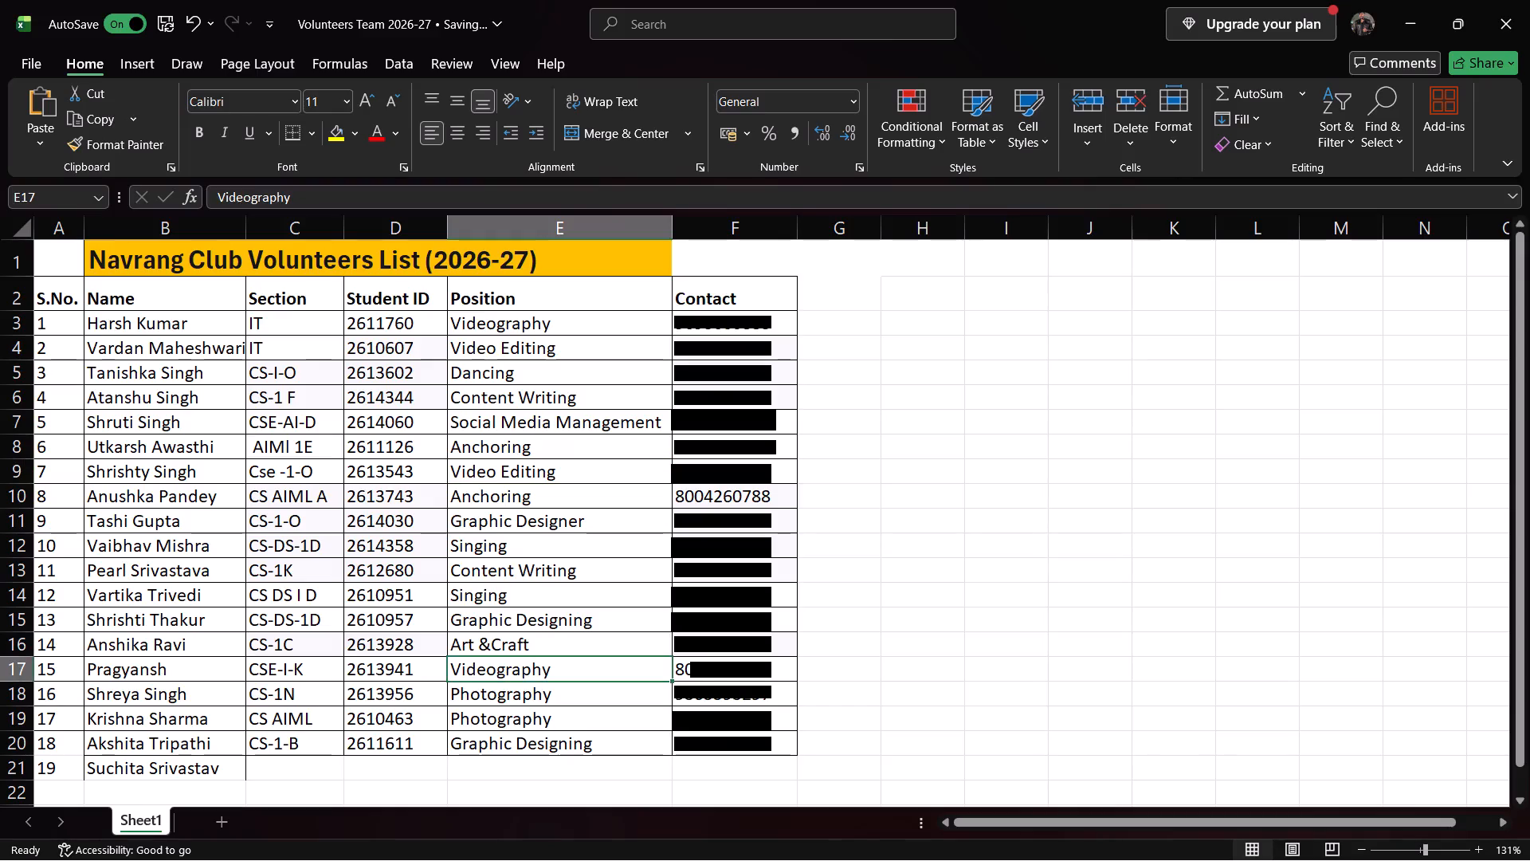
click(493, 719)
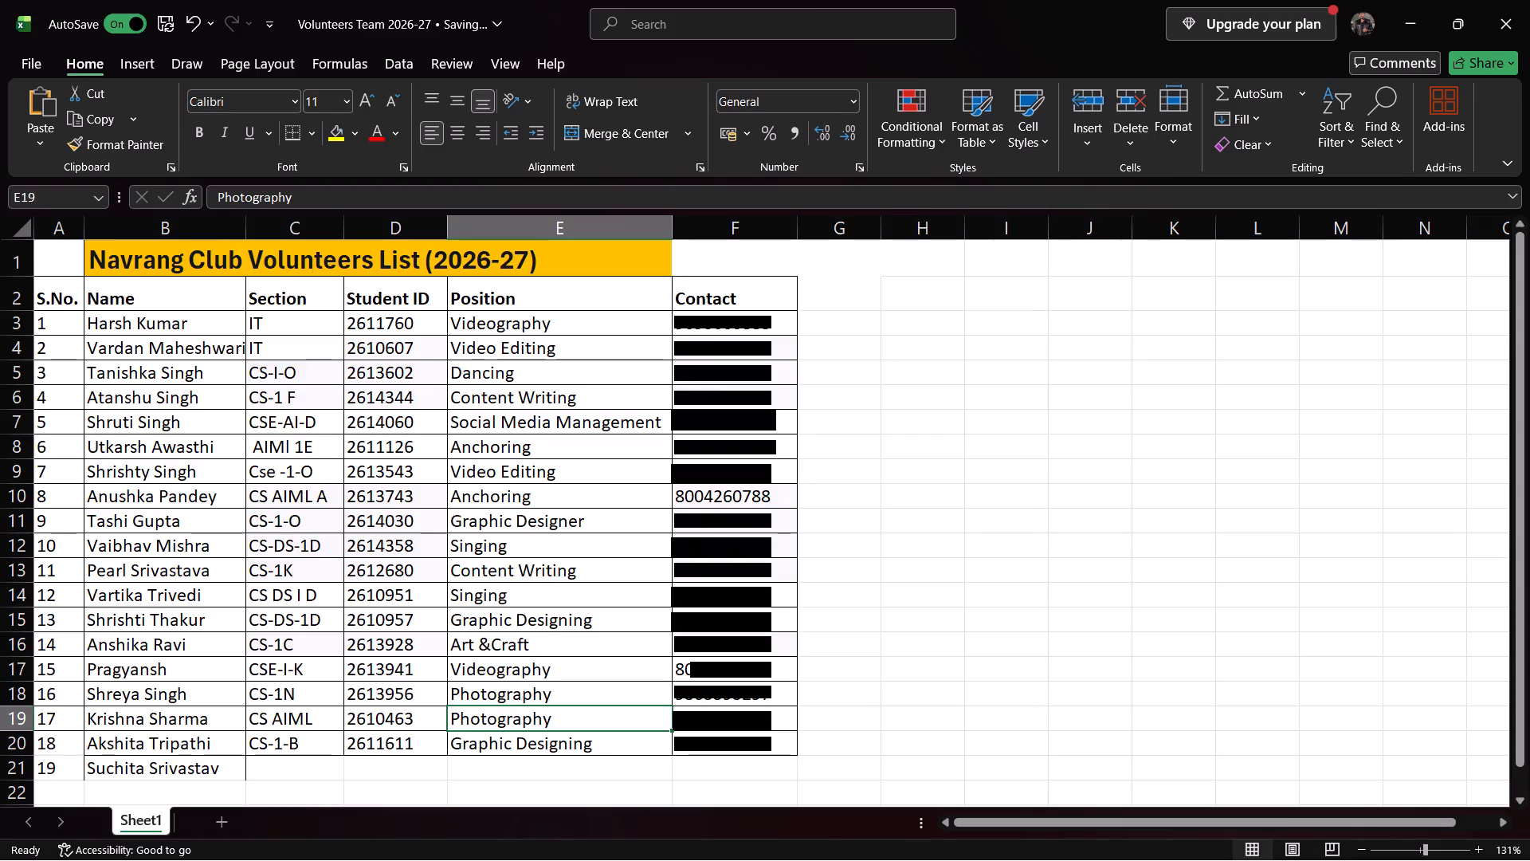
scroll(493, 719, down, 1)
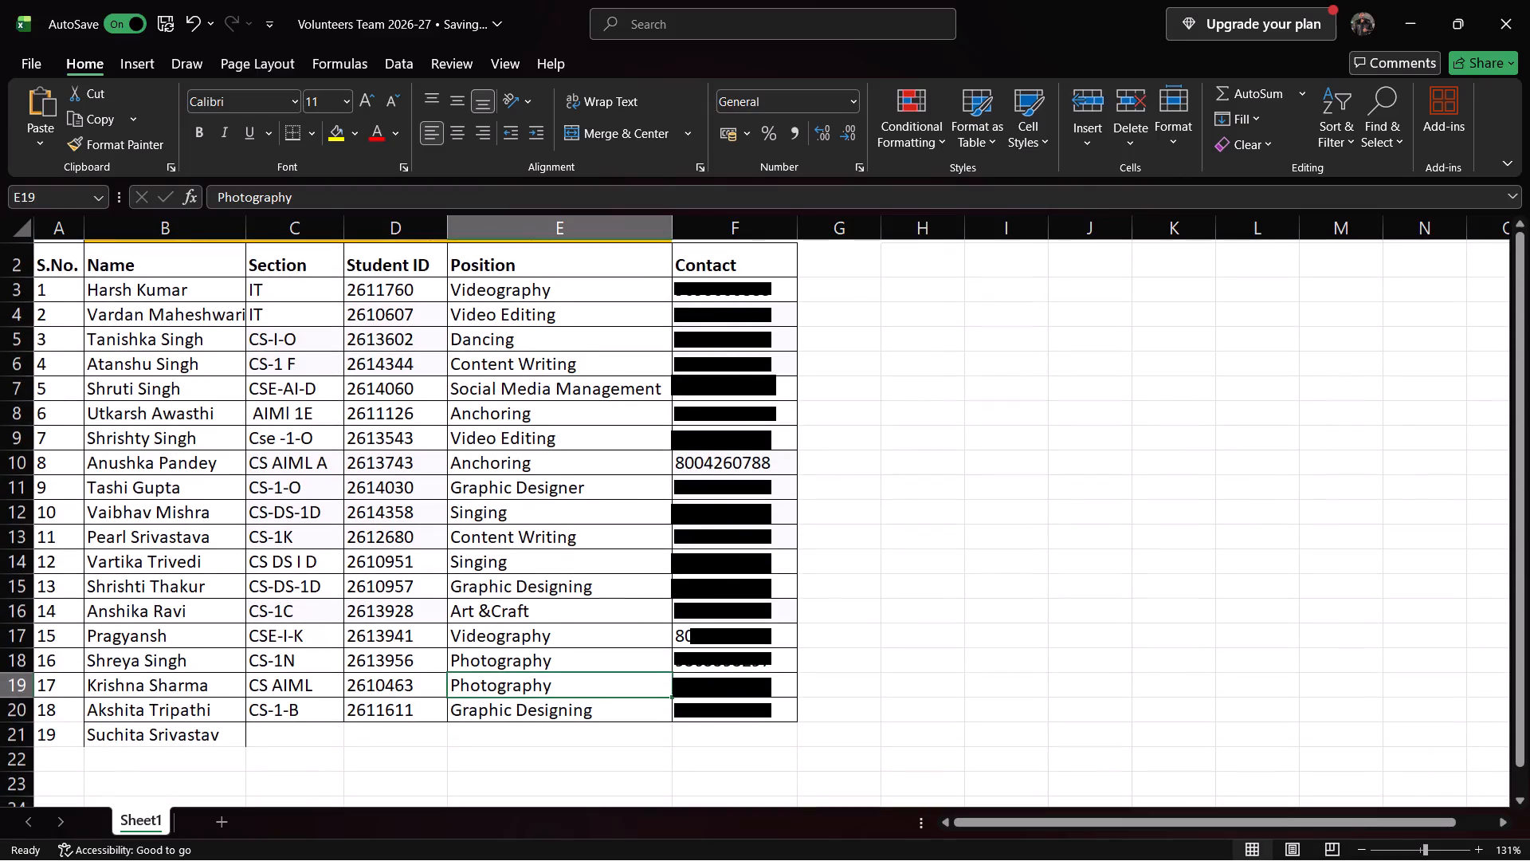
scroll(493, 719, down, 1)
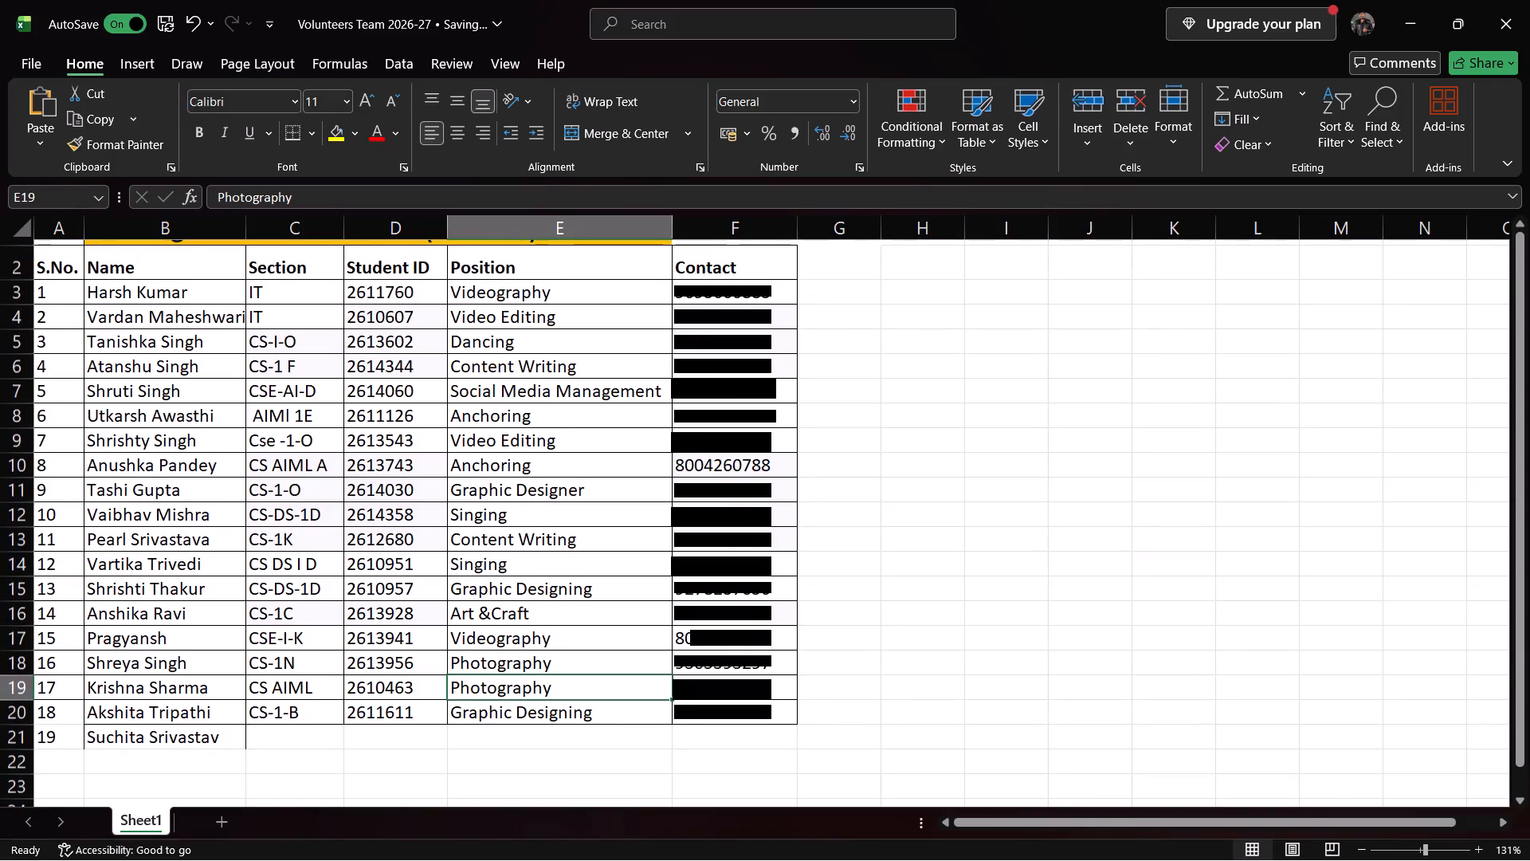
scroll(493, 719, down, 1)
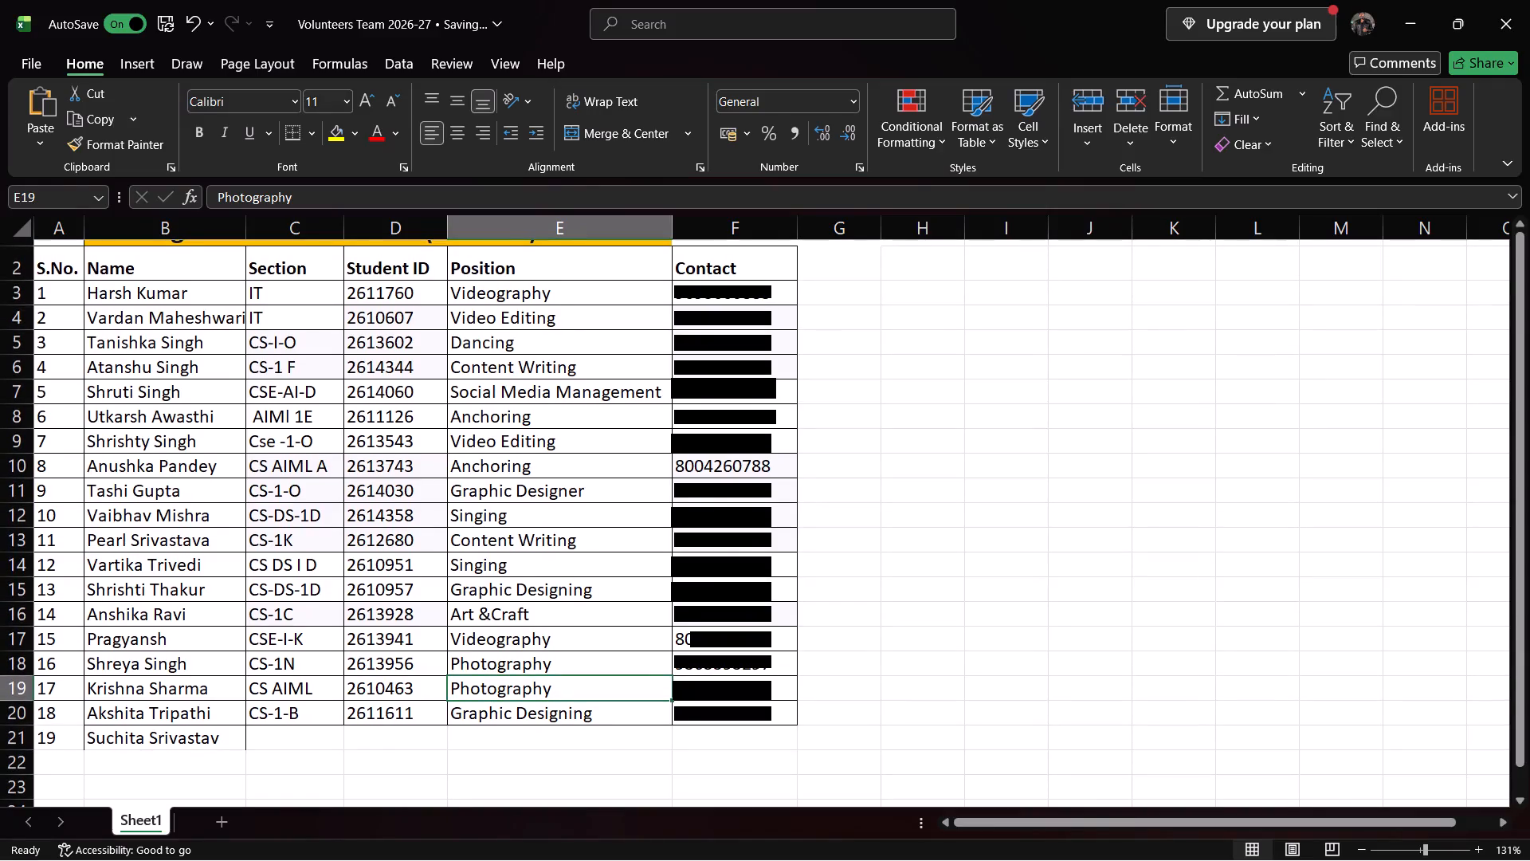
scroll(493, 719, down, 1)
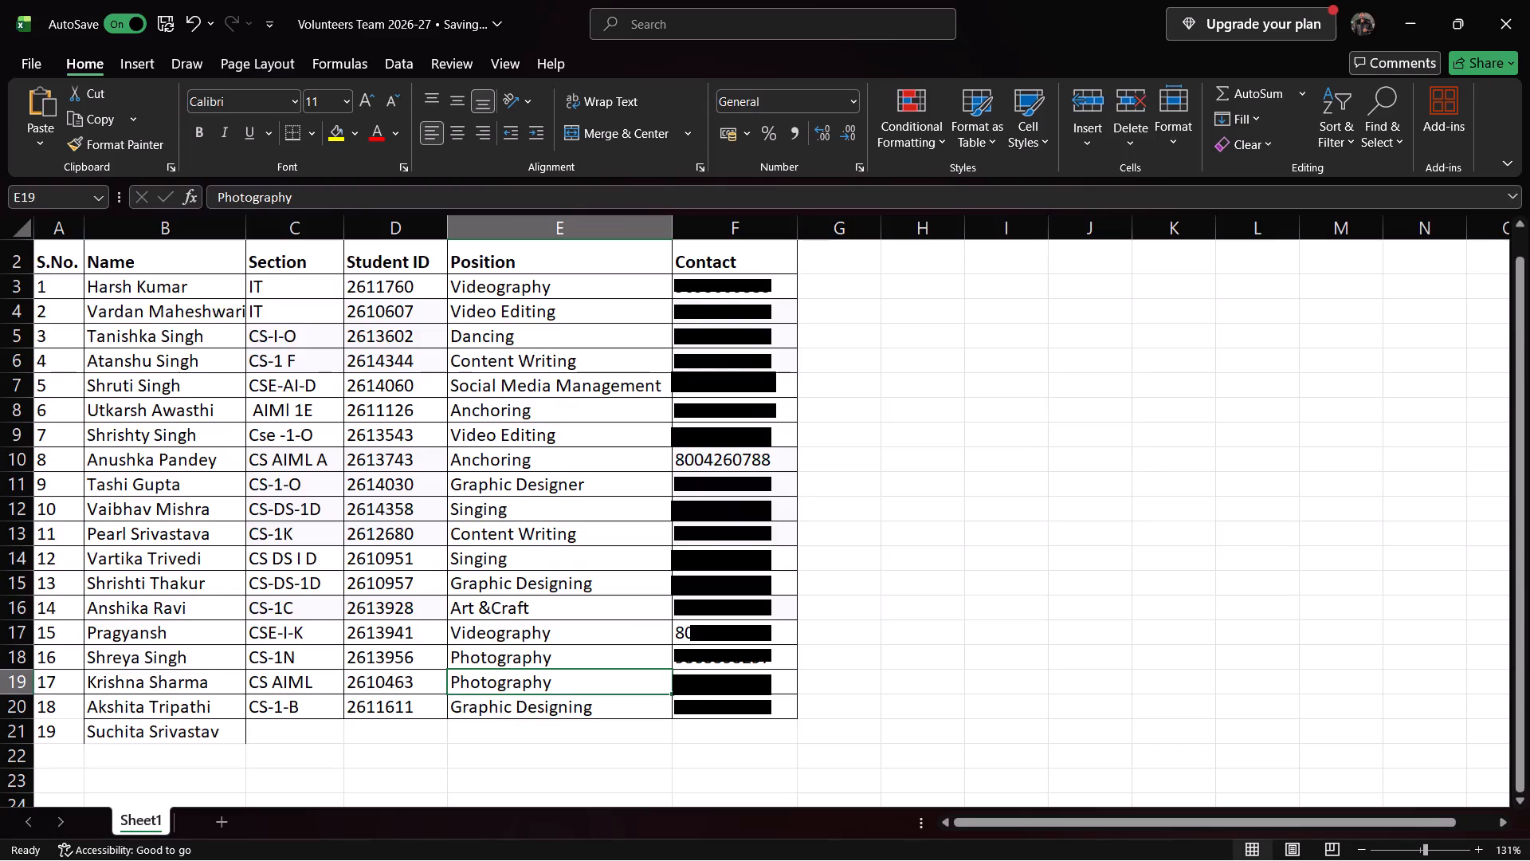
Apply All Borders to the new volunteer's row, cells A21 to F21.
click(155, 706)
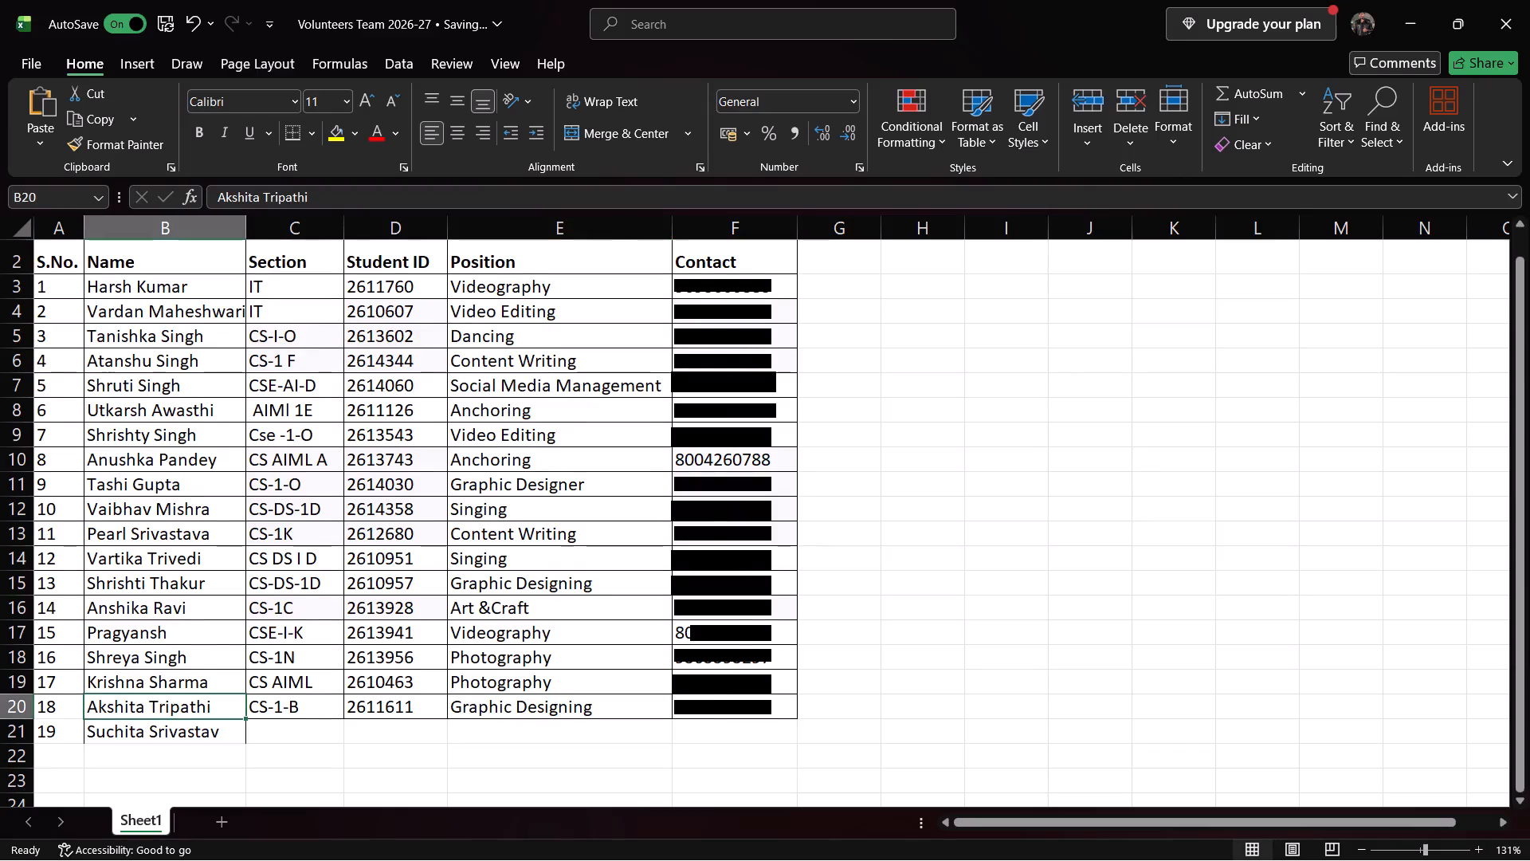
click(170, 729)
drag(54, 730, 695, 734)
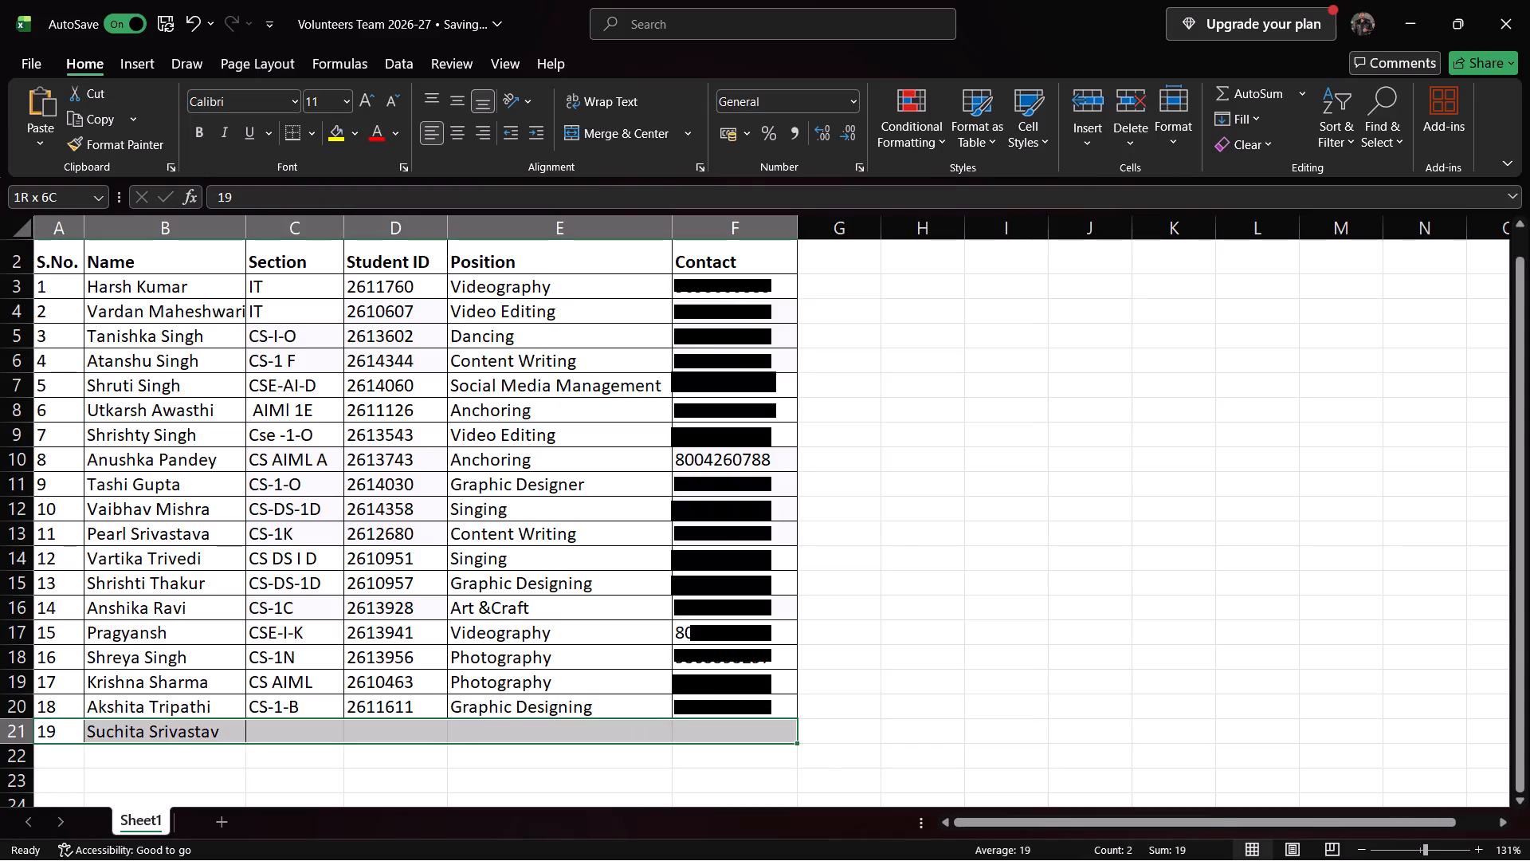
drag(695, 734, 696, 734)
click(283, 132)
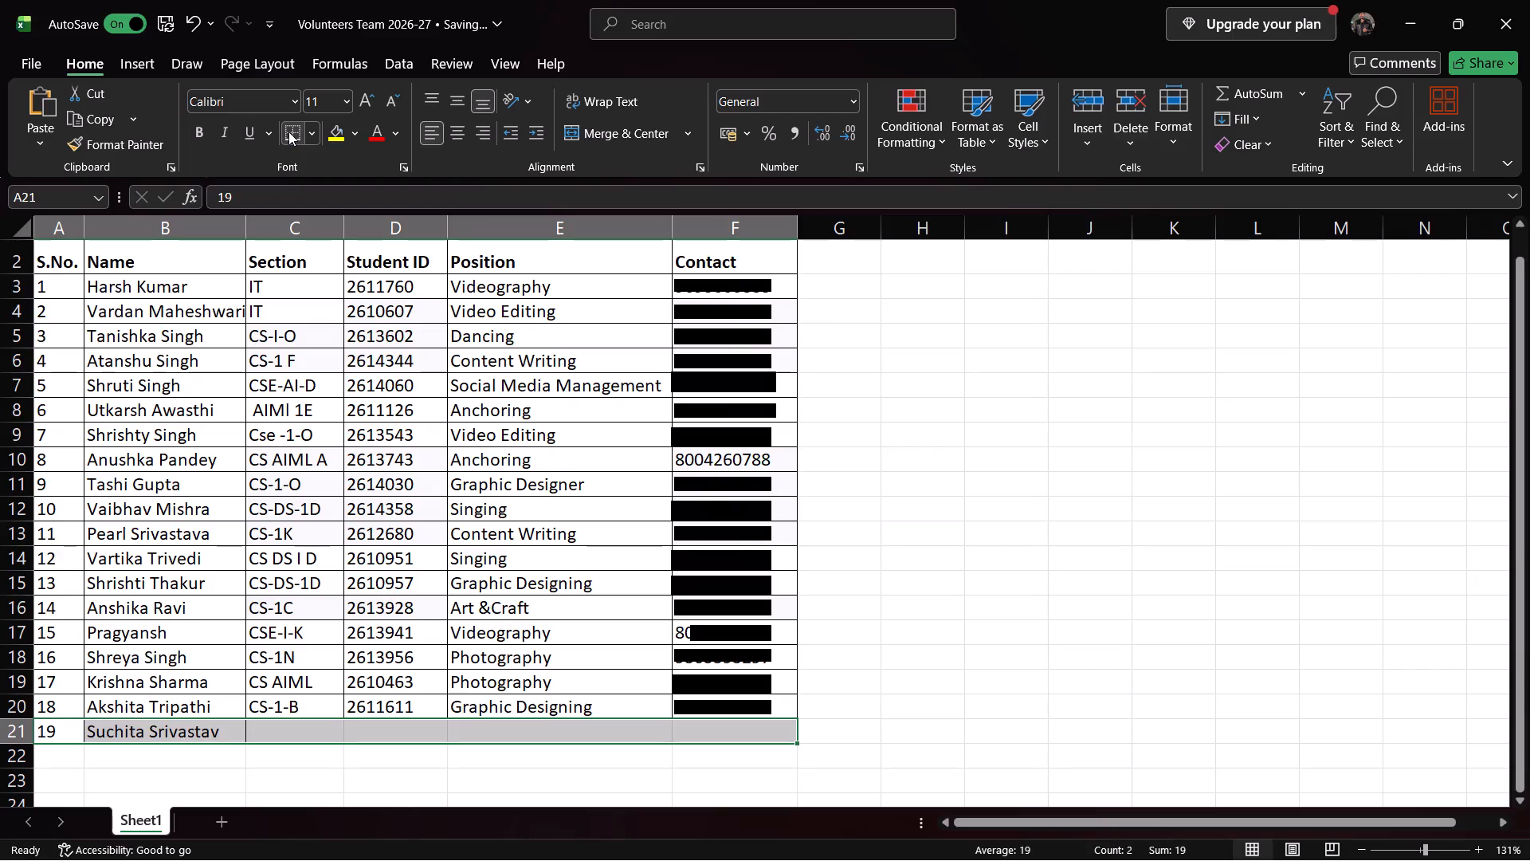
click(318, 127)
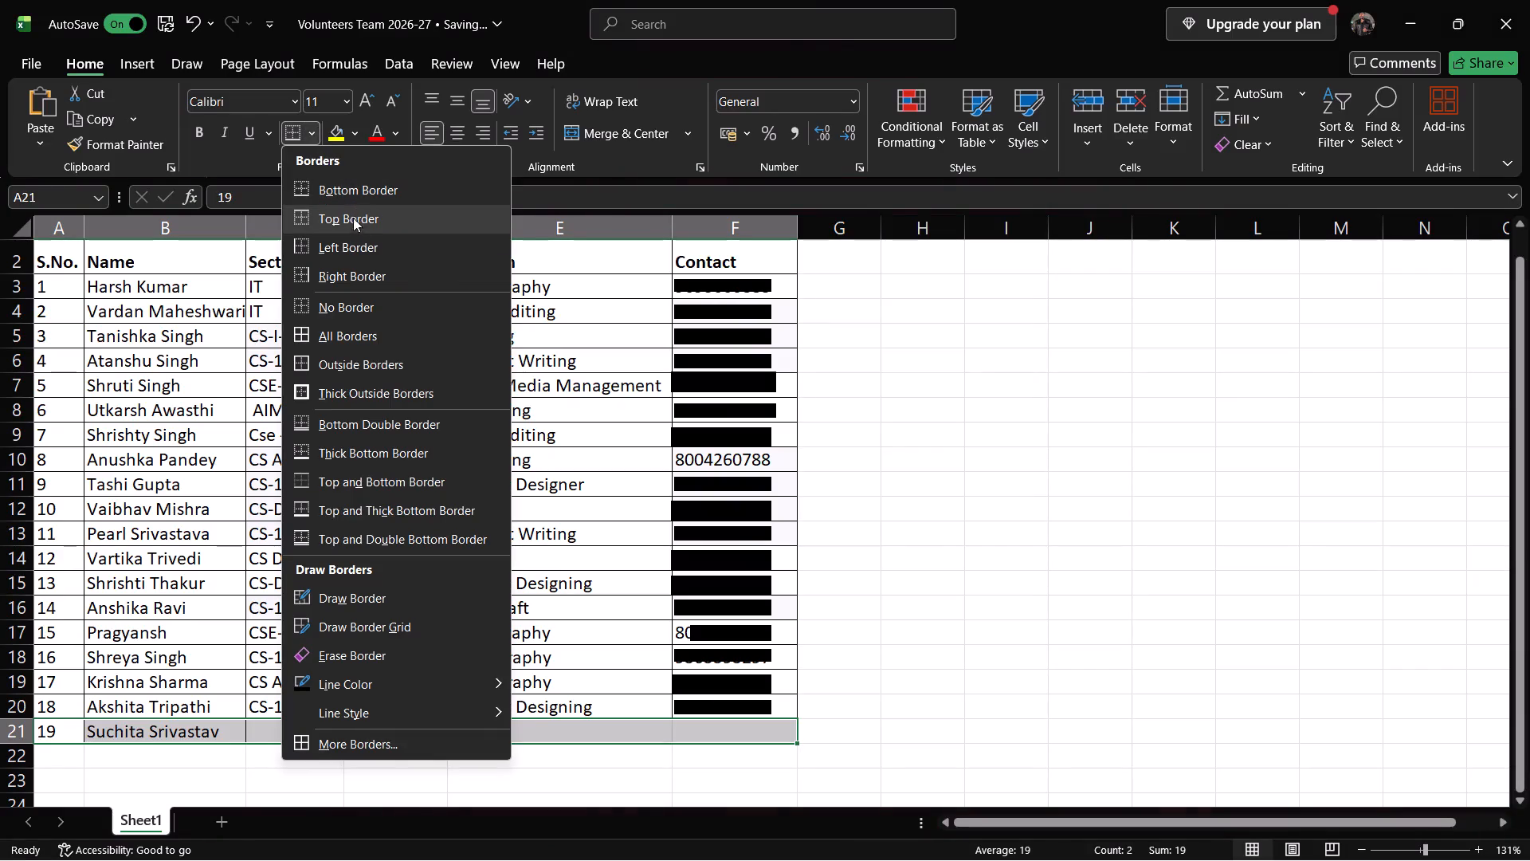
click(351, 326)
click(1026, 548)
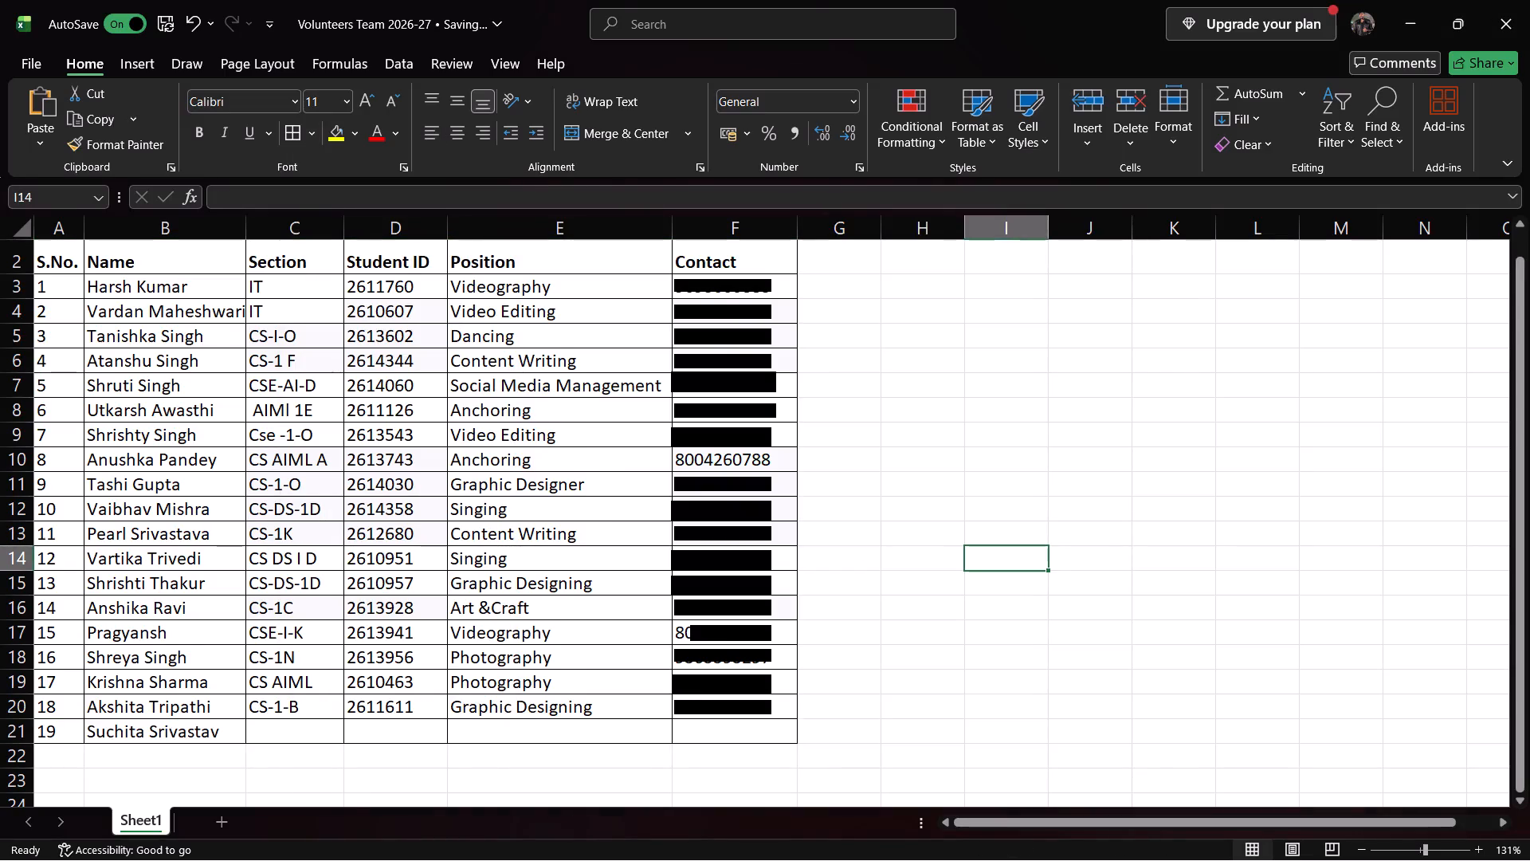
Narrow the S.No. column slightly and the Contact column to fit its numbers more closely.
scroll(603, 623, up, 2)
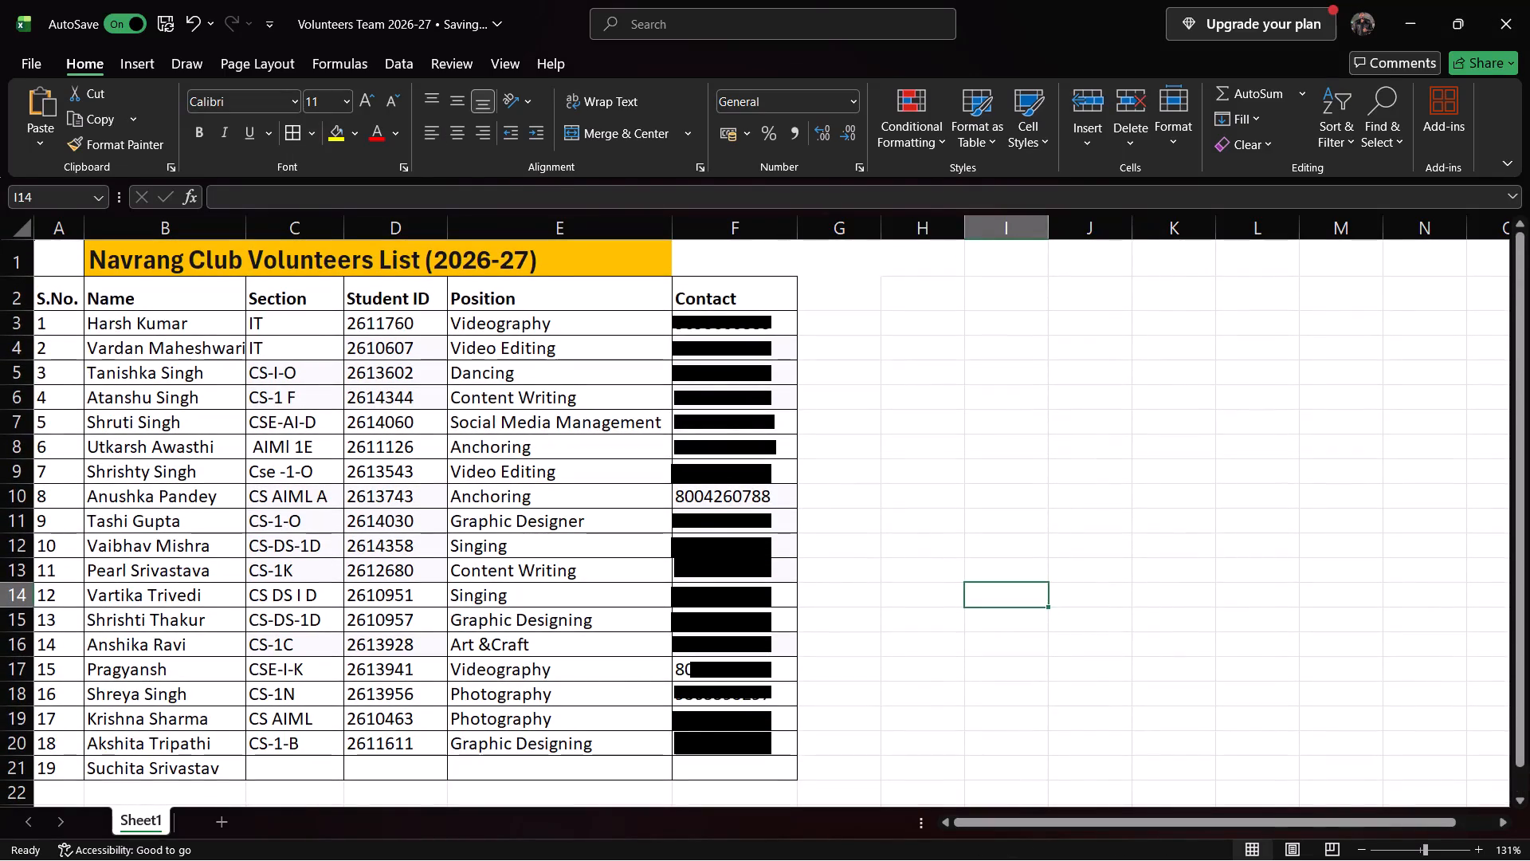
click(65, 253)
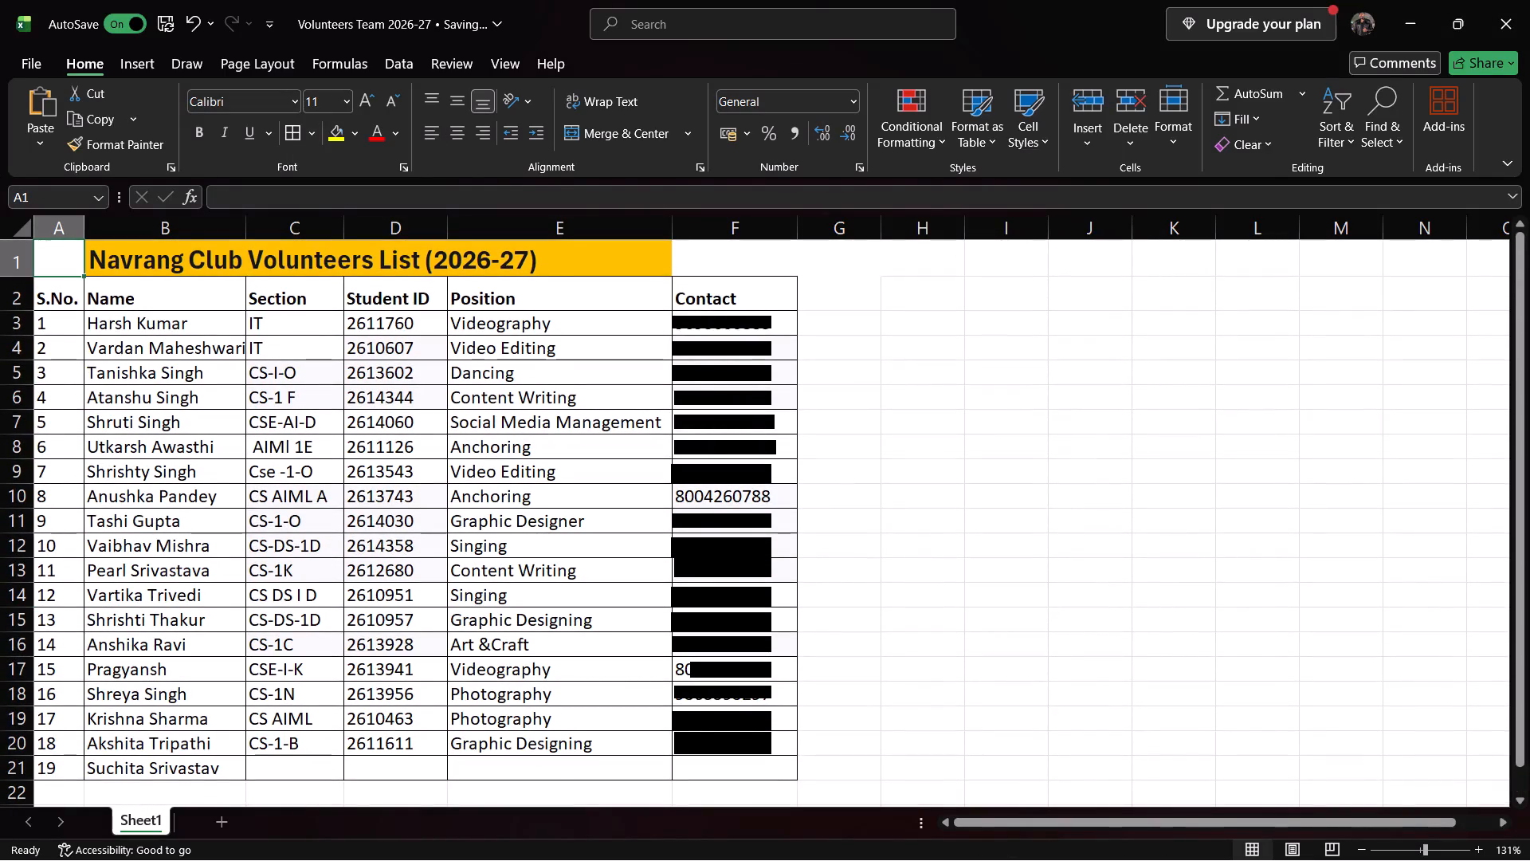
click(84, 222)
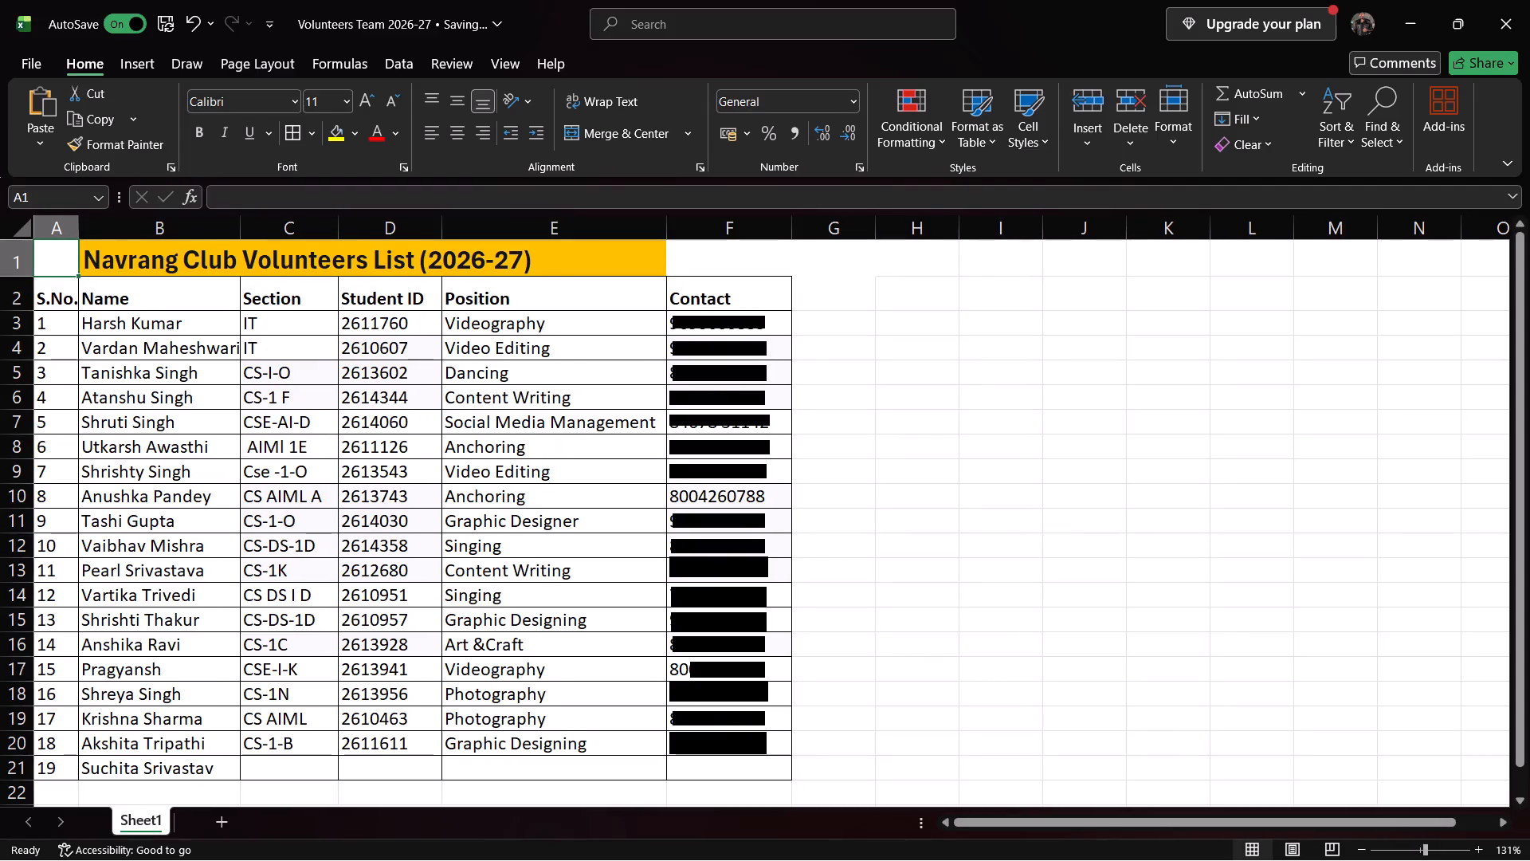
drag(797, 218, 767, 227)
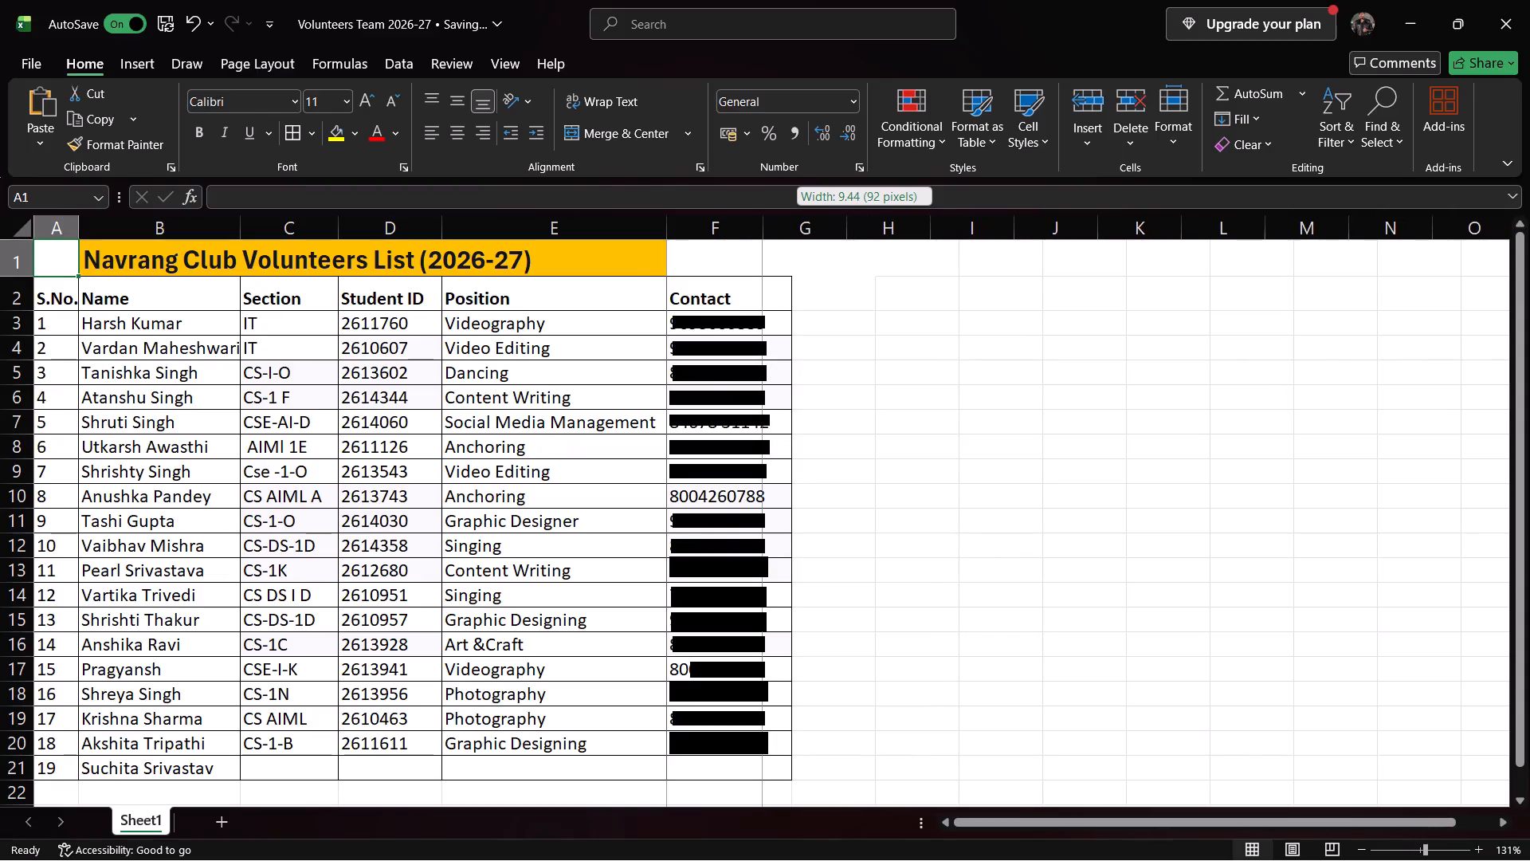
drag(767, 227, 775, 223)
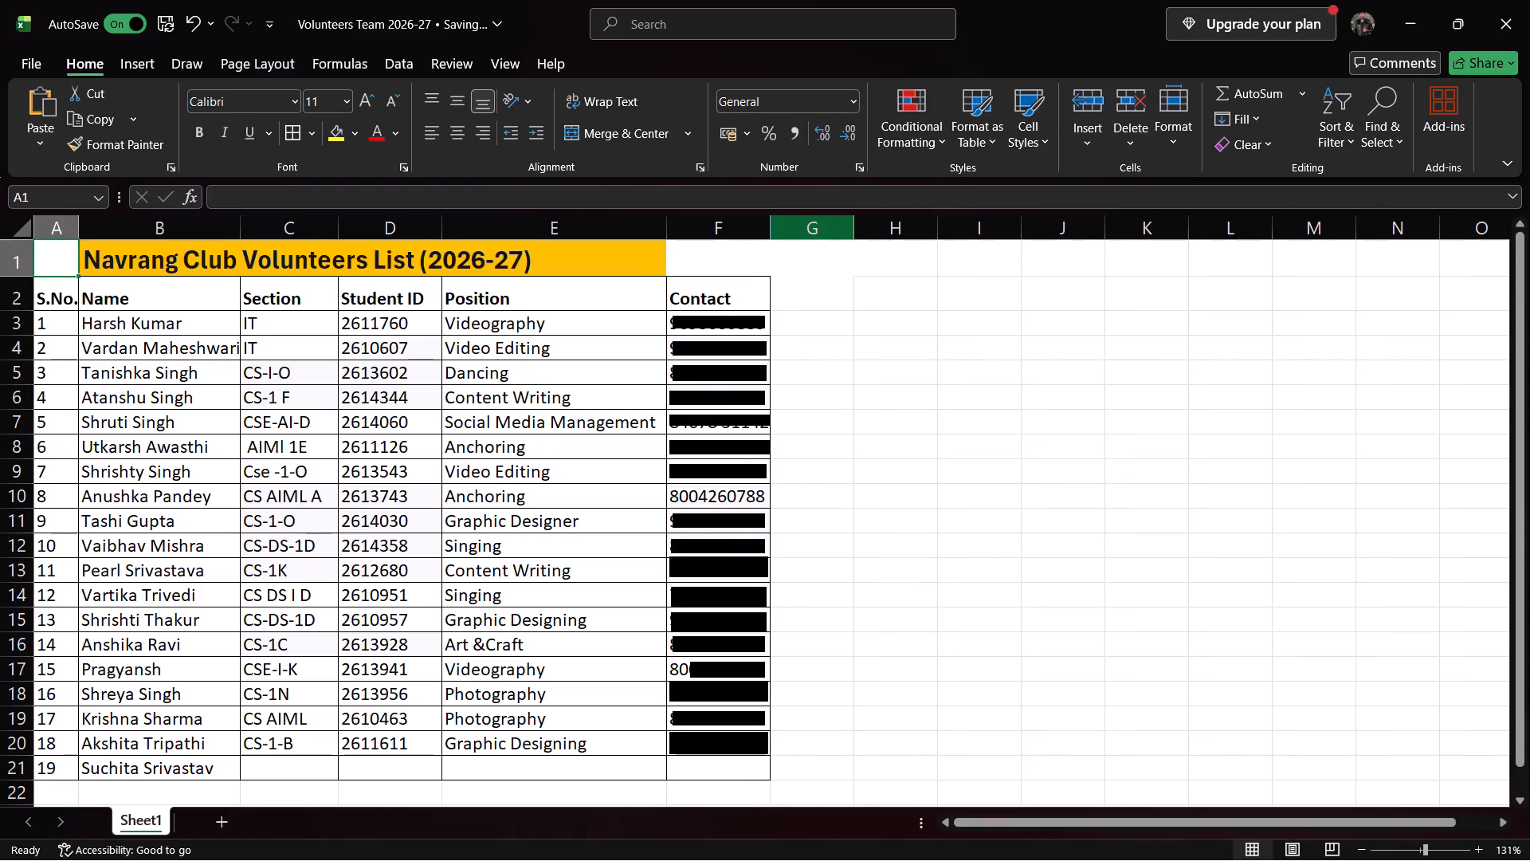
click(873, 359)
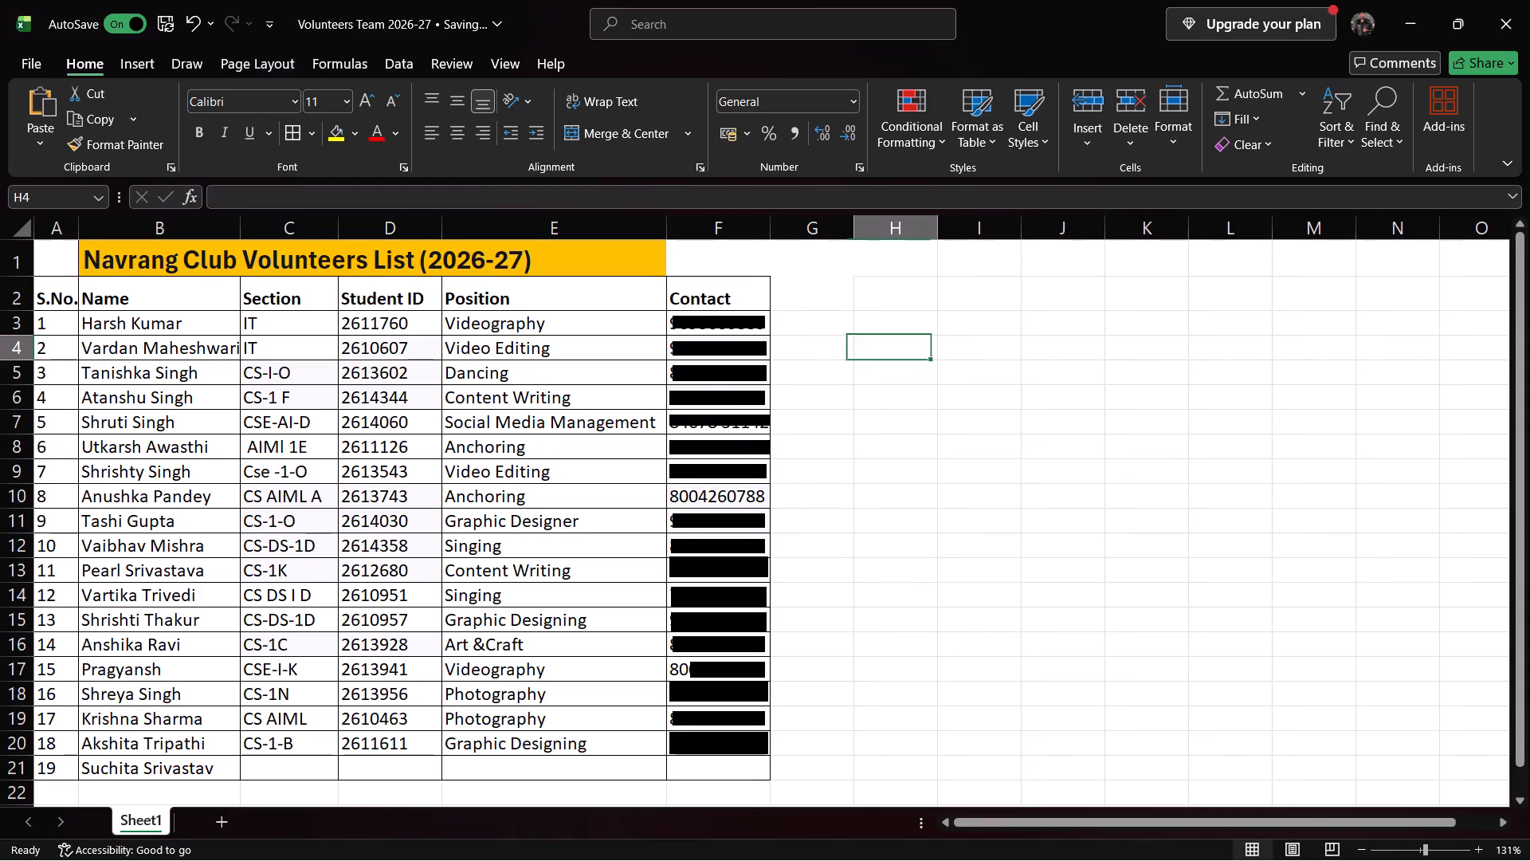
click(763, 260)
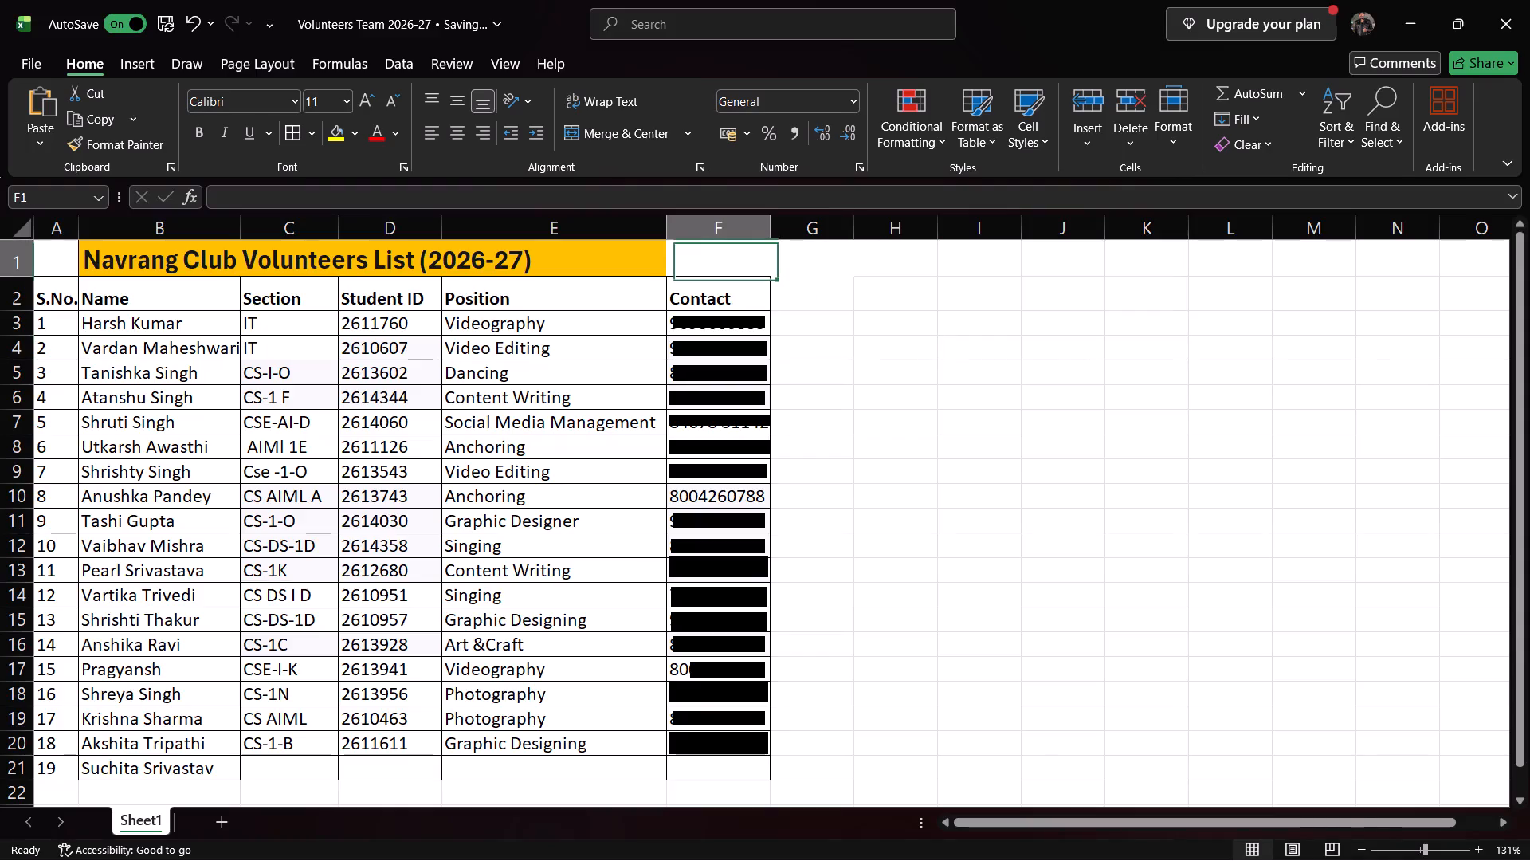
drag(771, 229, 769, 237)
click(769, 237)
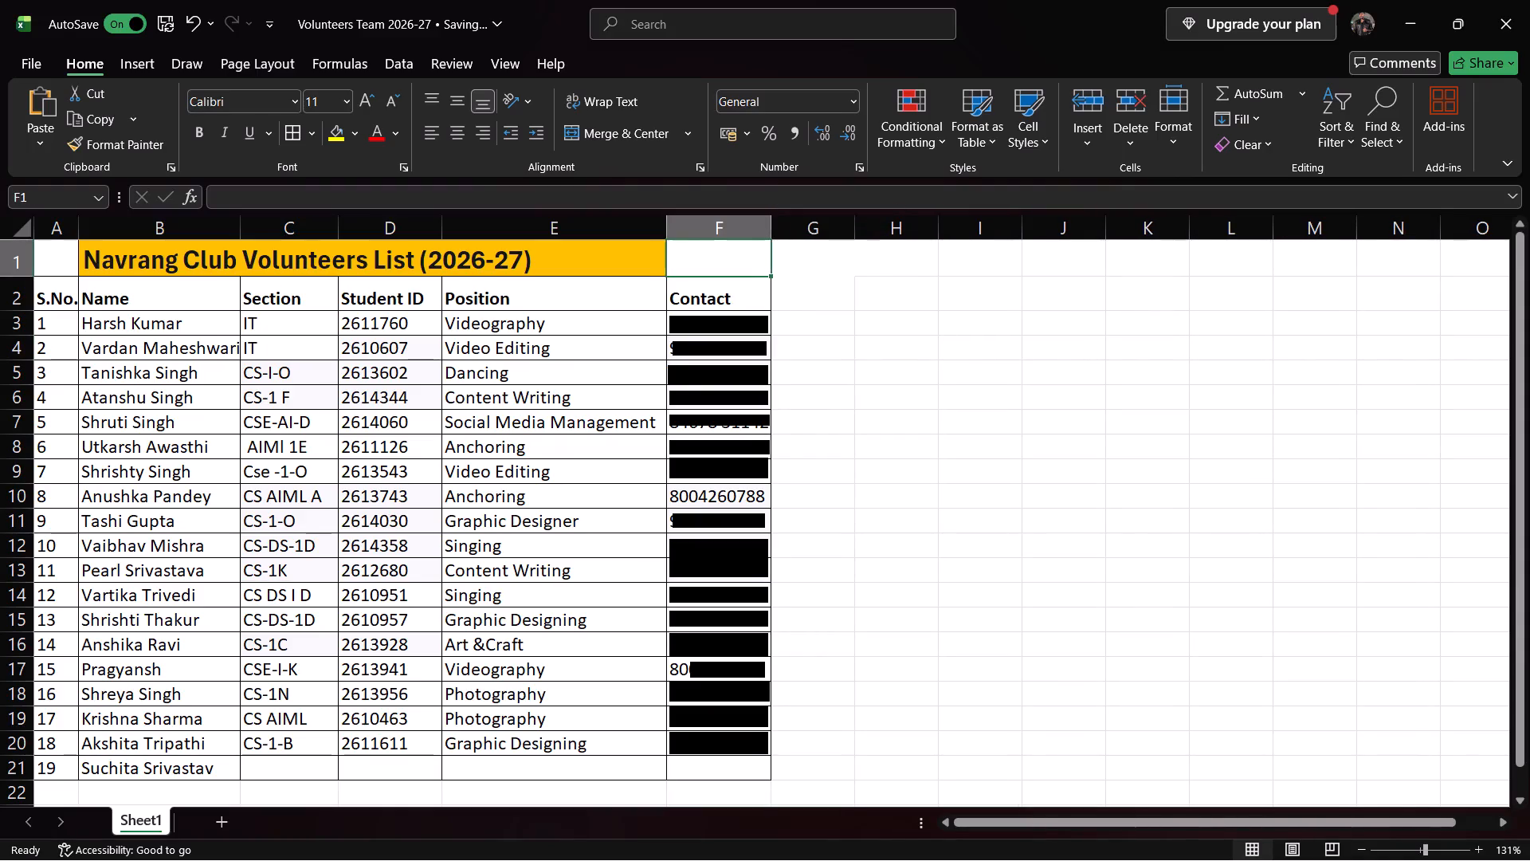
Narrow the Position column to fit its longest entry and trim the S.No. column a little further.
drag(662, 224, 651, 226)
click(651, 226)
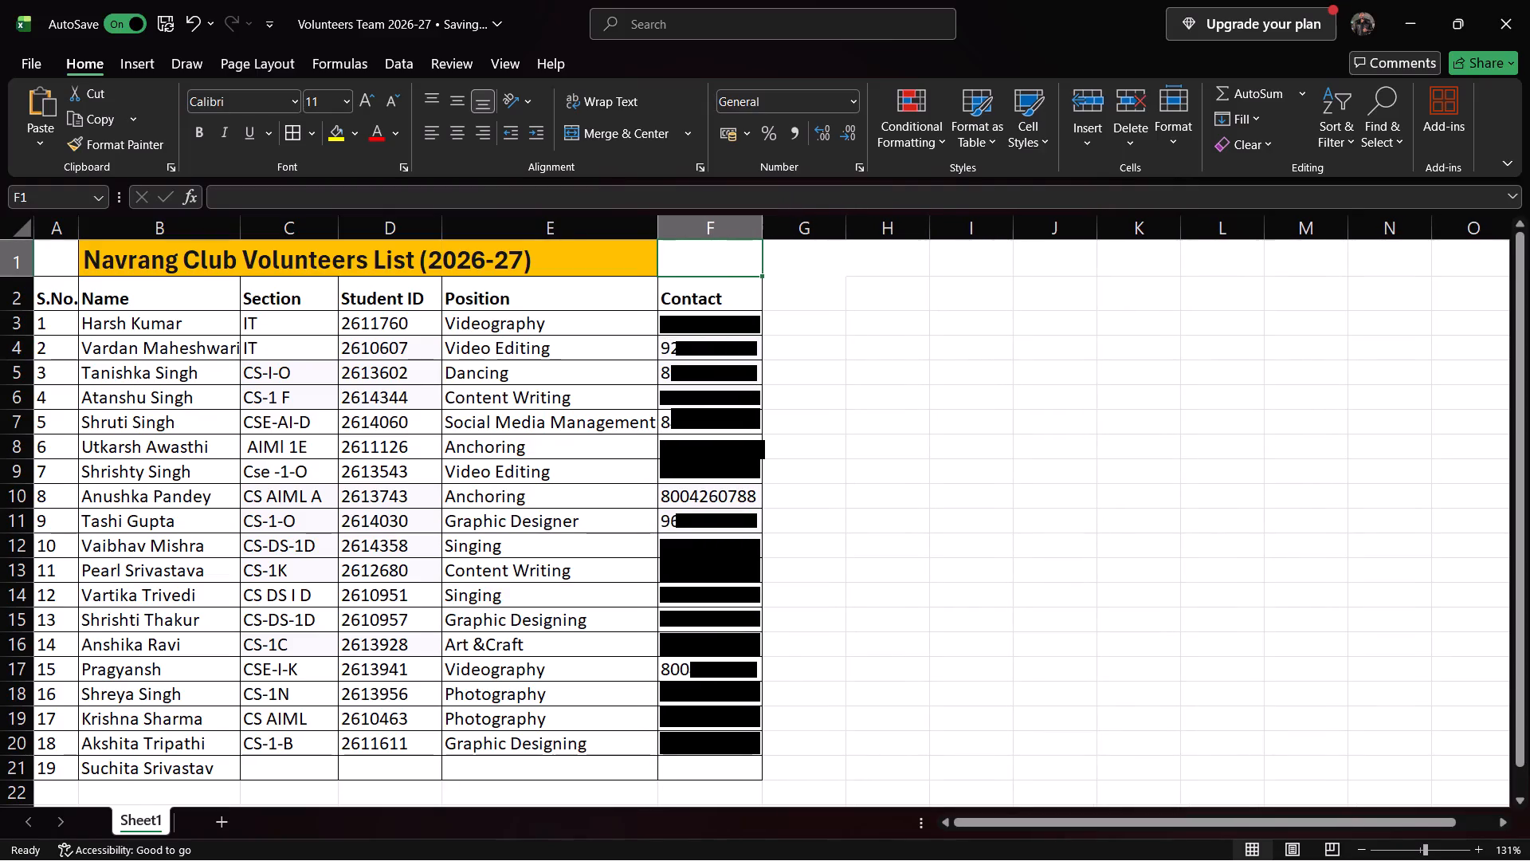
click(654, 226)
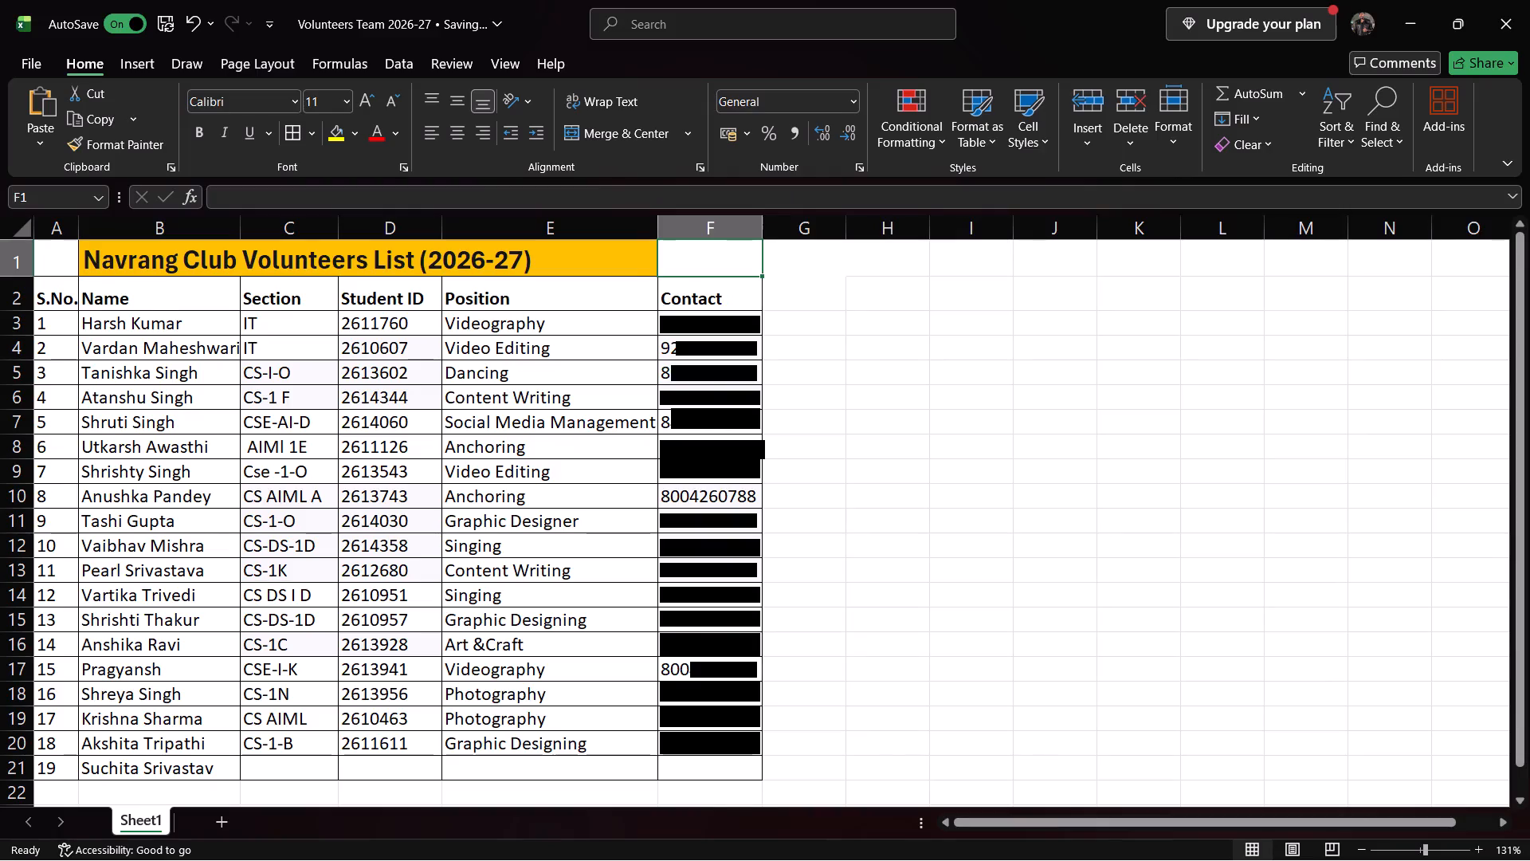
scroll(541, 368, down, 2)
scroll(541, 368, up, 4)
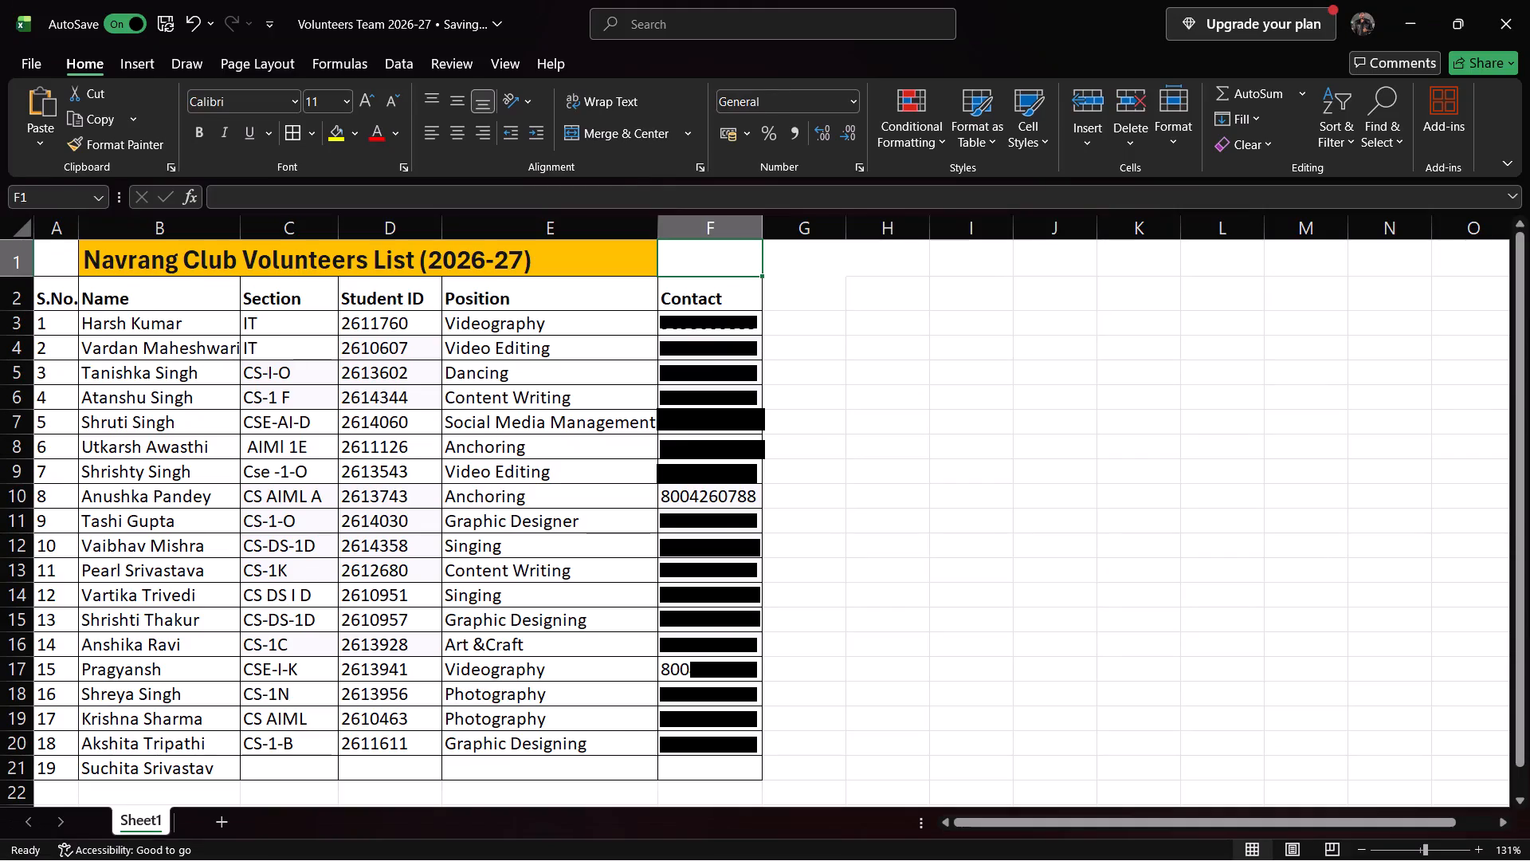
click(80, 234)
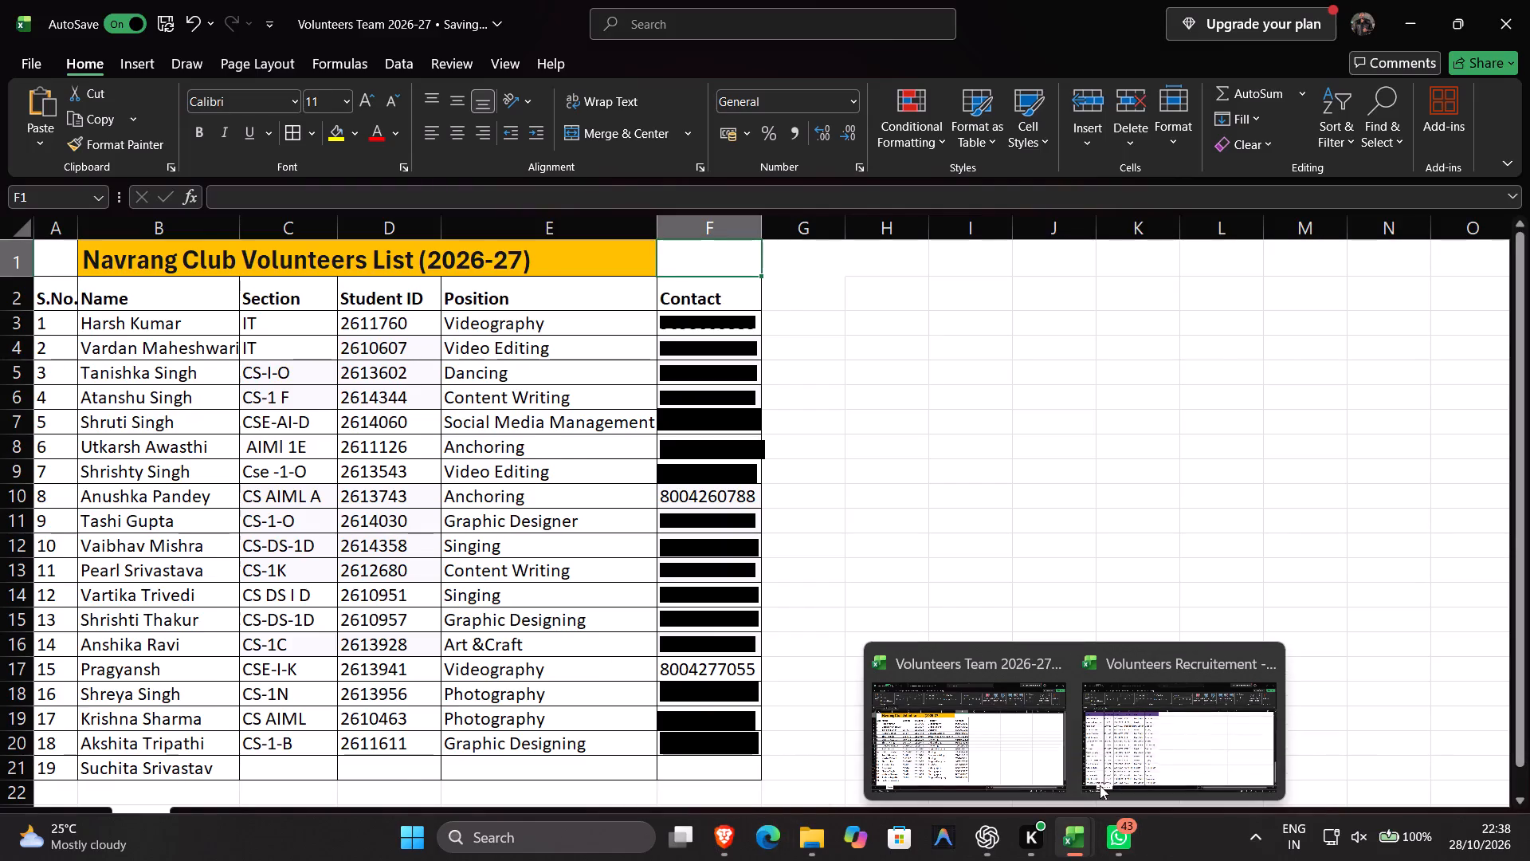
Look through the form responses in the Volunteers Recruitement workbook for the row 21 volunteer's details, and return to the Volunteers Team 2026-27 list.
click(1112, 750)
scroll(422, 460, up, 1)
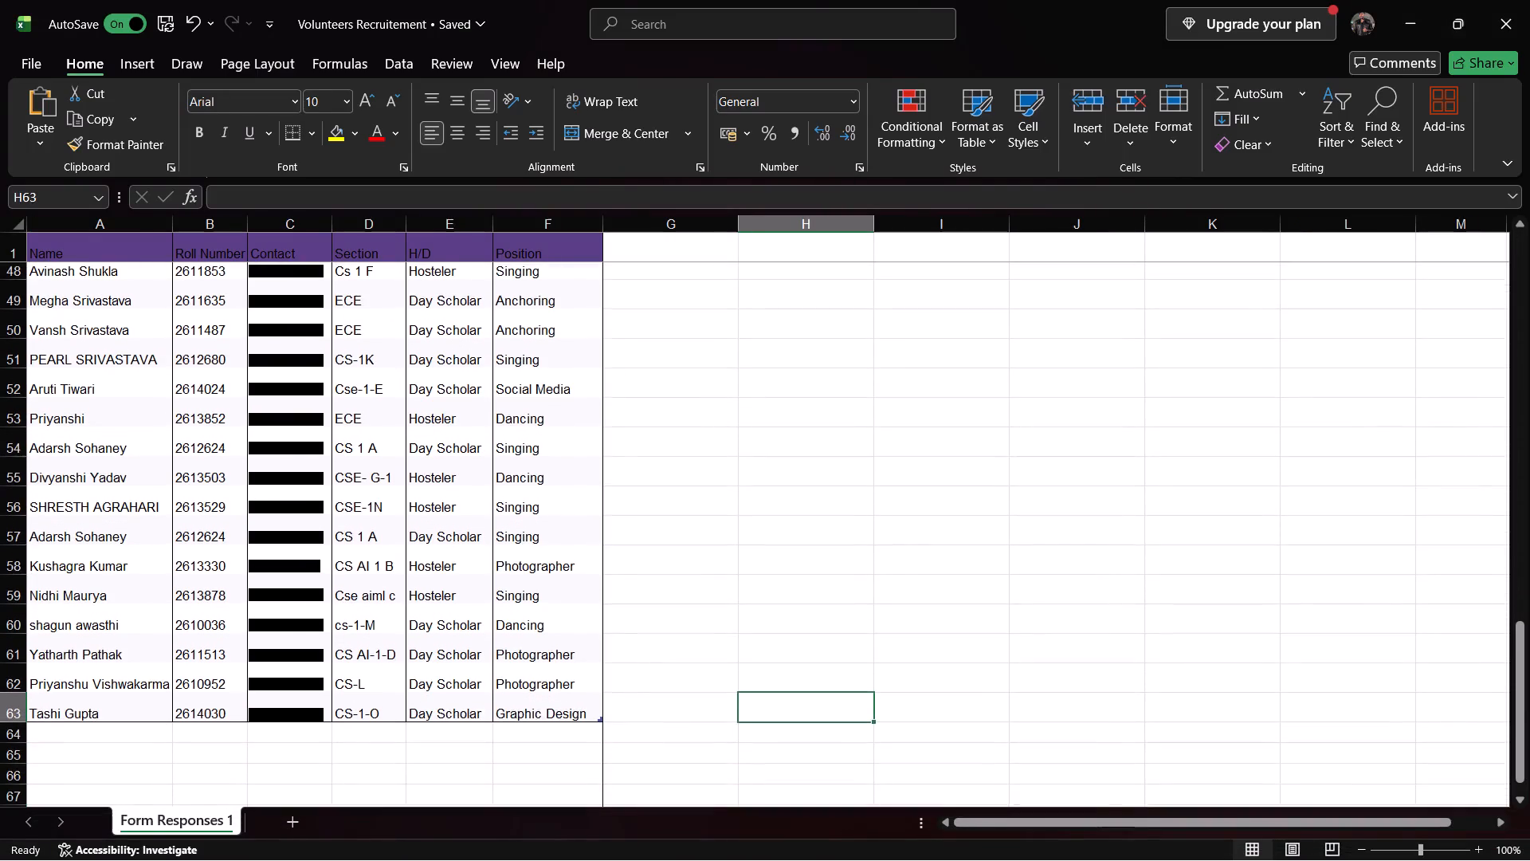
scroll(422, 460, up, 1)
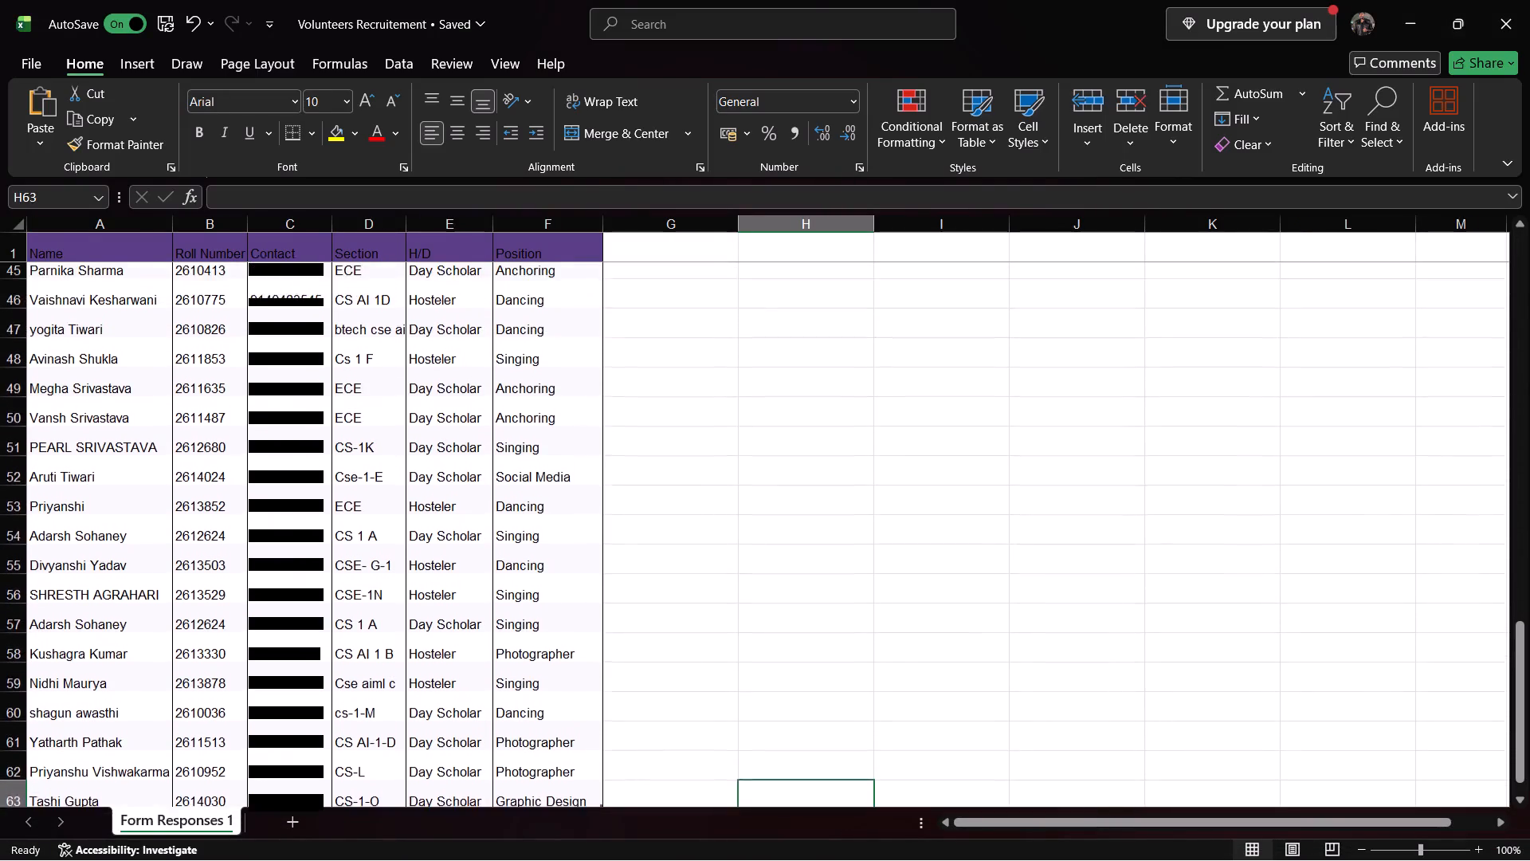
scroll(422, 460, up, 5)
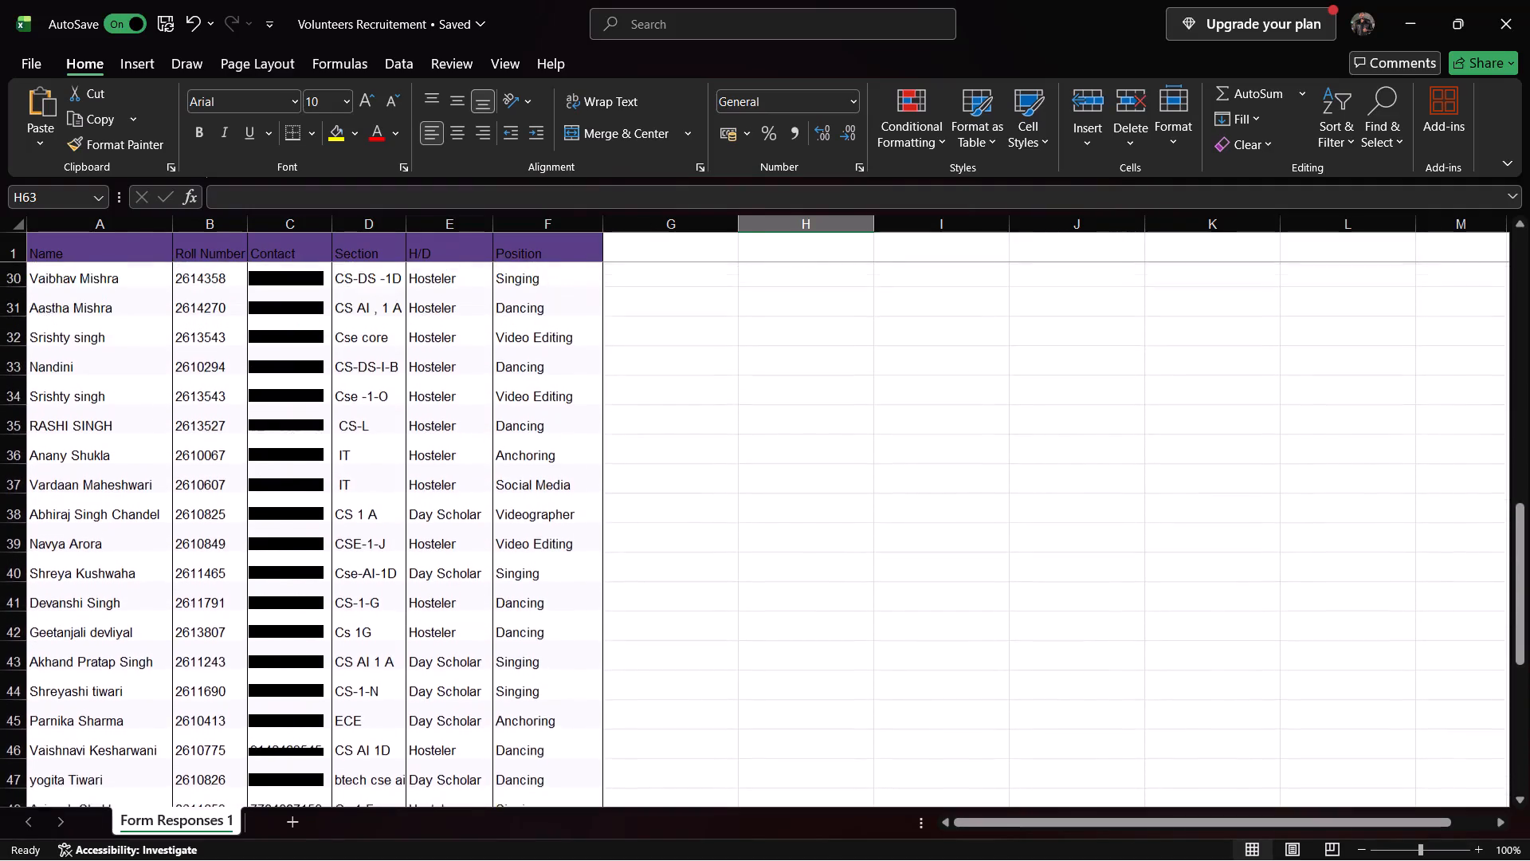
scroll(422, 460, up, 3)
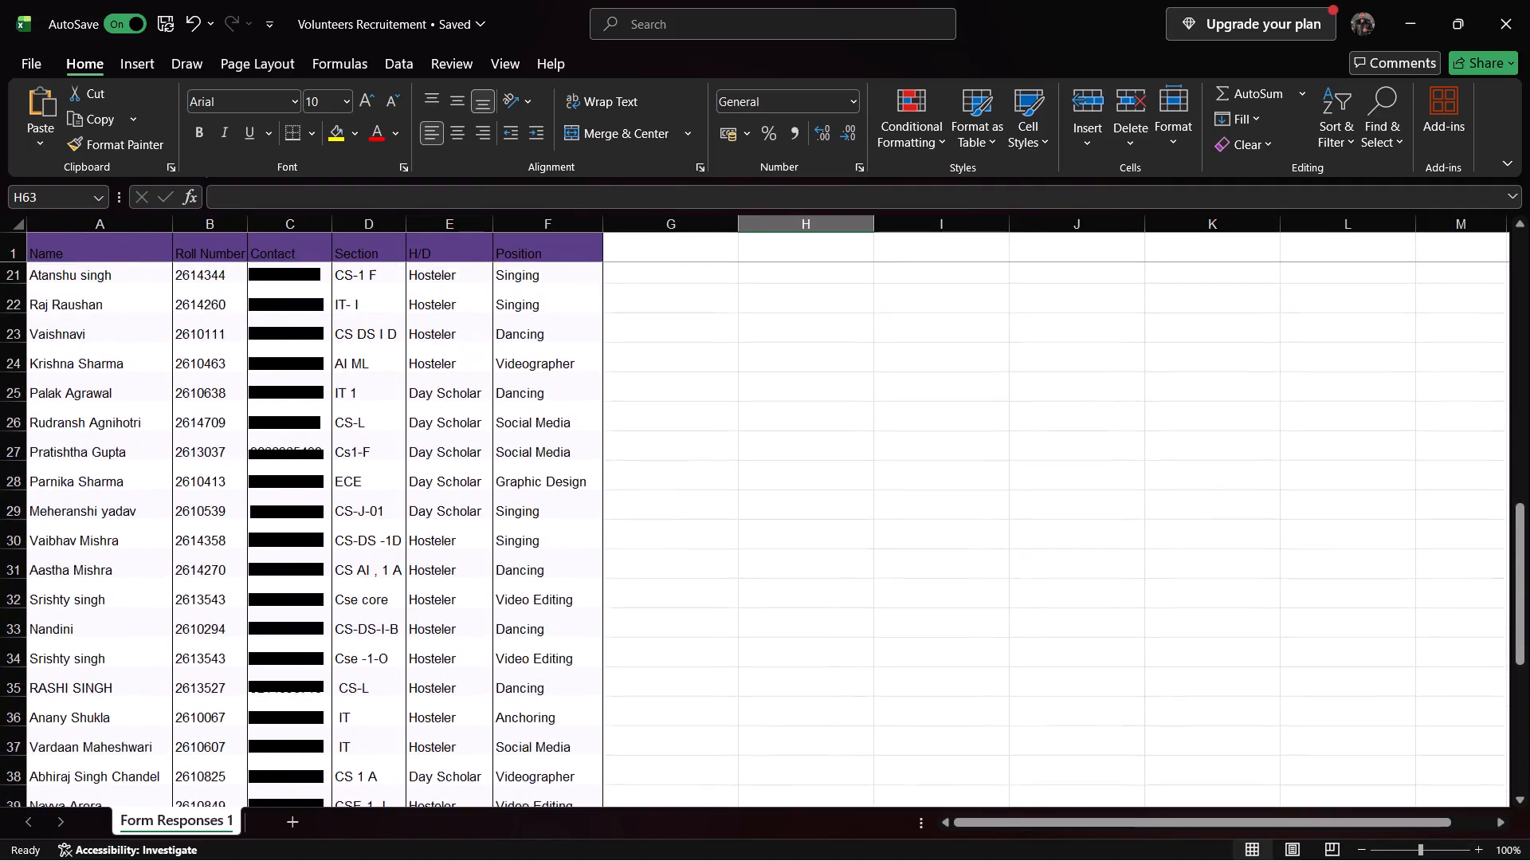
scroll(422, 460, up, 4)
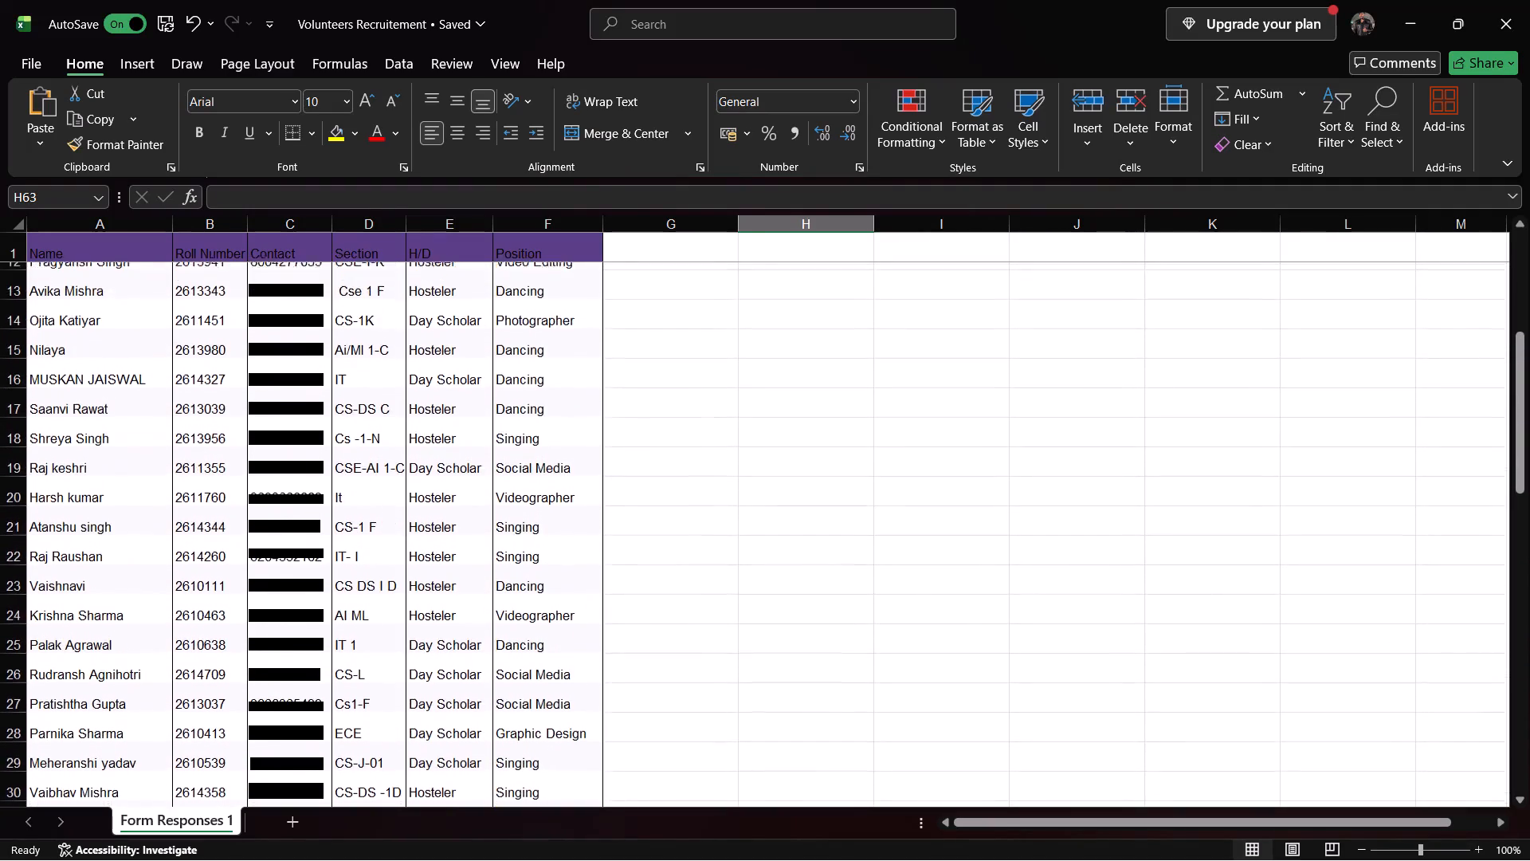
scroll(422, 460, up, 4)
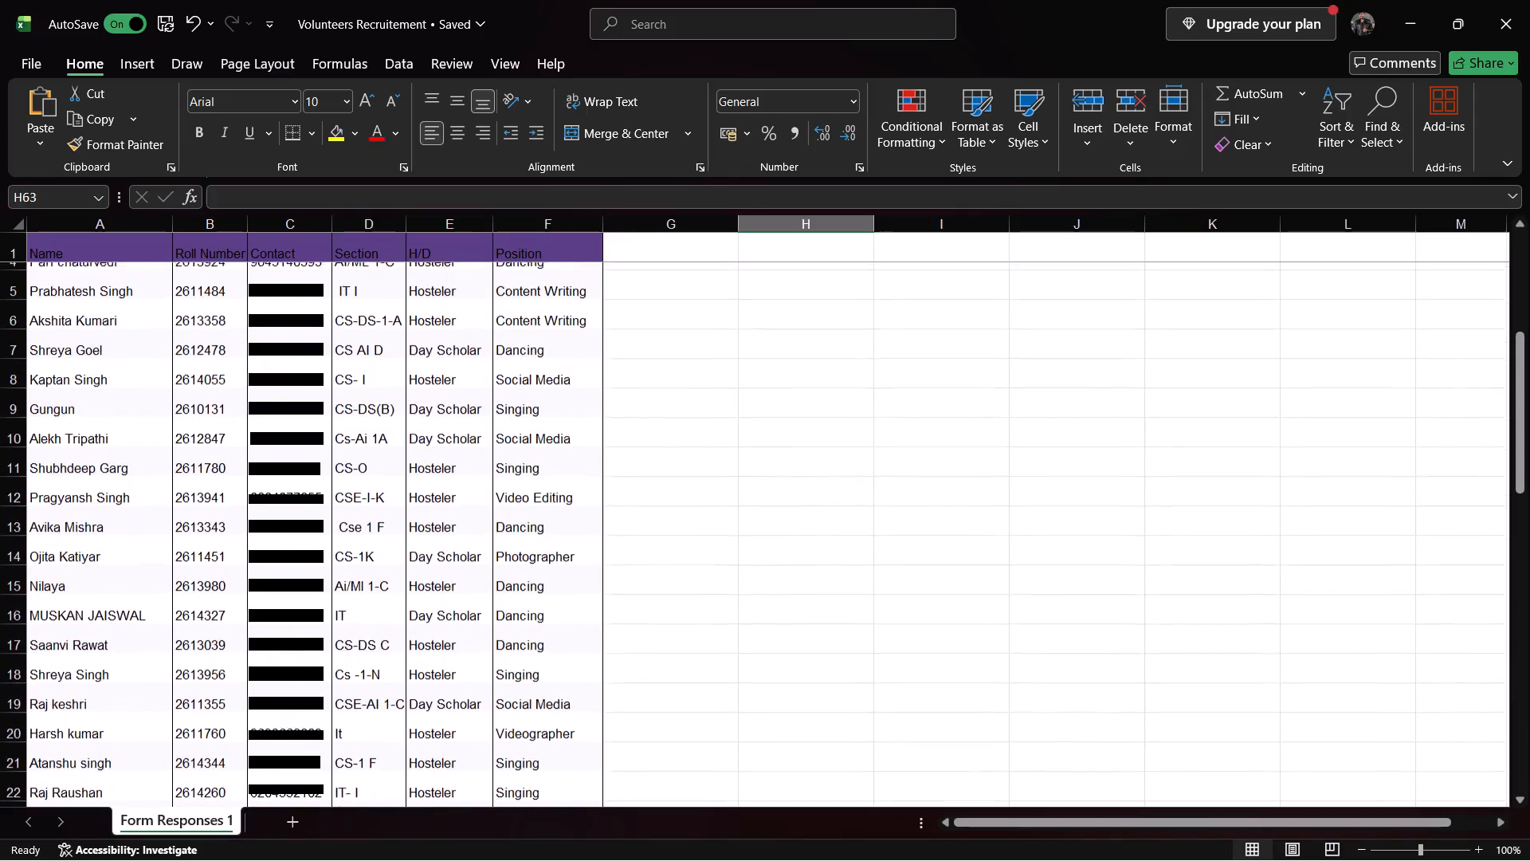
scroll(422, 460, up, 1)
scroll(422, 460, down, 1)
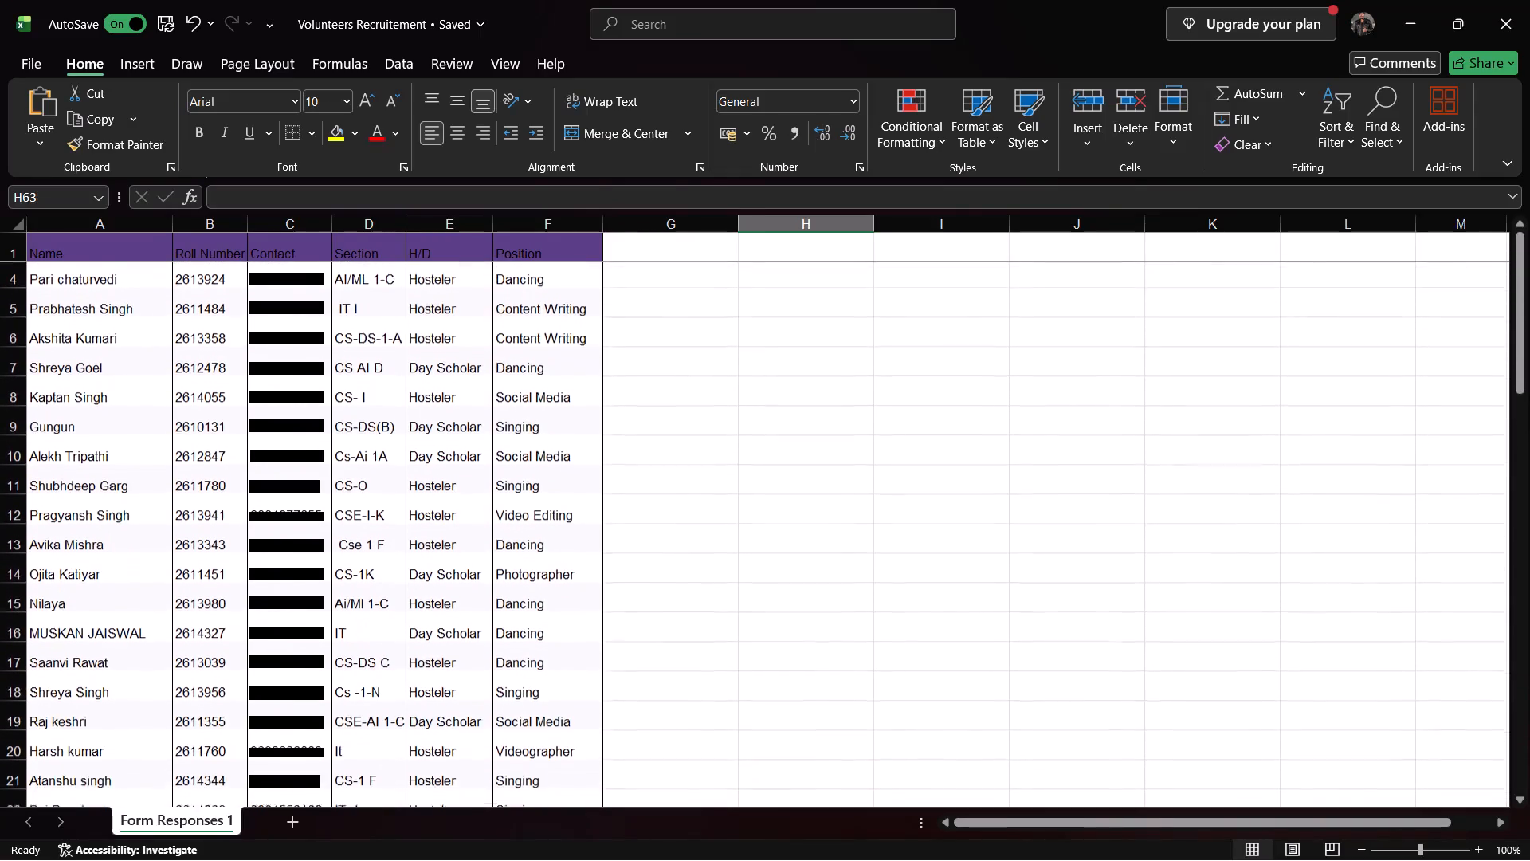
scroll(422, 460, down, 2)
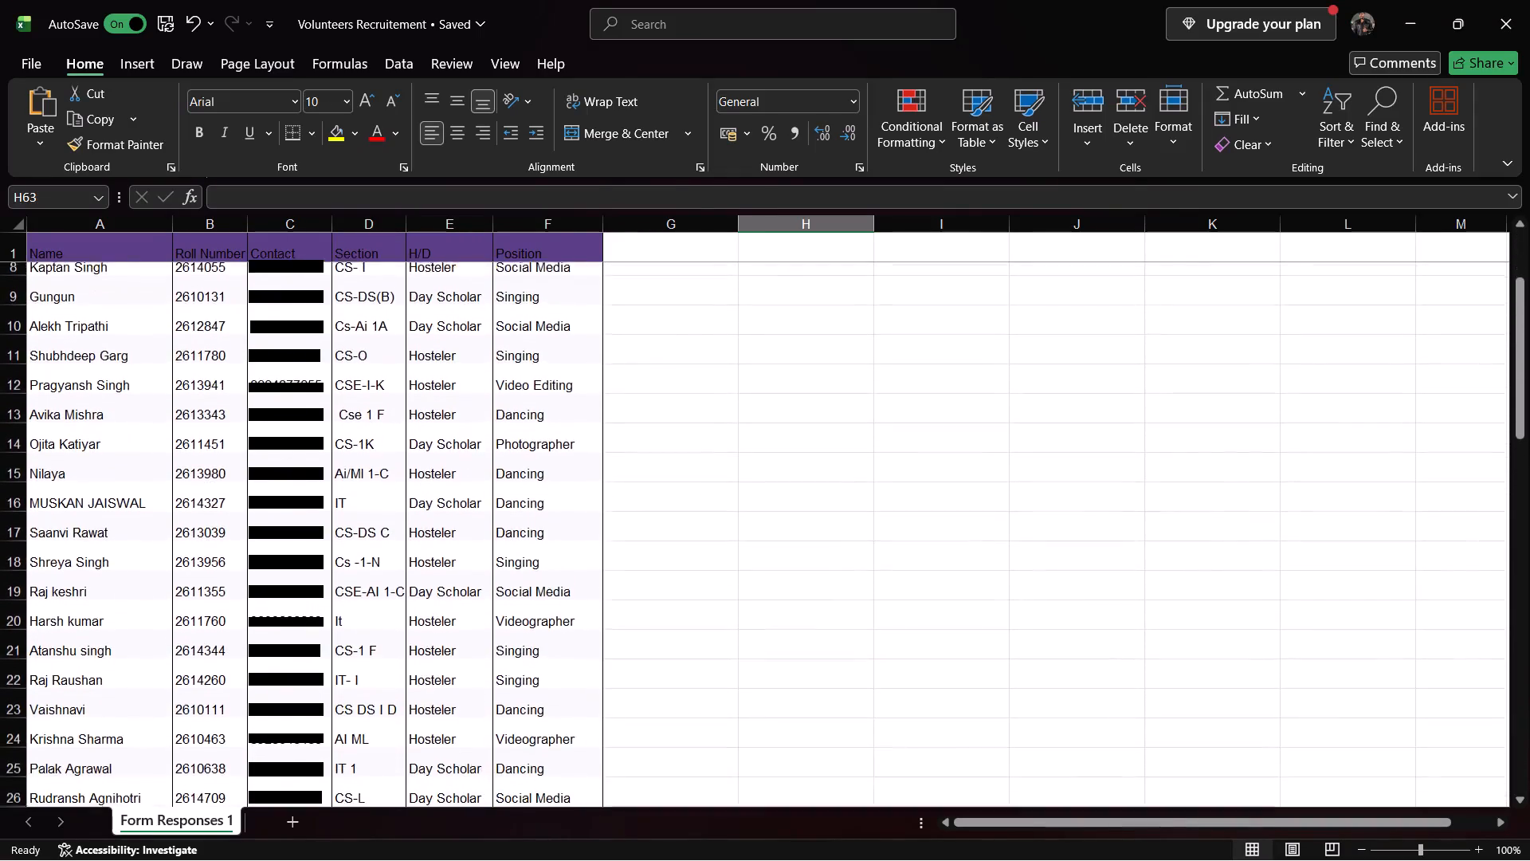
scroll(422, 460, down, 1)
scroll(422, 460, up, 5)
scroll(422, 460, down, 2)
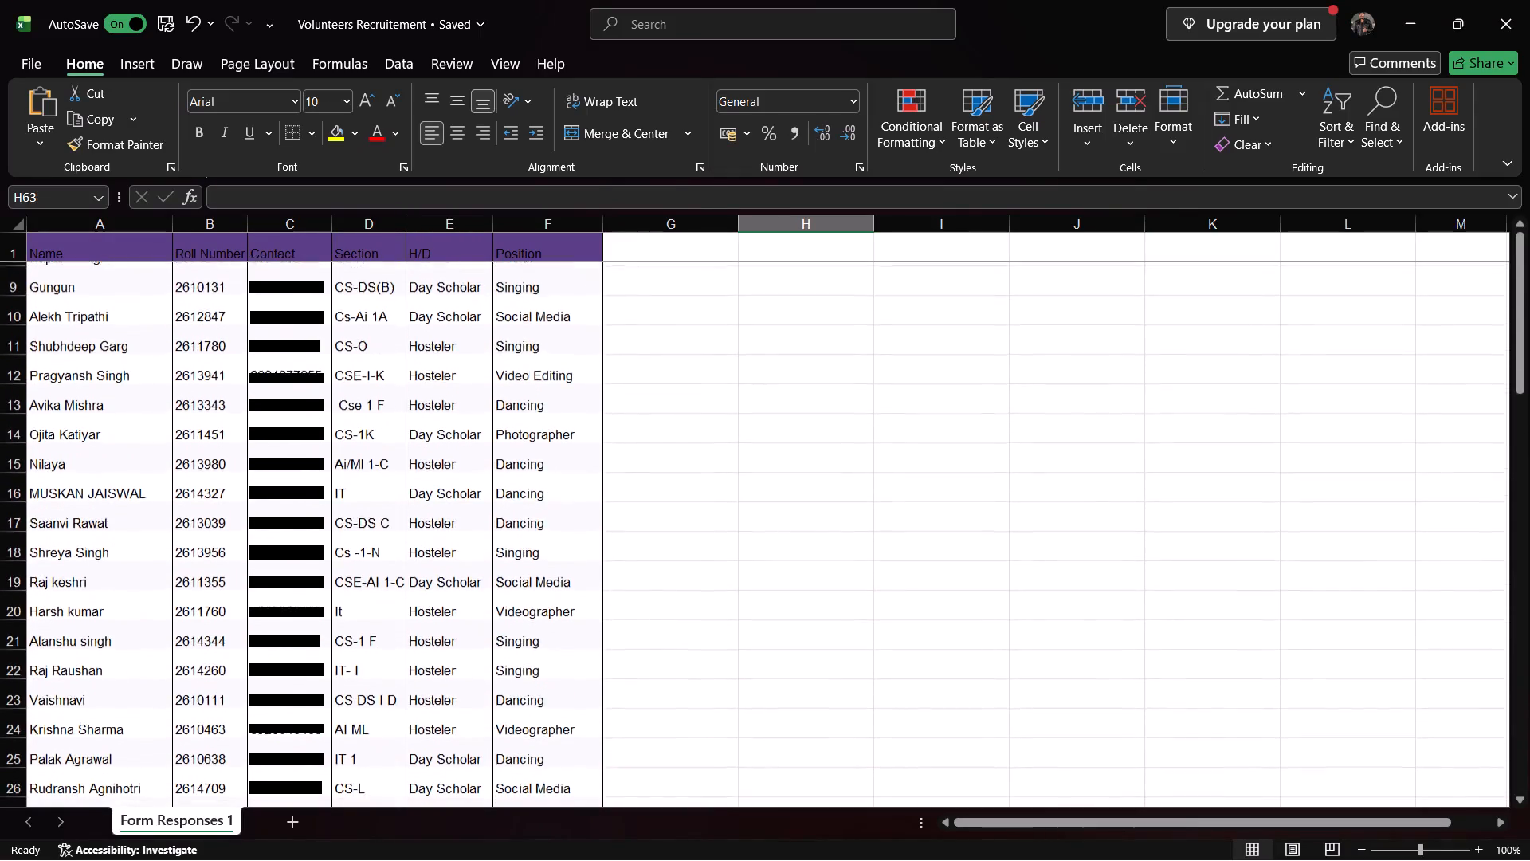
scroll(422, 460, down, 5)
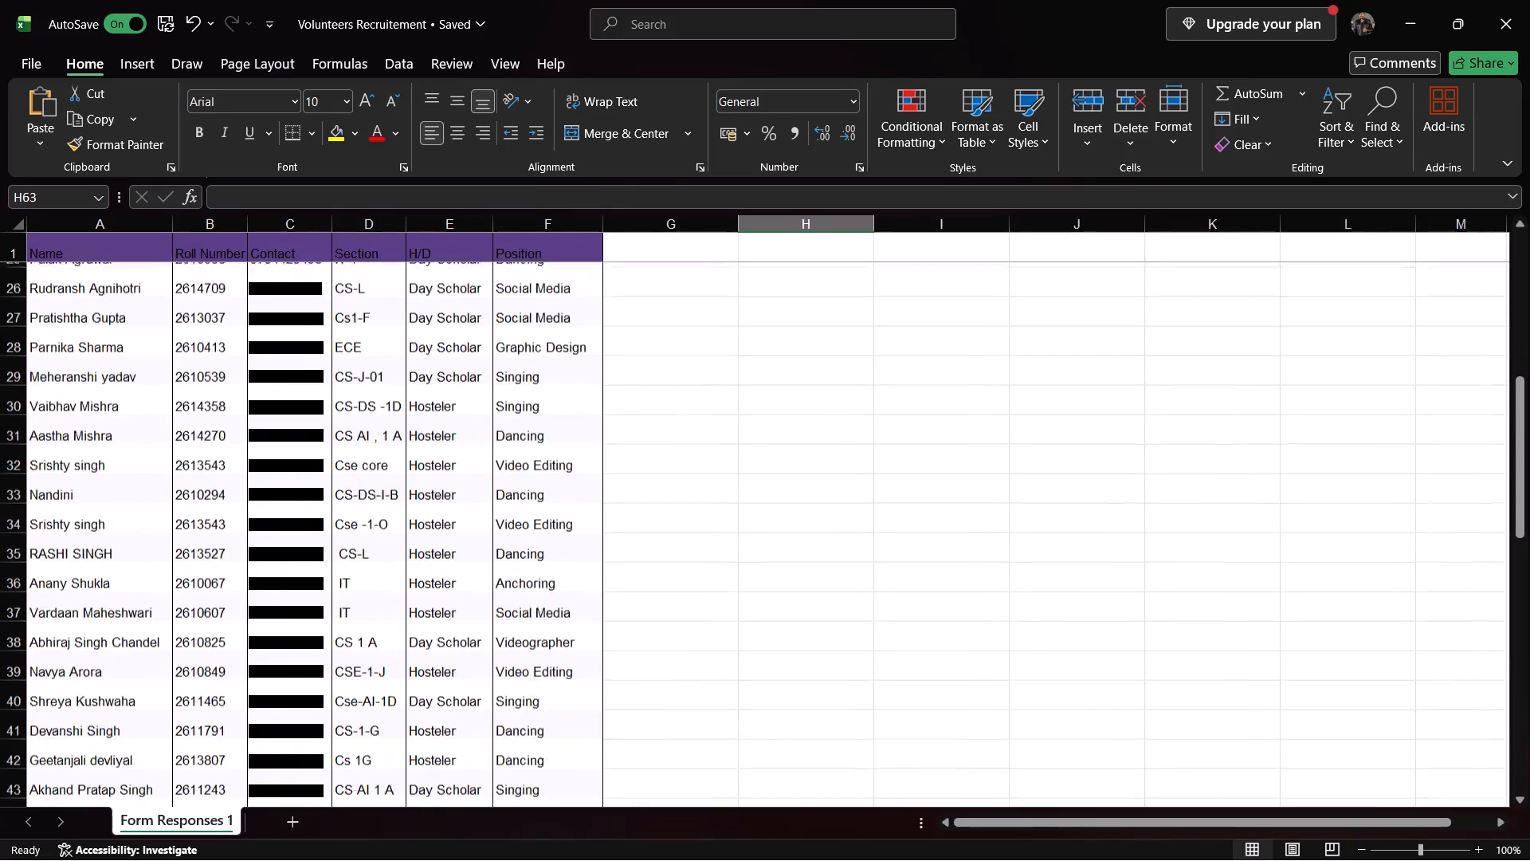
scroll(422, 460, down, 2)
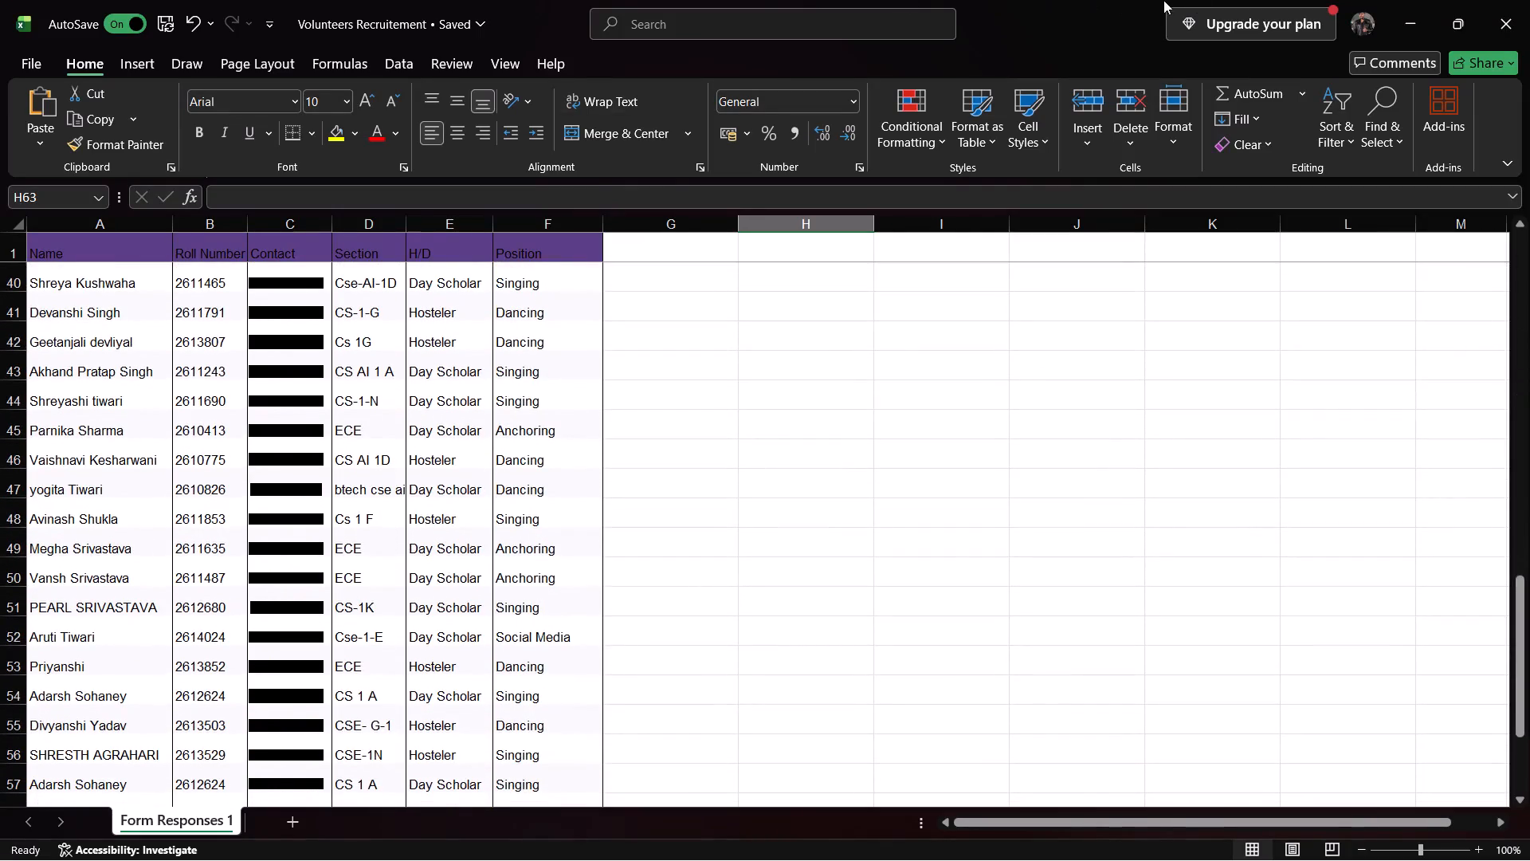
click(1402, 0)
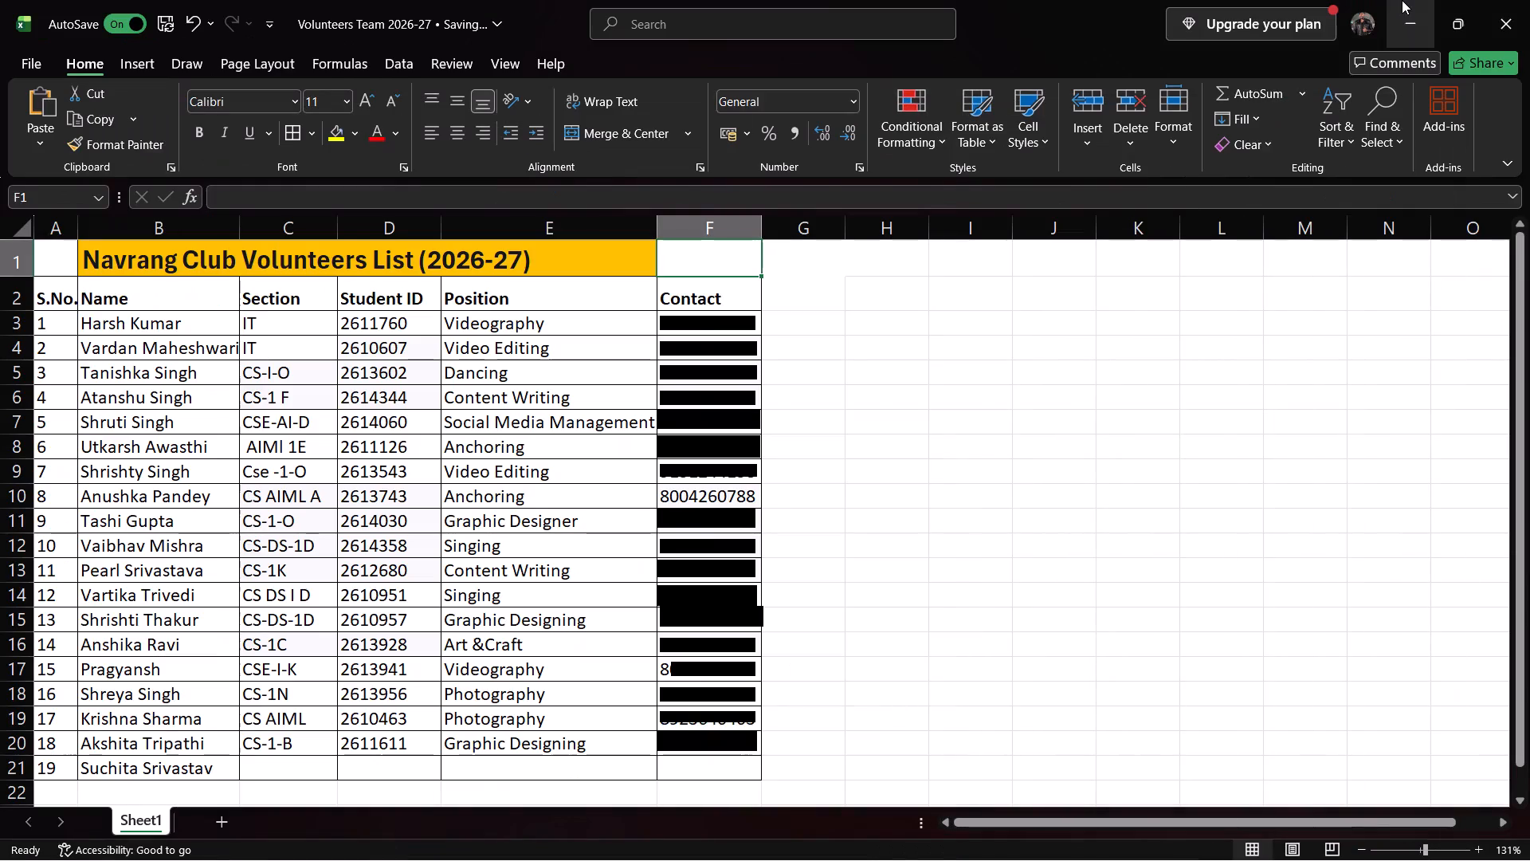
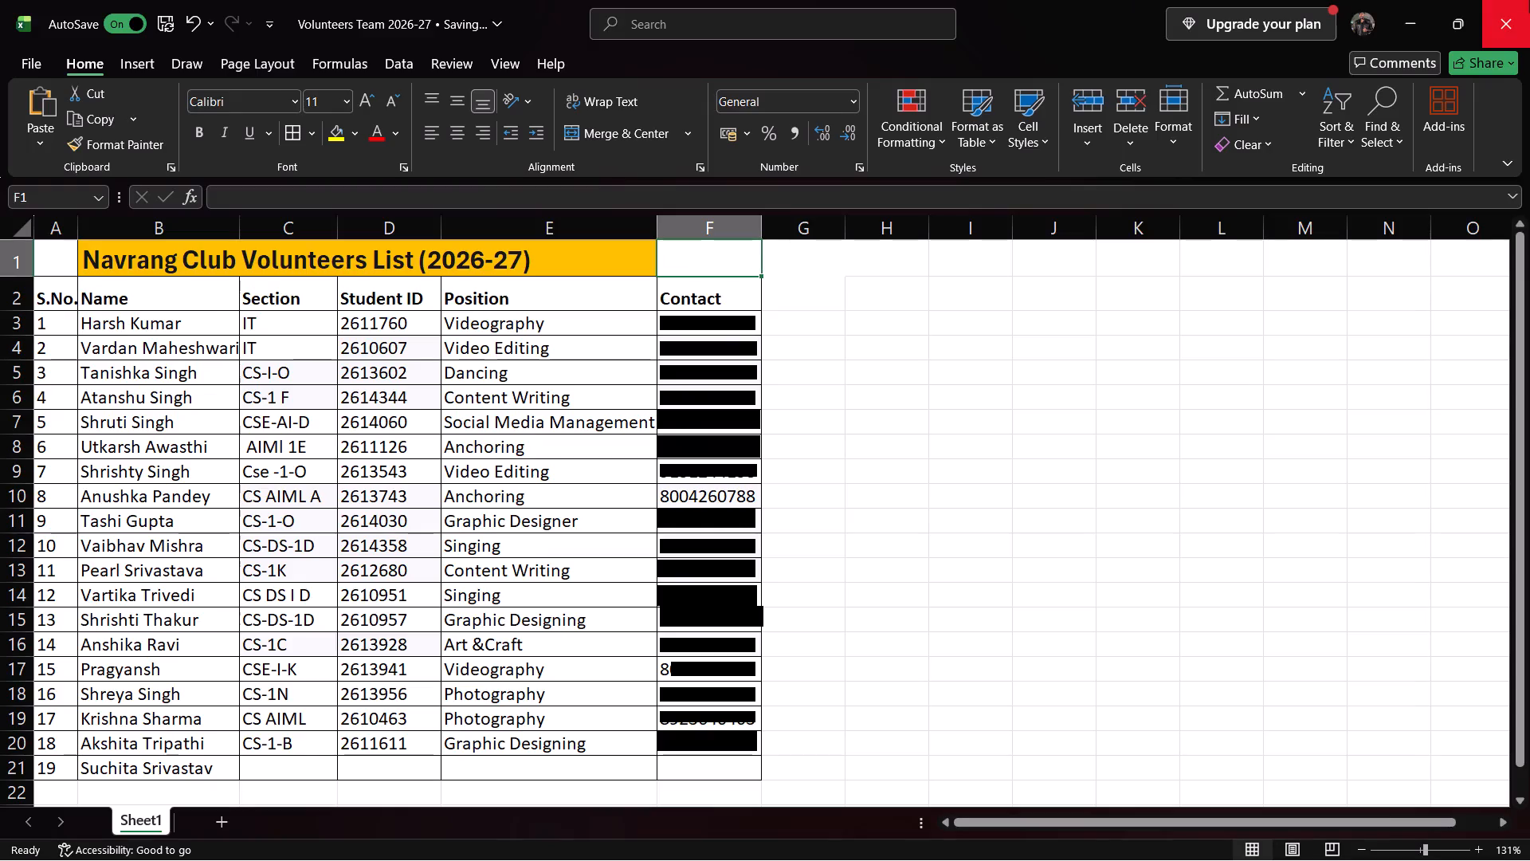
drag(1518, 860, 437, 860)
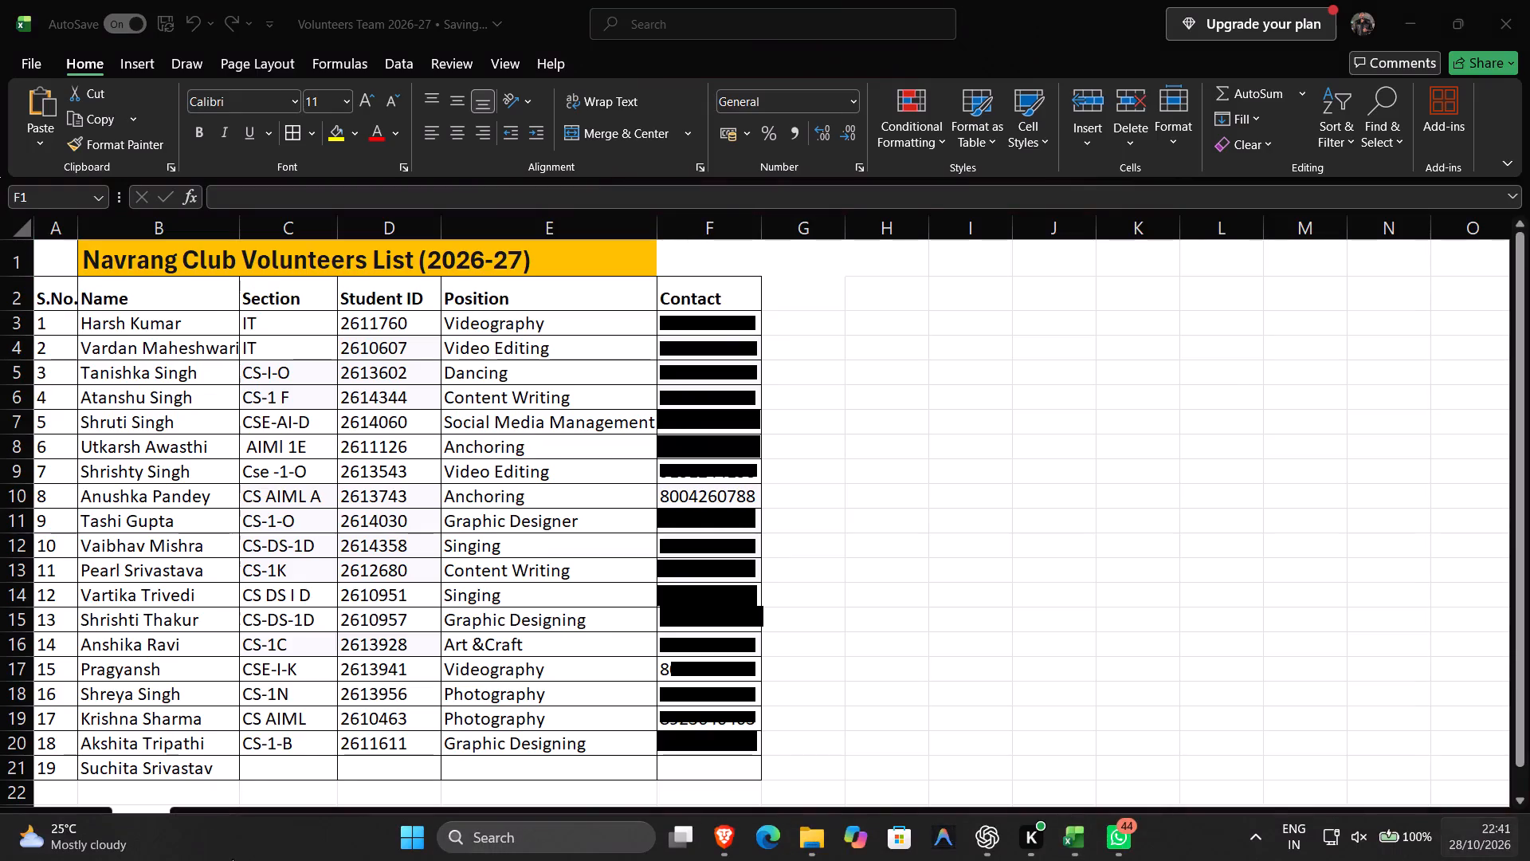
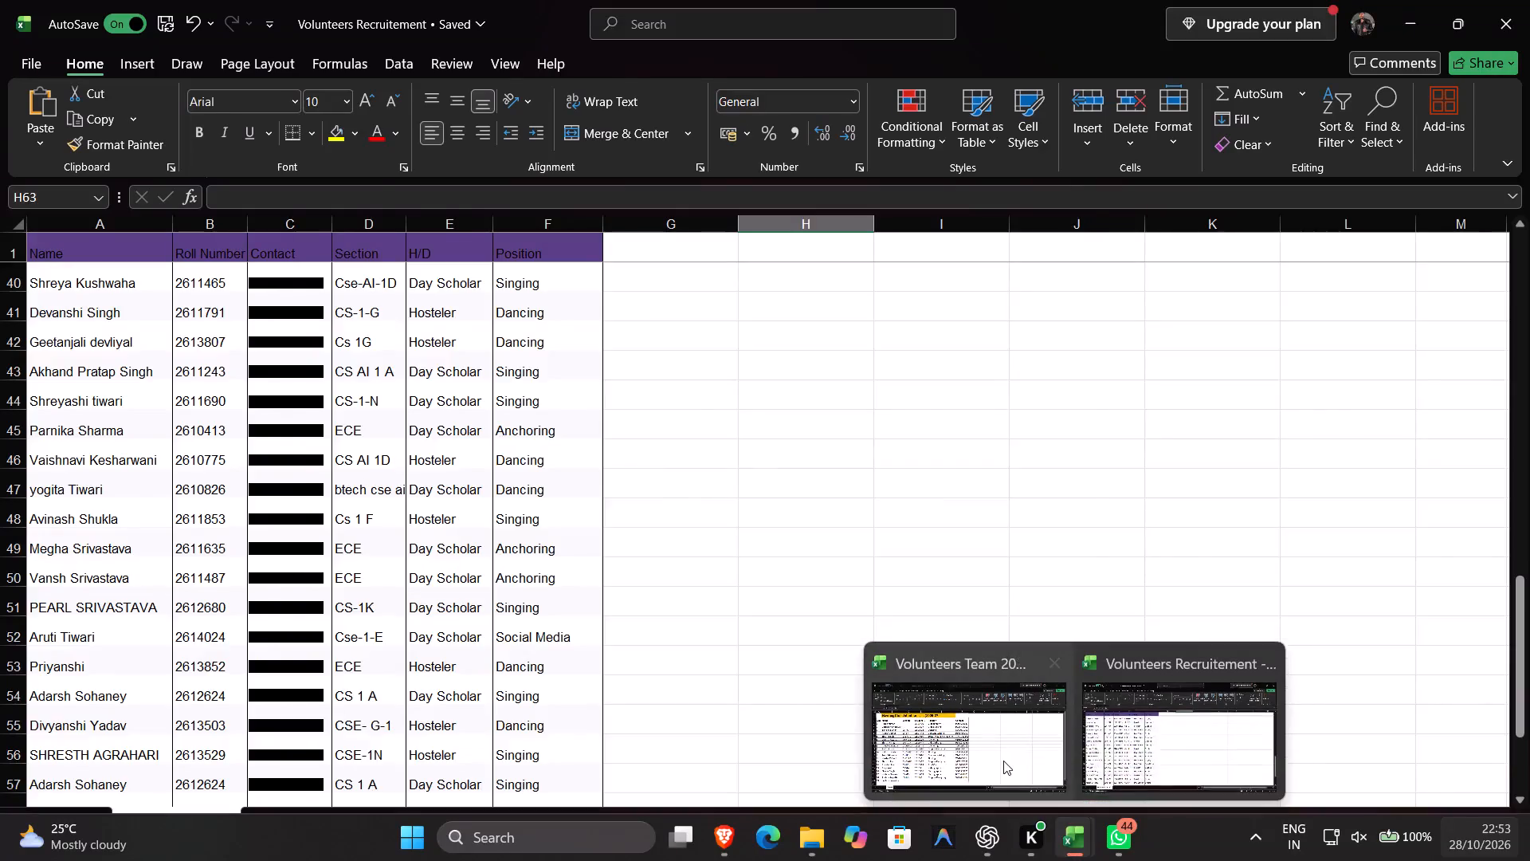
Switch to the Volunteers Team 2026-27 workbook, save it and close it.
click(999, 755)
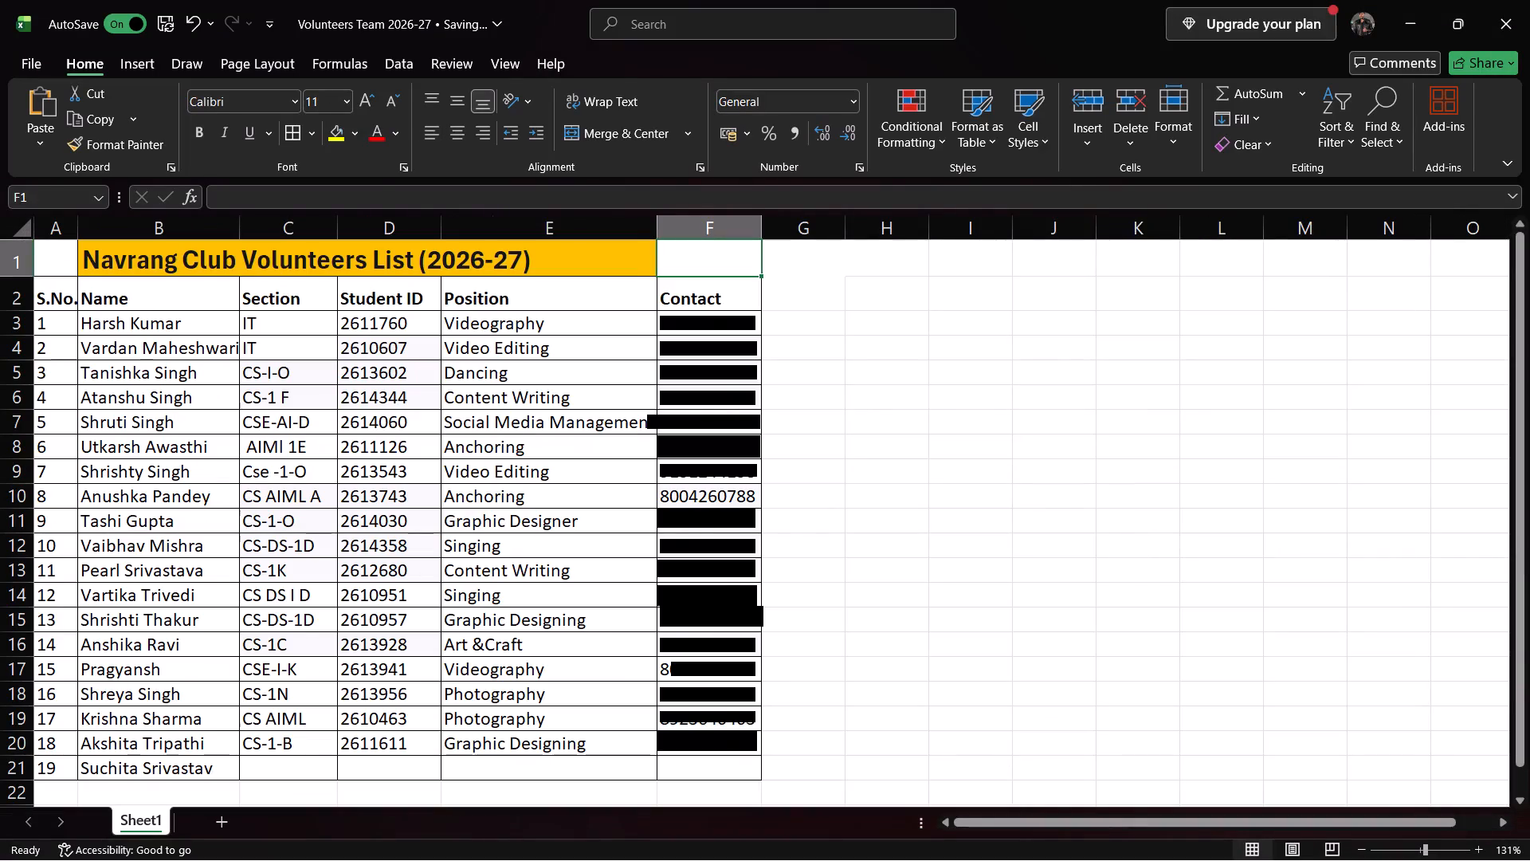
key(ctrl+s)
click(1528, 0)
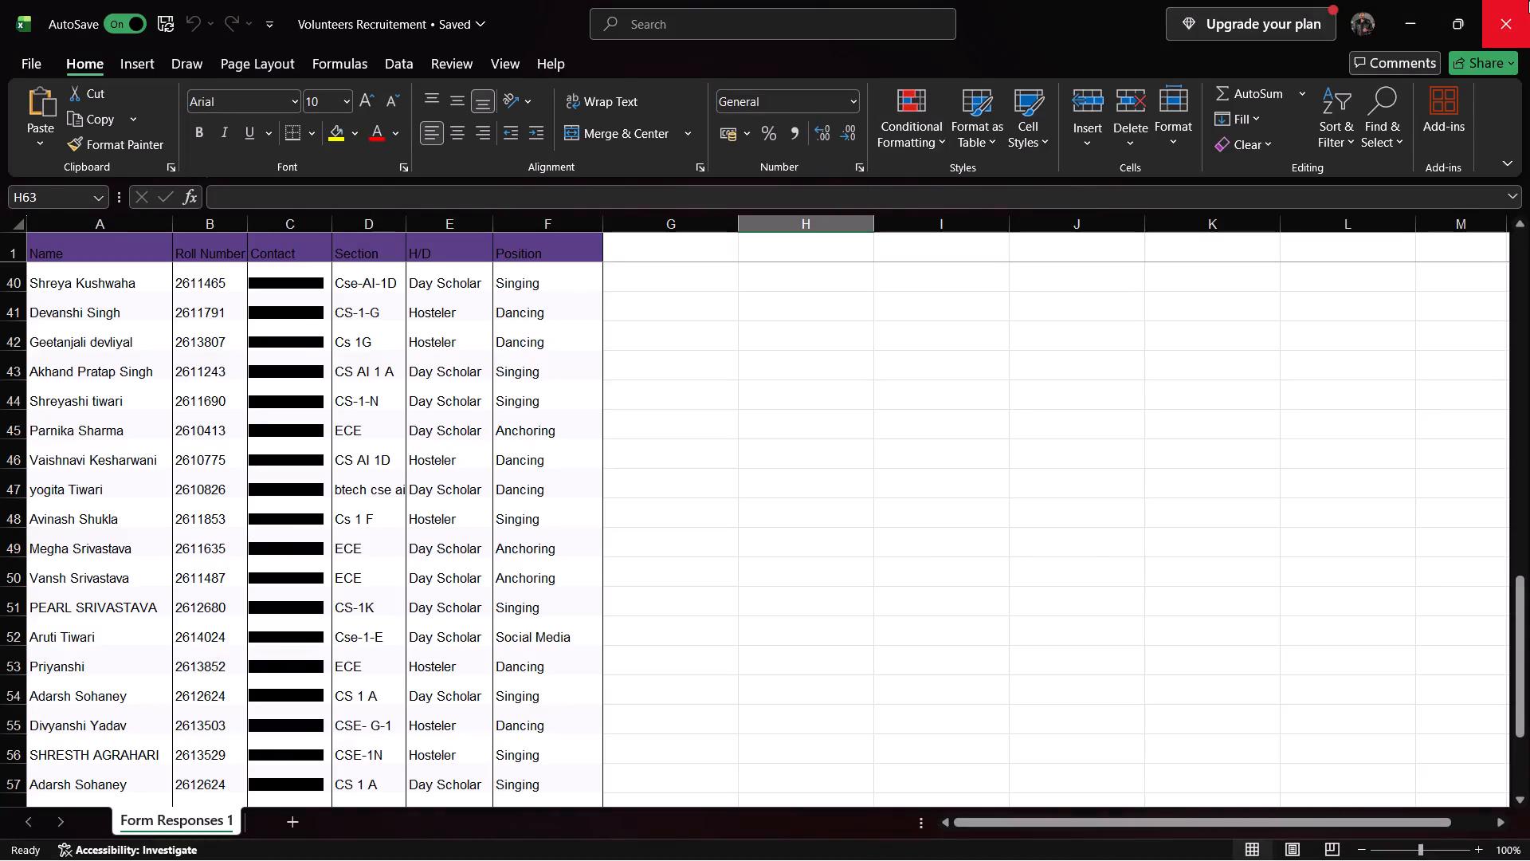
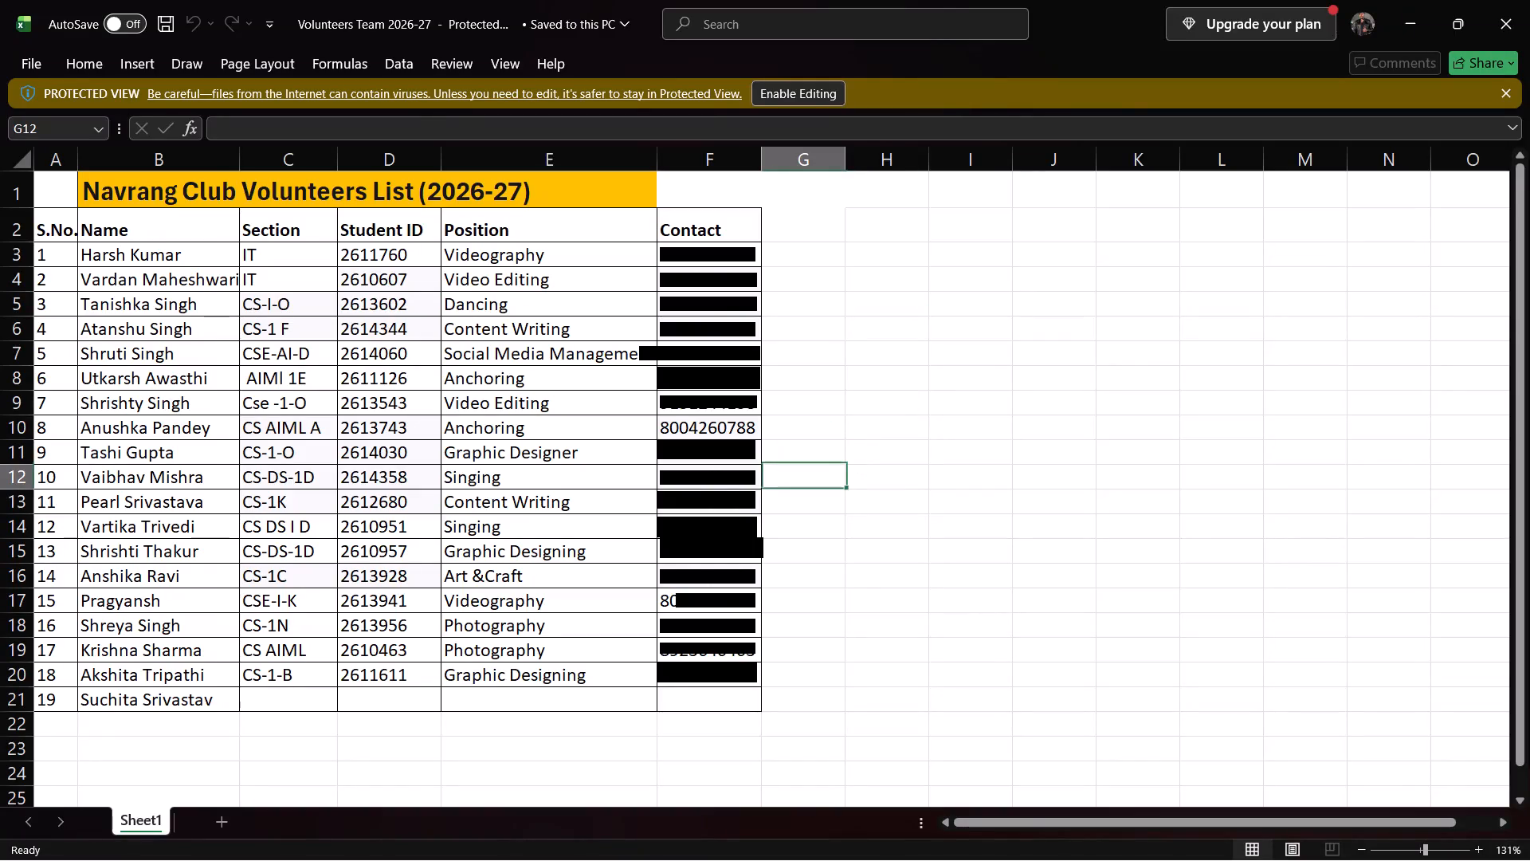
Enable editing of the protected Volunteers Team 2026-27 workbook.
drag(842, 489, 852, 495)
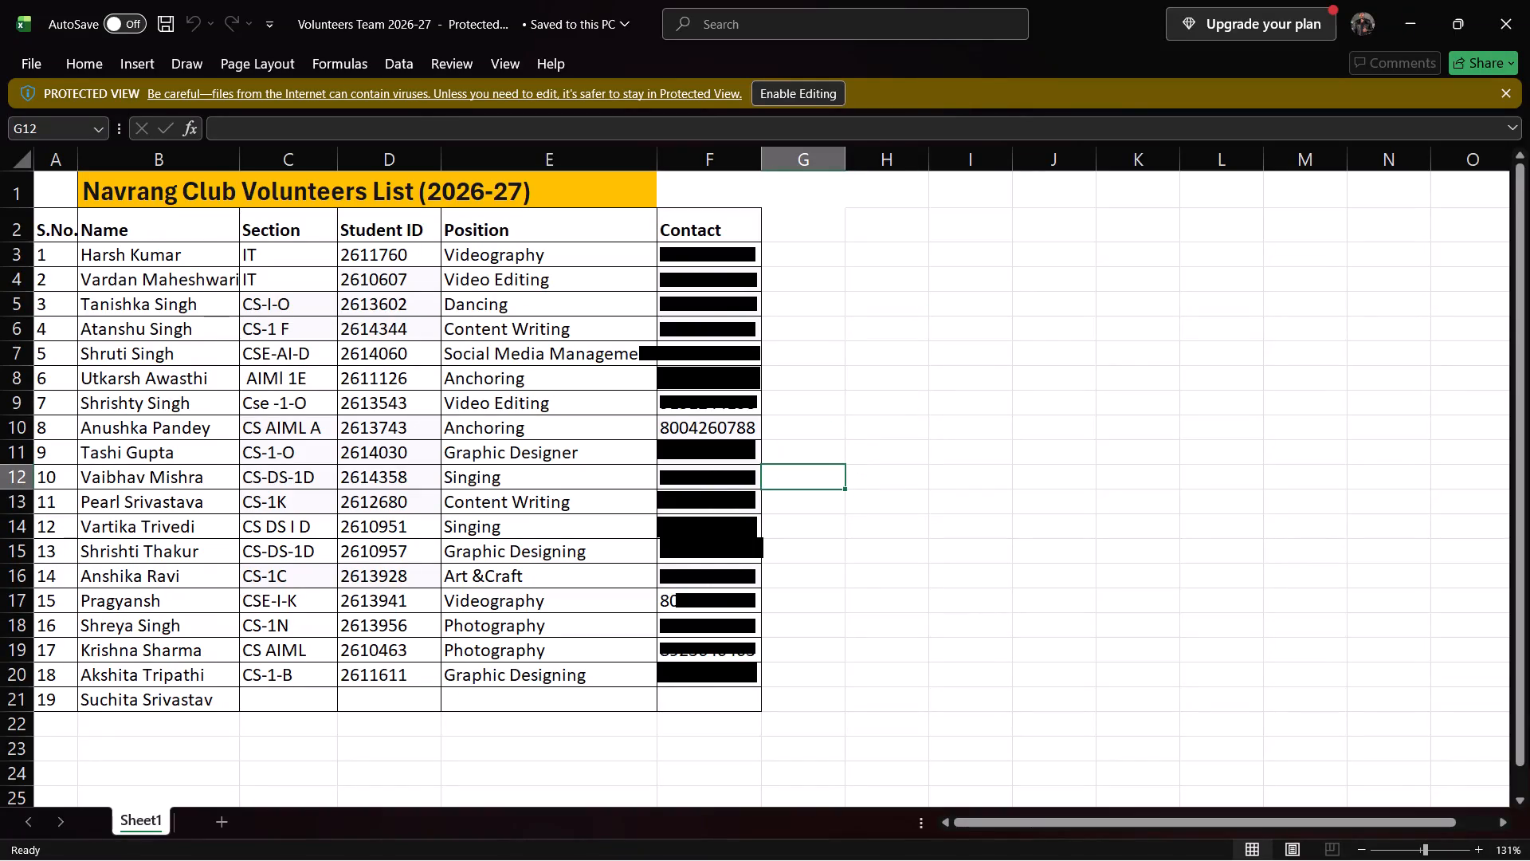
drag(844, 159, 861, 149)
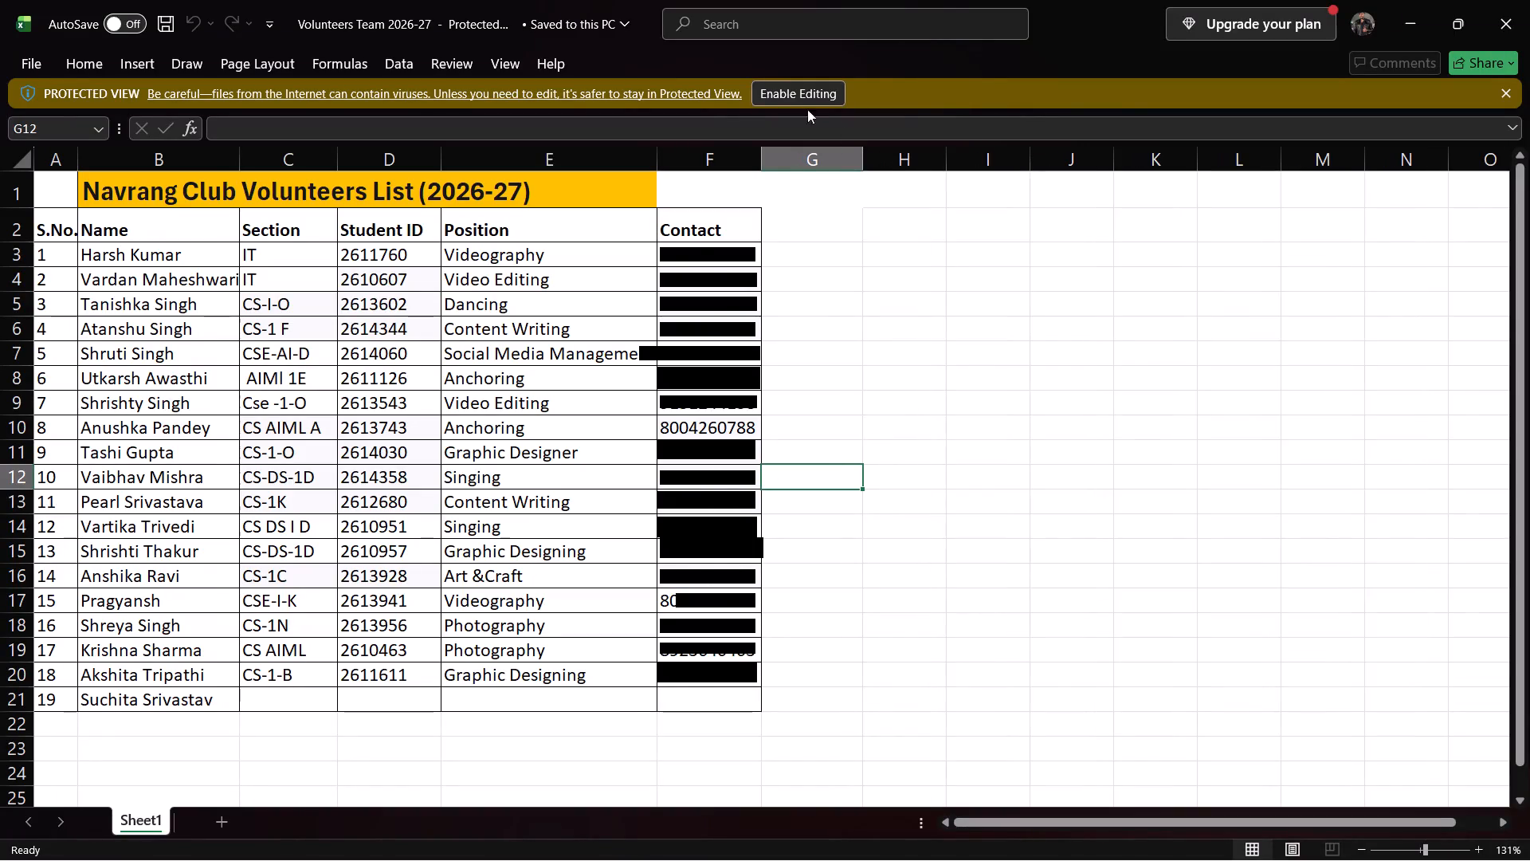
click(804, 96)
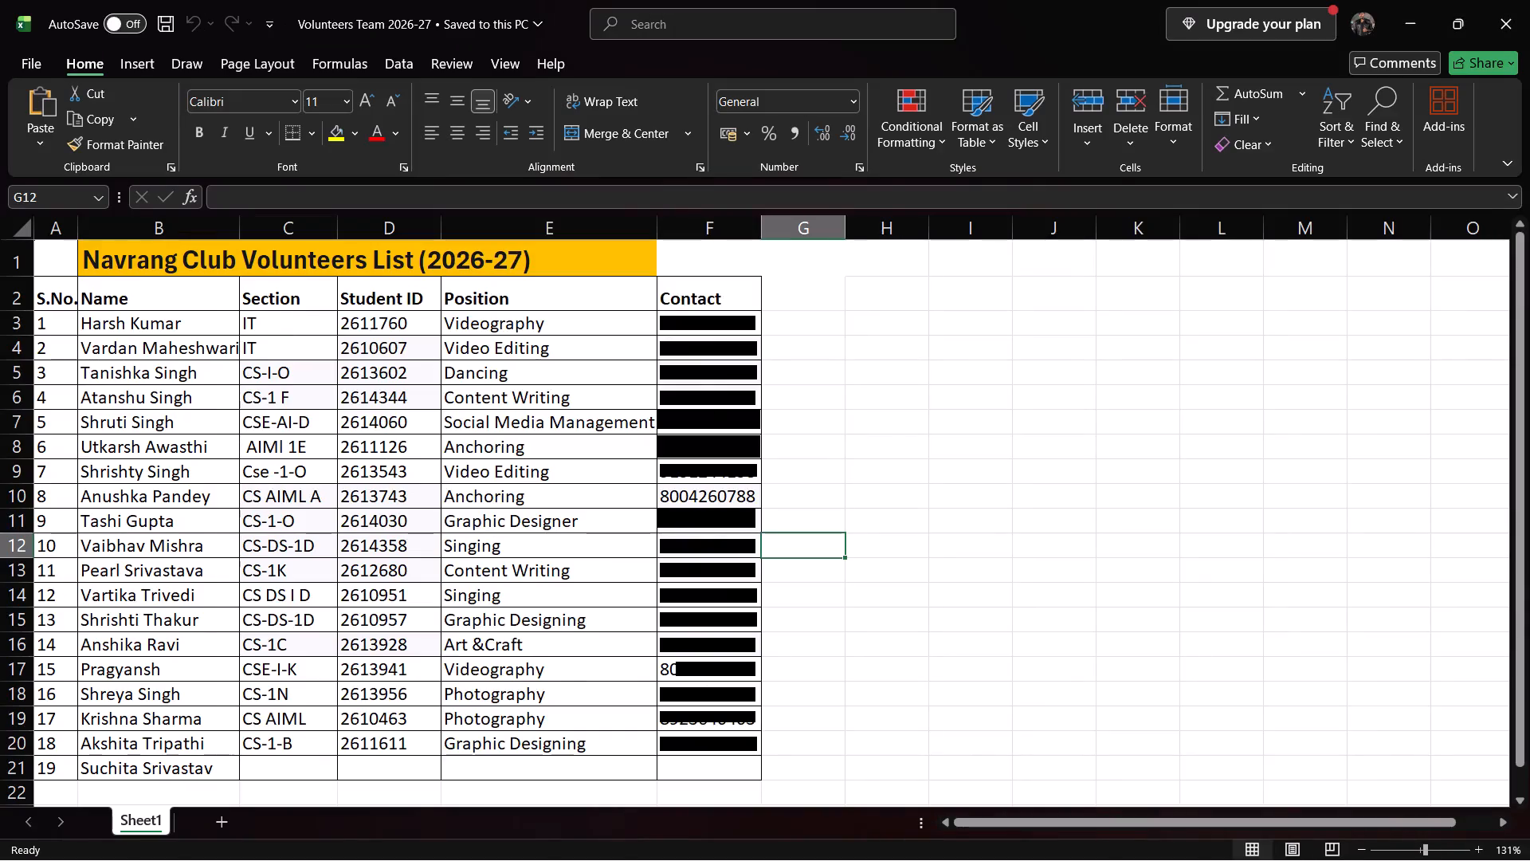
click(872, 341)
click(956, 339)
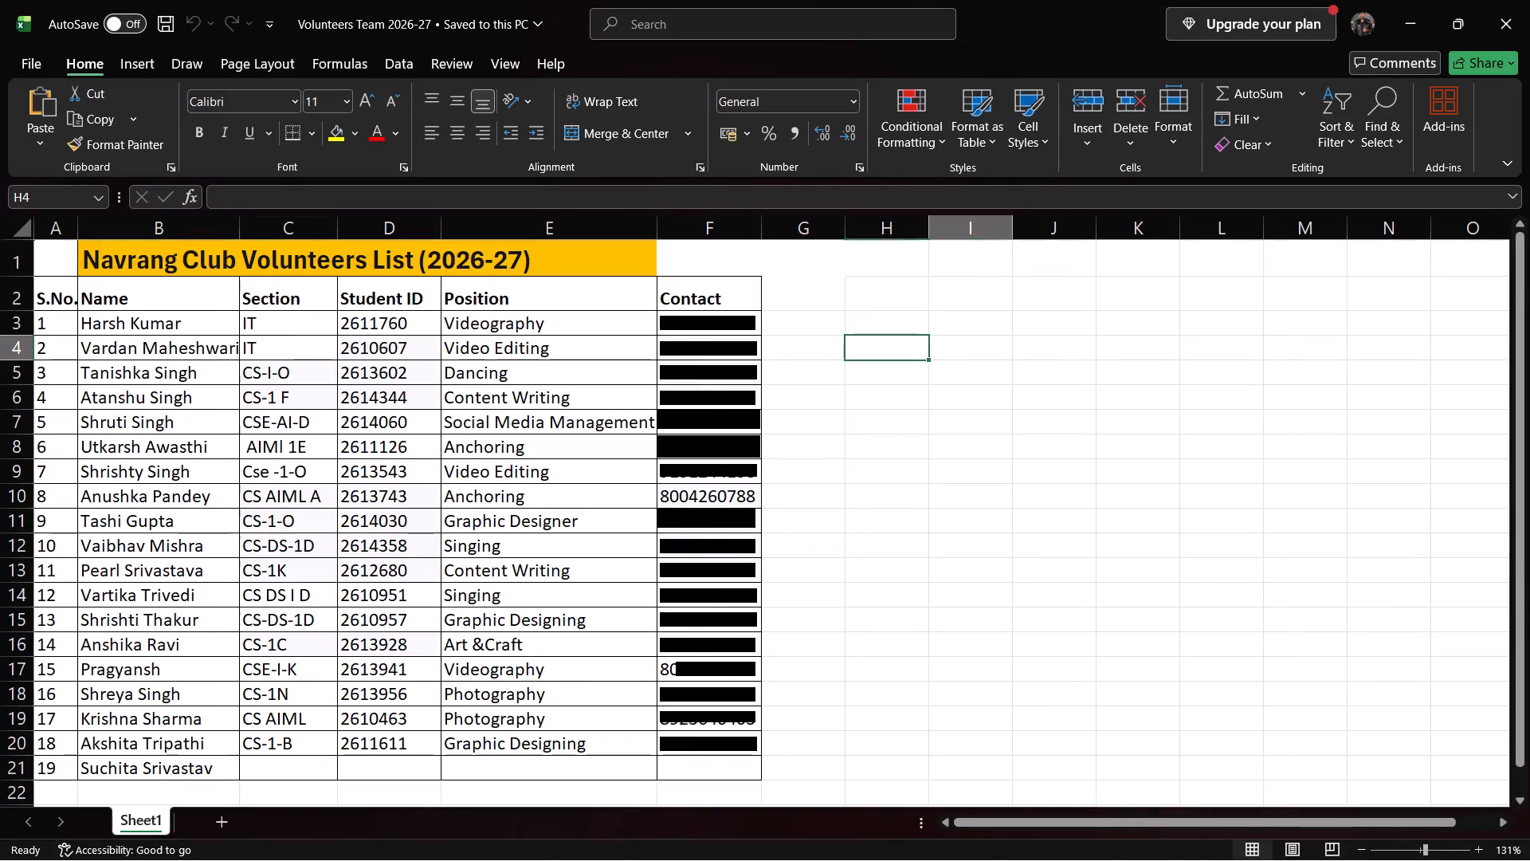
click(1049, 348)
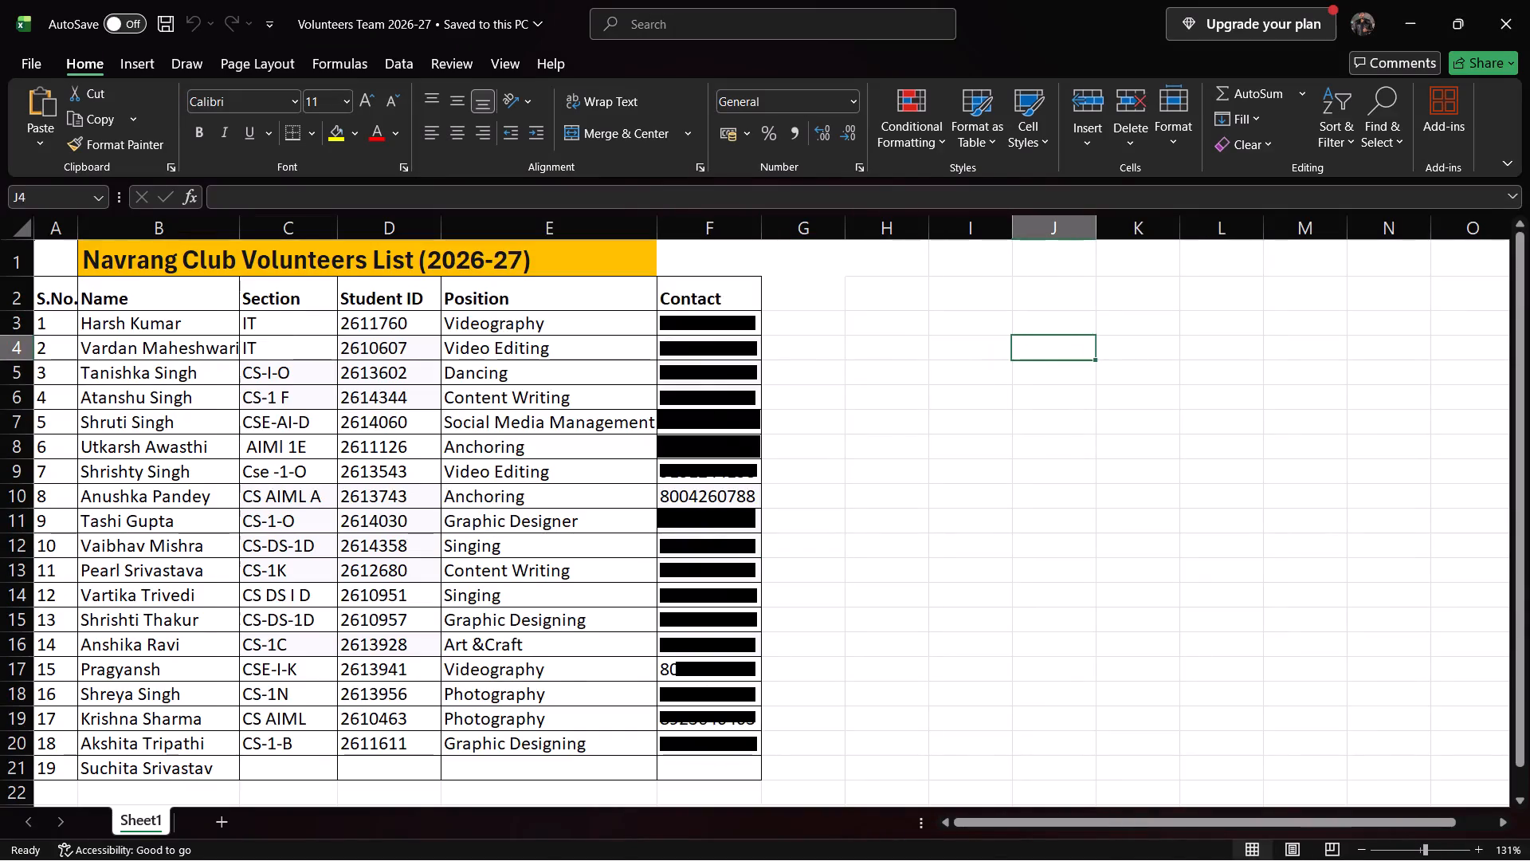
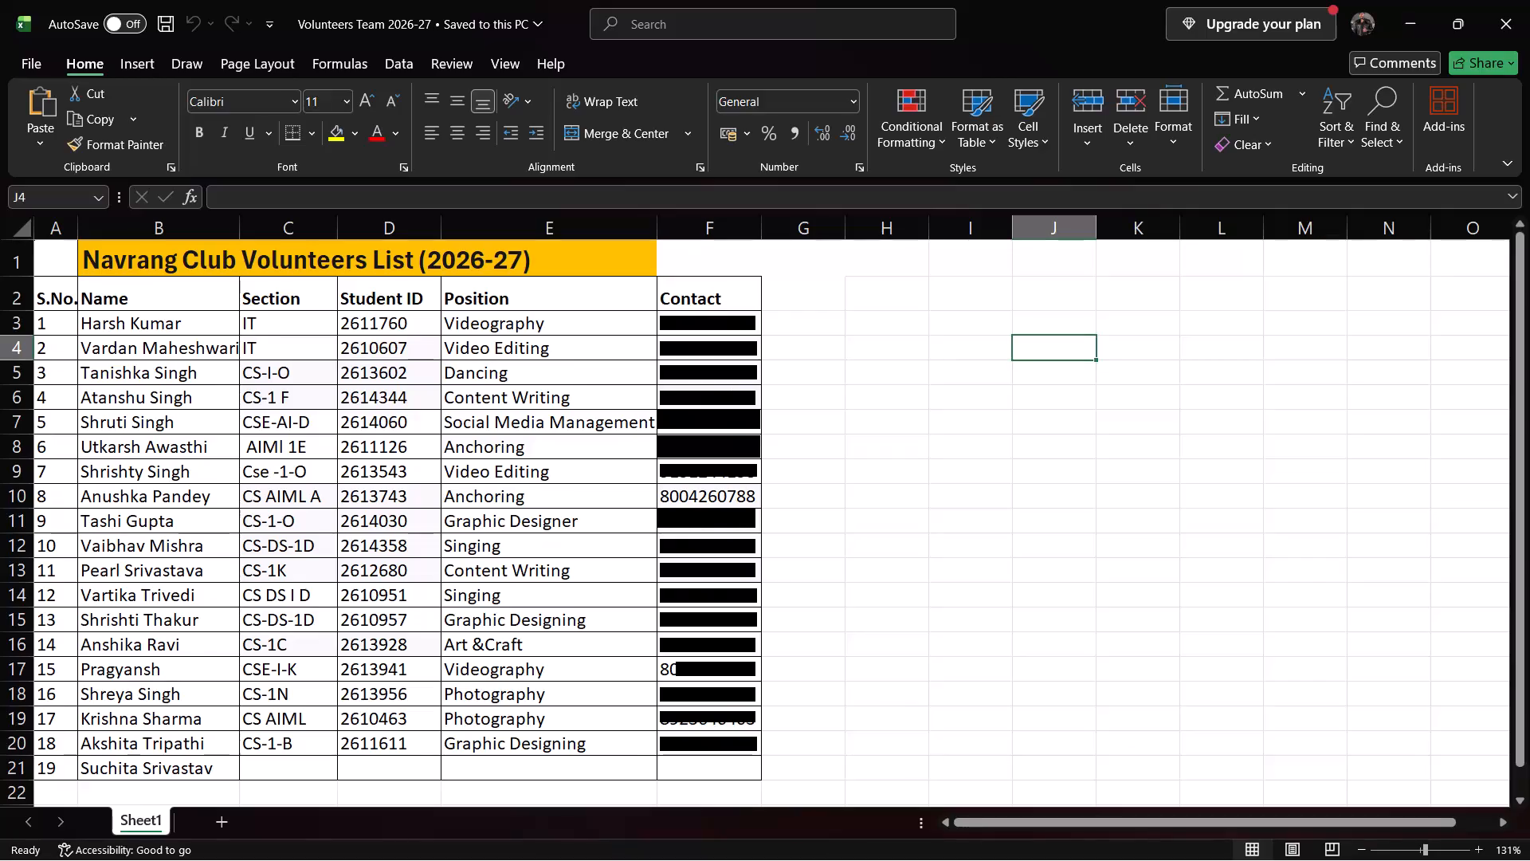
Review the volunteer entries in rows 10 and 11, opening the contents of Position cell E11 for inspection.
click(222, 522)
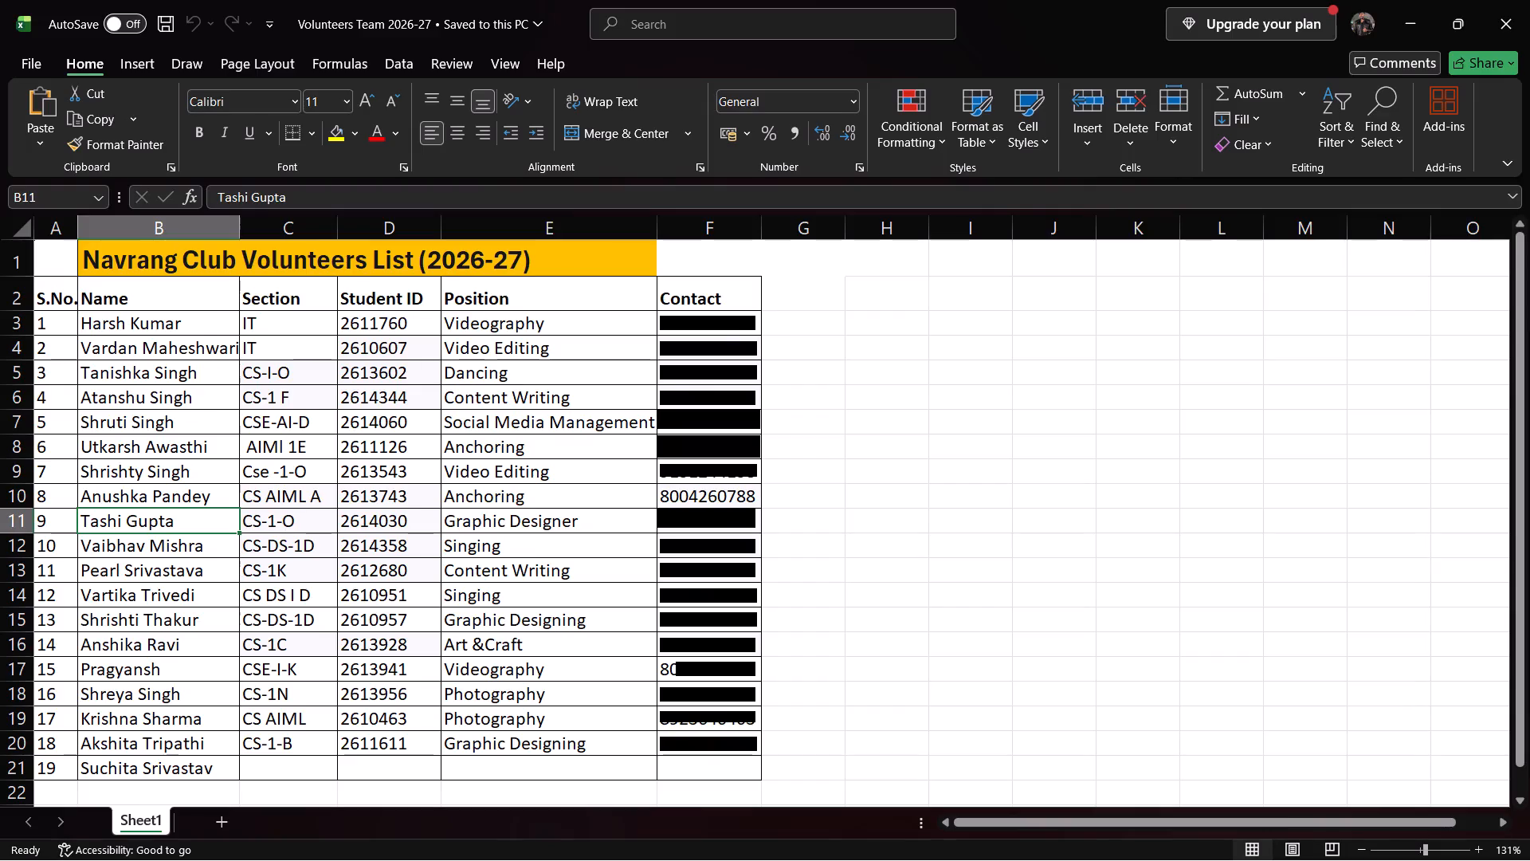
click(328, 498)
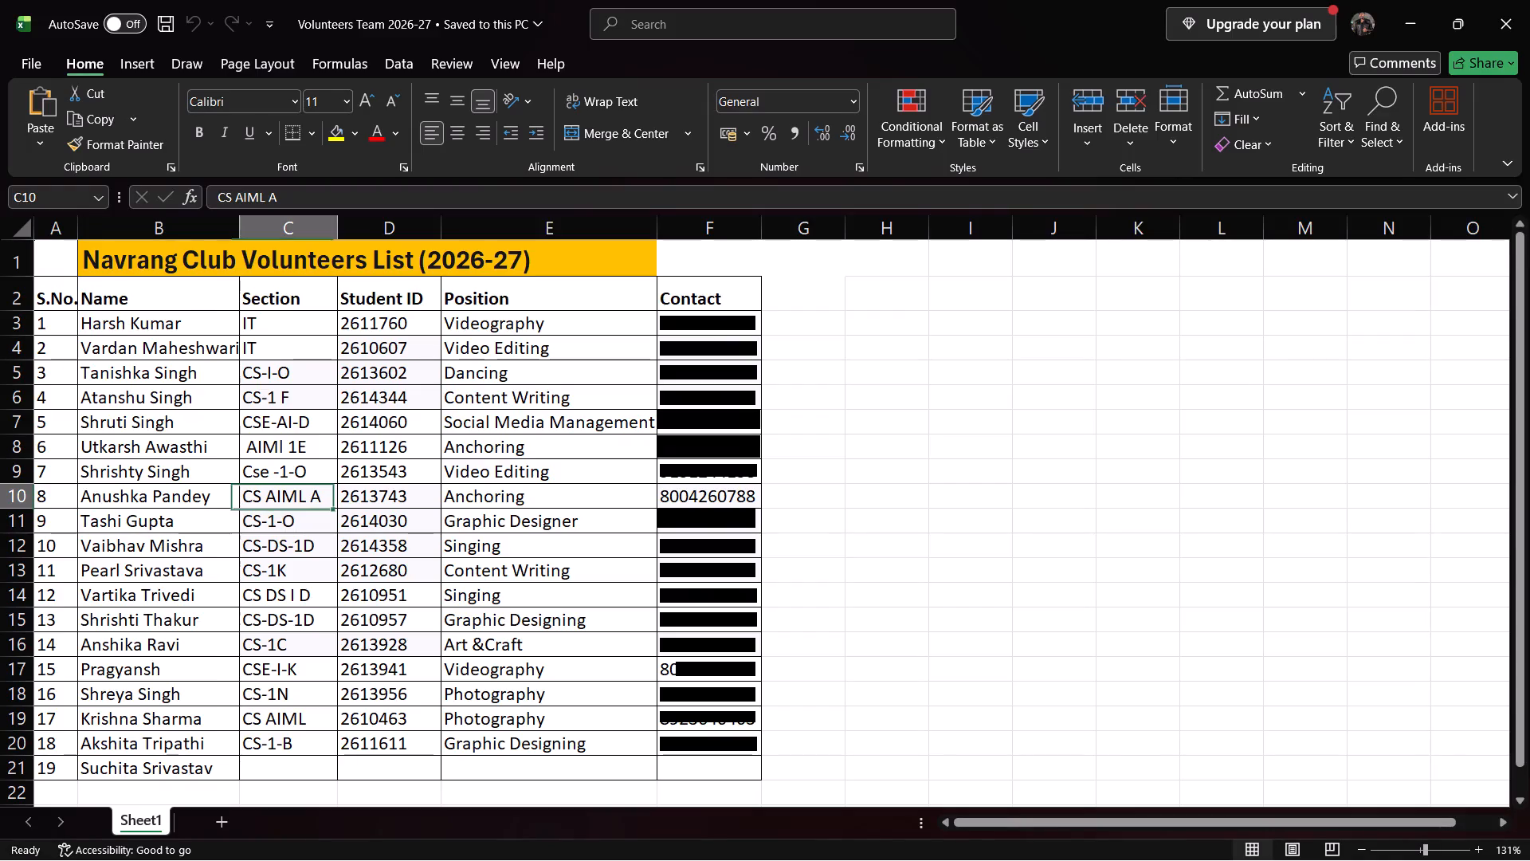
click(388, 522)
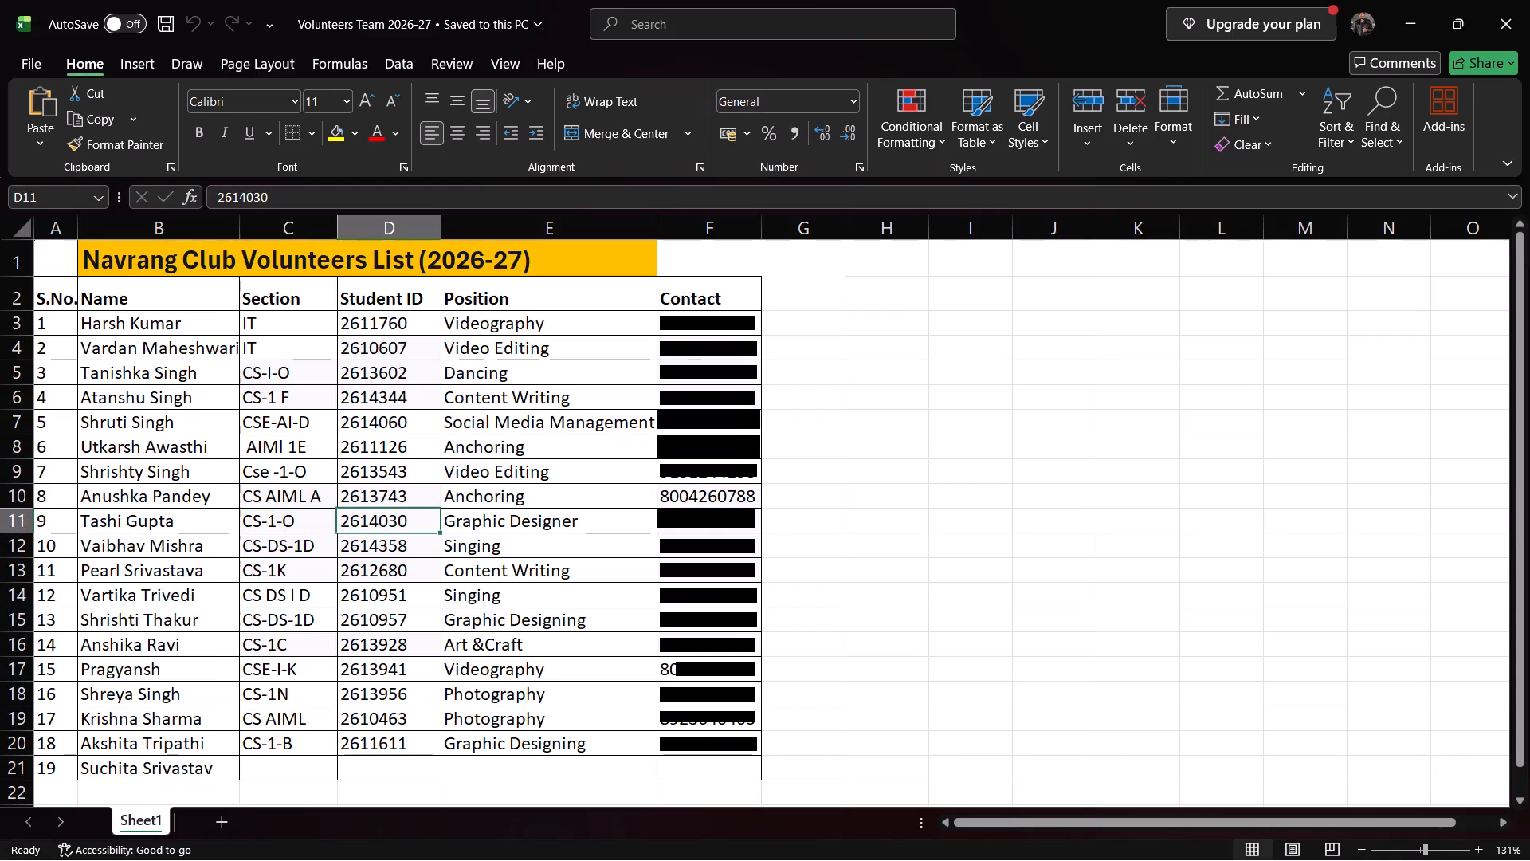
scroll(482, 623, down, 2)
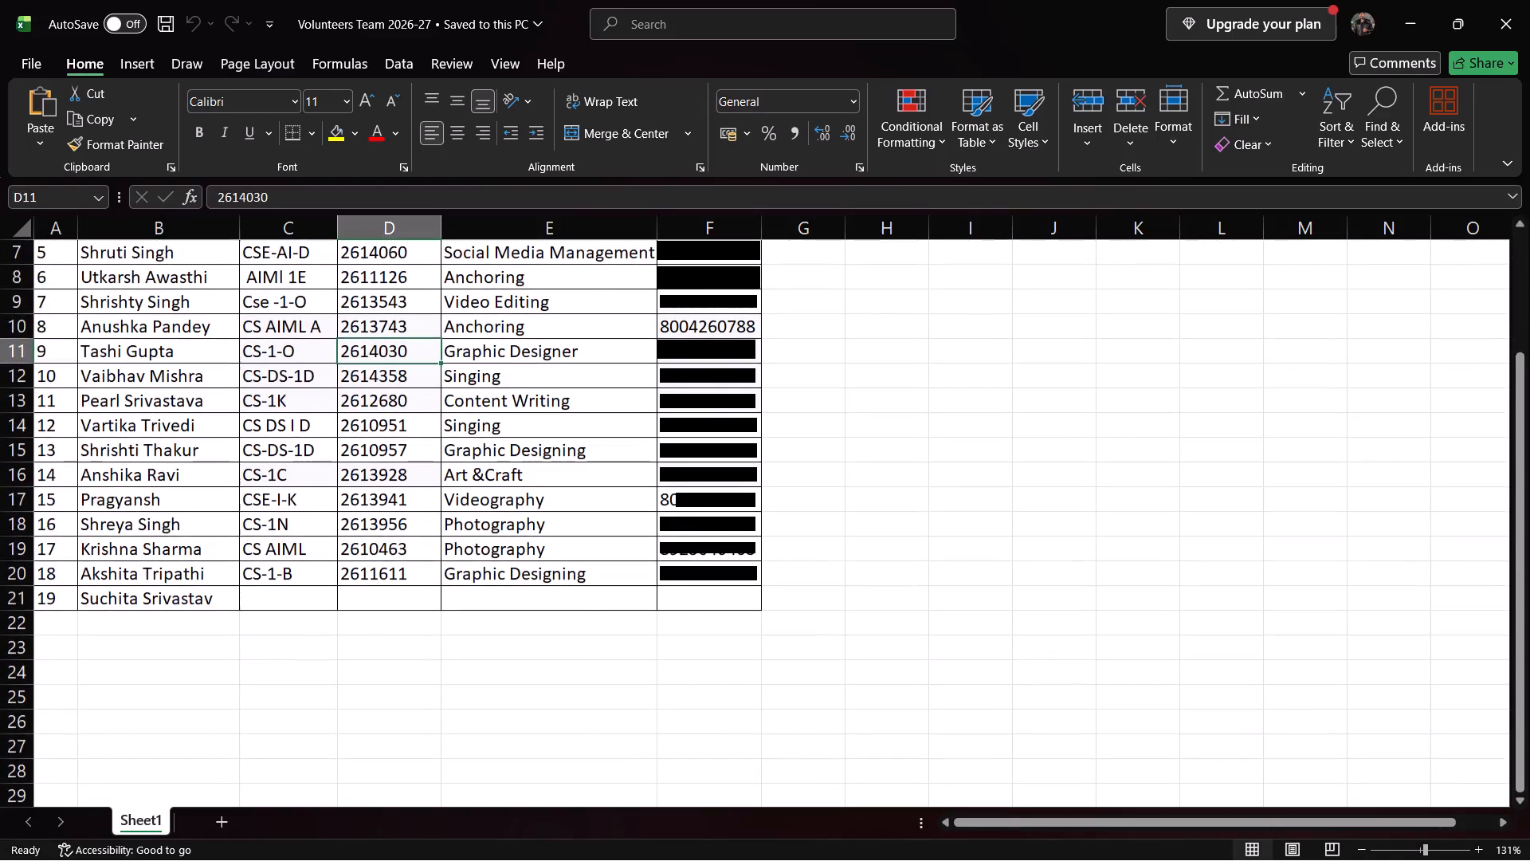
scroll(482, 623, up, 3)
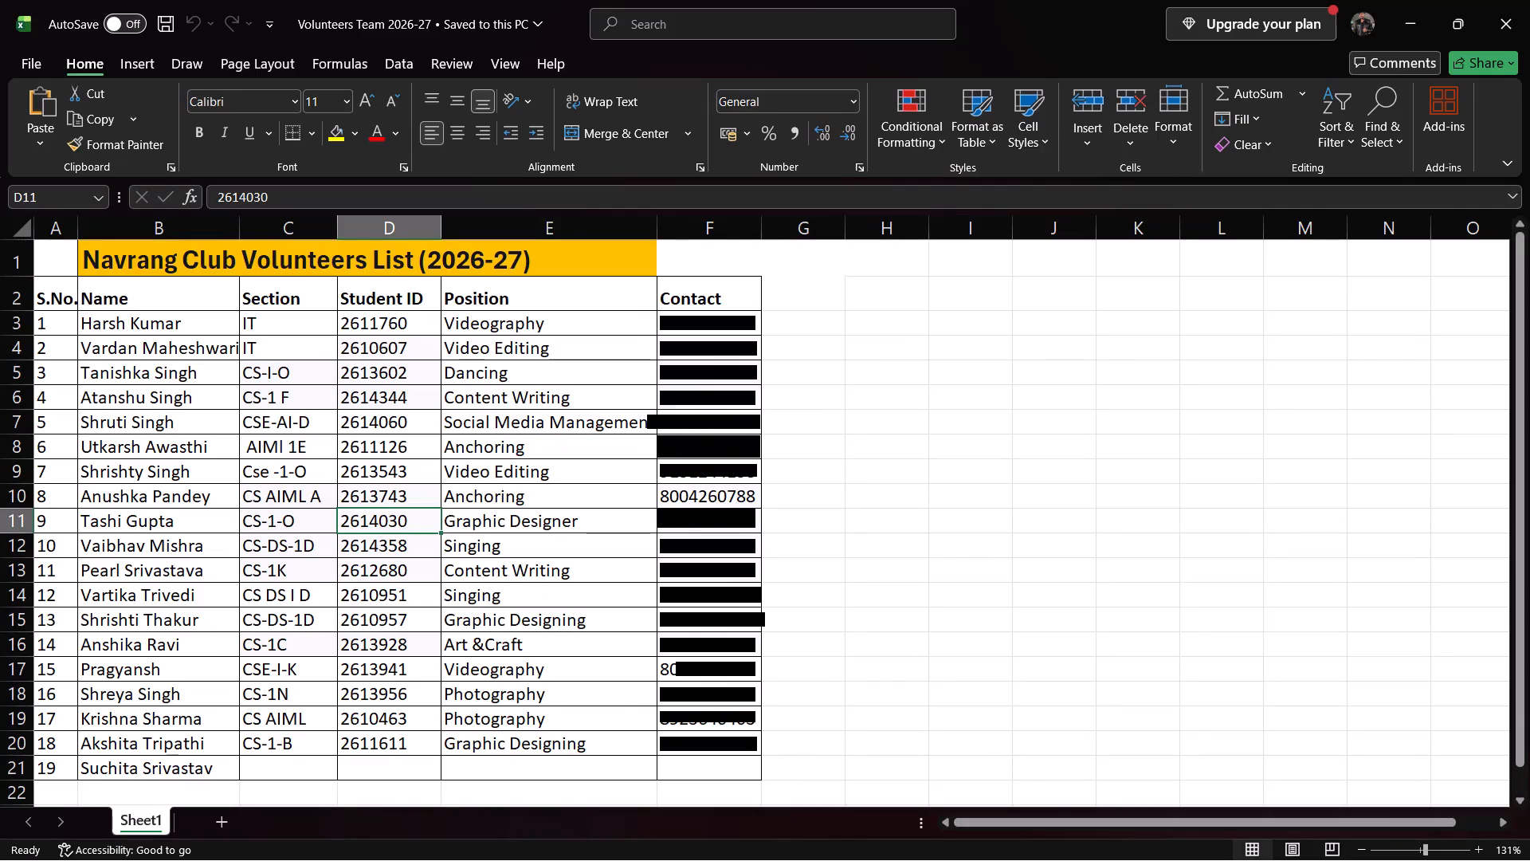
click(505, 521)
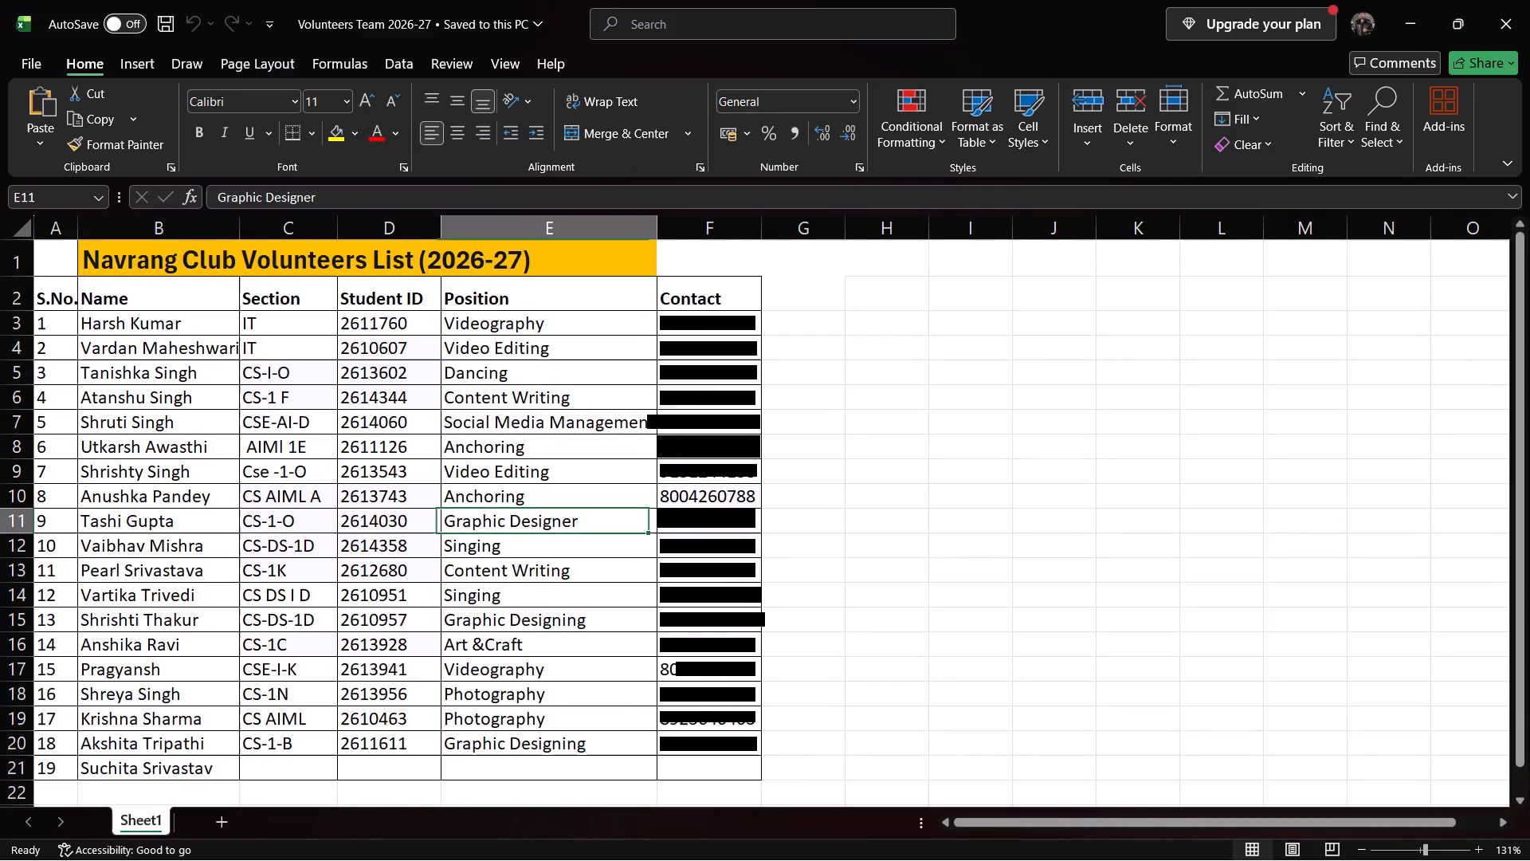
click(530, 523)
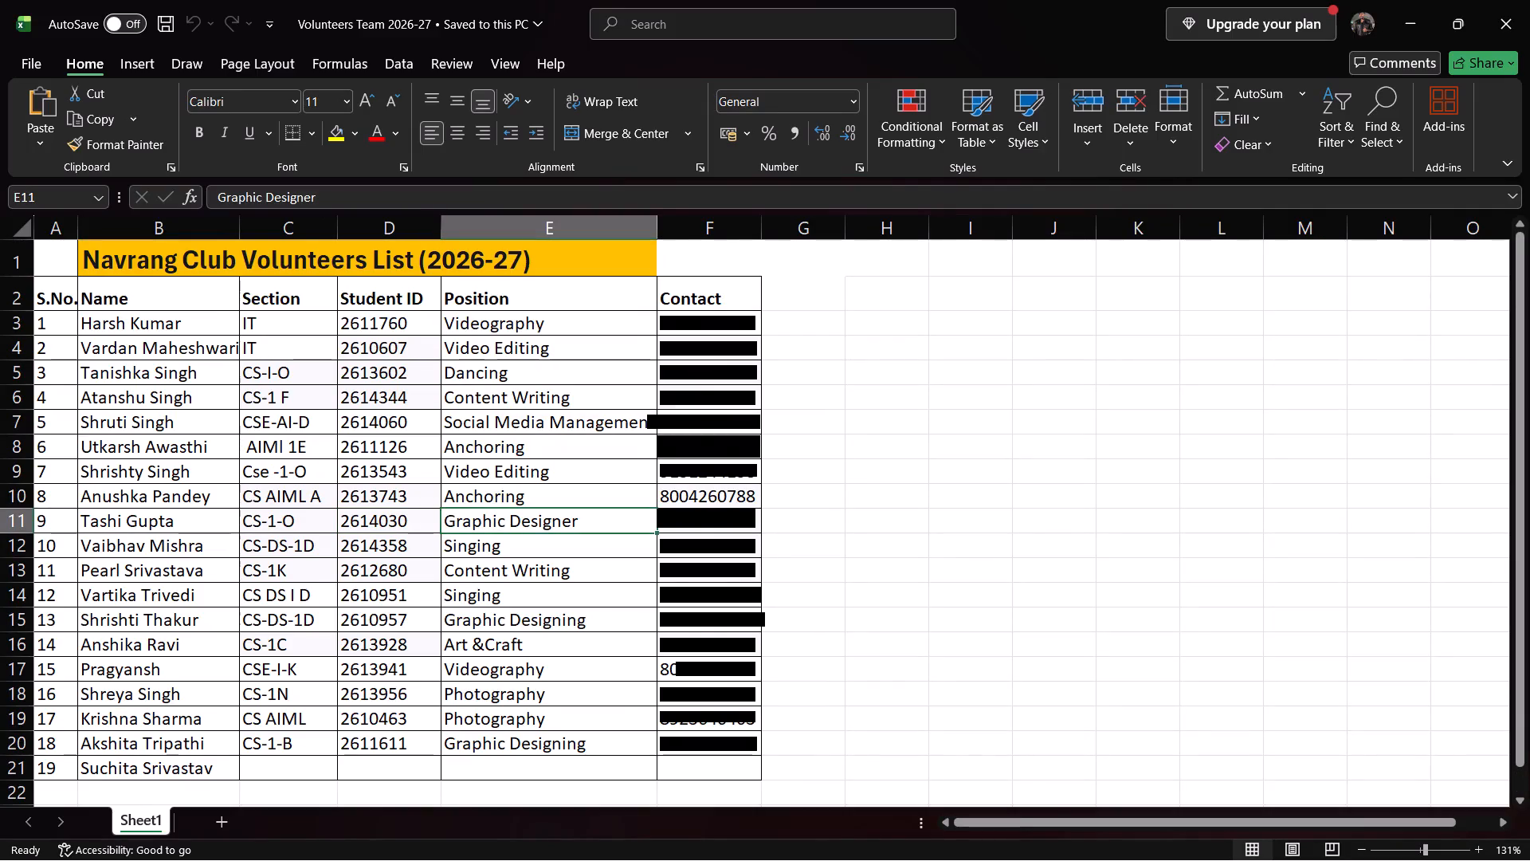
click(260, 195)
click(262, 194)
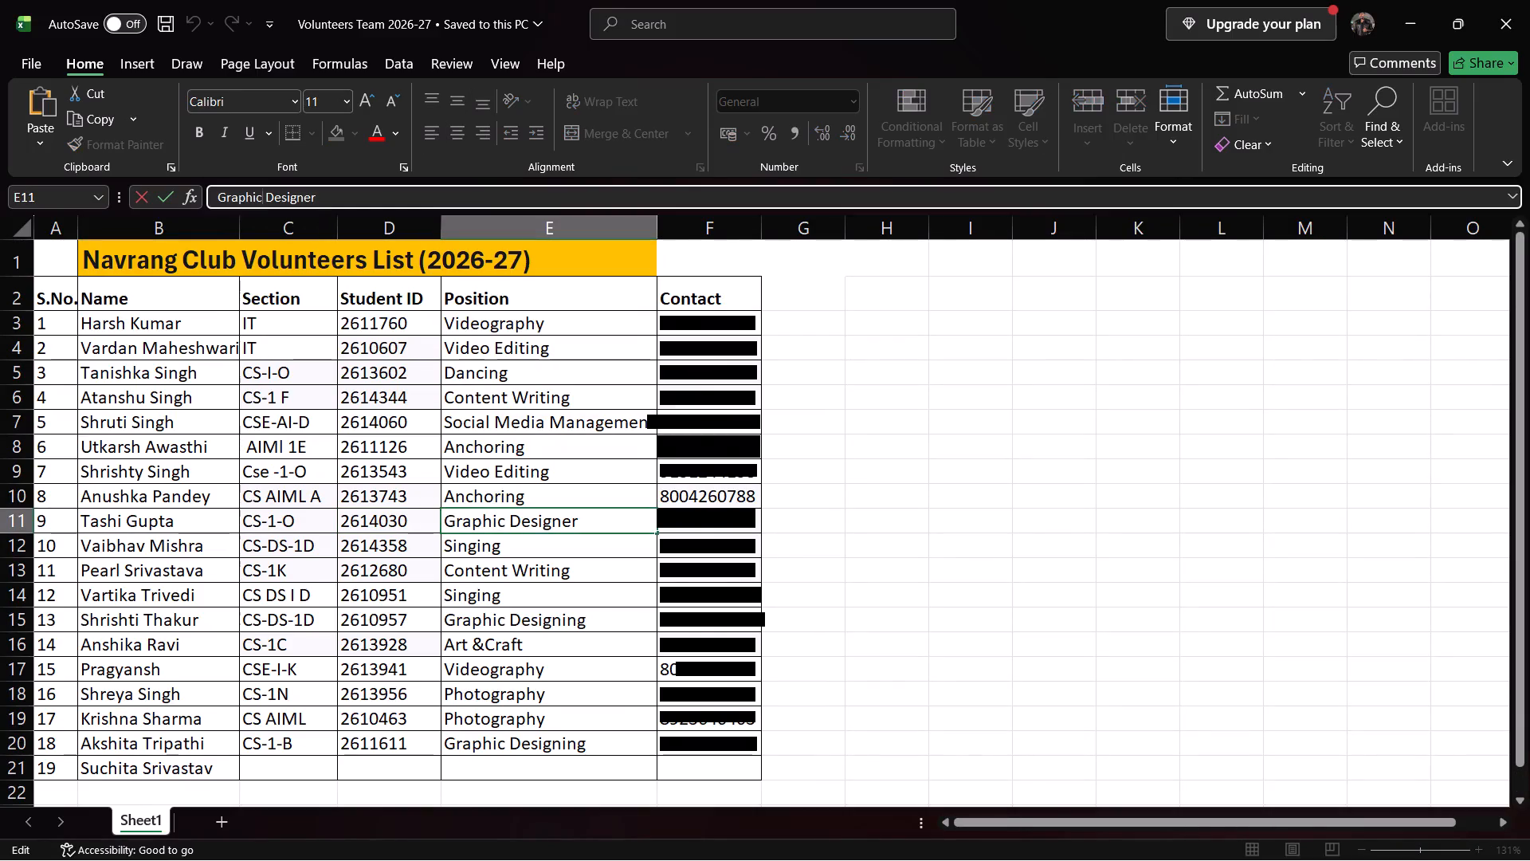
click(1032, 513)
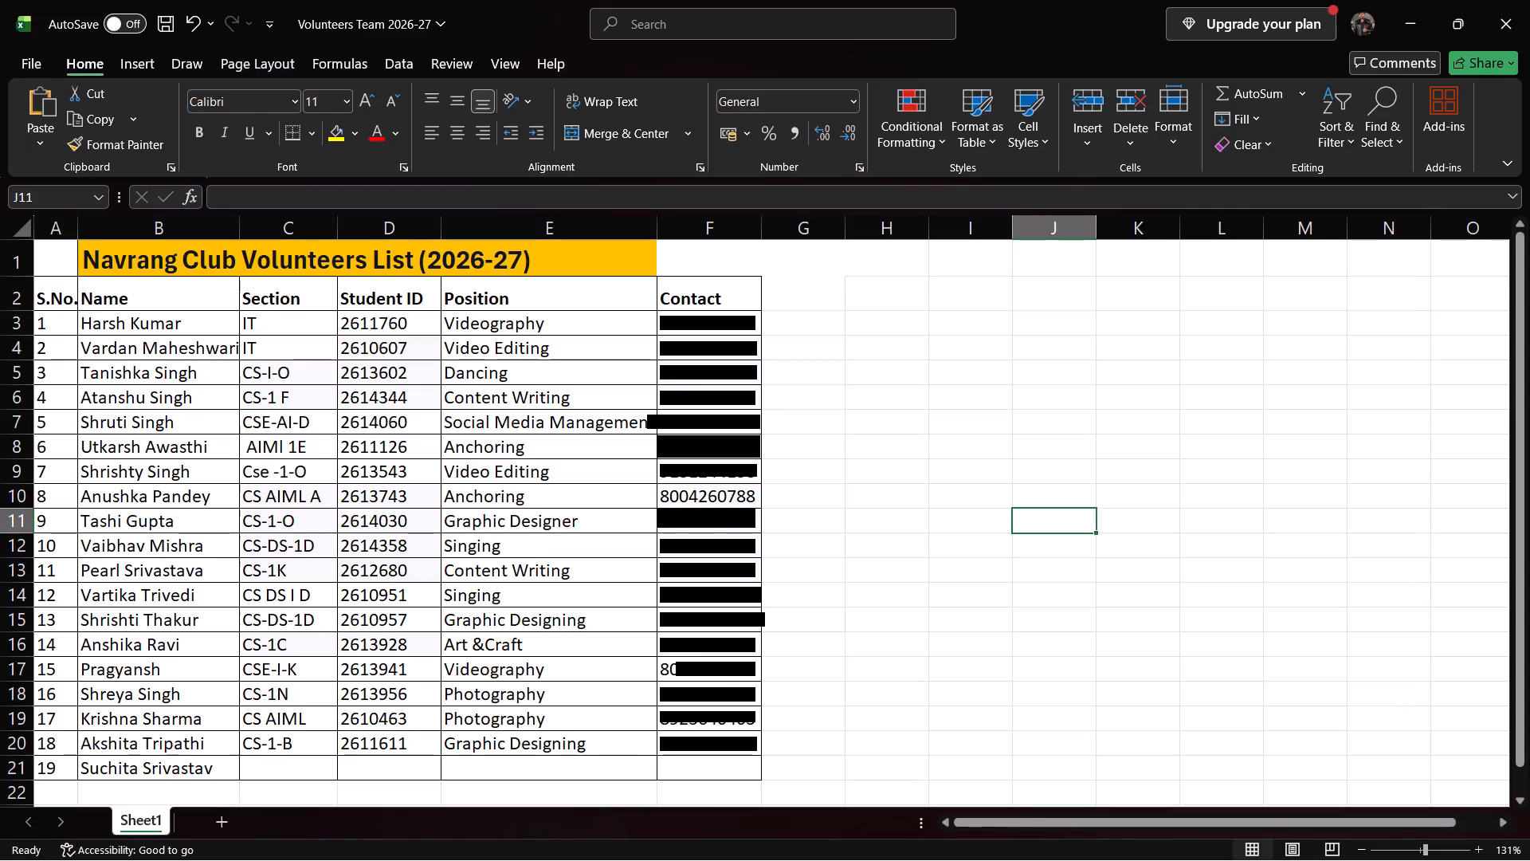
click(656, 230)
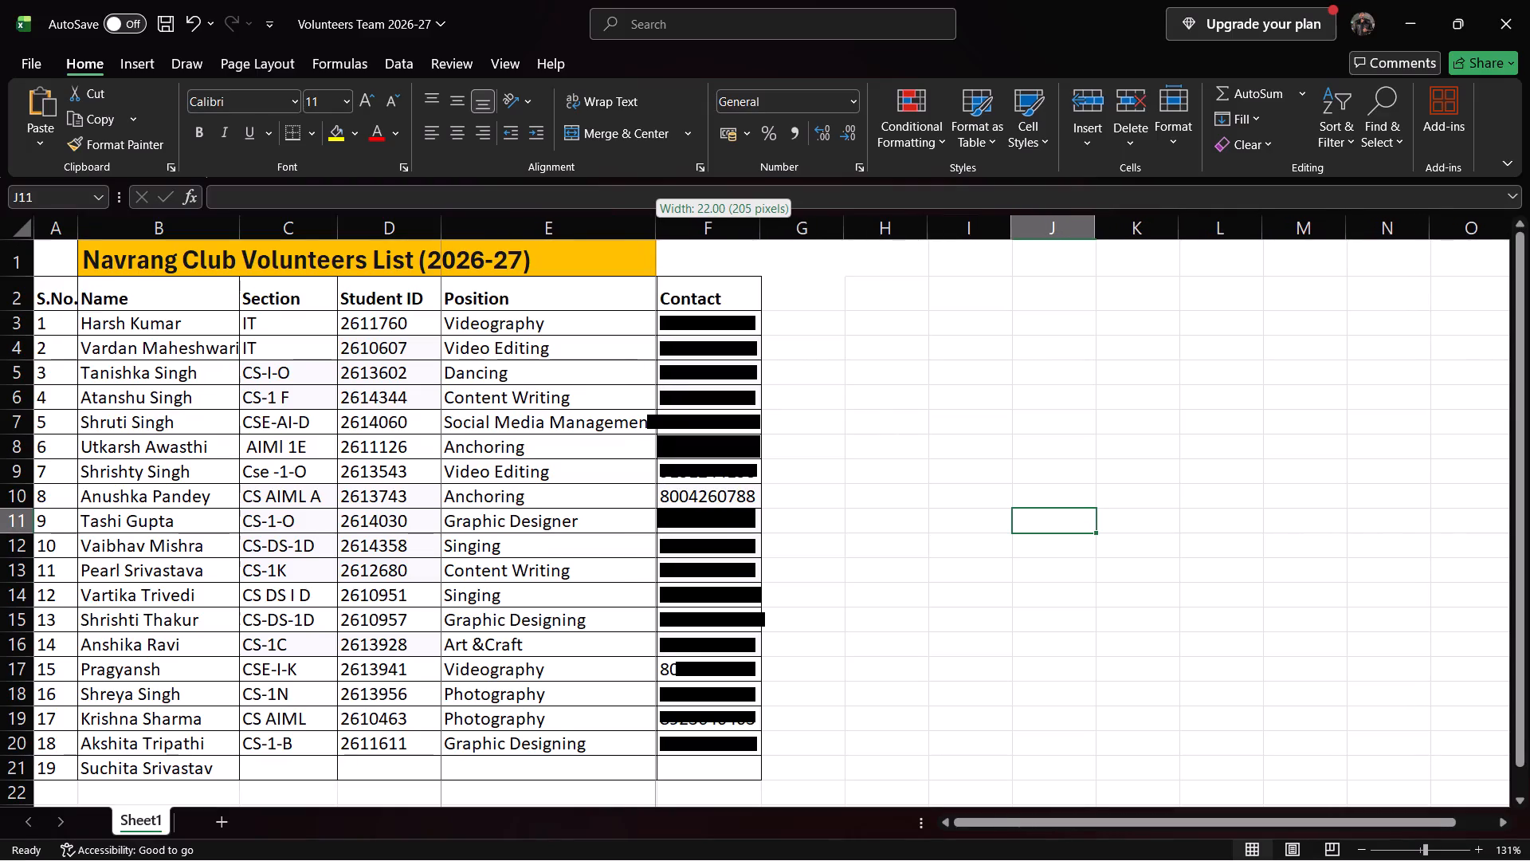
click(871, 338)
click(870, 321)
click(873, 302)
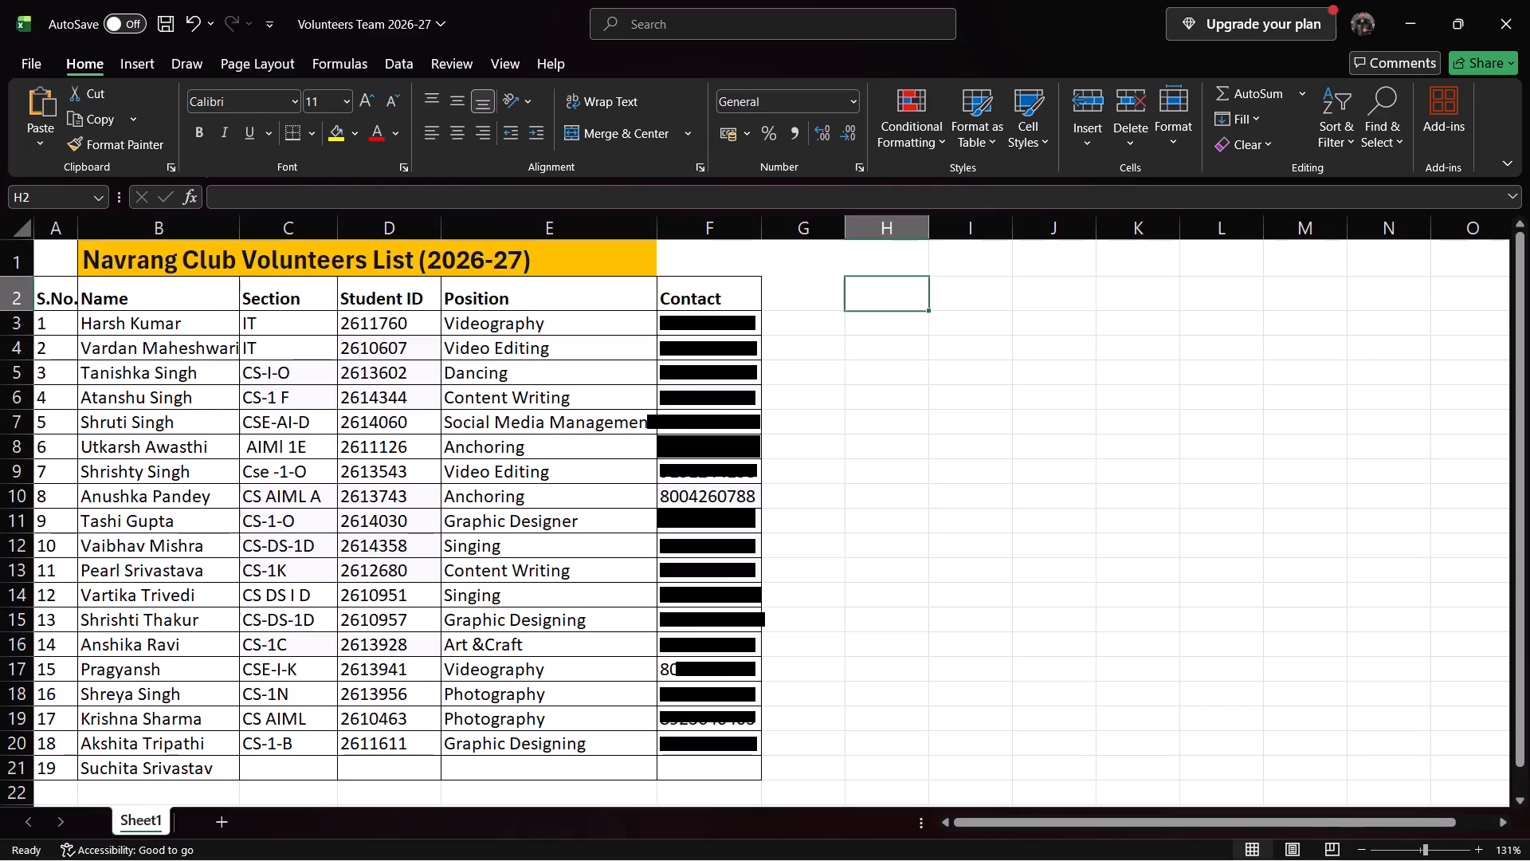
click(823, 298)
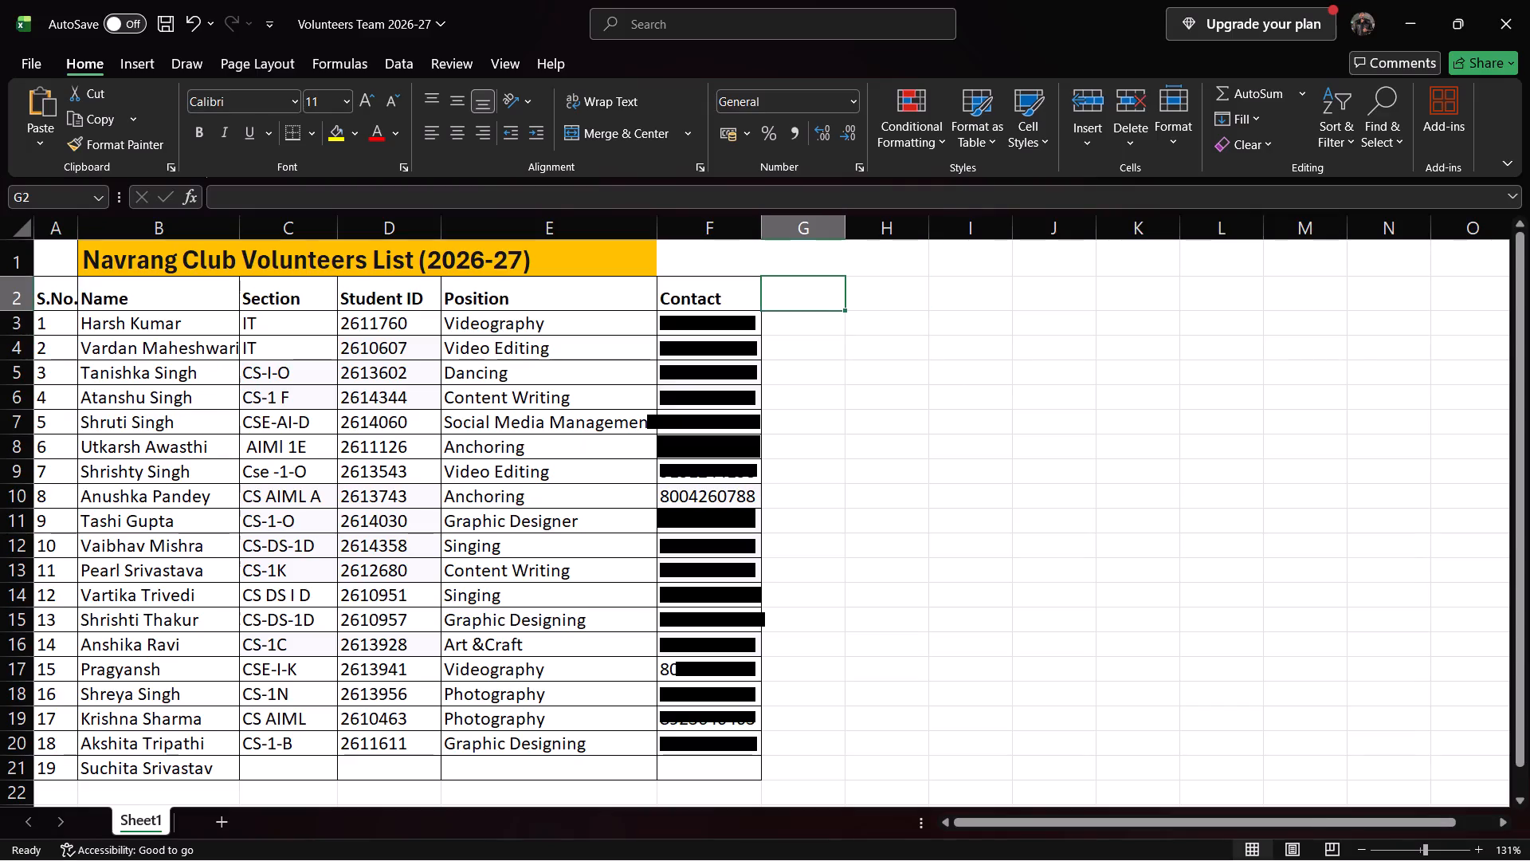
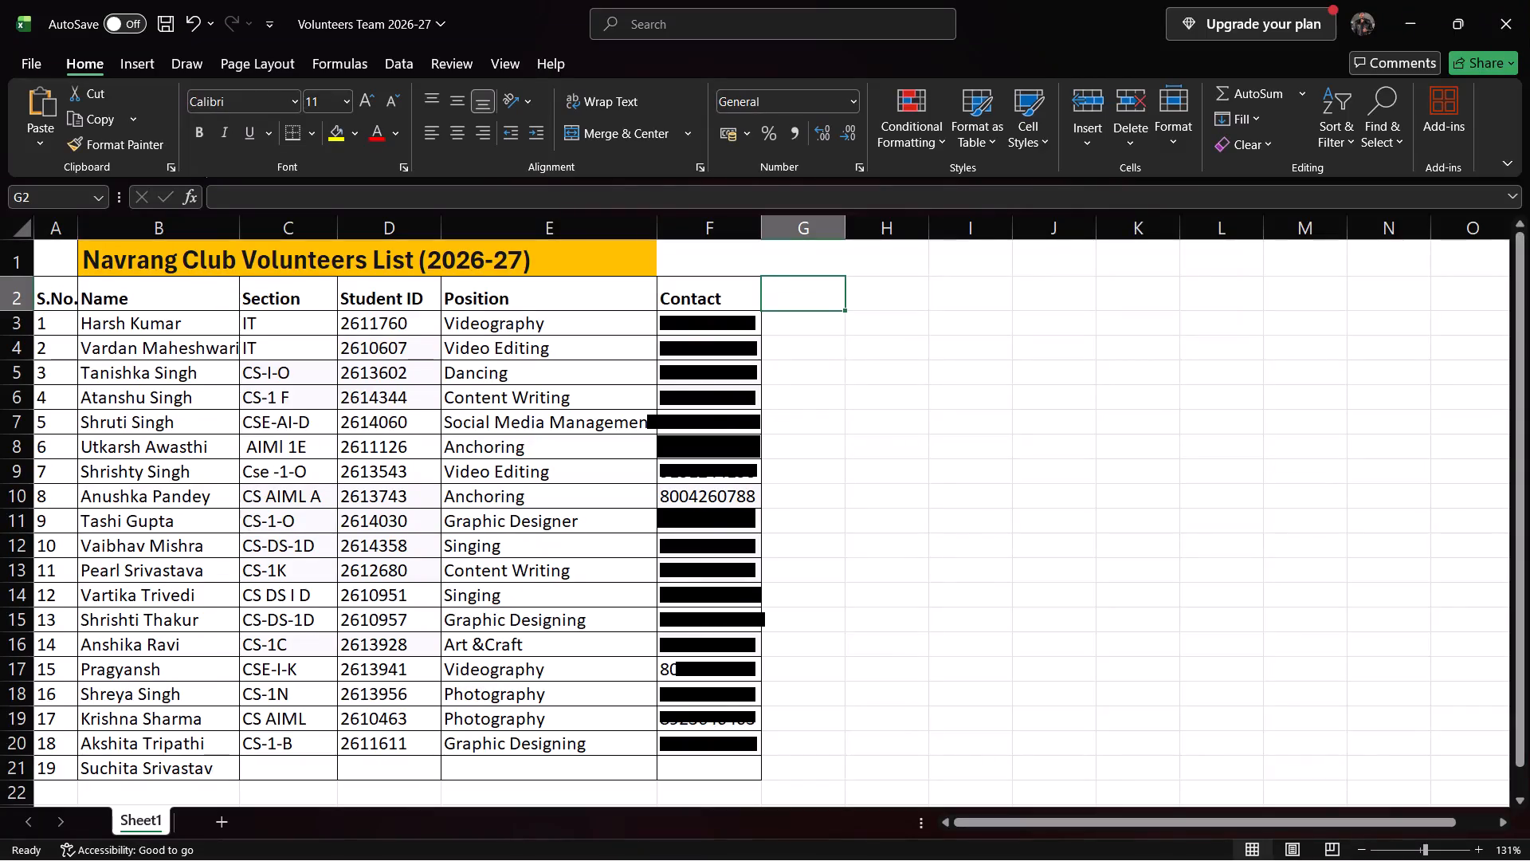
Copy the Graphic Designing volunteer's entry in B15:F15 to the first empty row below the list, starting at B22.
drag(751, 615, 164, 623)
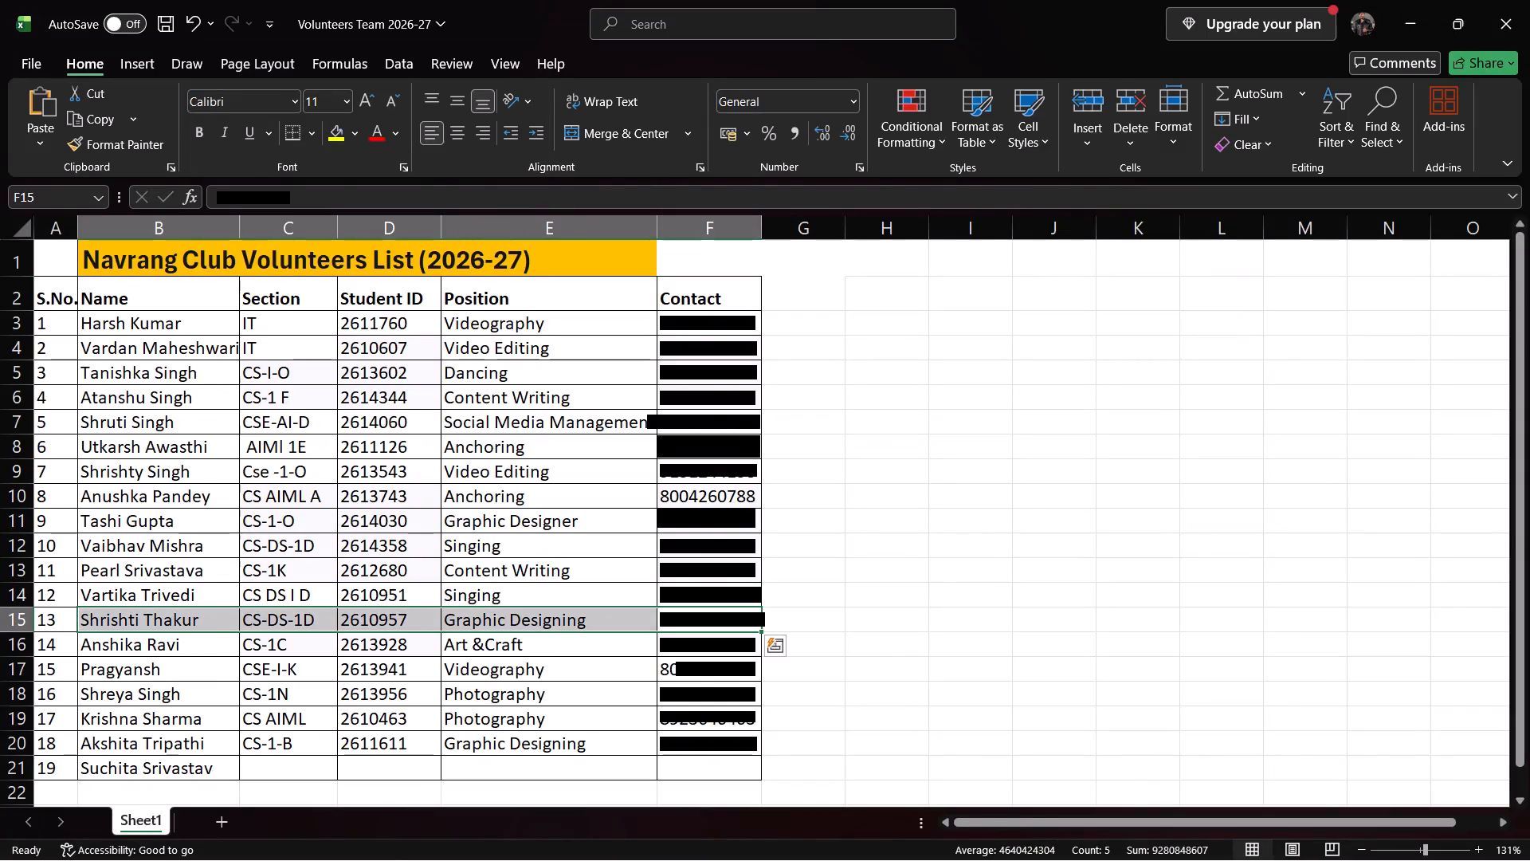
right_click(164, 623)
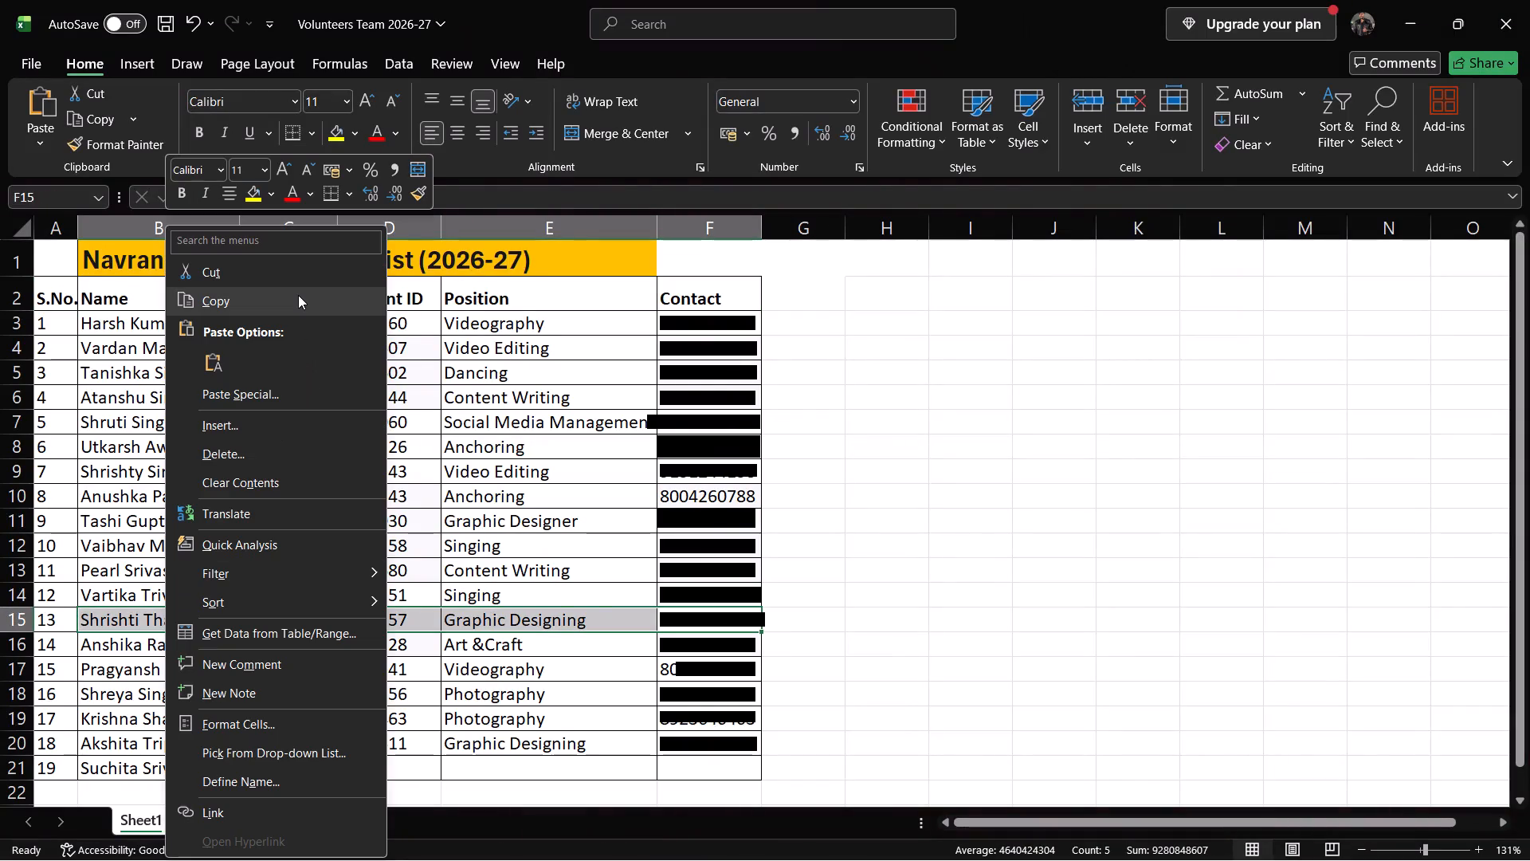
click(298, 295)
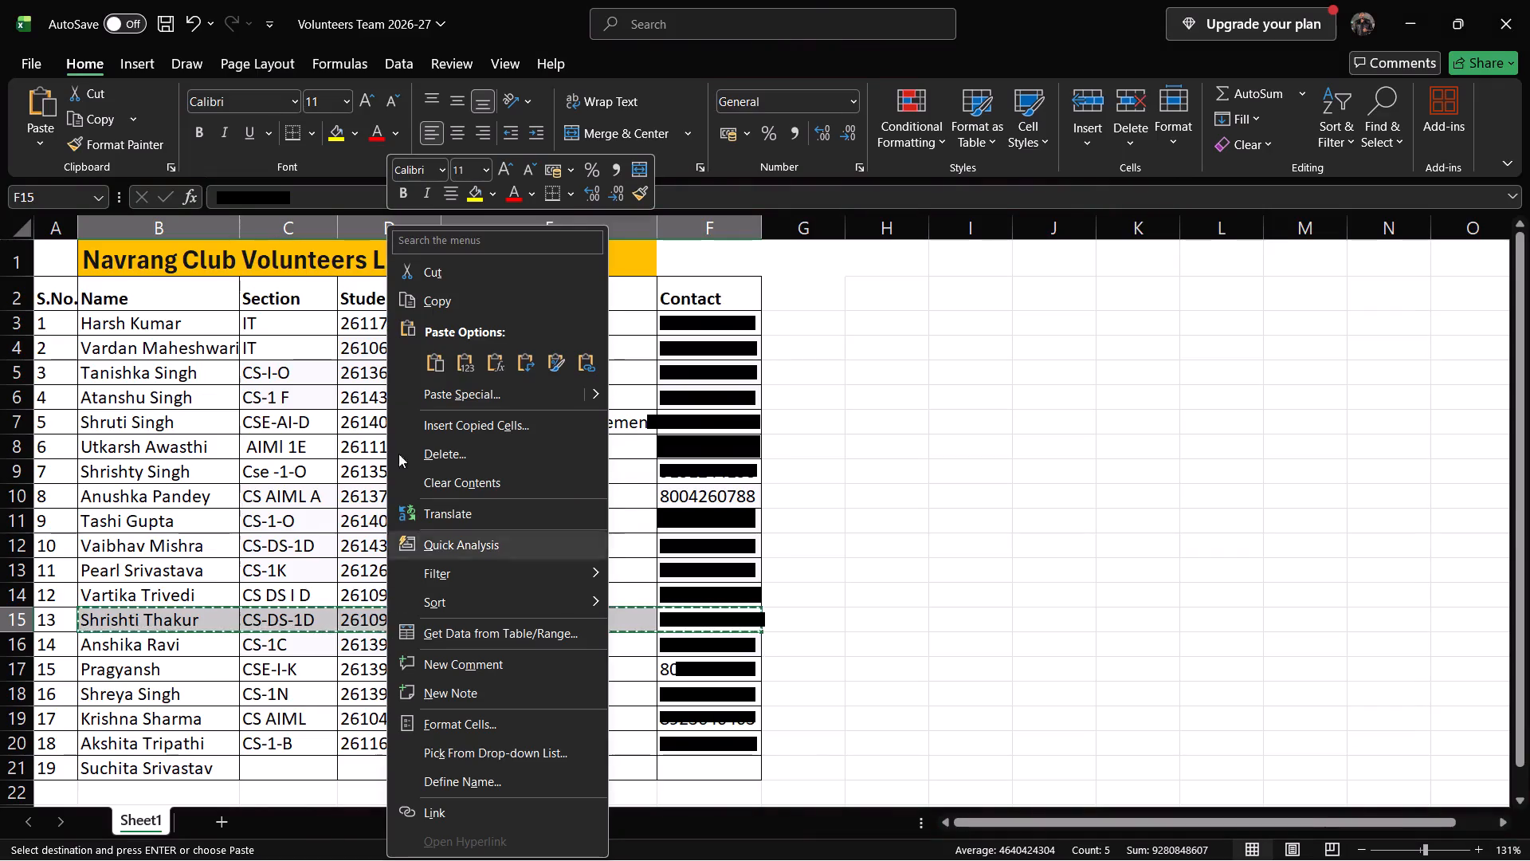
click(435, 293)
click(857, 573)
scroll(857, 573, down, 2)
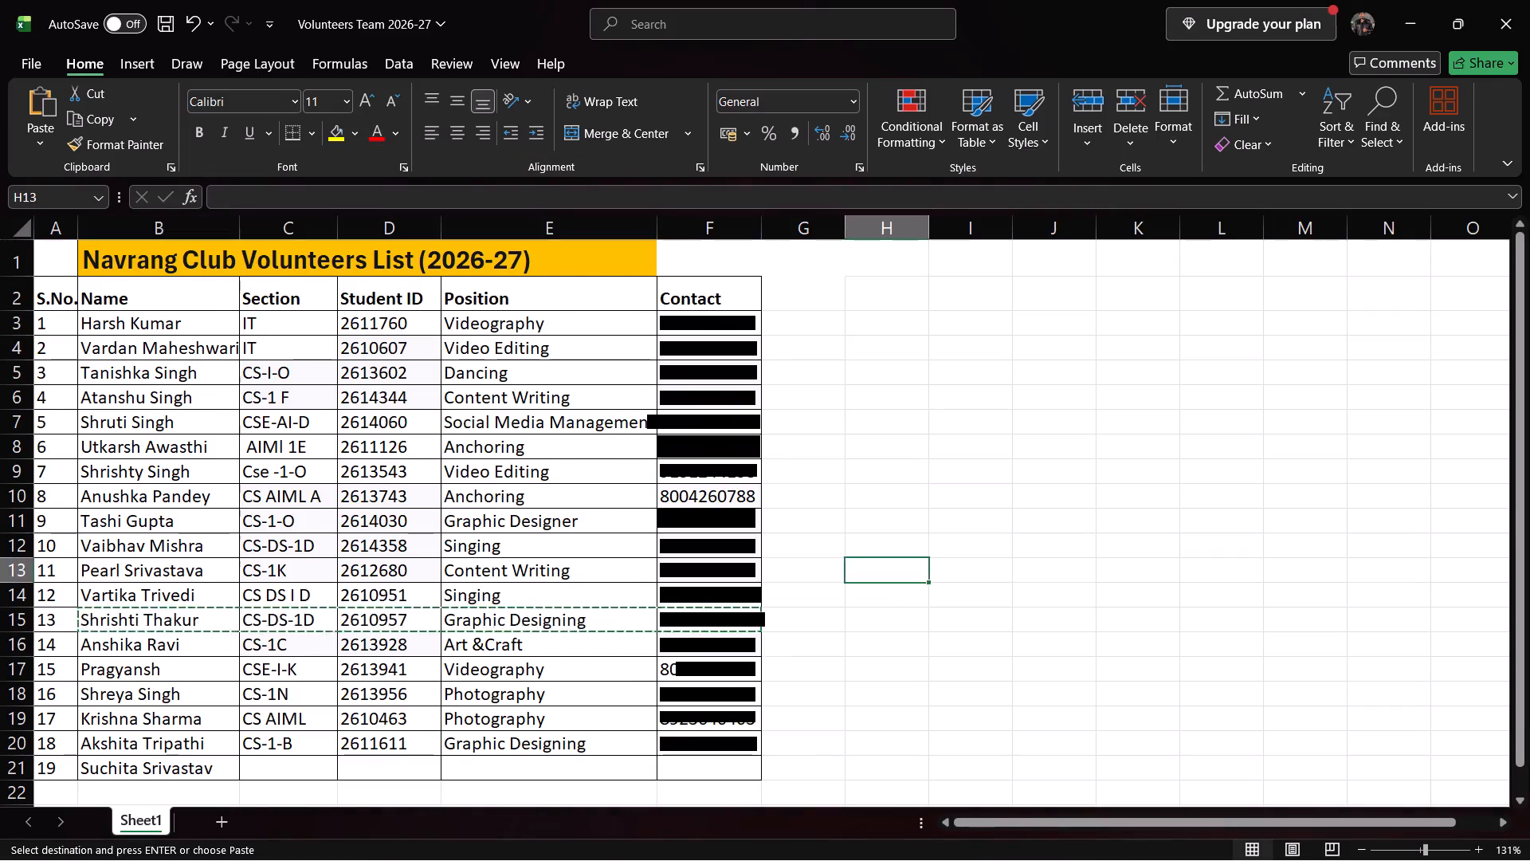
scroll(857, 573, down, 2)
scroll(857, 573, up, 2)
click(96, 623)
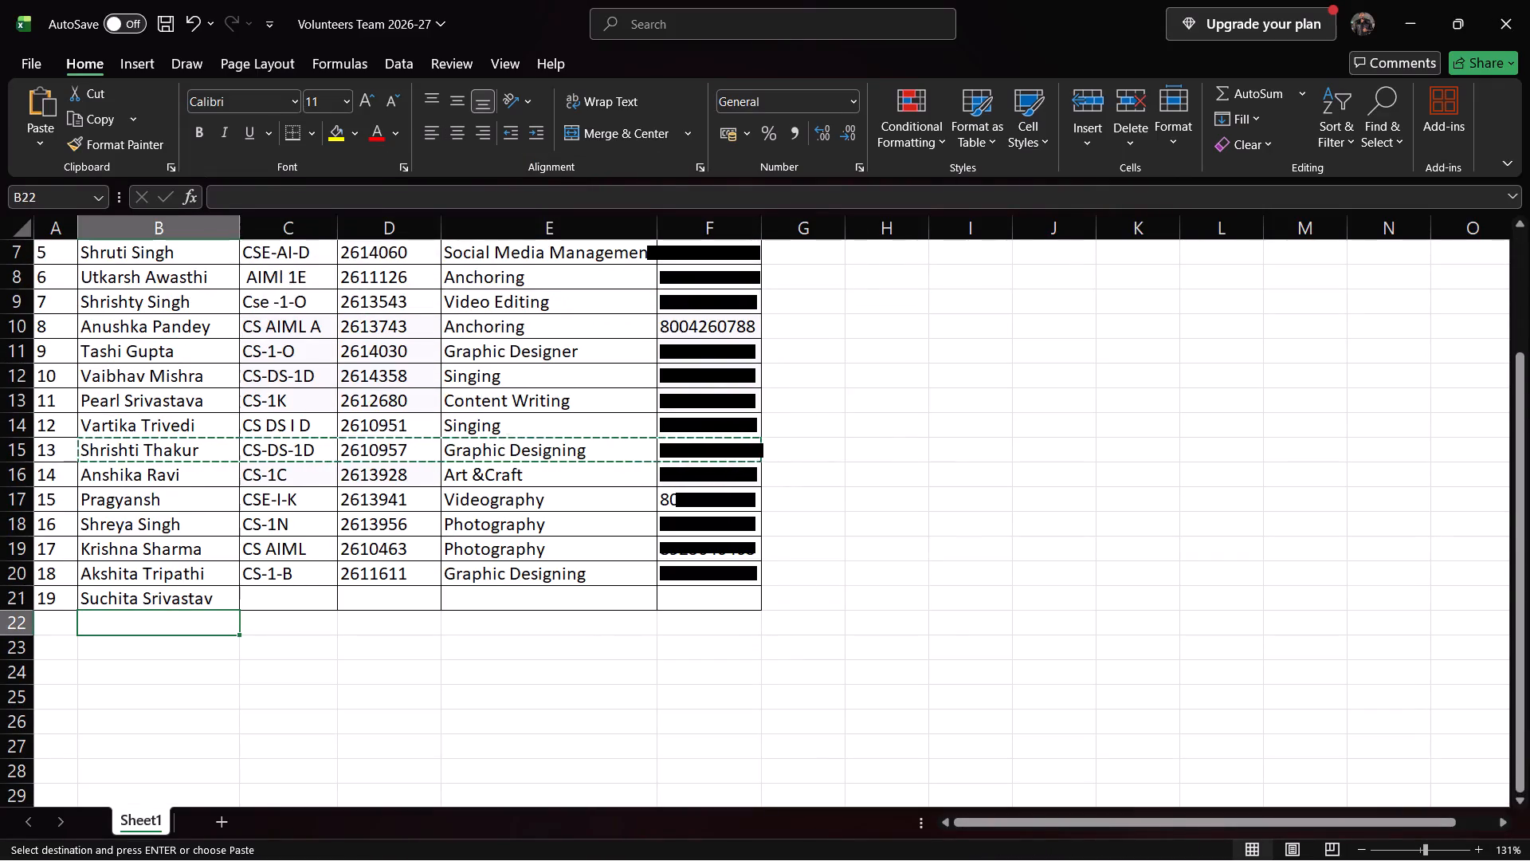
key(ctrl+v)
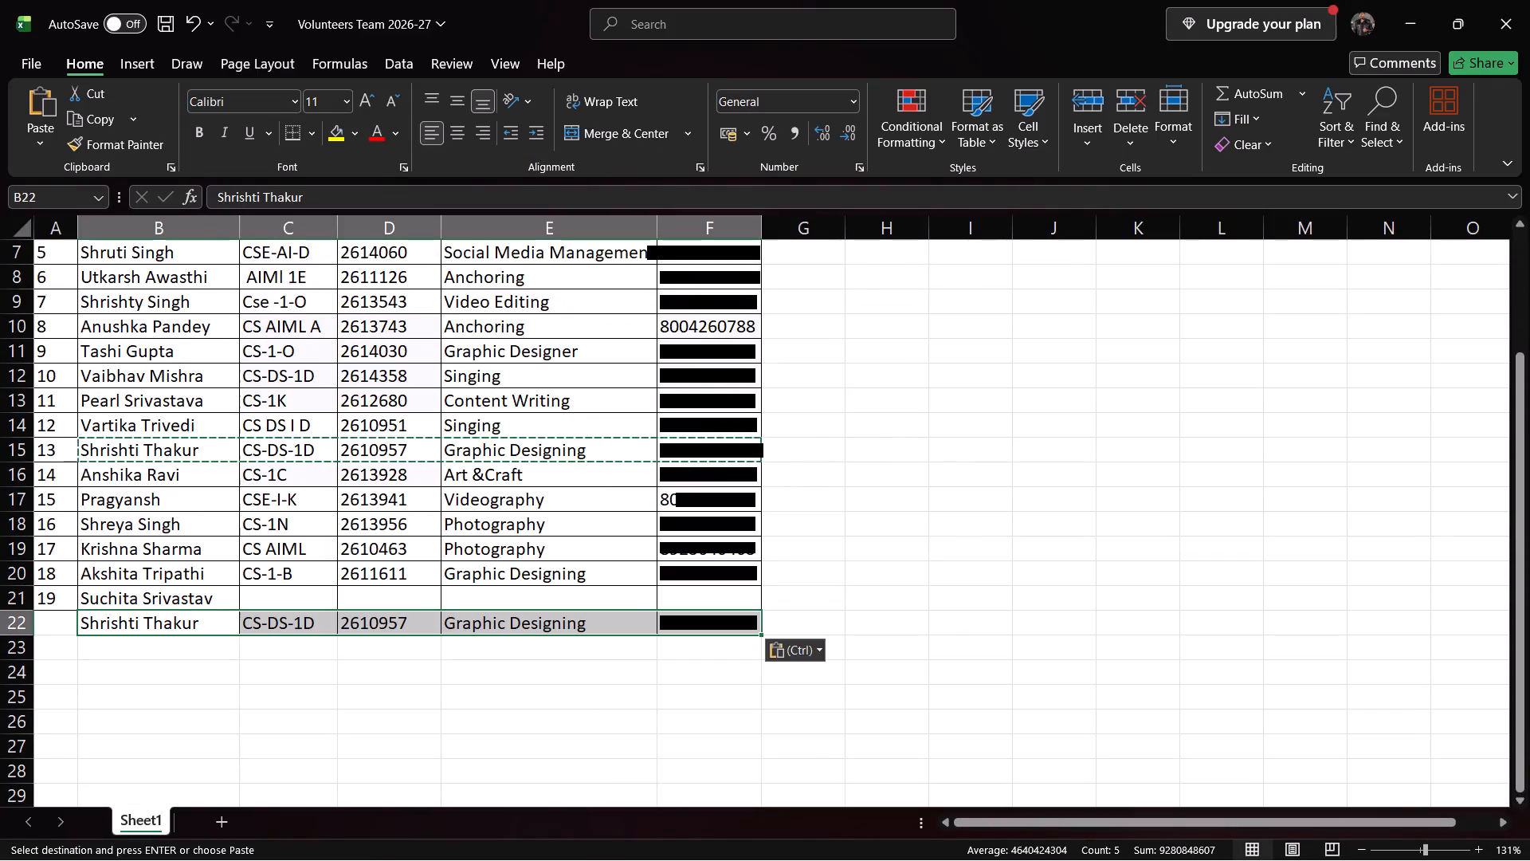
click(924, 556)
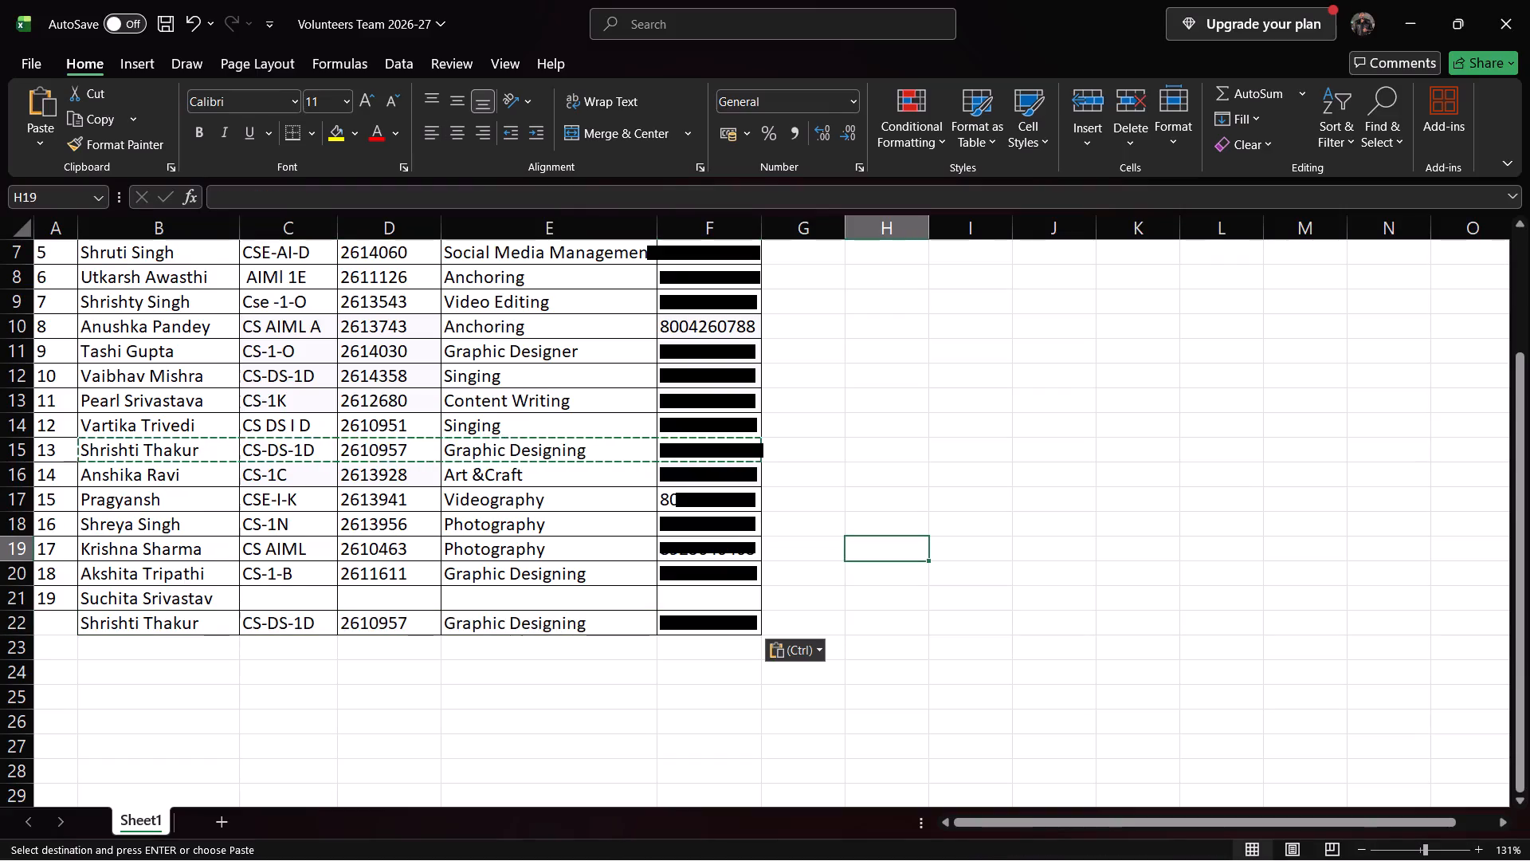
Delete the whole of row 15, which holds the original of the copied volunteer entry.
click(60, 629)
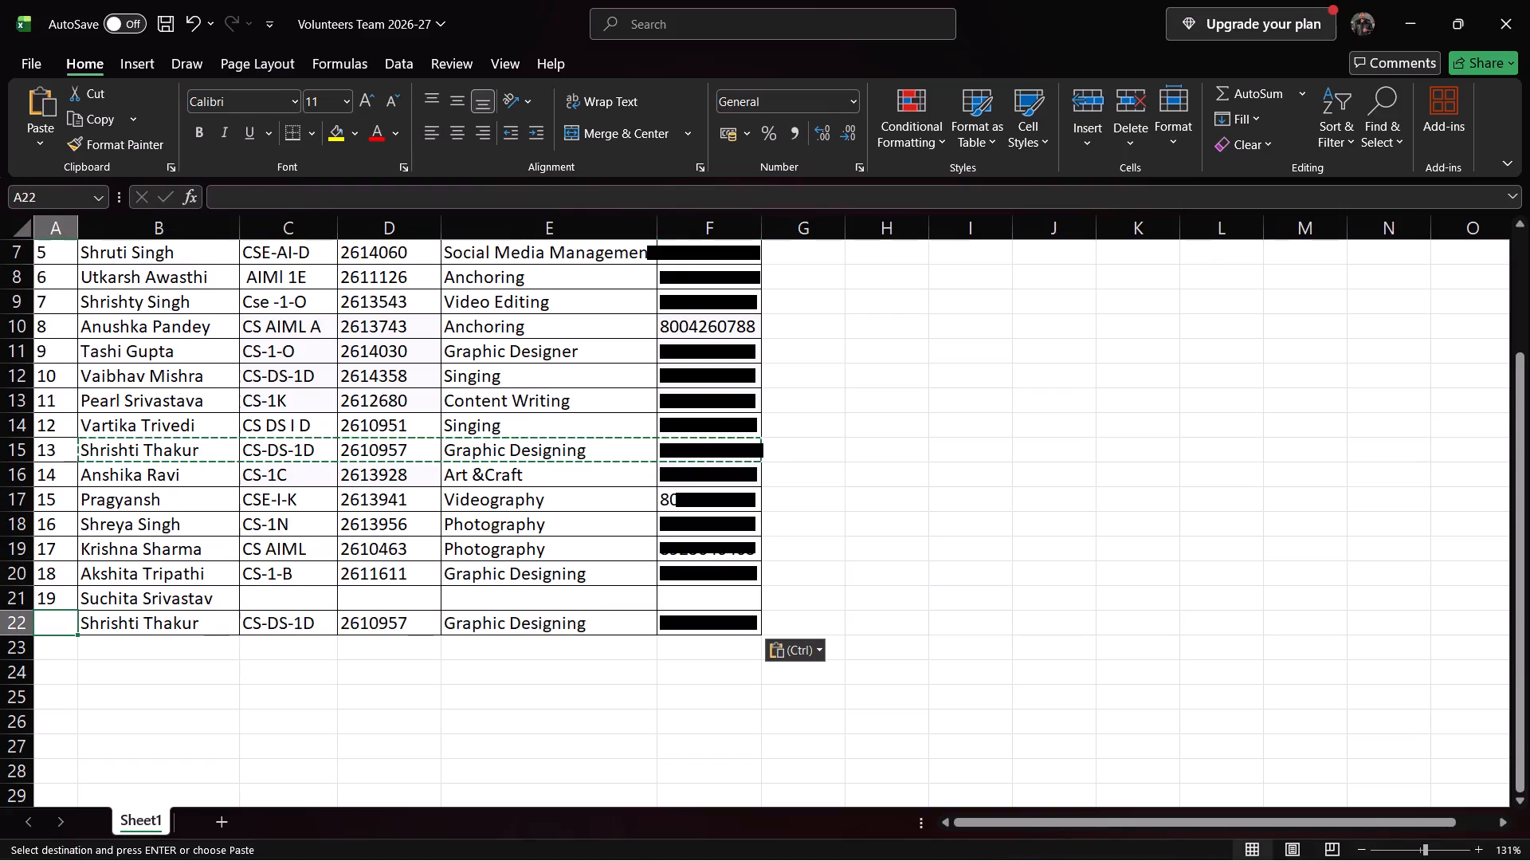
click(89, 600)
click(39, 601)
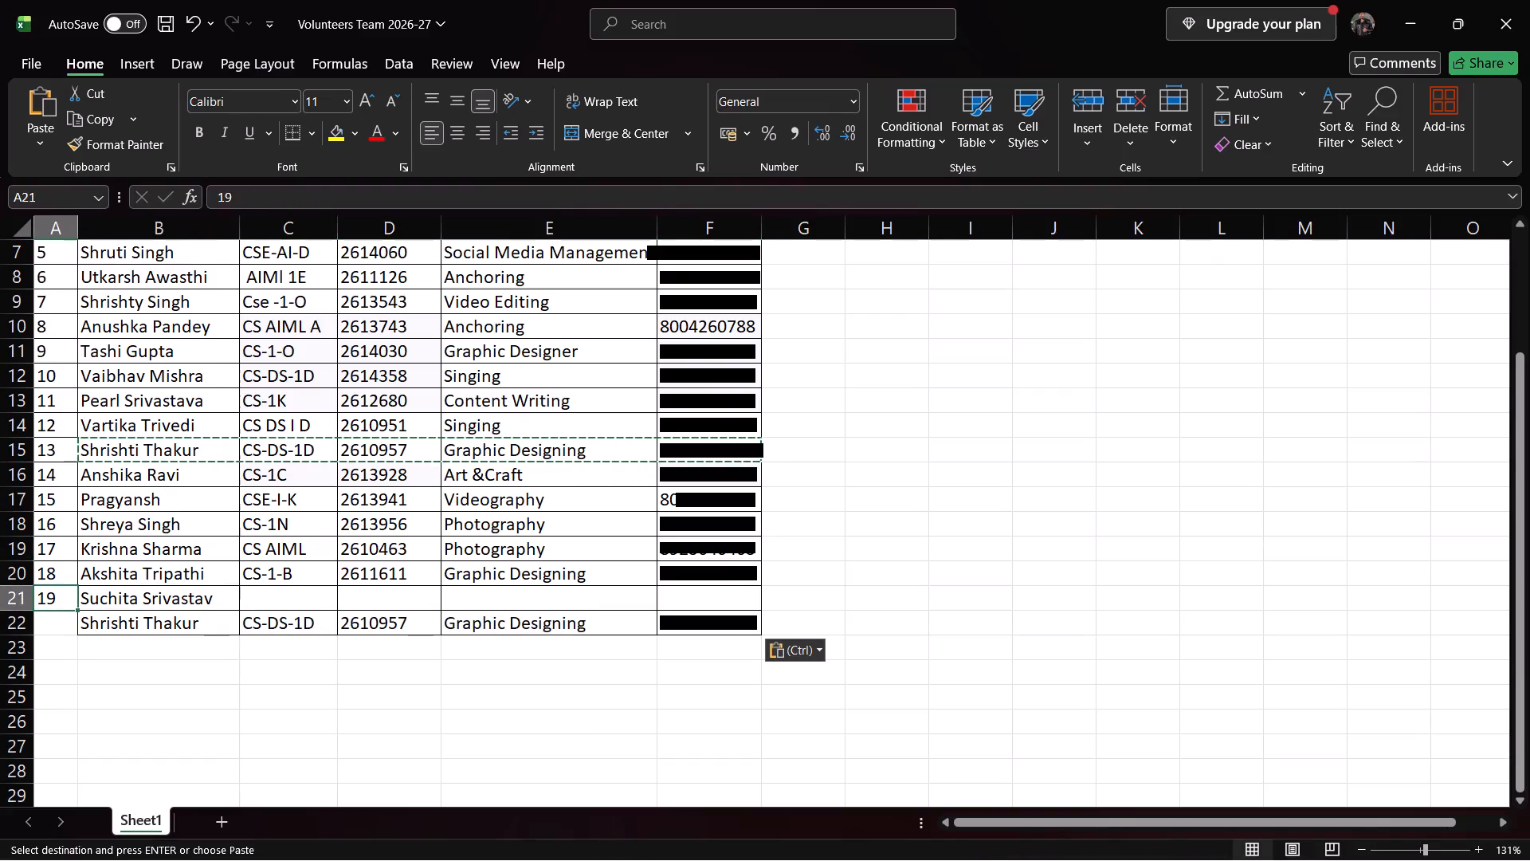
click(20, 453)
right_click(19, 452)
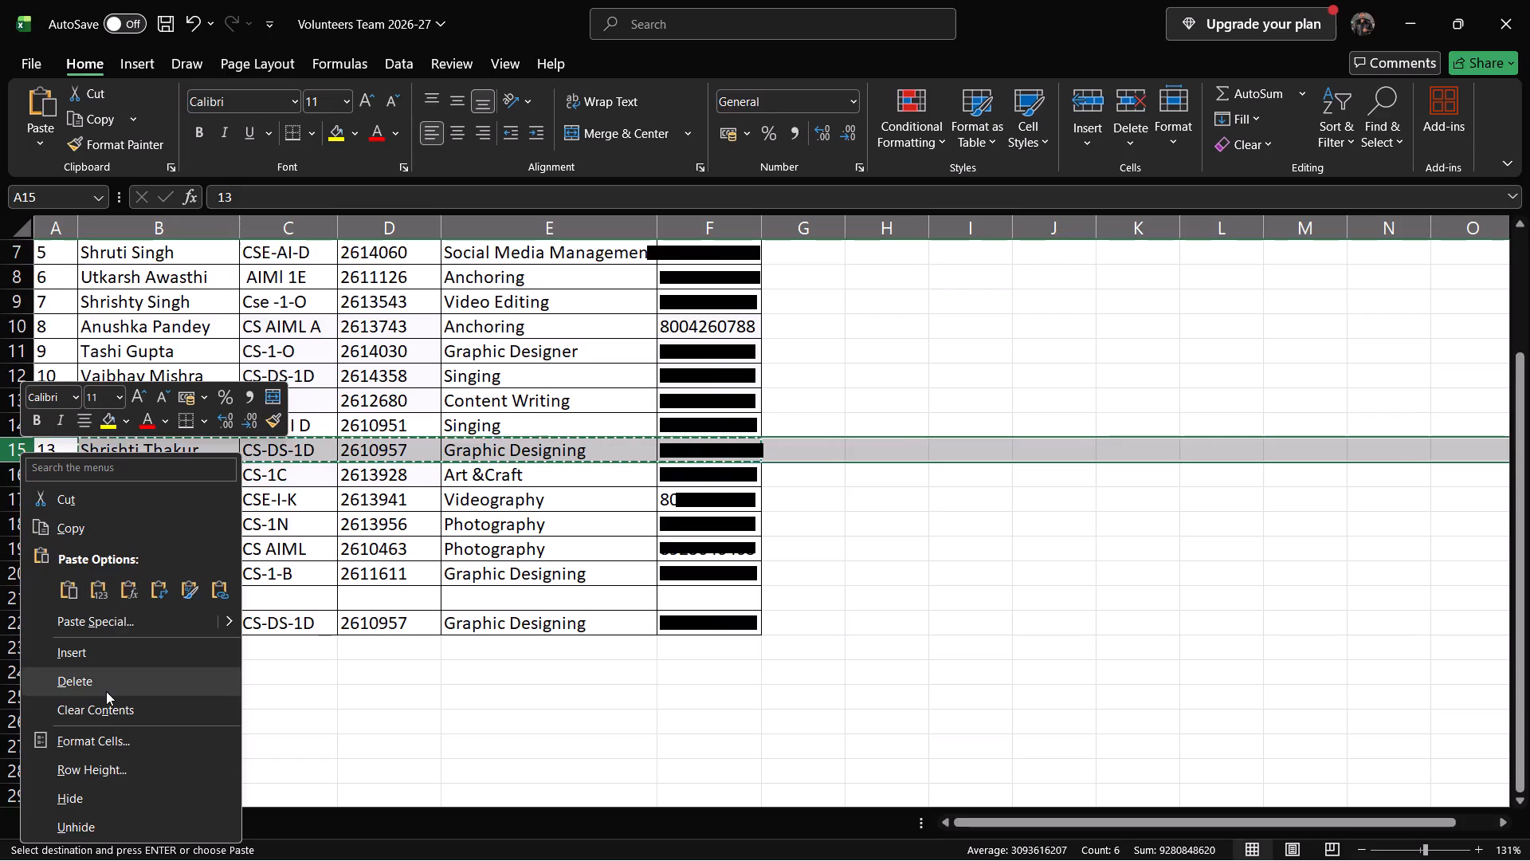
click(104, 683)
Renumber the S.No. cells A15 through A21 consecutively from 13 to 19.
click(61, 602)
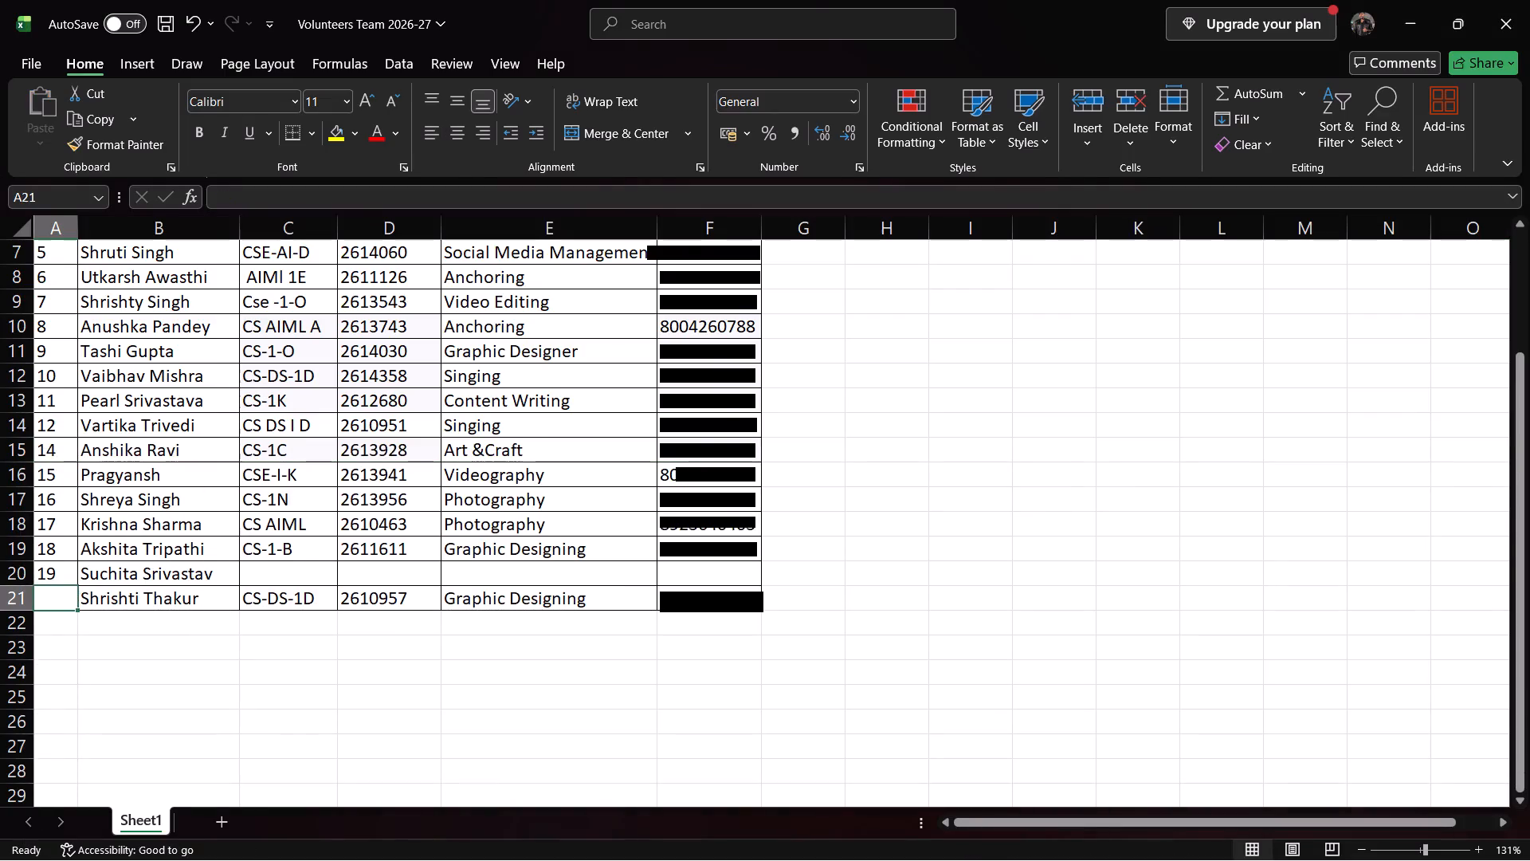
click(59, 450)
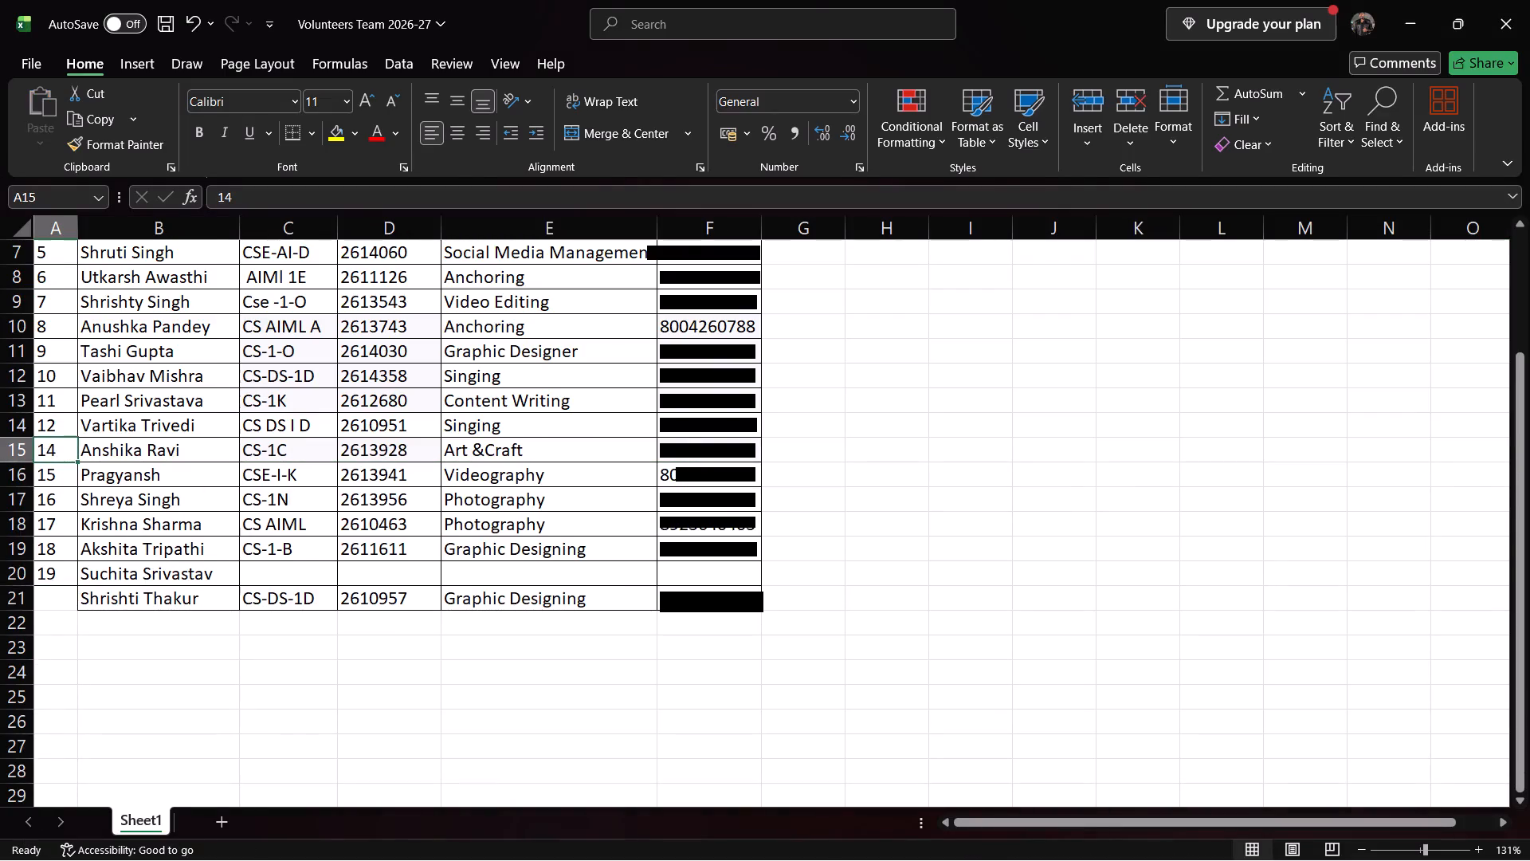
key(1)
key(3)
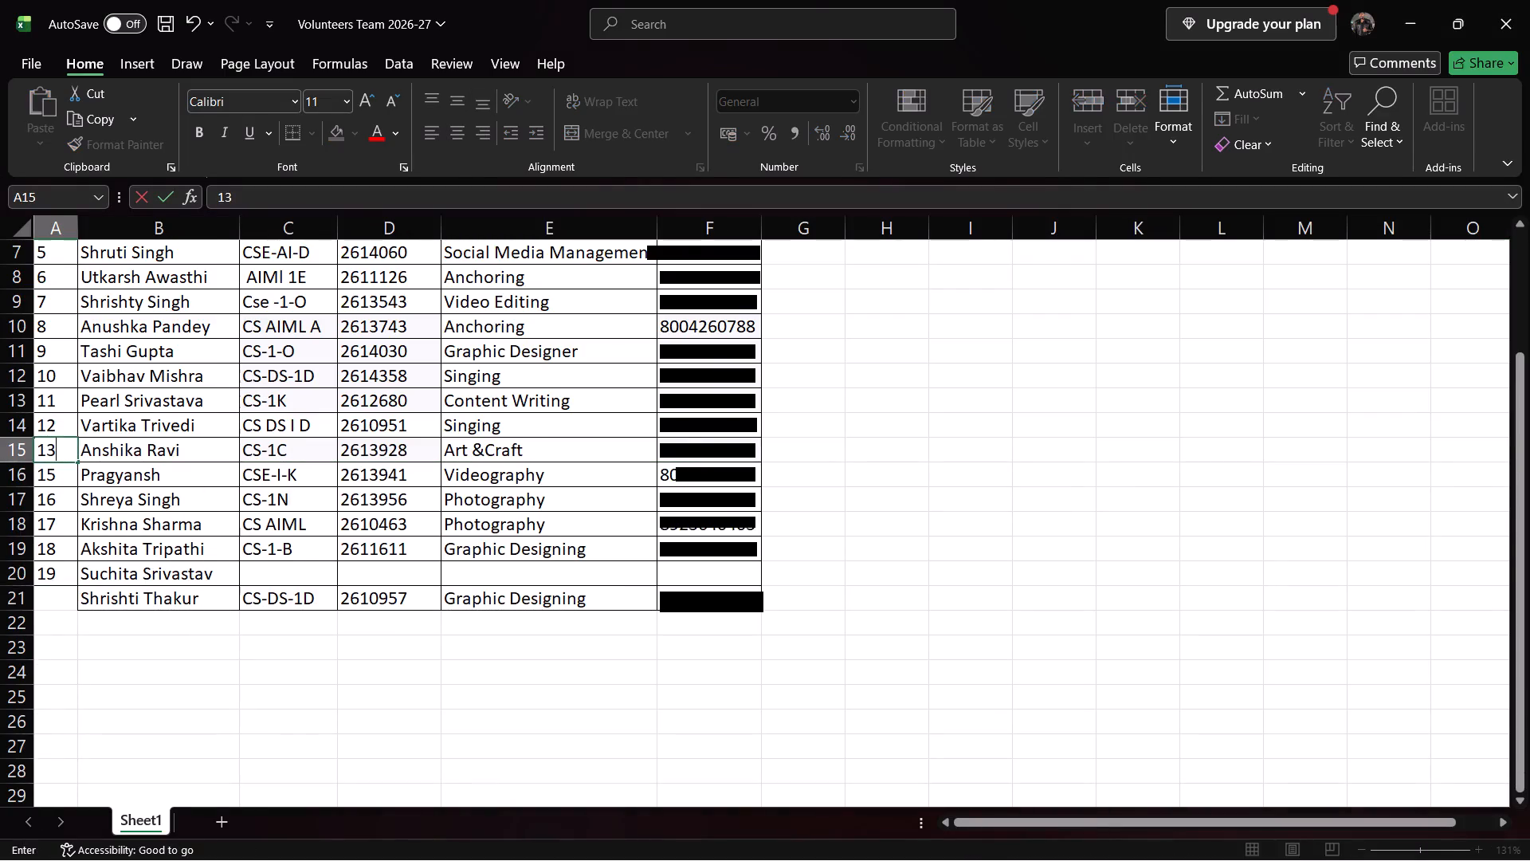
click(62, 474)
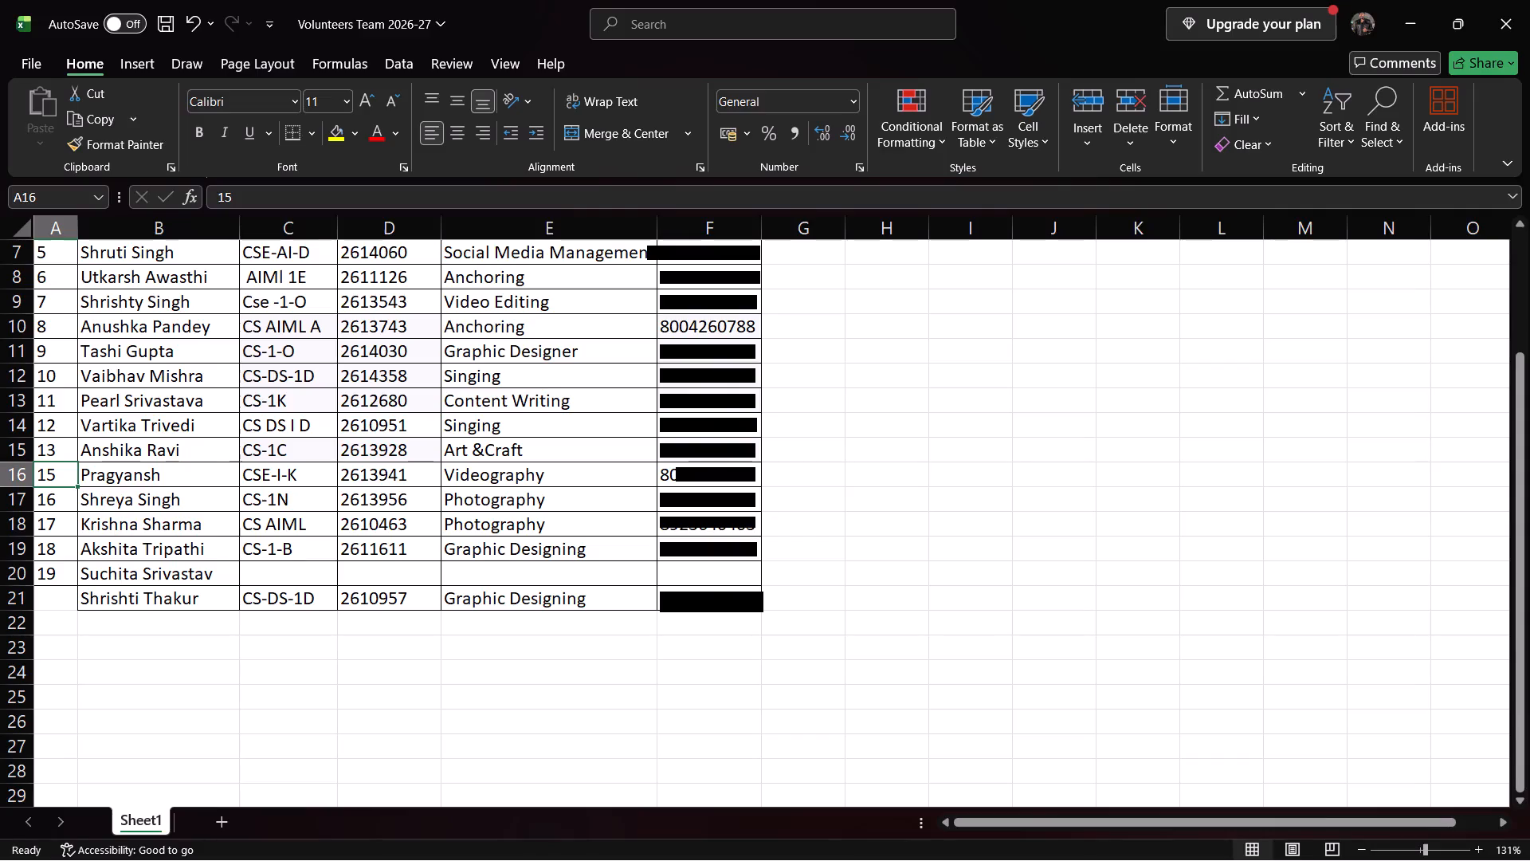
text(14)
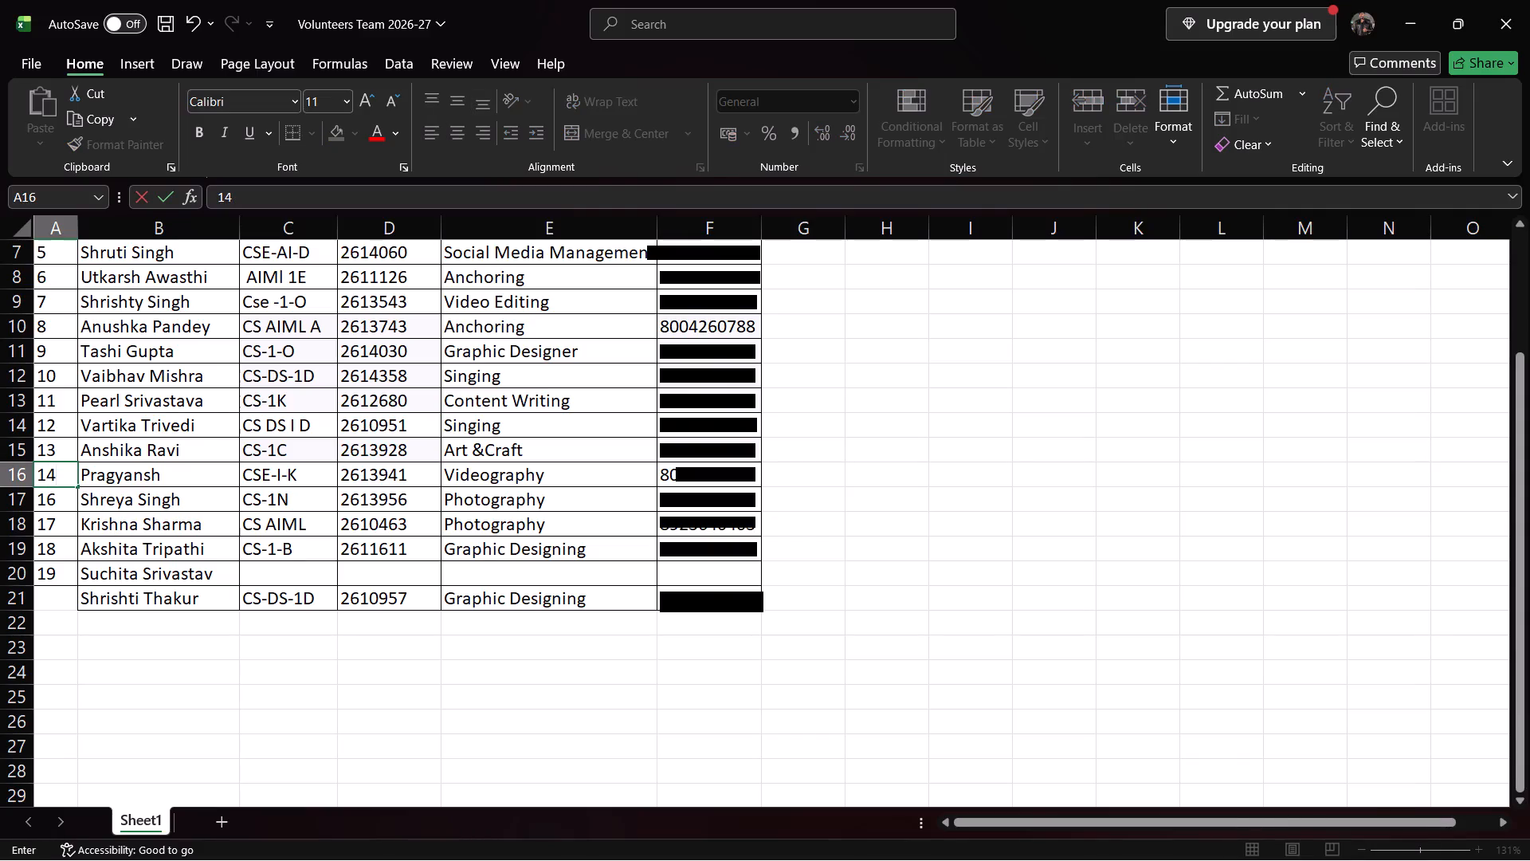
click(65, 492)
text(15)
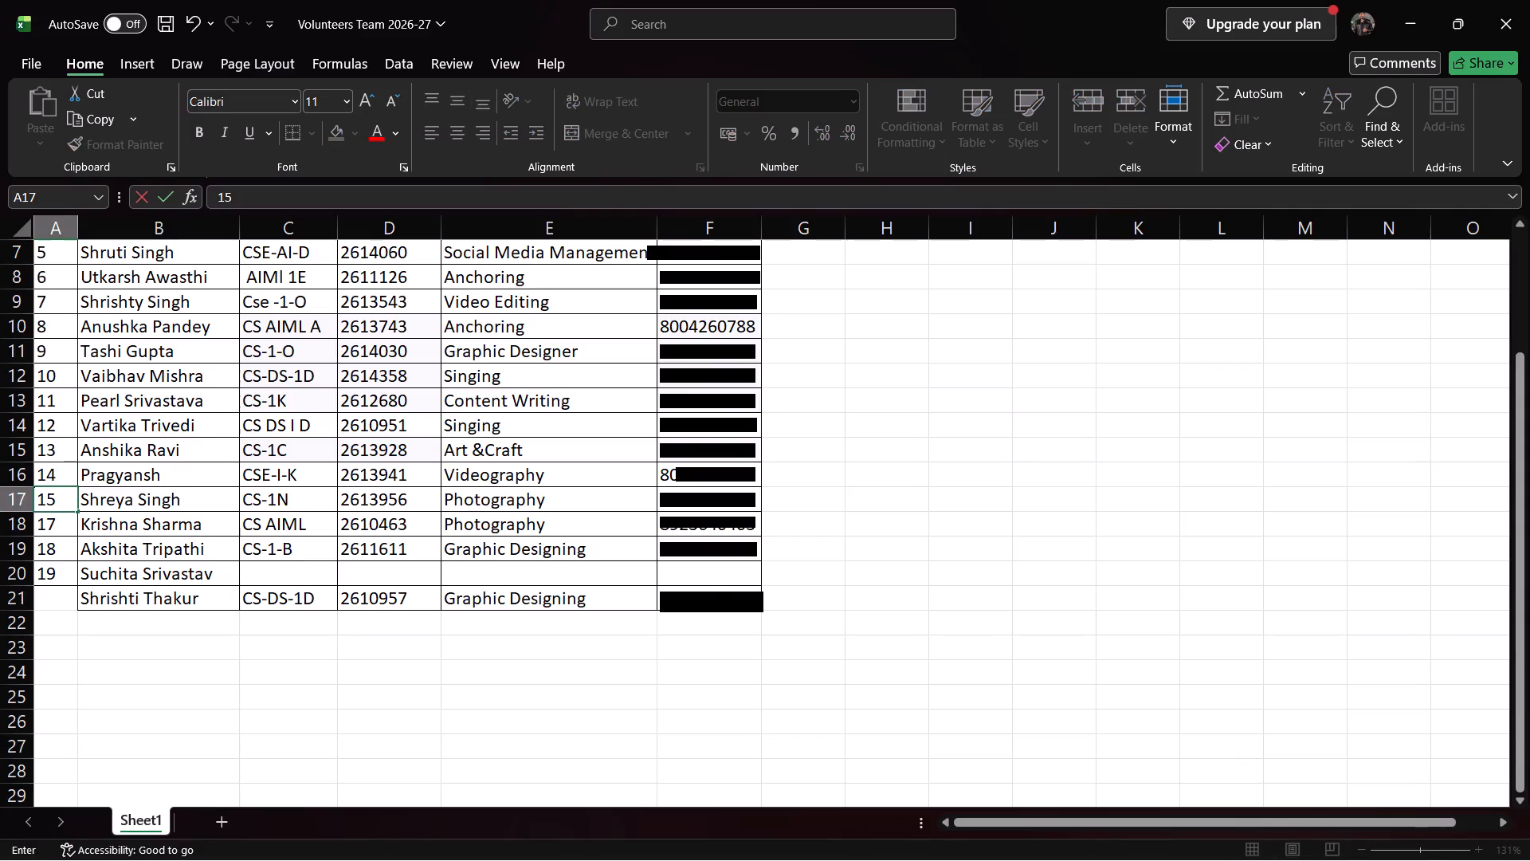
click(51, 533)
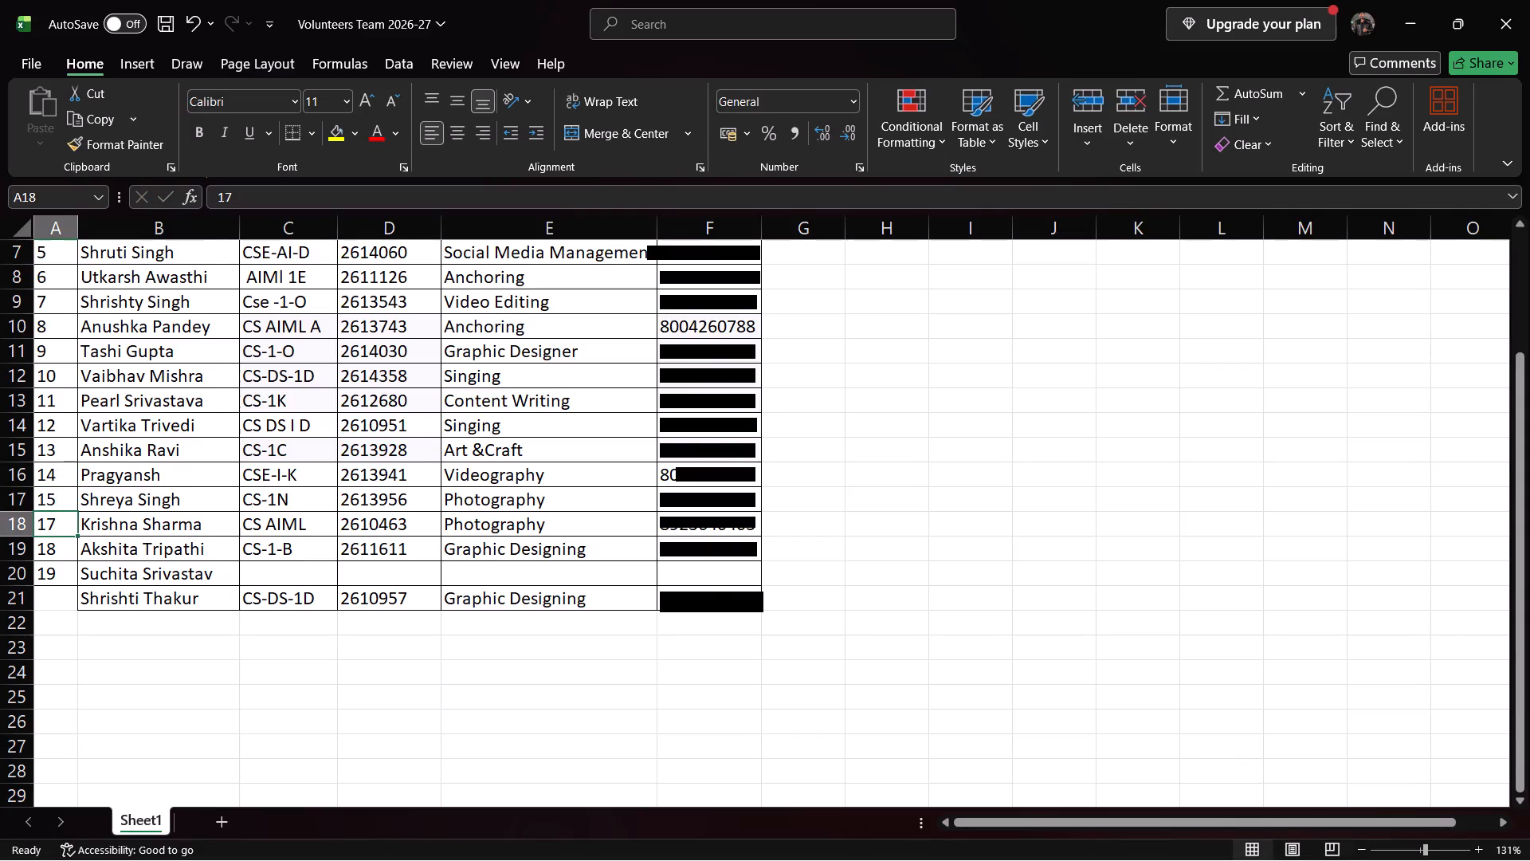
click(55, 525)
text(16)
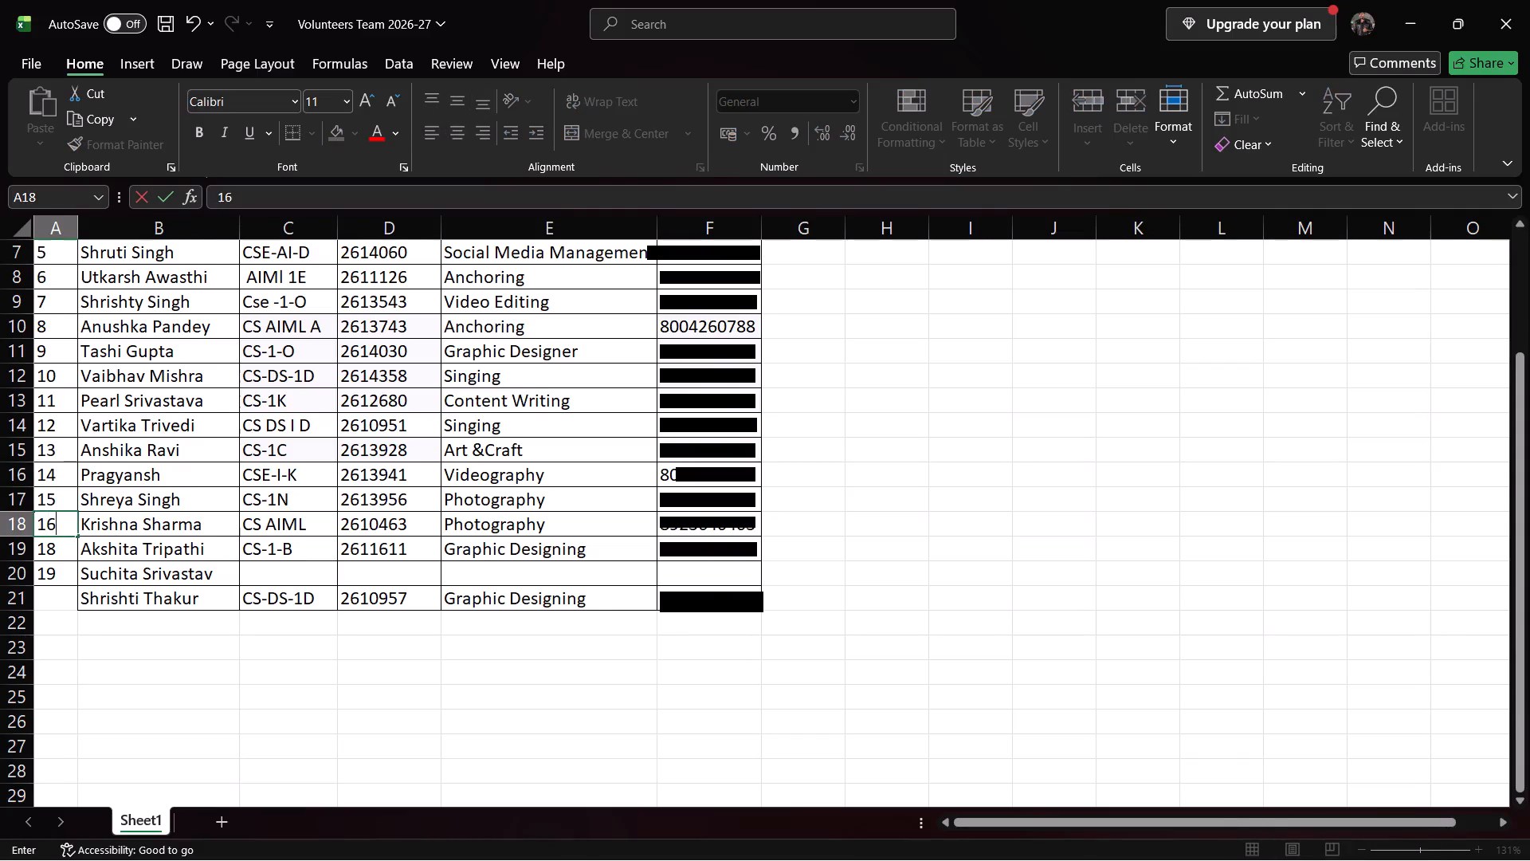
click(57, 545)
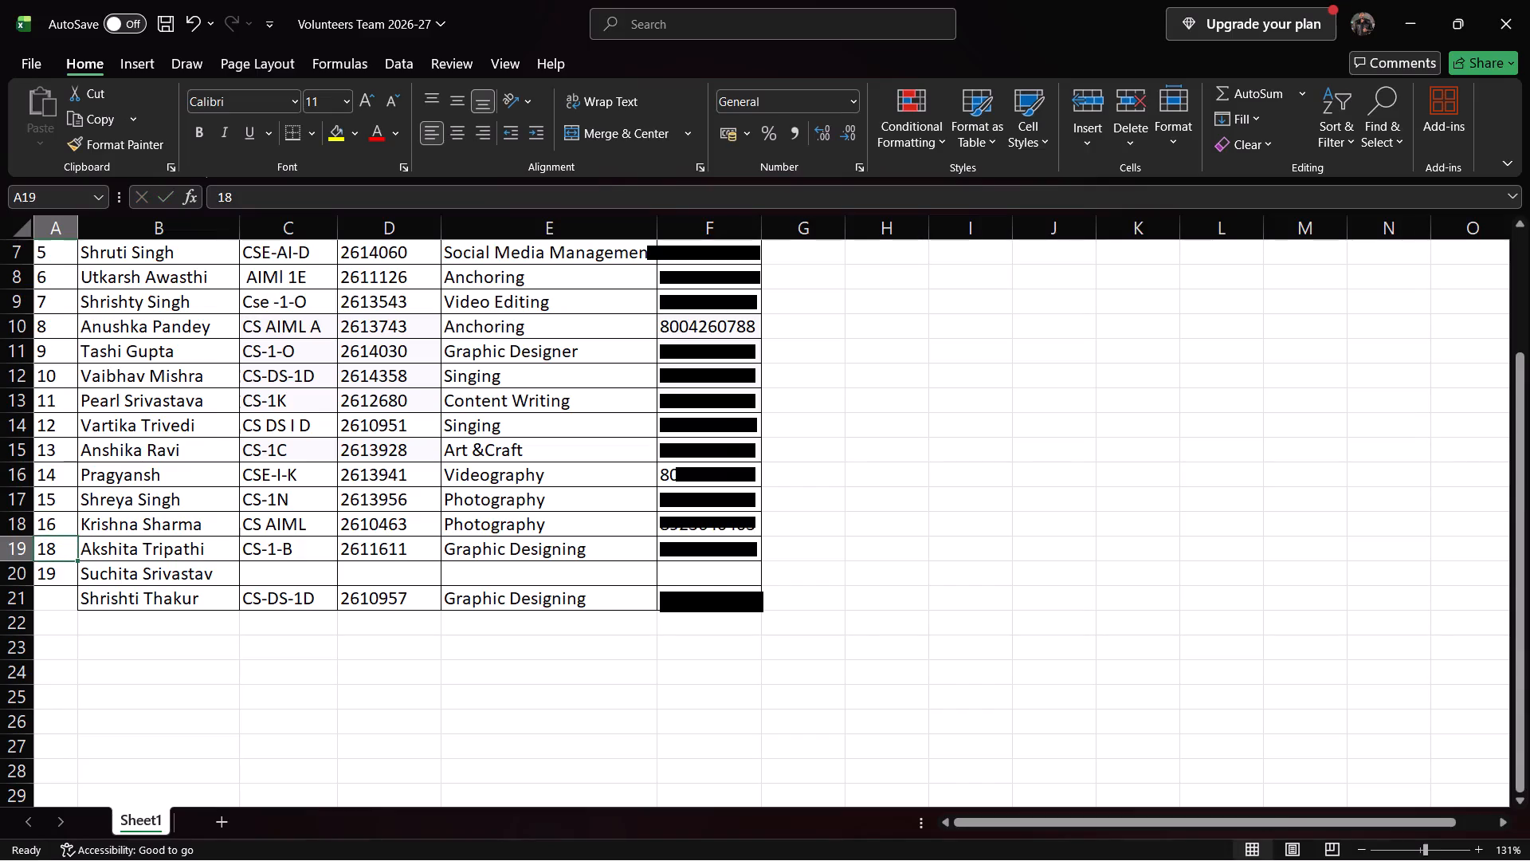
text(17)
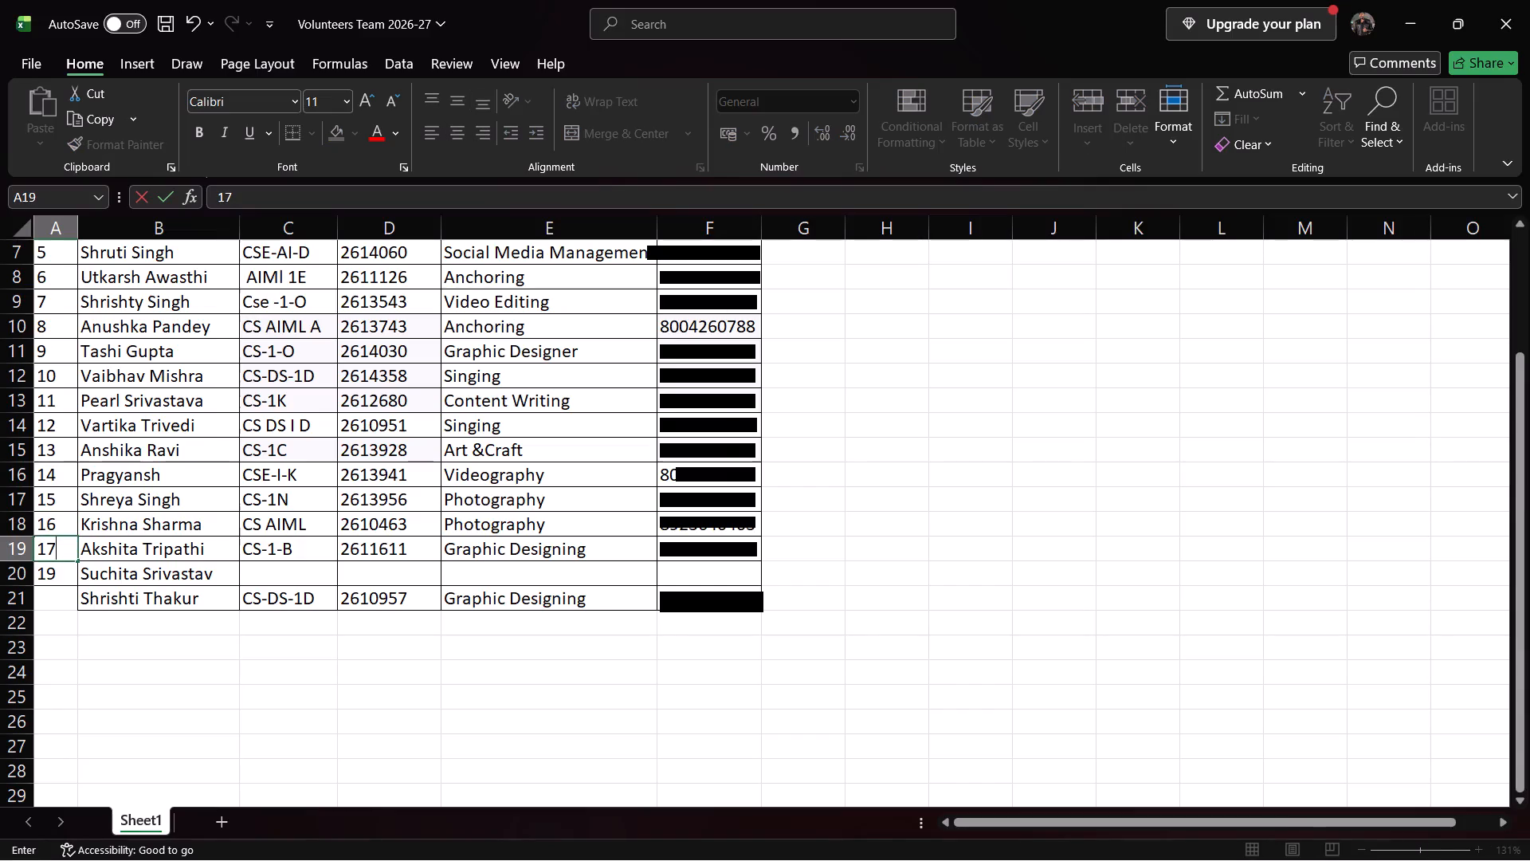
click(63, 571)
text(18)
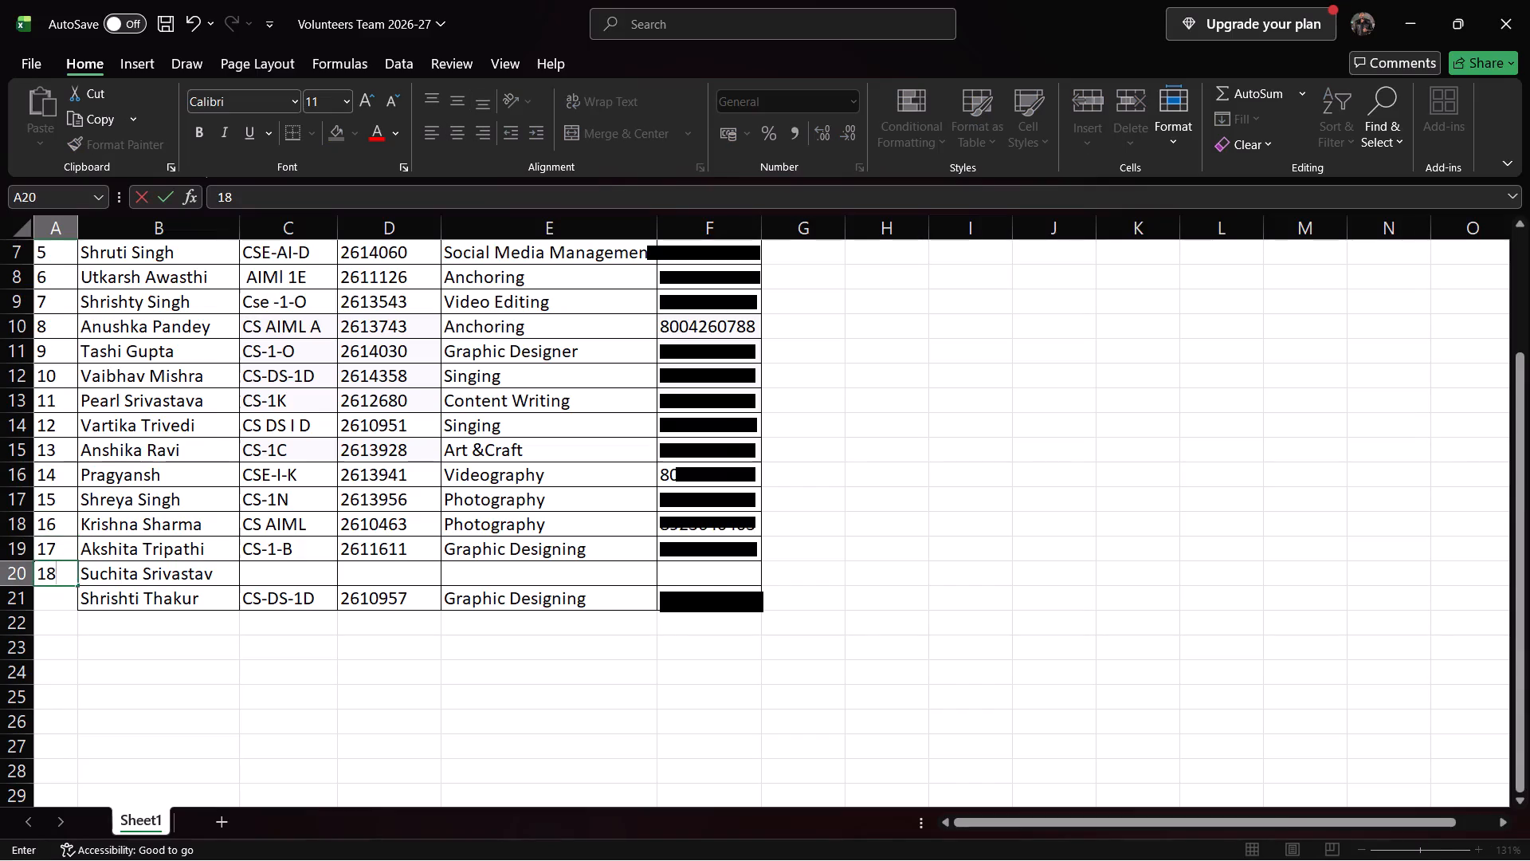
click(61, 599)
text(19)
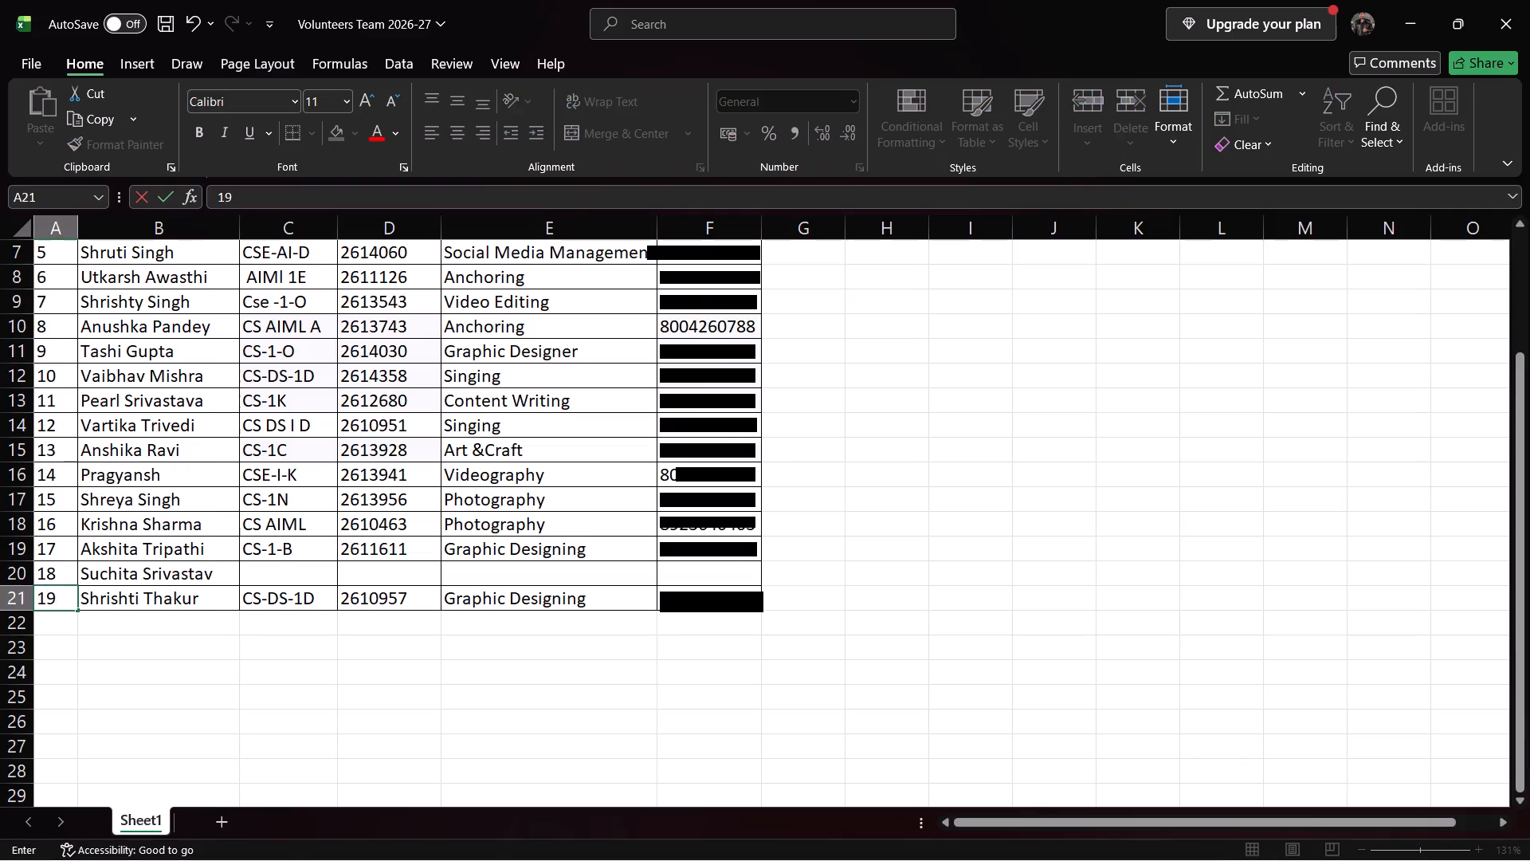
click(76, 631)
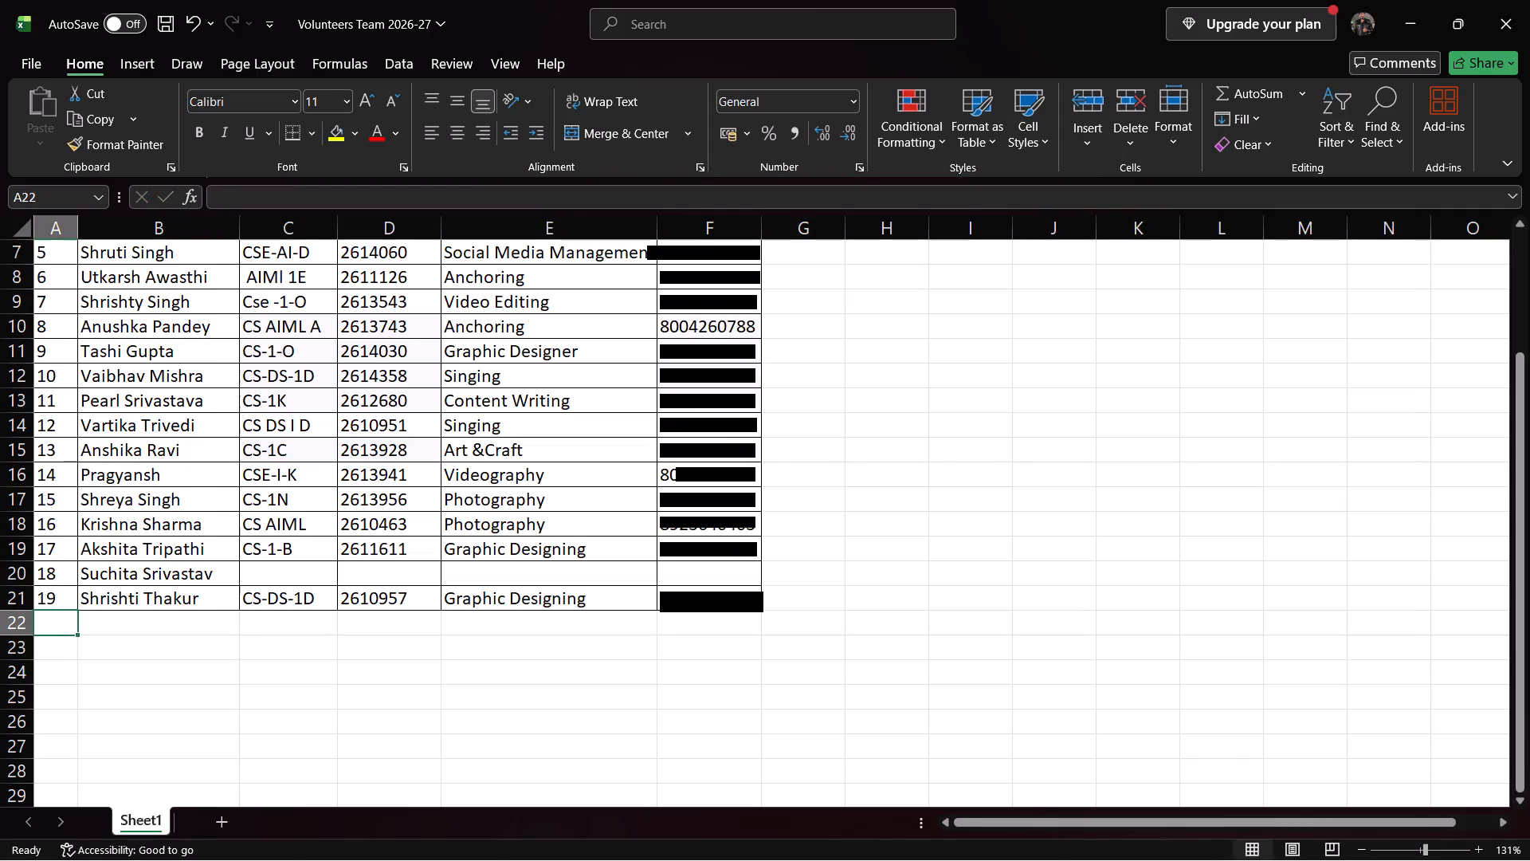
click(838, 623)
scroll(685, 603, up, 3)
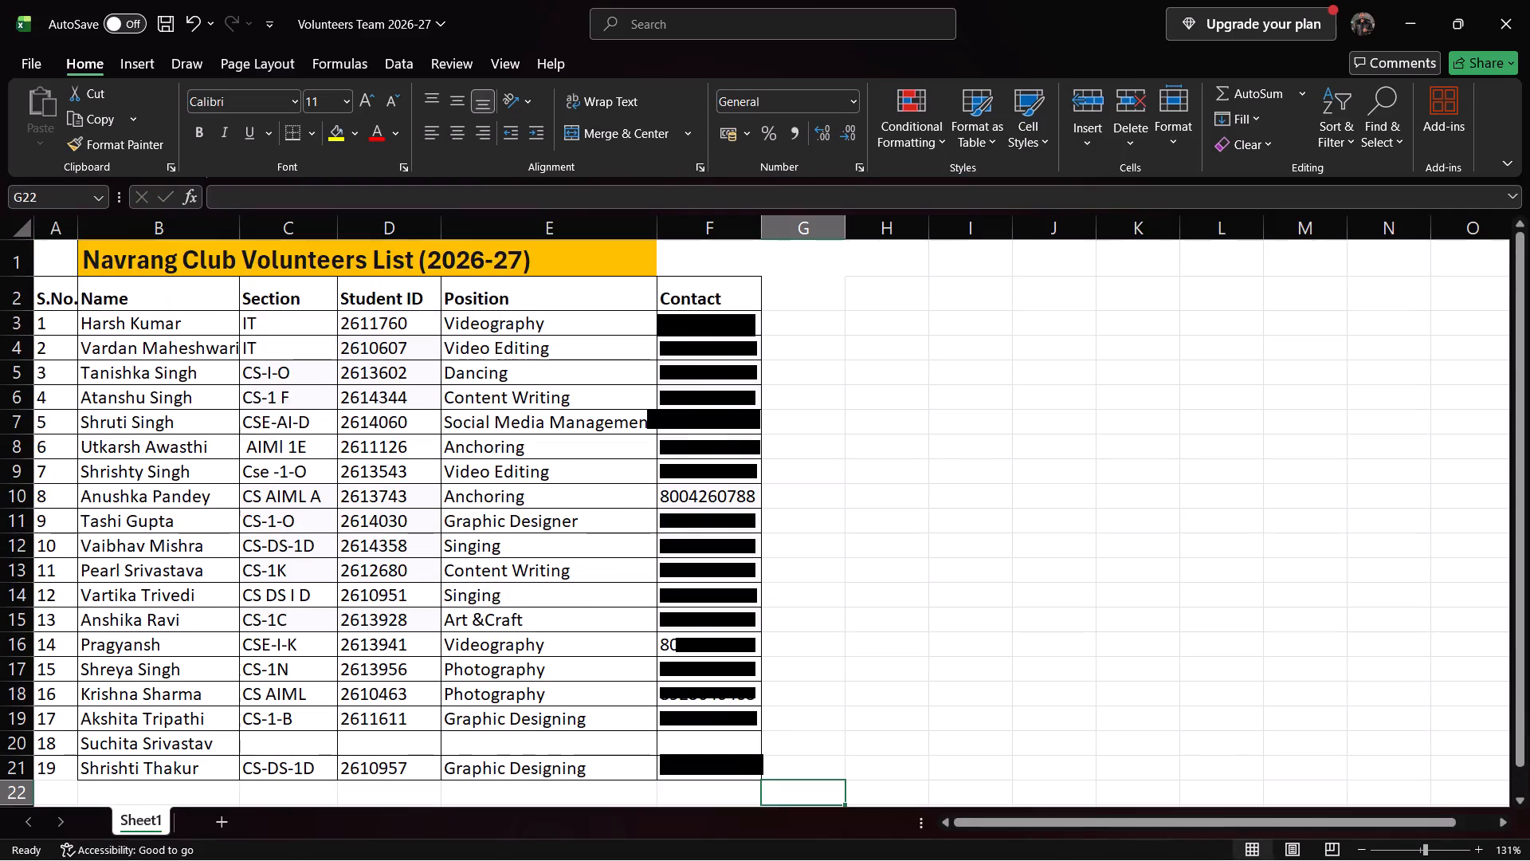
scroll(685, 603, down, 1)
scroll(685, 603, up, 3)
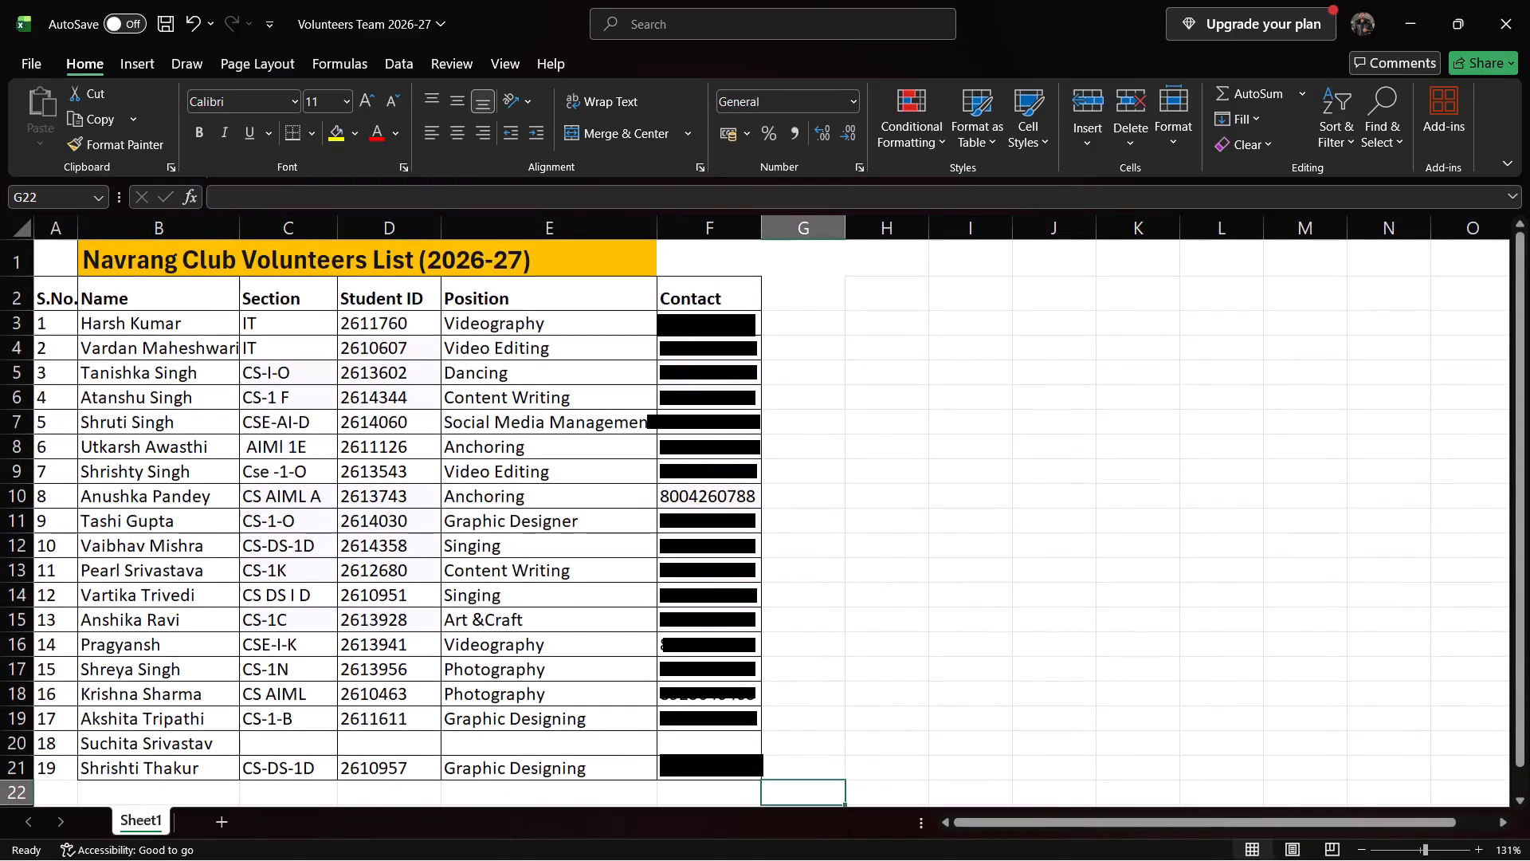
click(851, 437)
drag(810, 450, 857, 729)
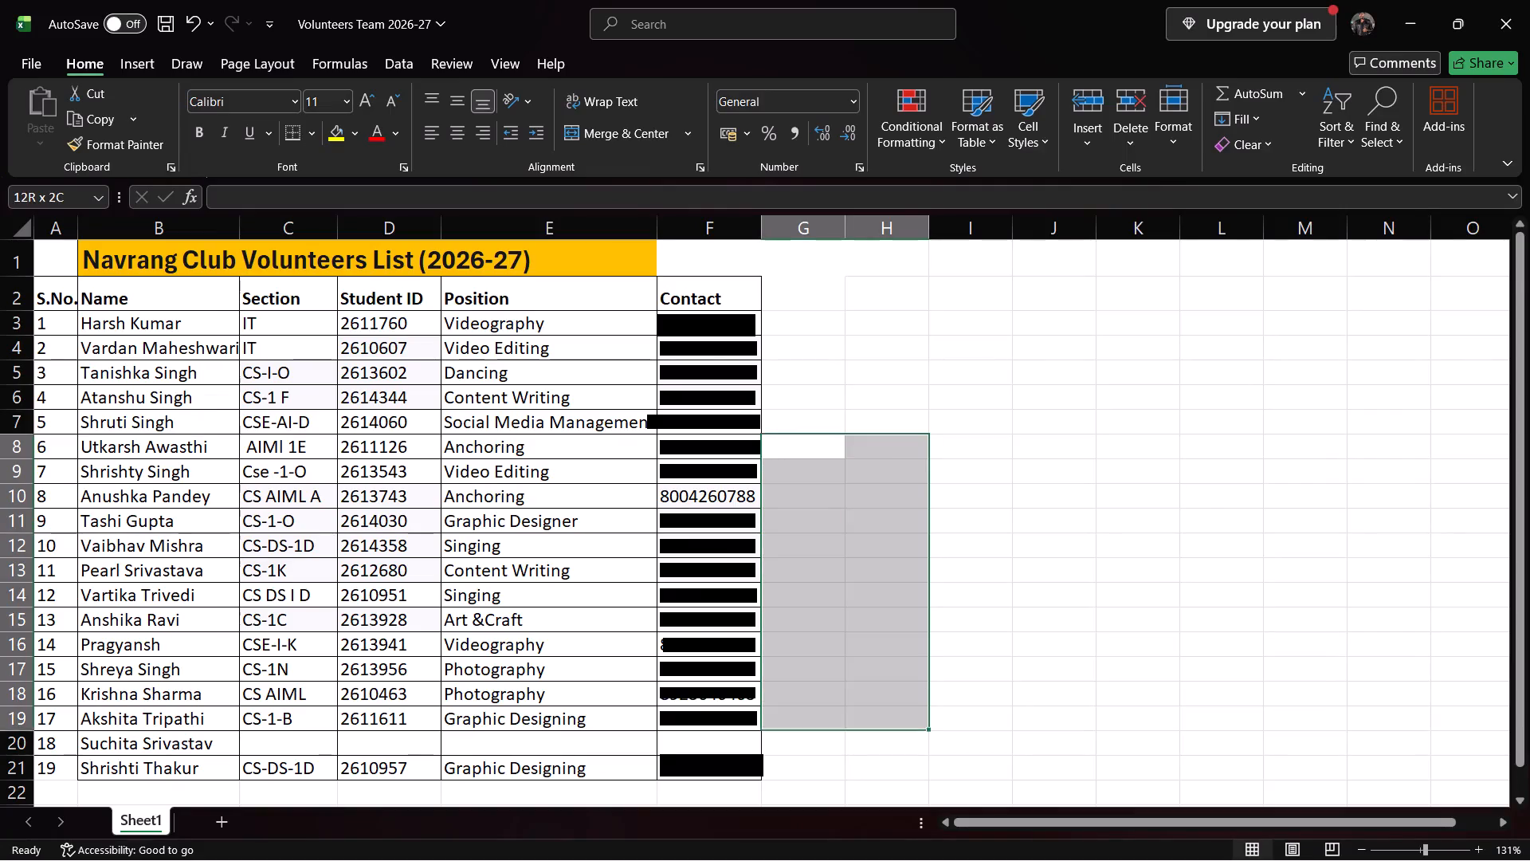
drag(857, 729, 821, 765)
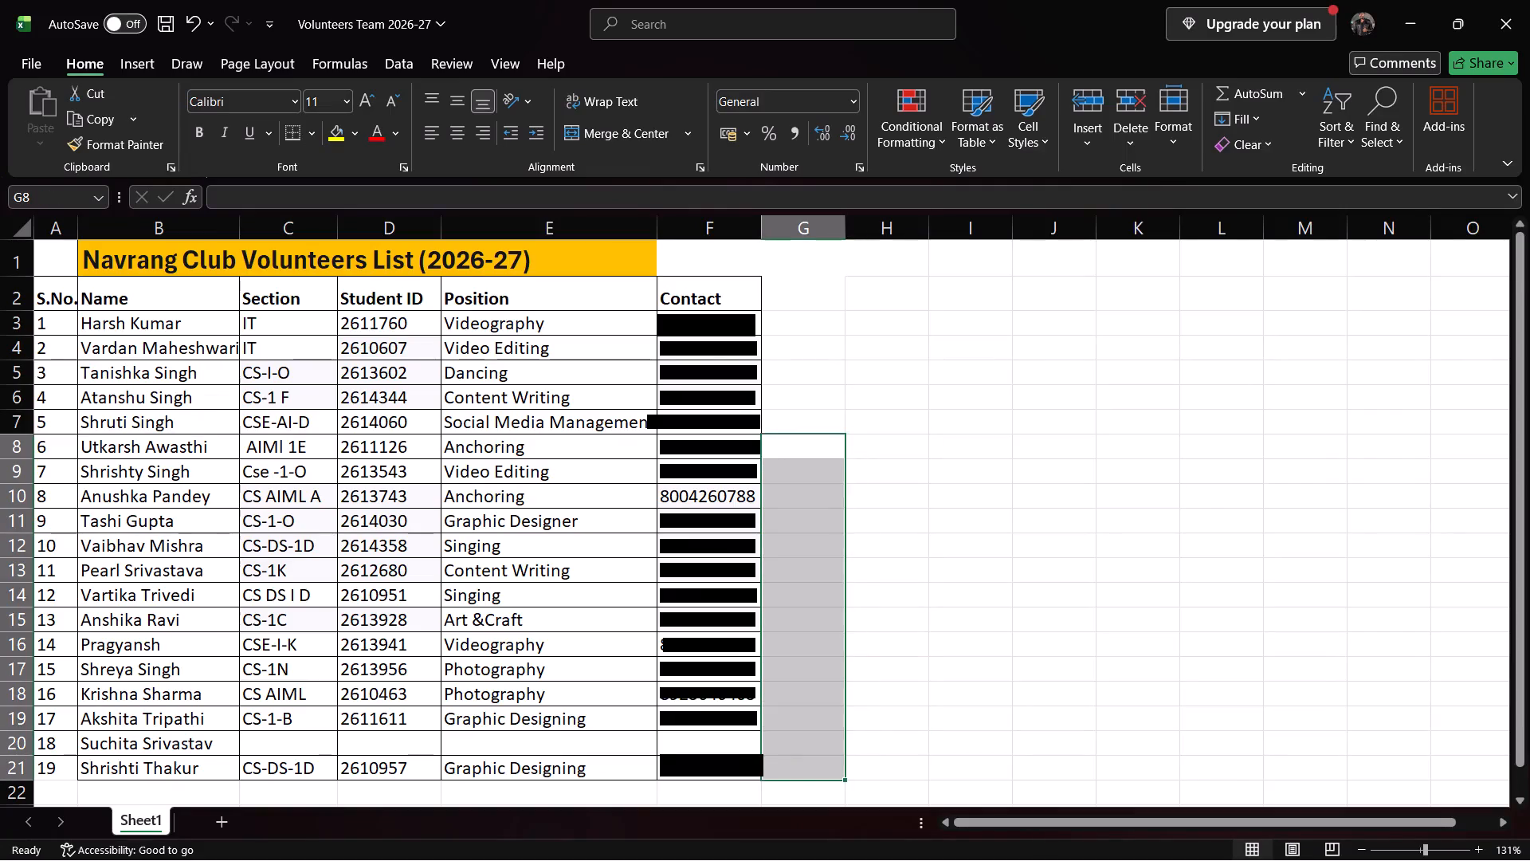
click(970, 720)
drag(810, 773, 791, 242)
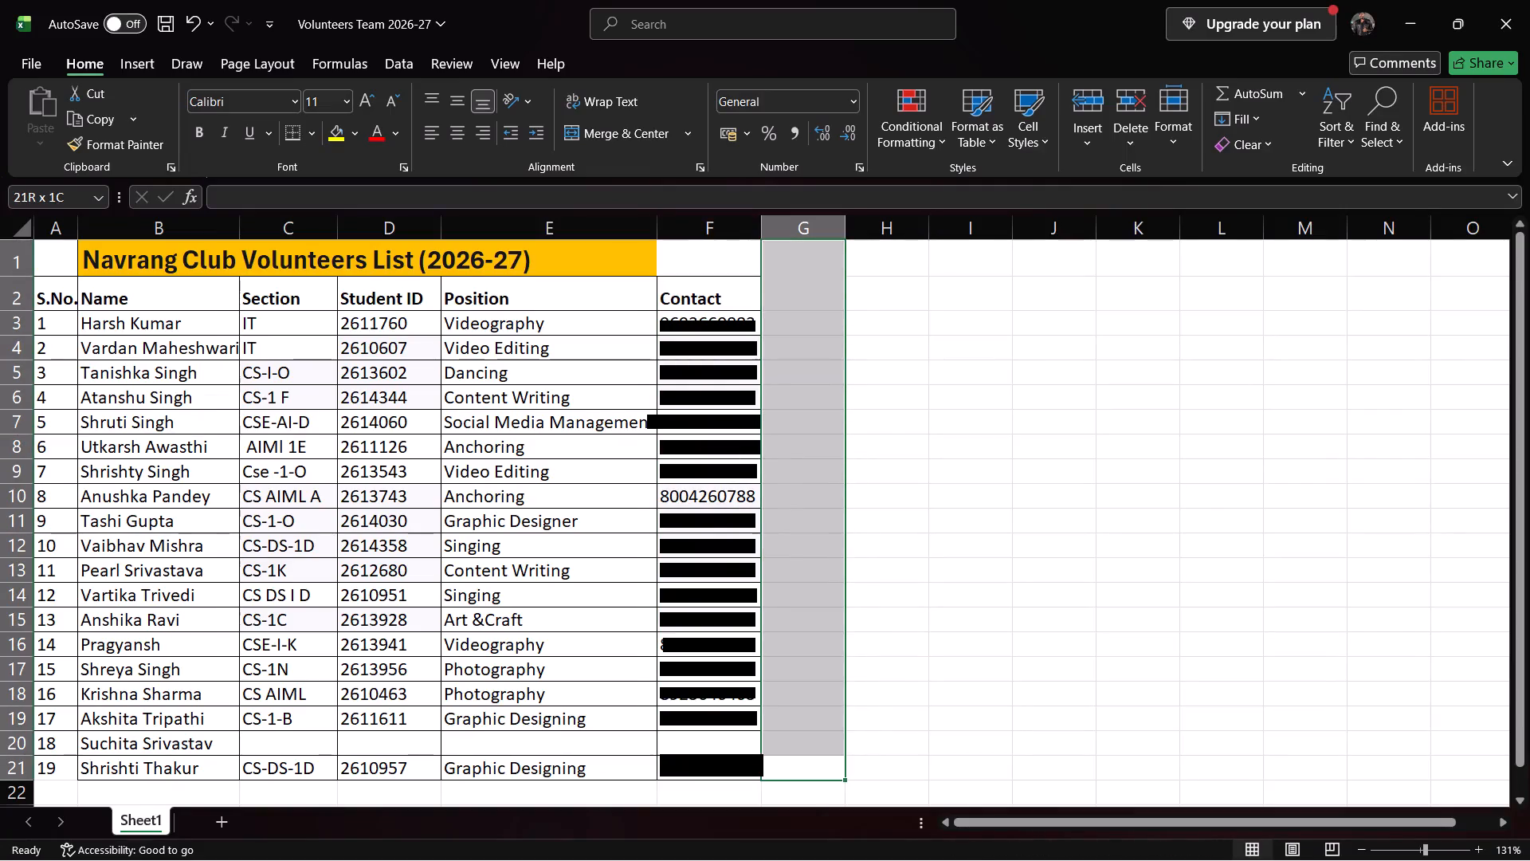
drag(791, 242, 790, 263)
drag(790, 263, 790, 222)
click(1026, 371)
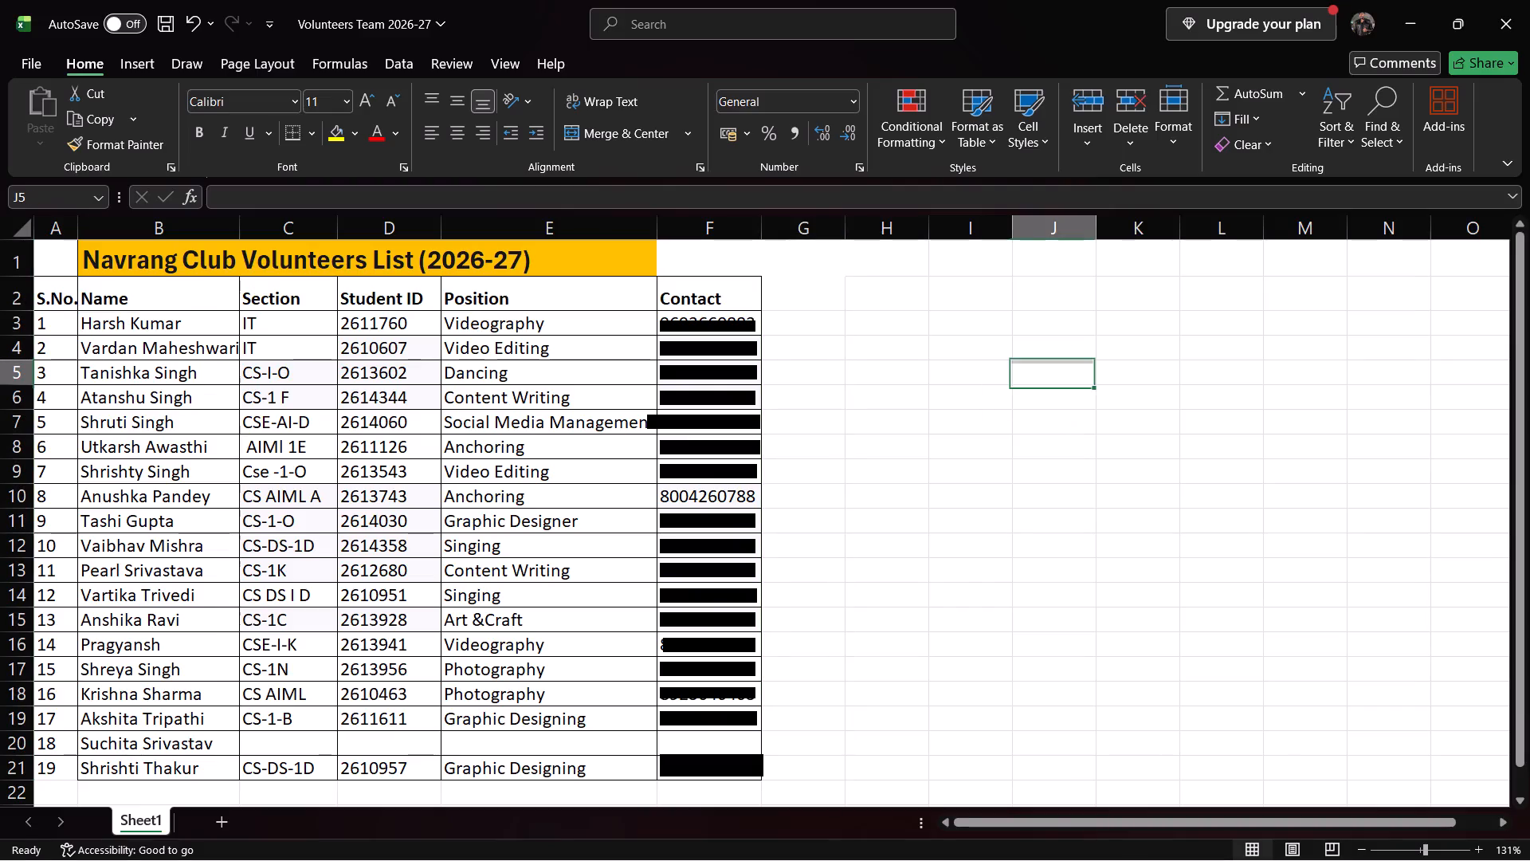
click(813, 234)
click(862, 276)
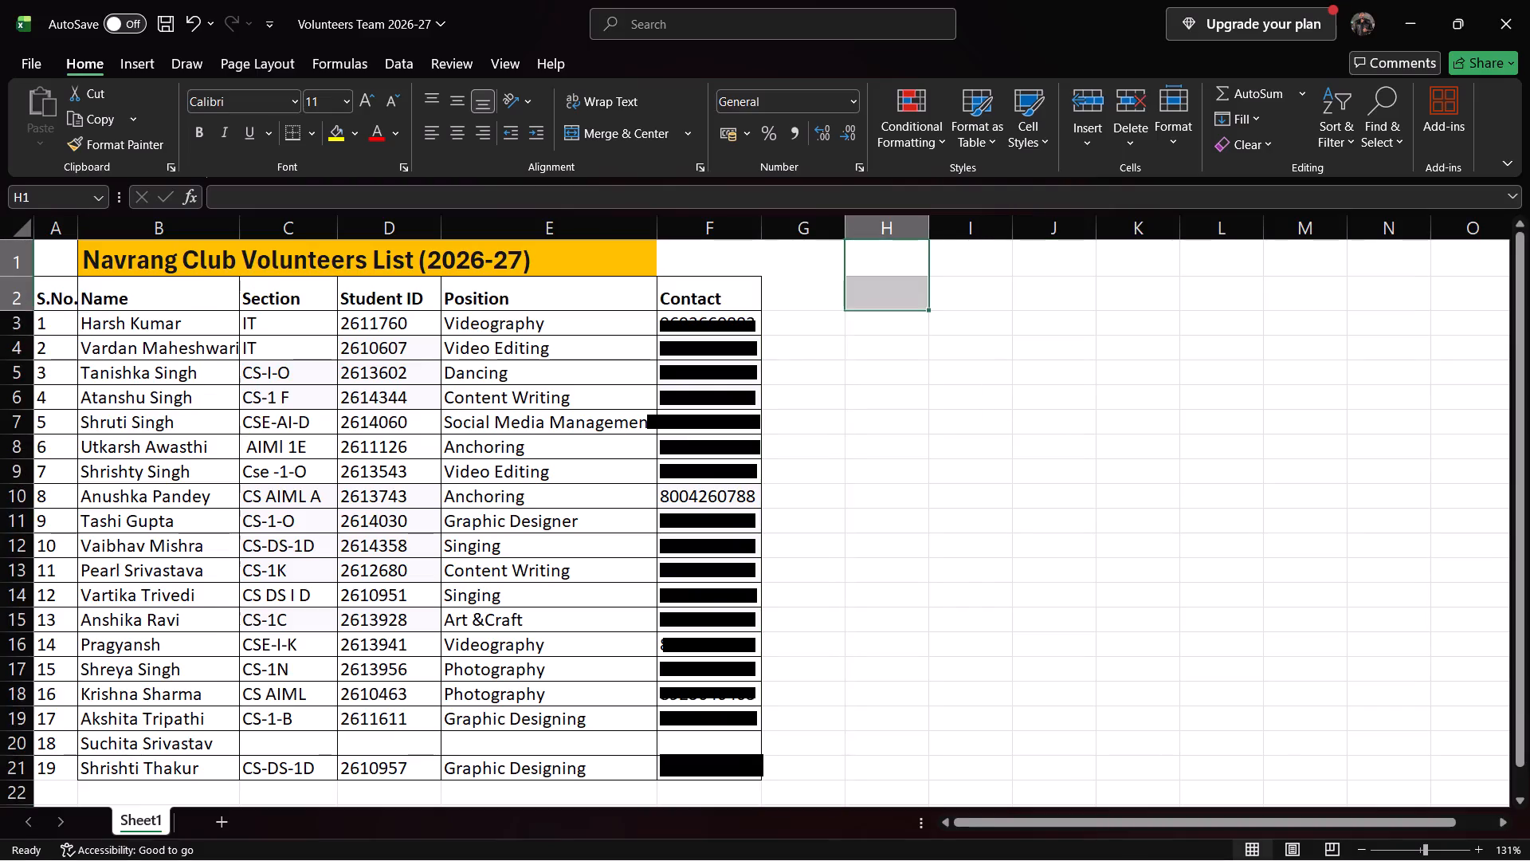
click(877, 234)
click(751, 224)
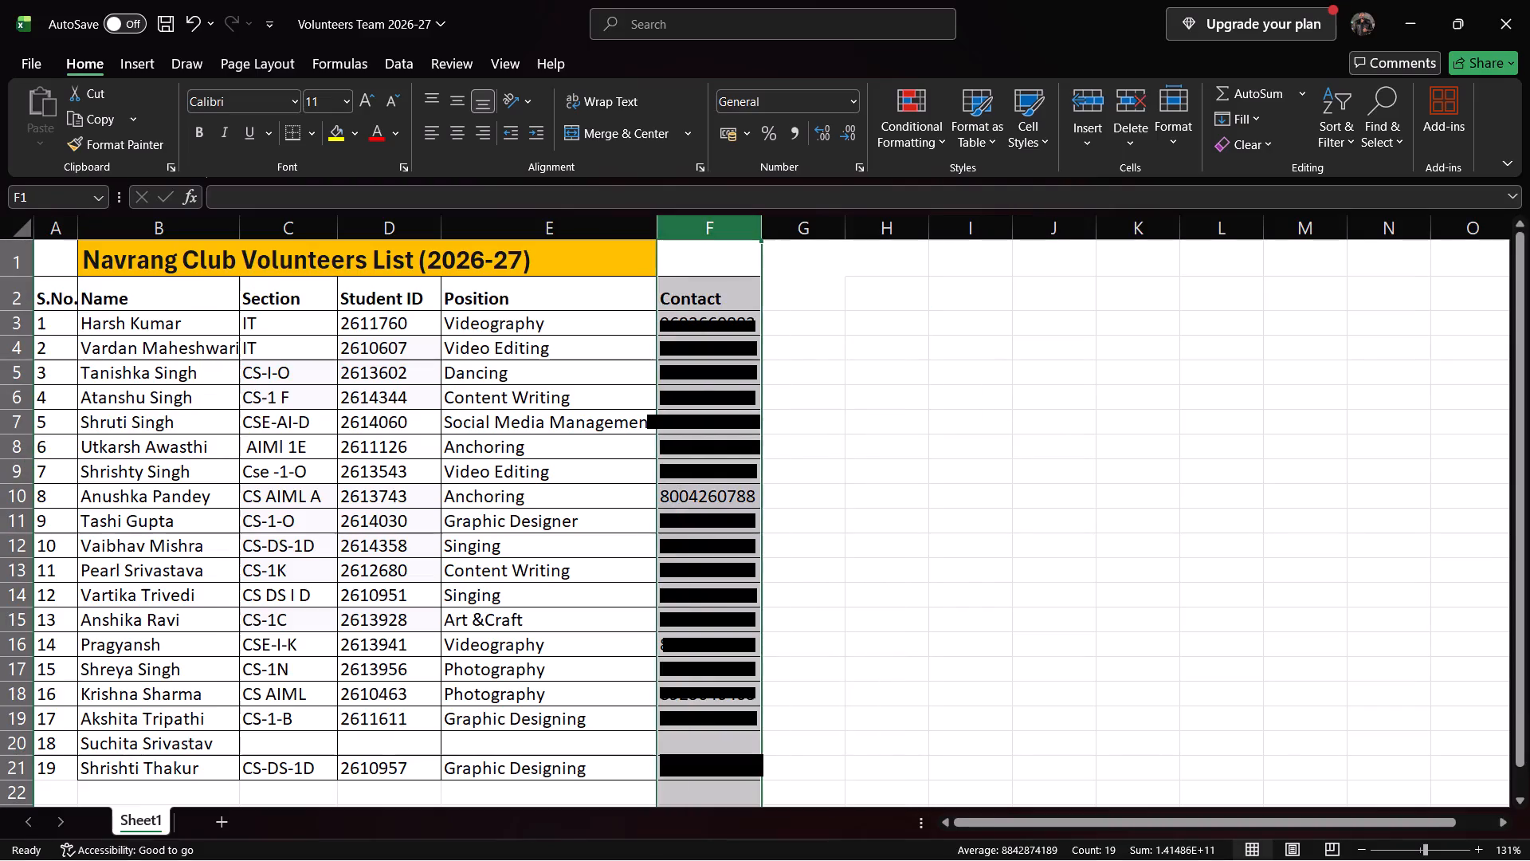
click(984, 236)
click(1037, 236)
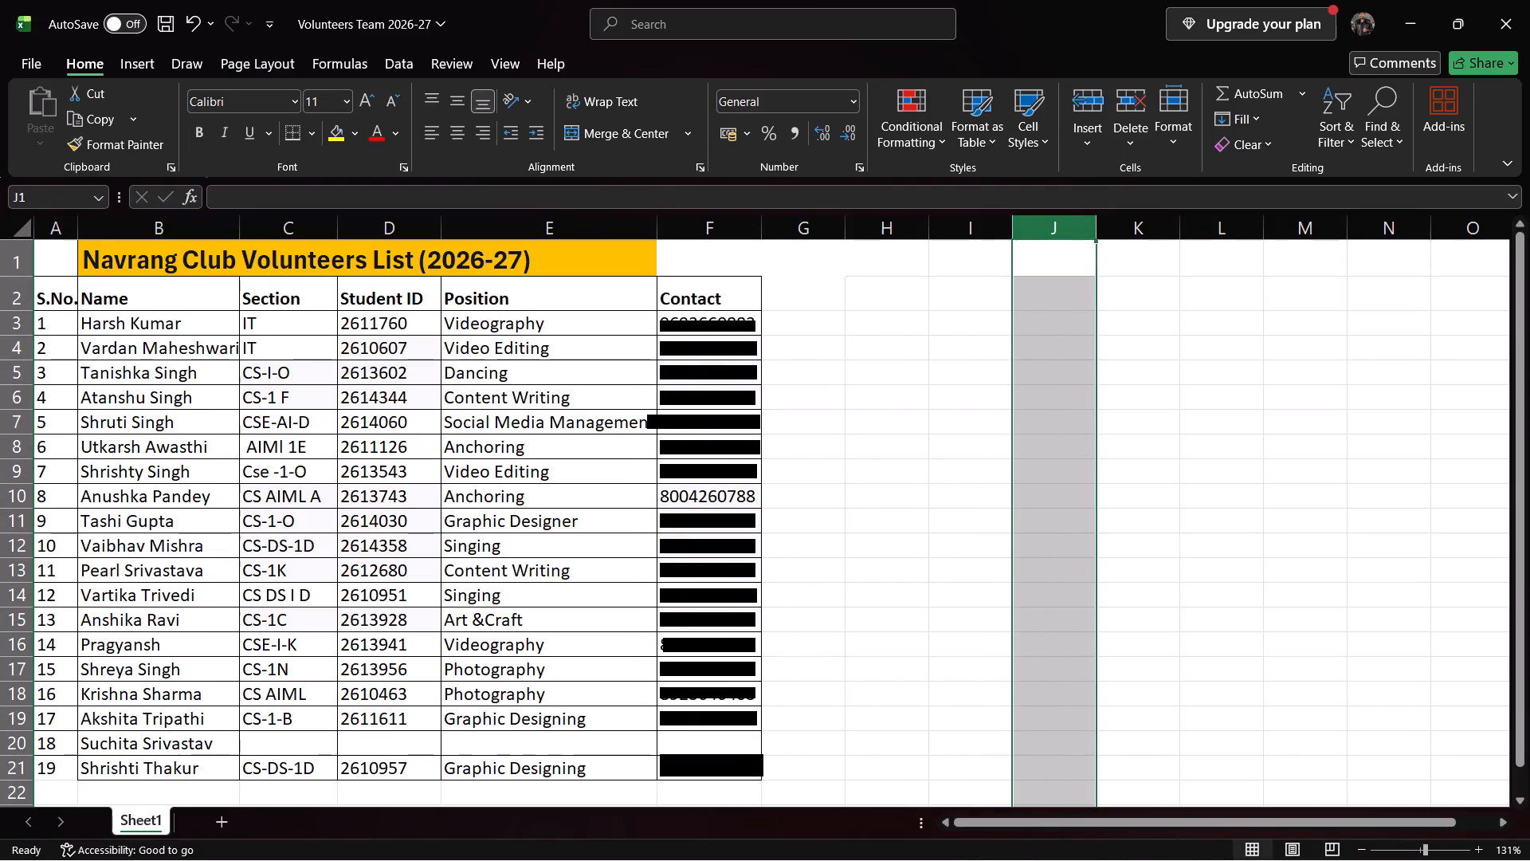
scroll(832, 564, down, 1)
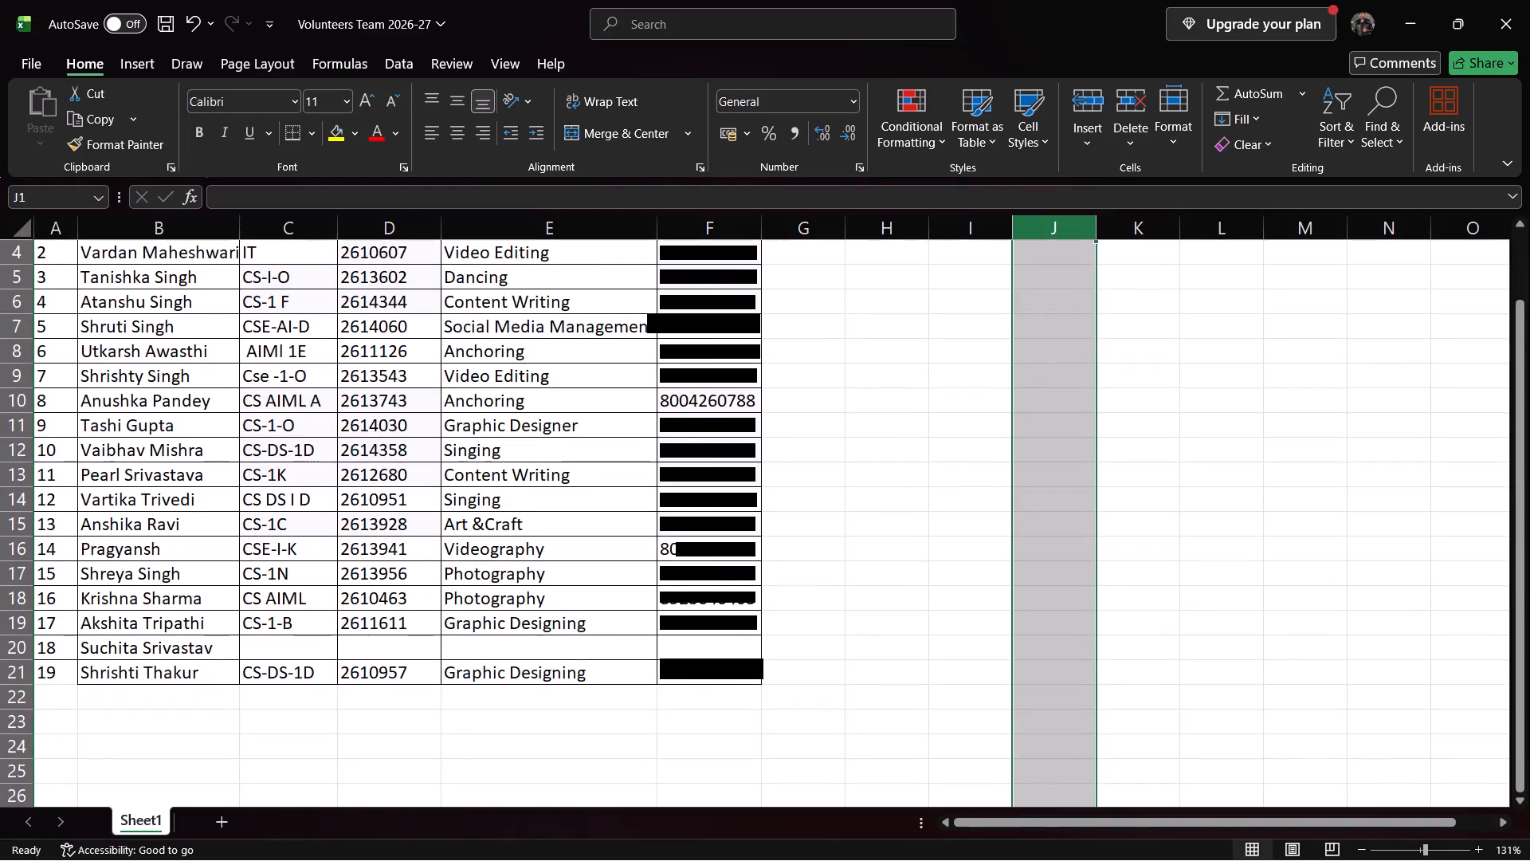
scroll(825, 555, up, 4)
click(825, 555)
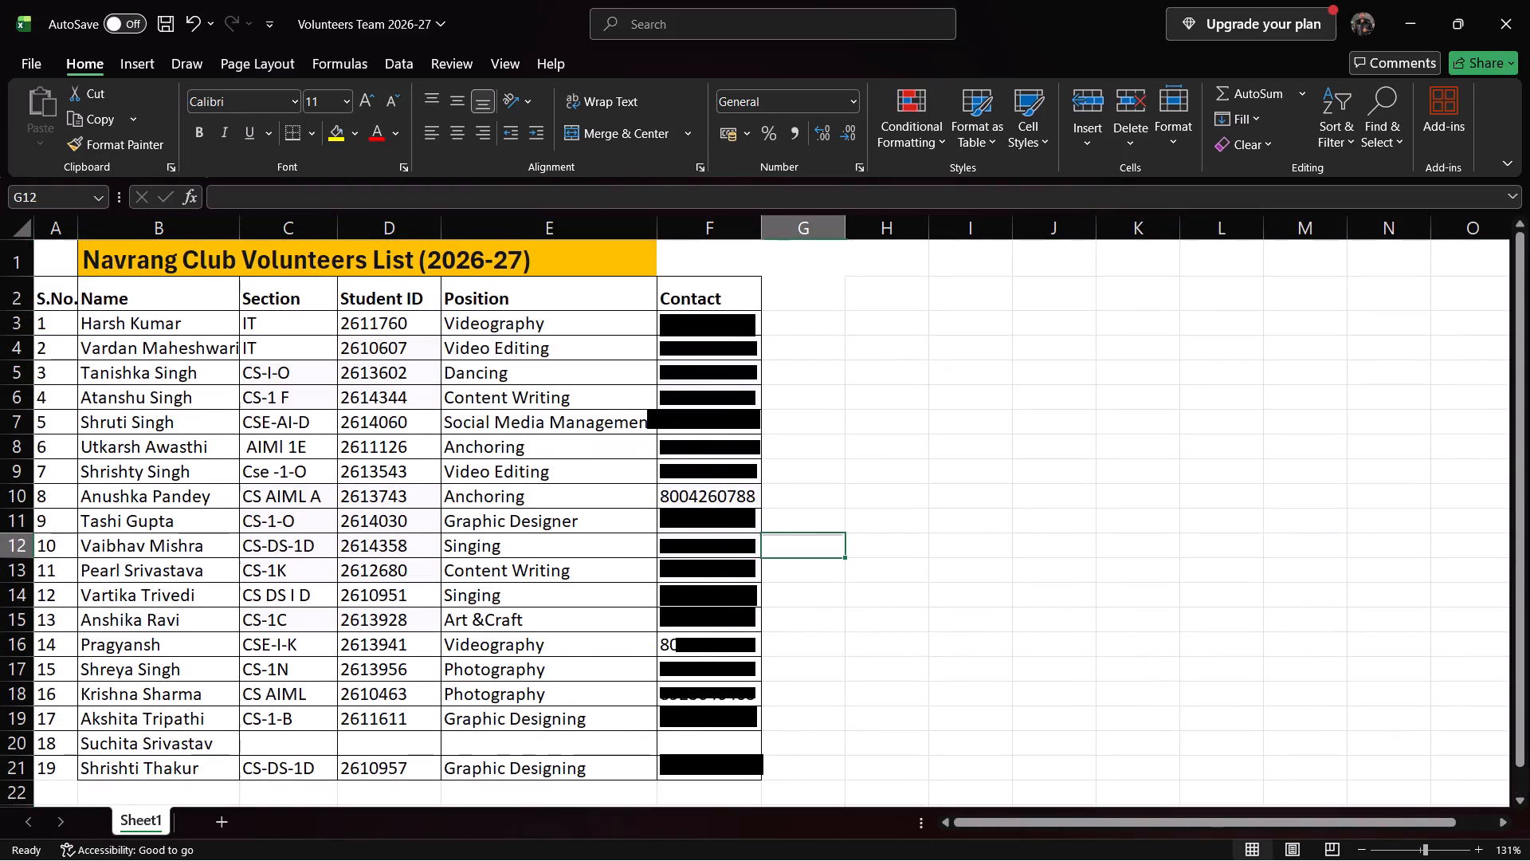
Narrow the Section column (column C) to a width of about 8.5, keeping its longest entries fully readable.
click(324, 751)
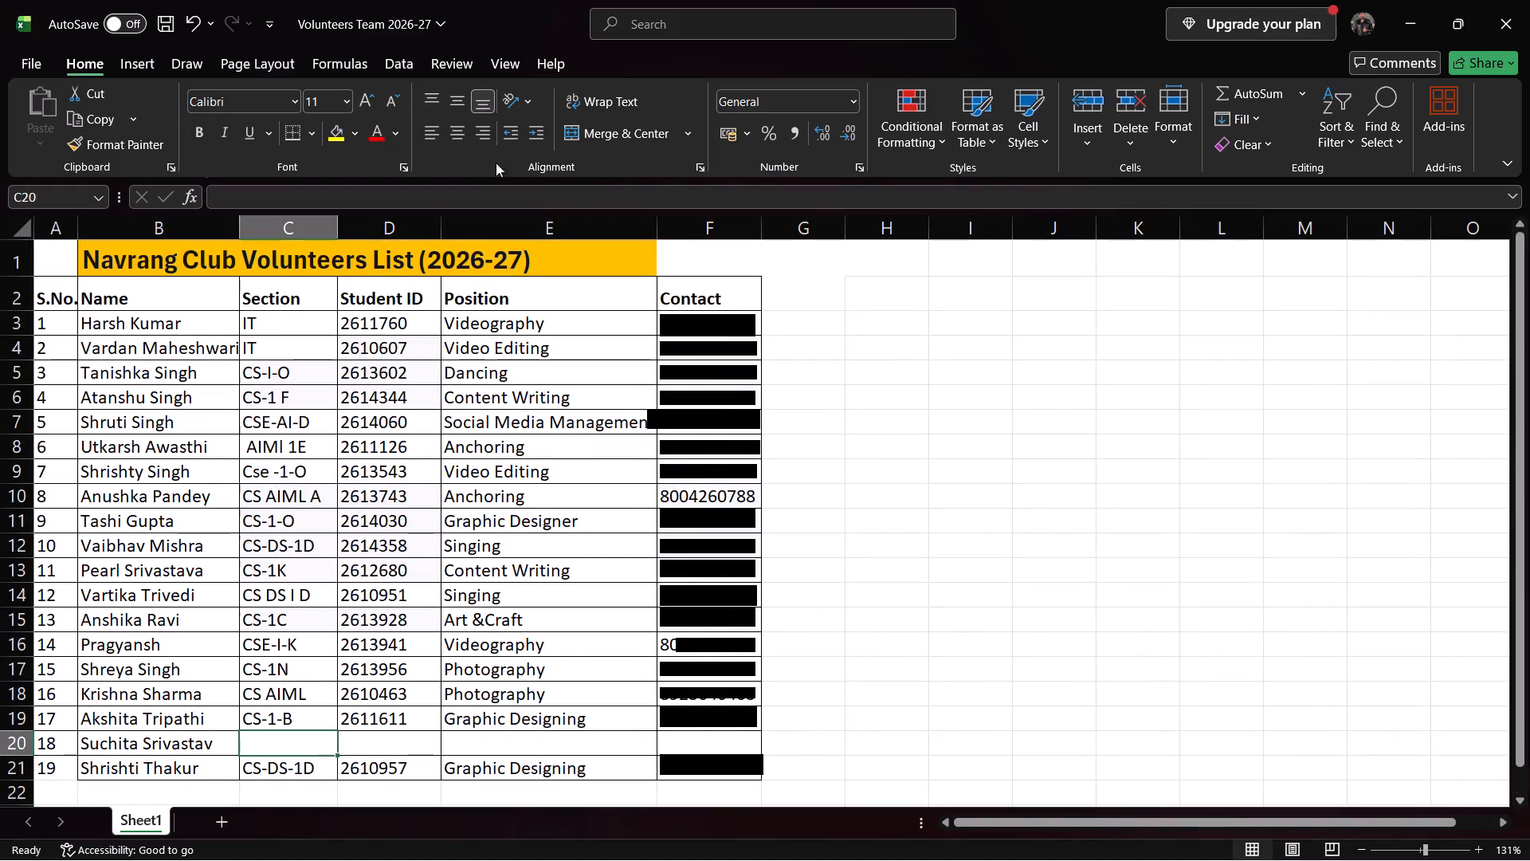
drag(336, 228, 331, 225)
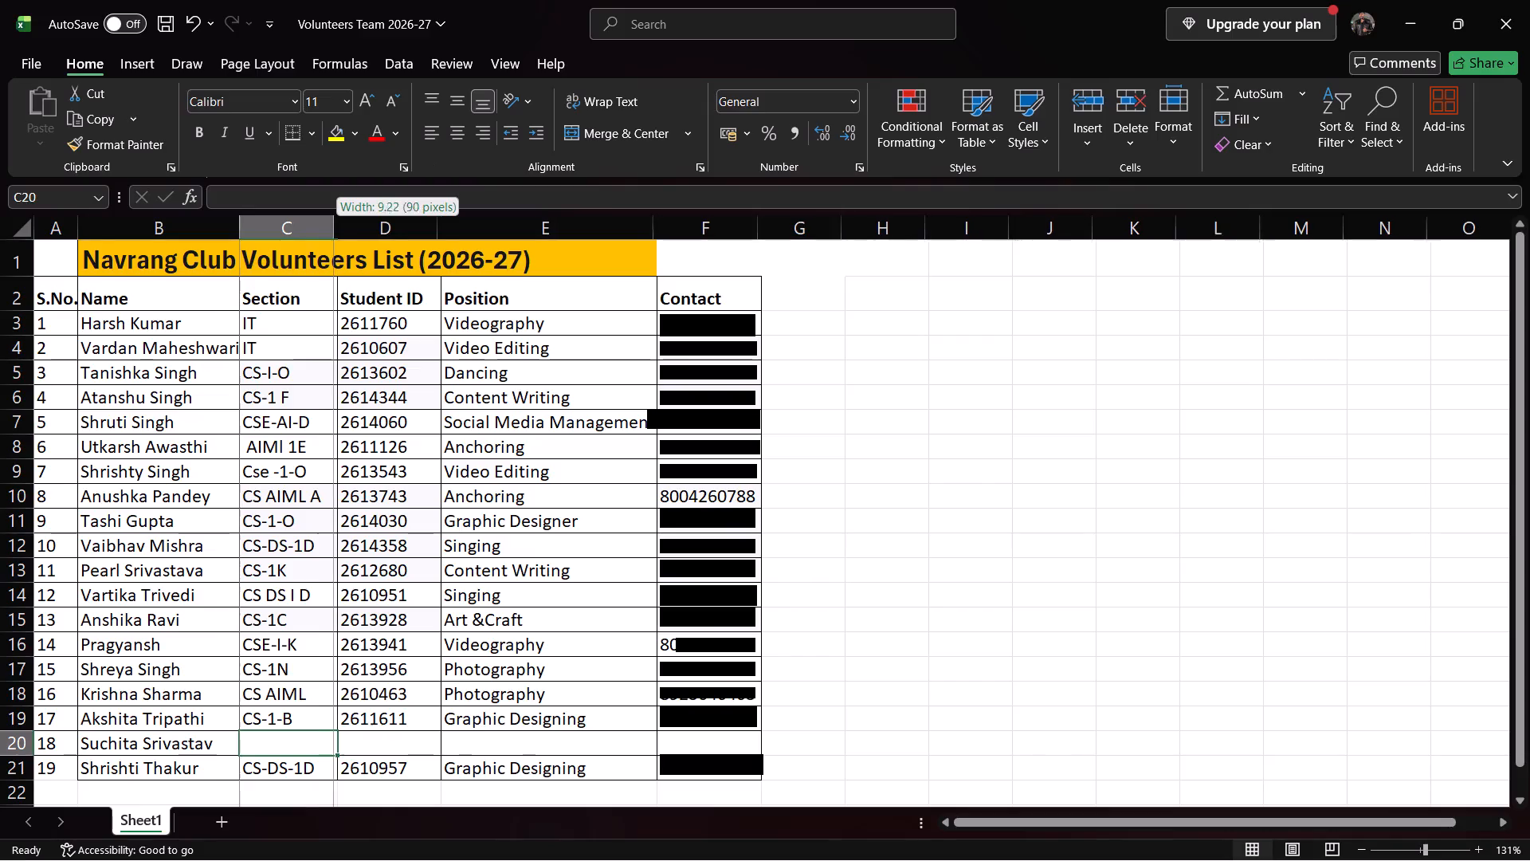
drag(331, 225, 321, 221)
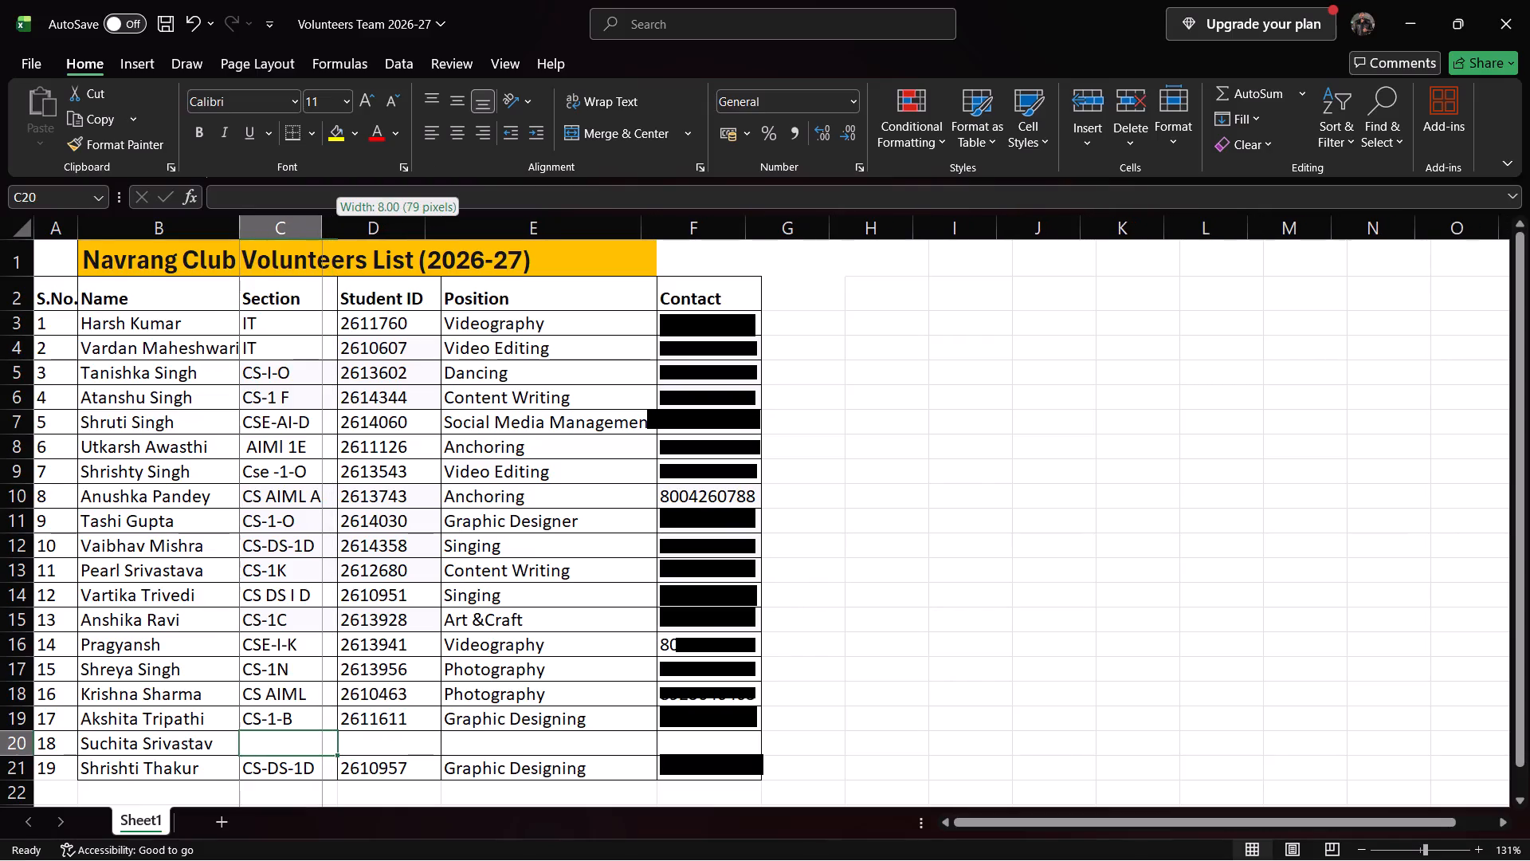
drag(321, 221, 324, 222)
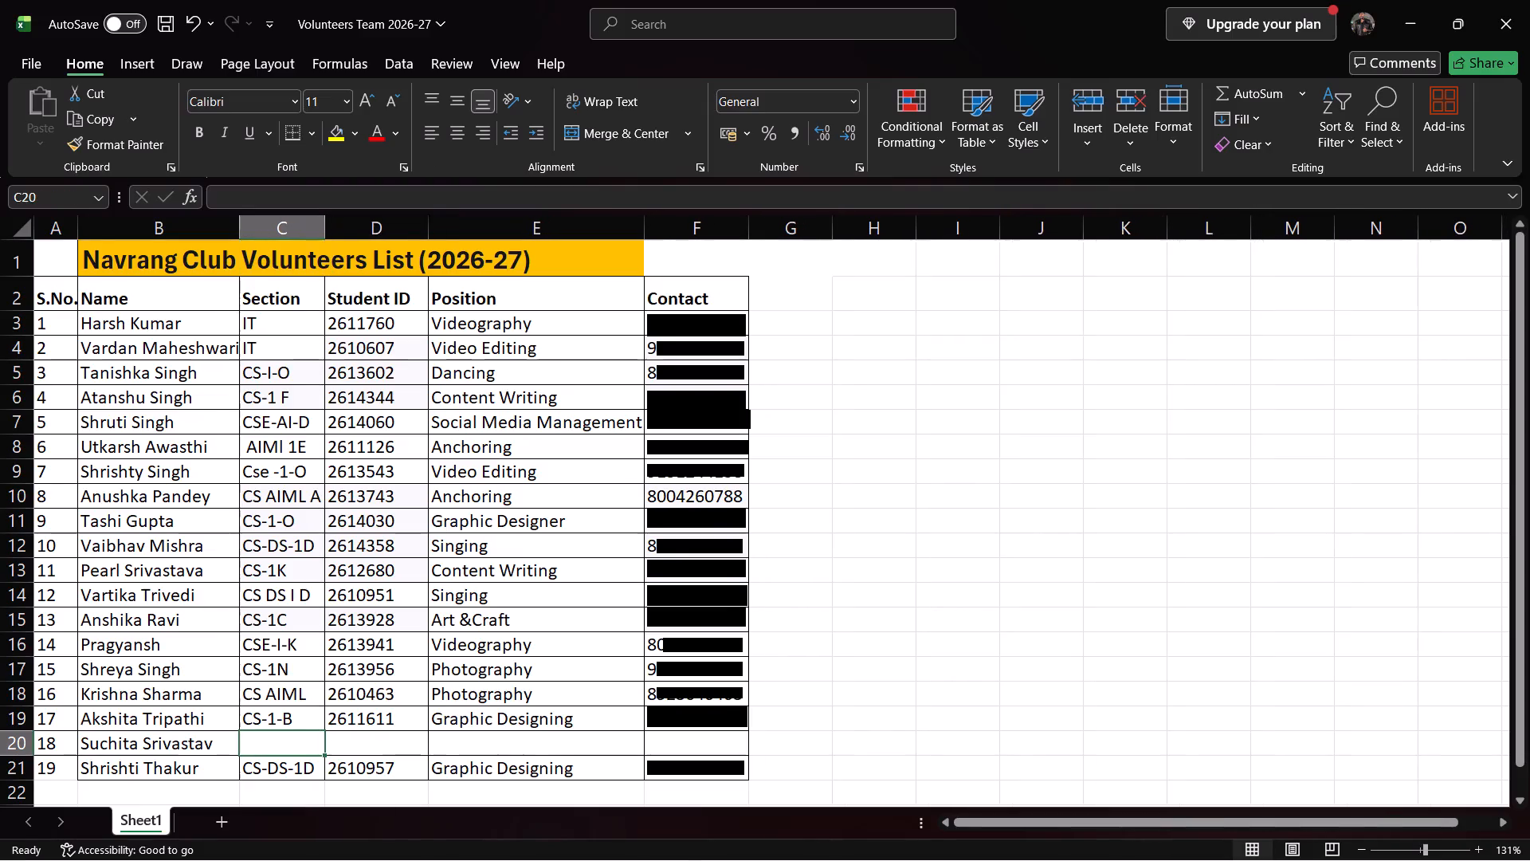
click(1082, 335)
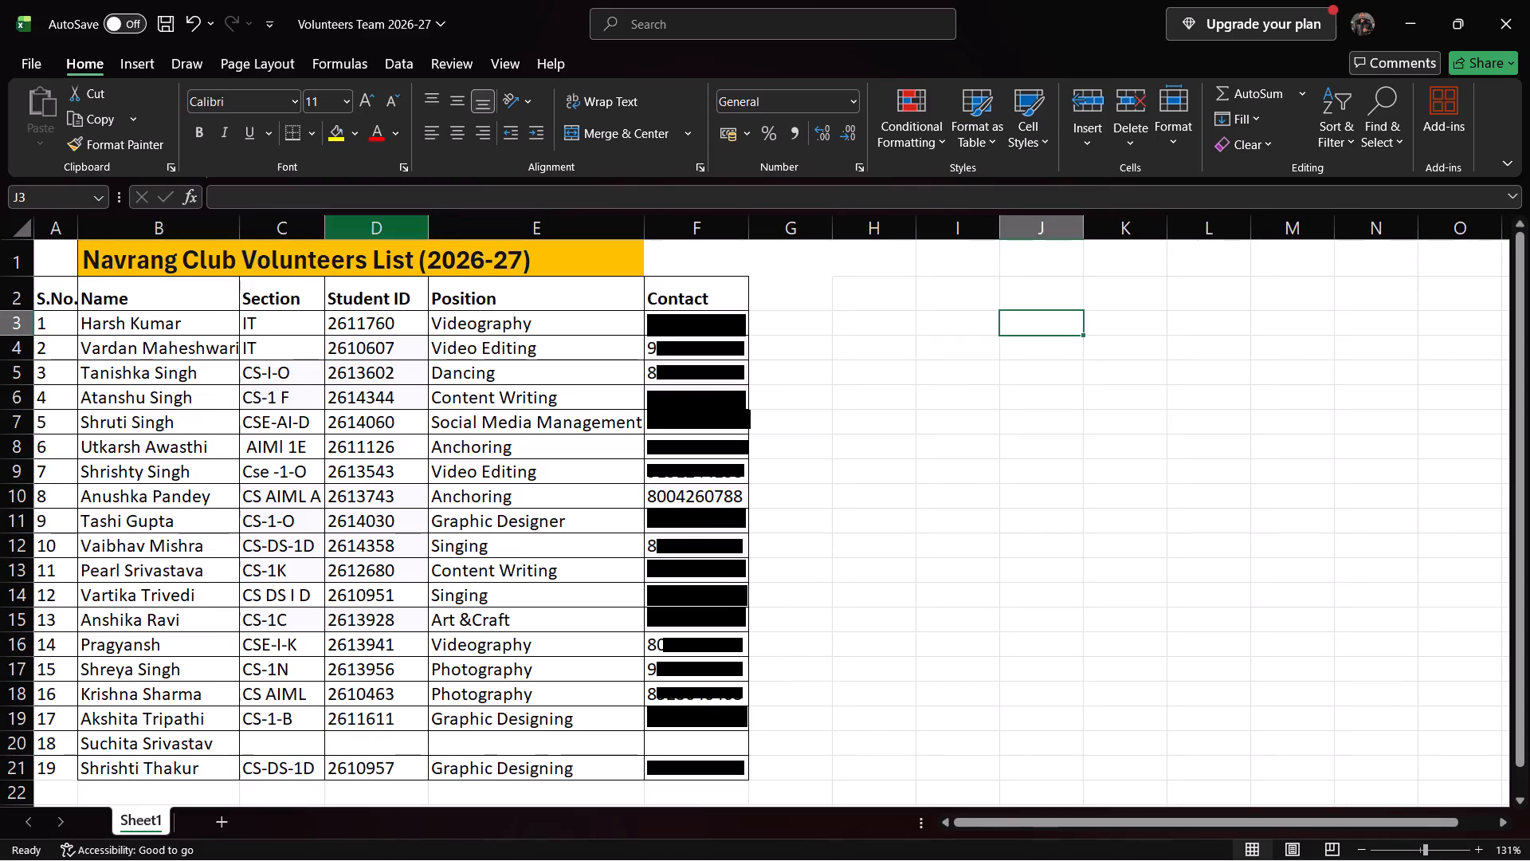
click(325, 227)
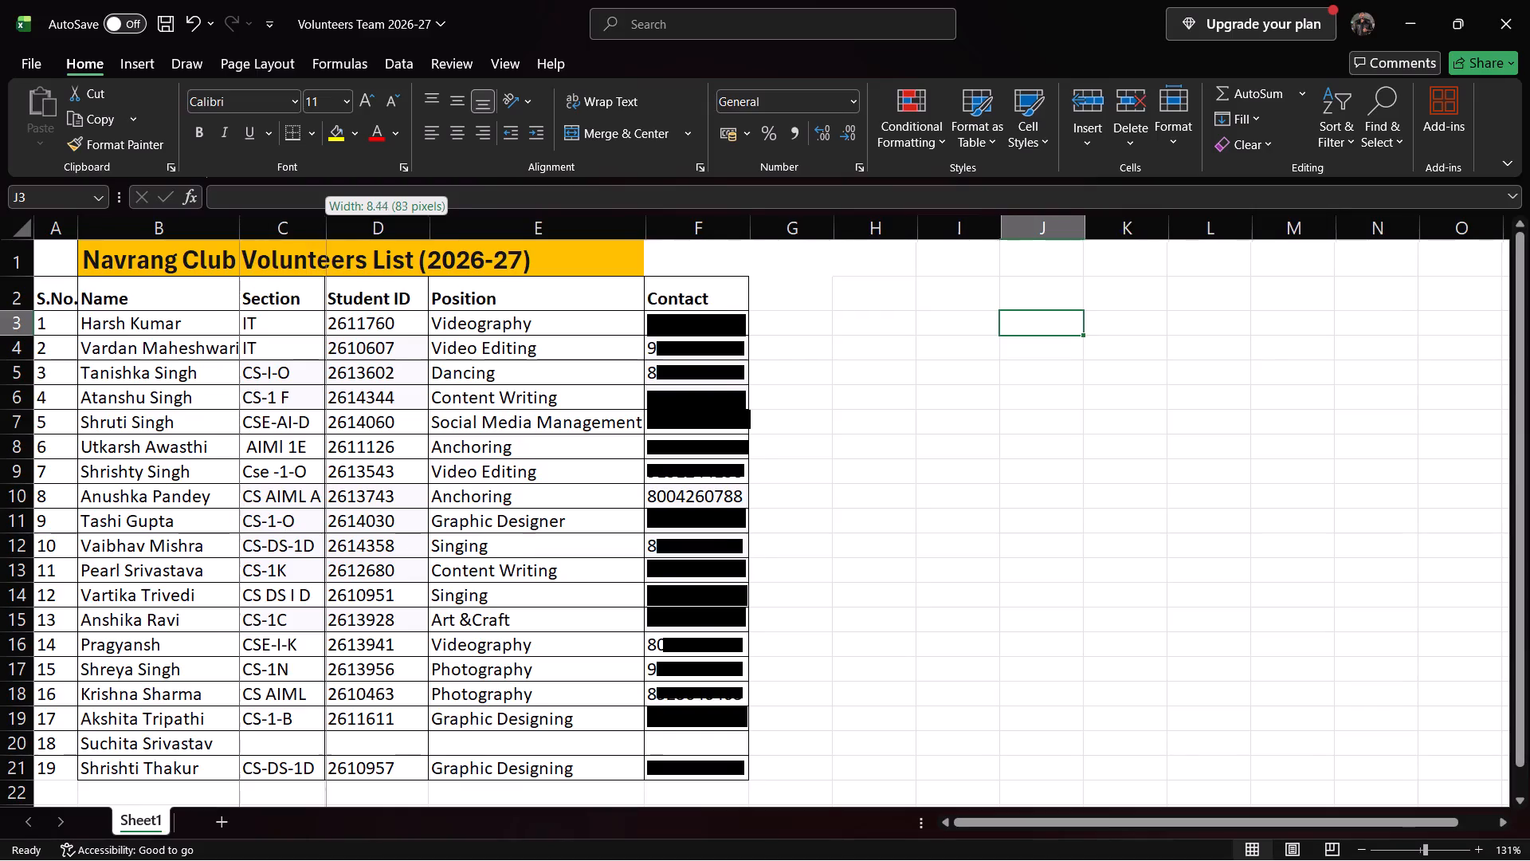
click(900, 383)
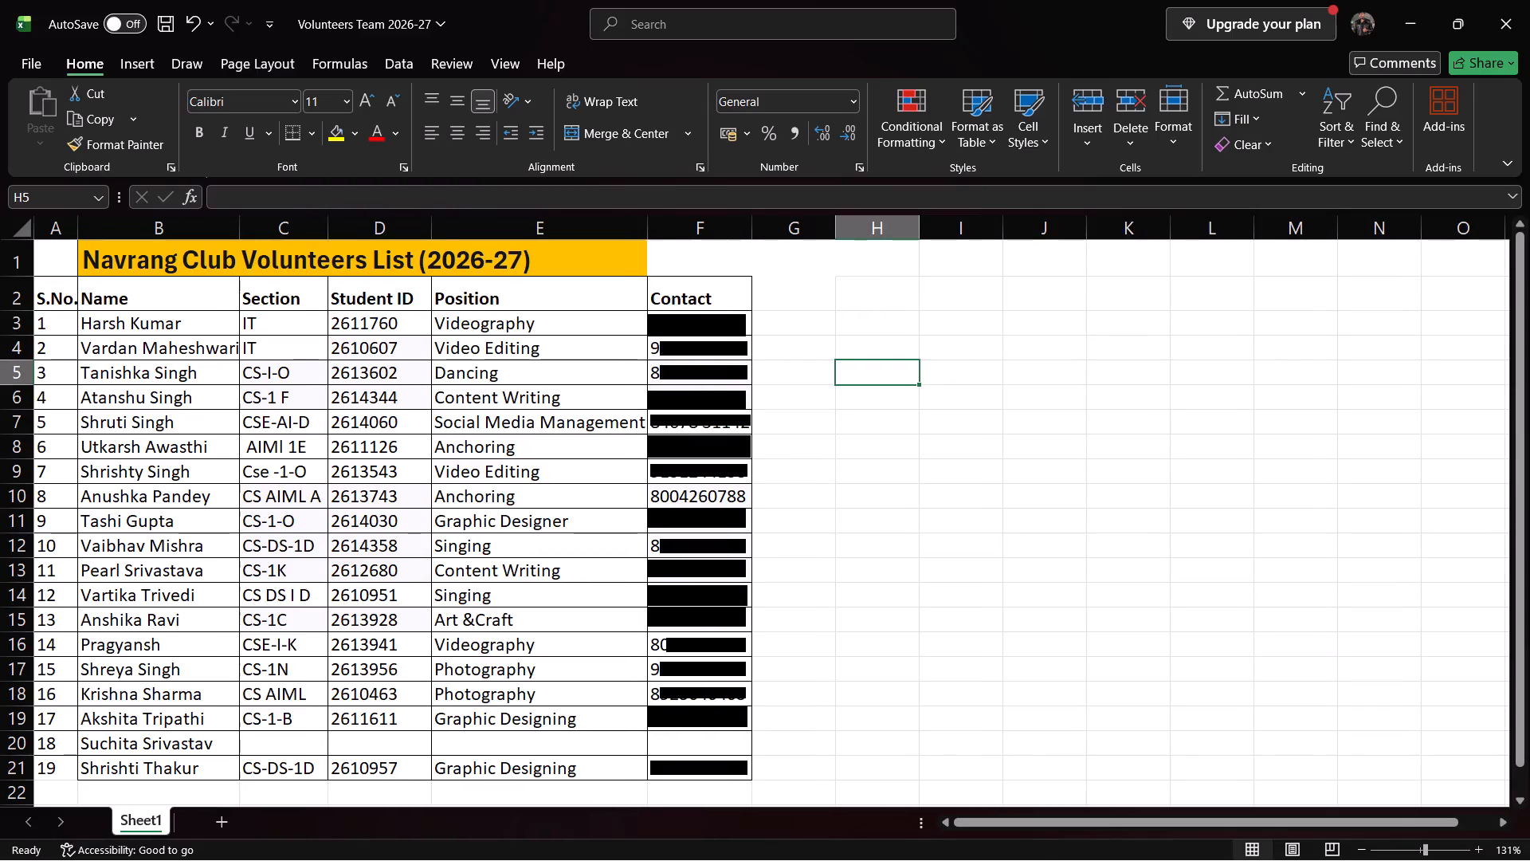
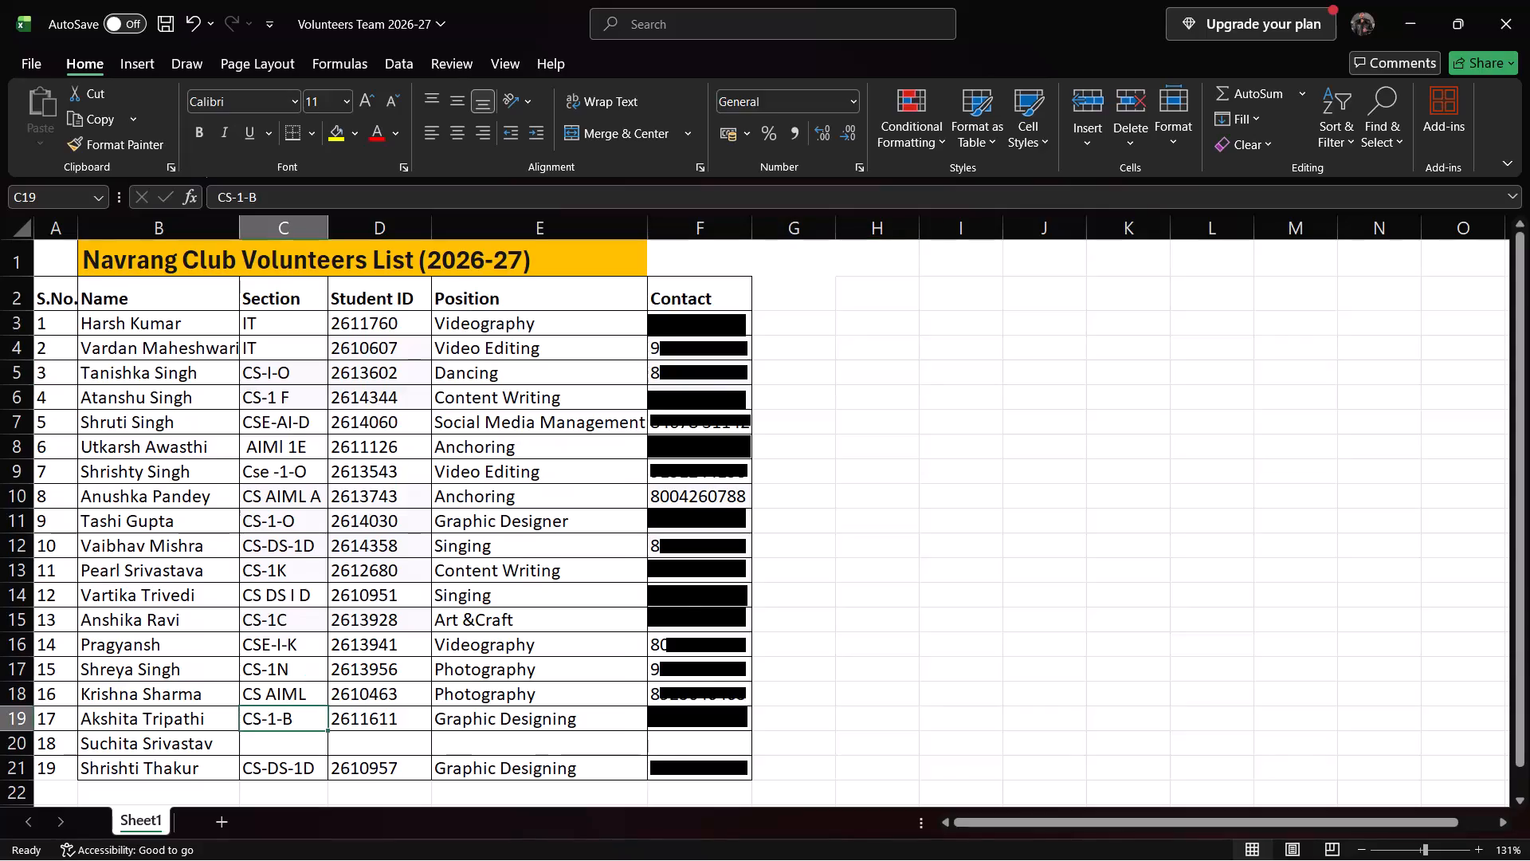
Enter the row 20 volunteer's student ID number in cell C20.
click(287, 749)
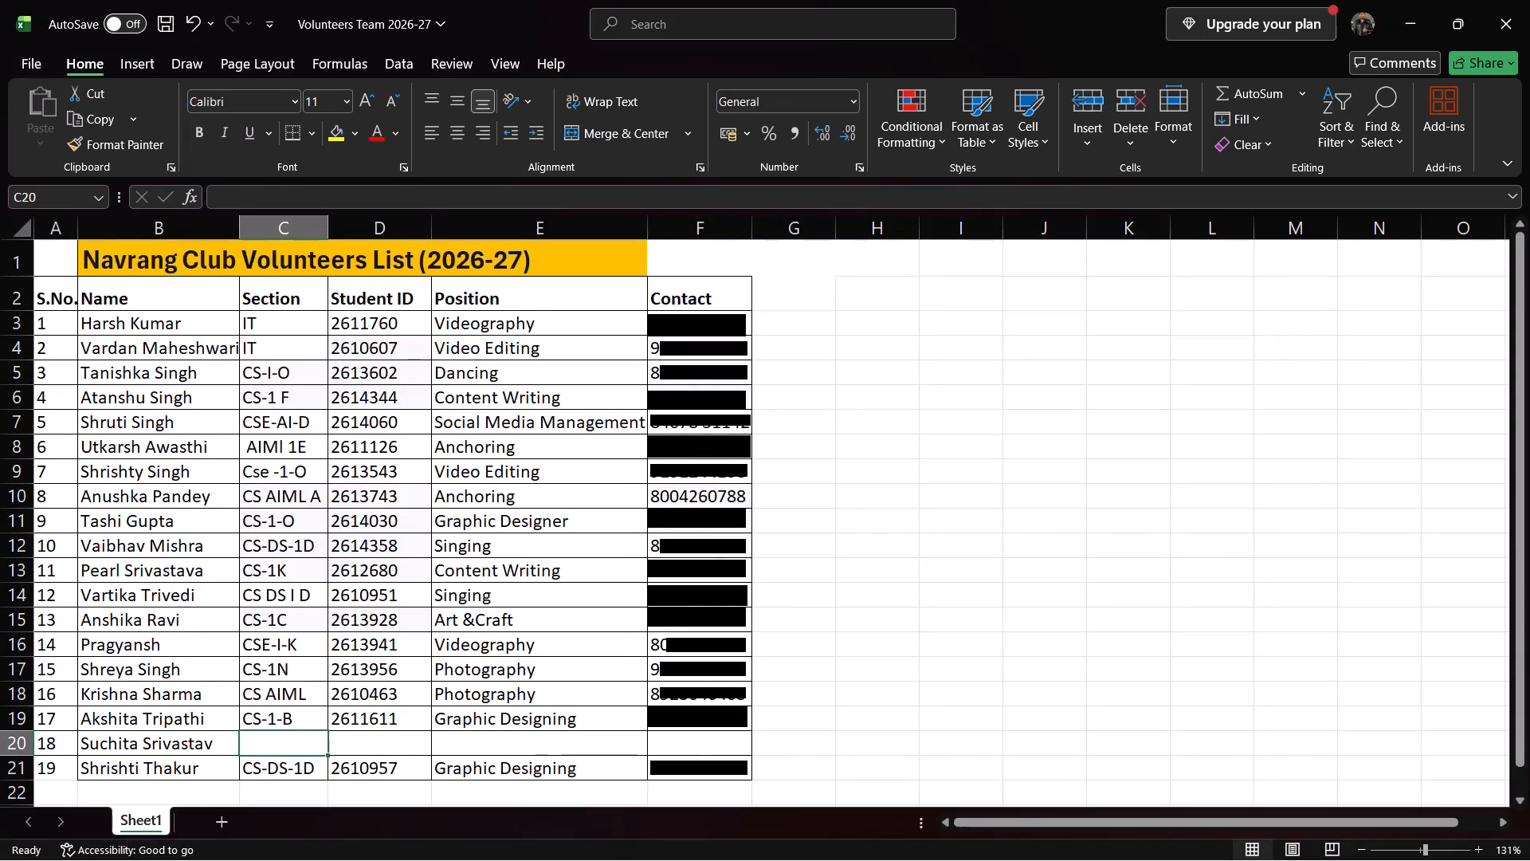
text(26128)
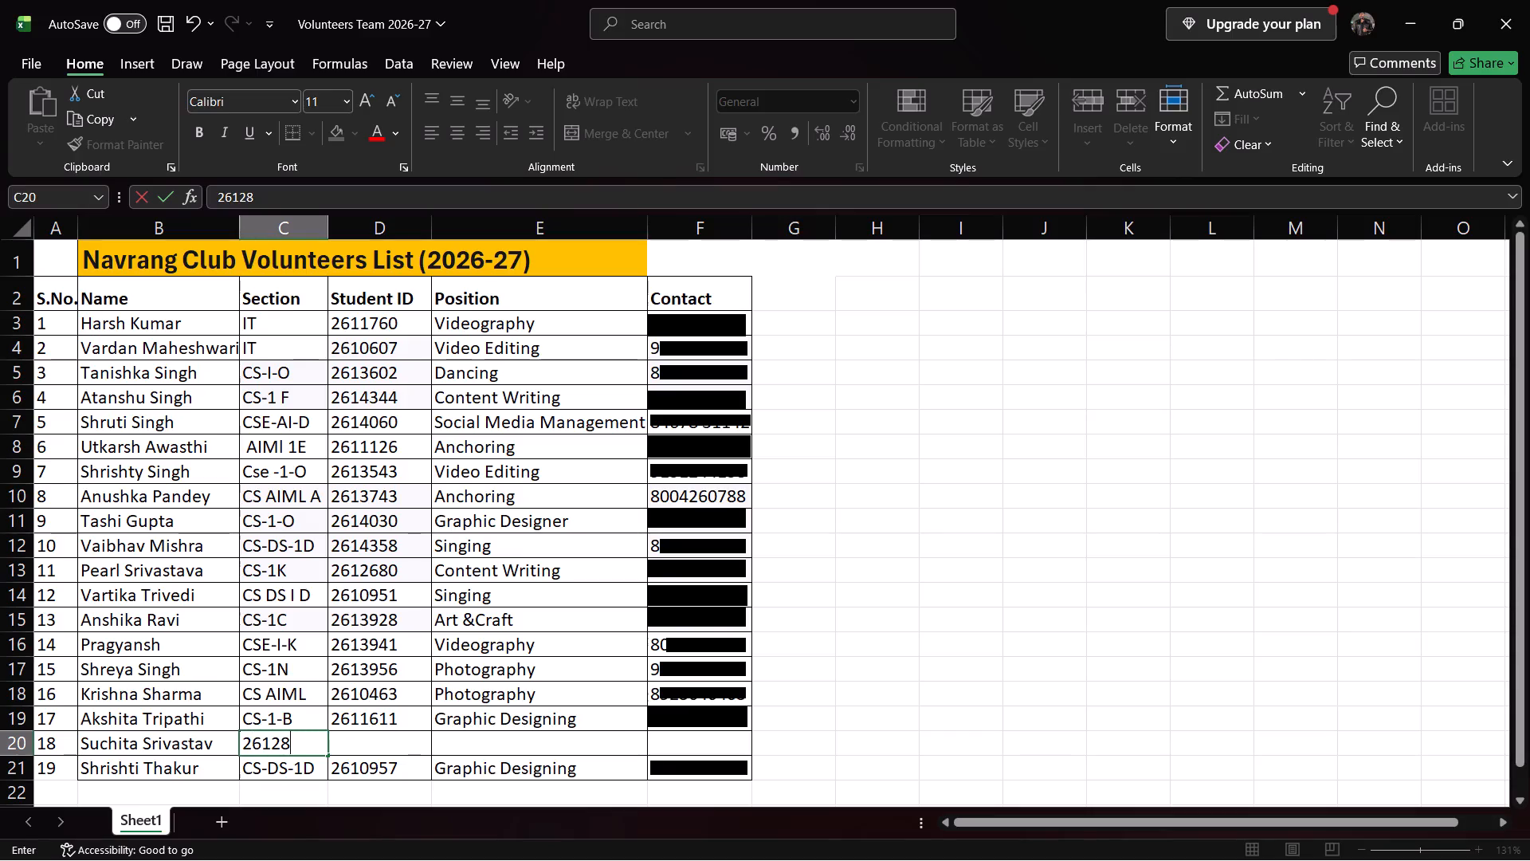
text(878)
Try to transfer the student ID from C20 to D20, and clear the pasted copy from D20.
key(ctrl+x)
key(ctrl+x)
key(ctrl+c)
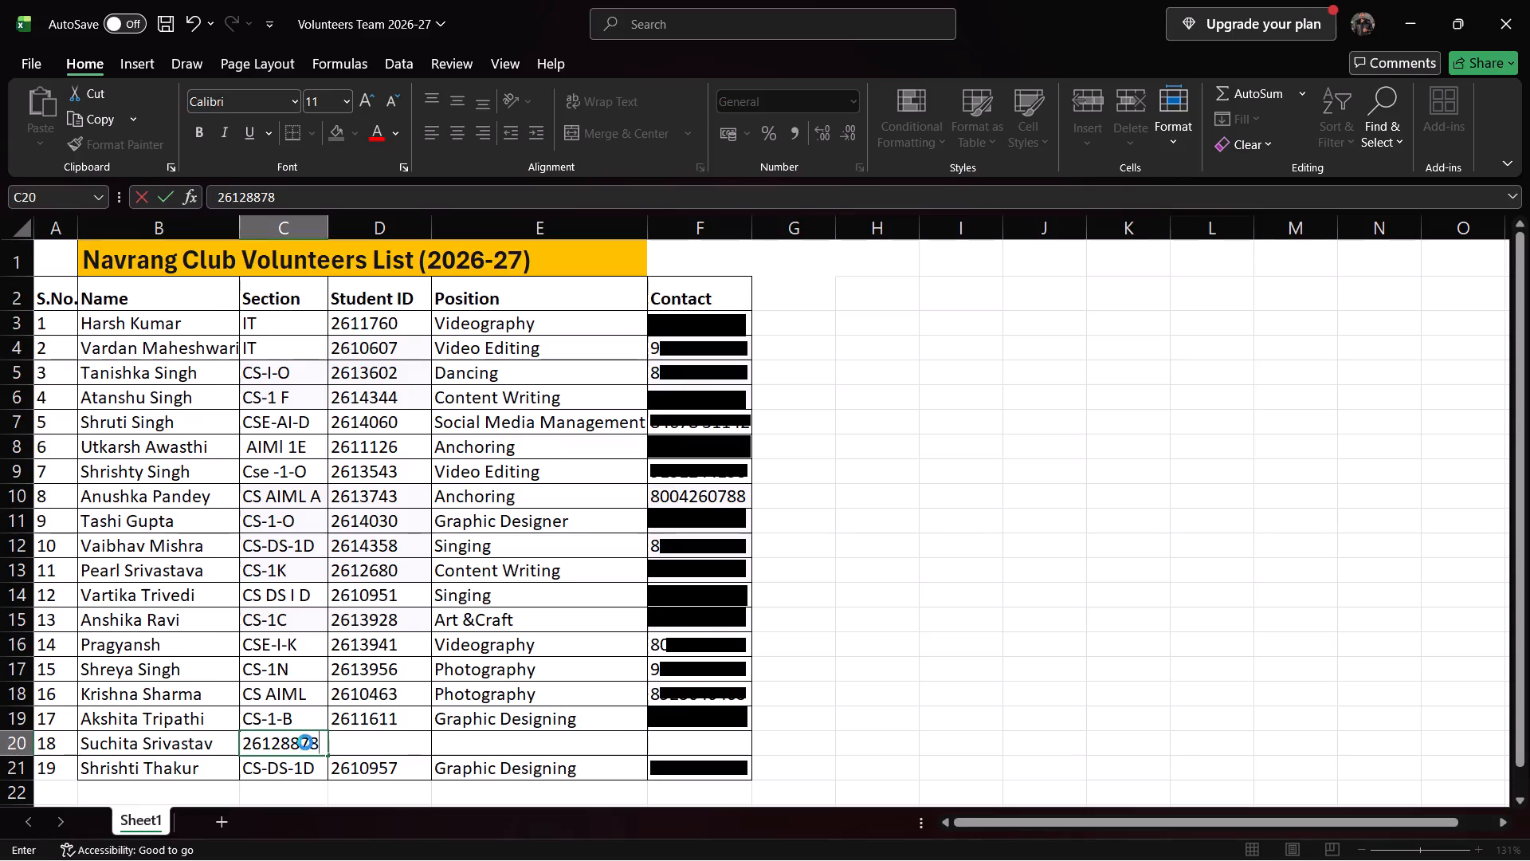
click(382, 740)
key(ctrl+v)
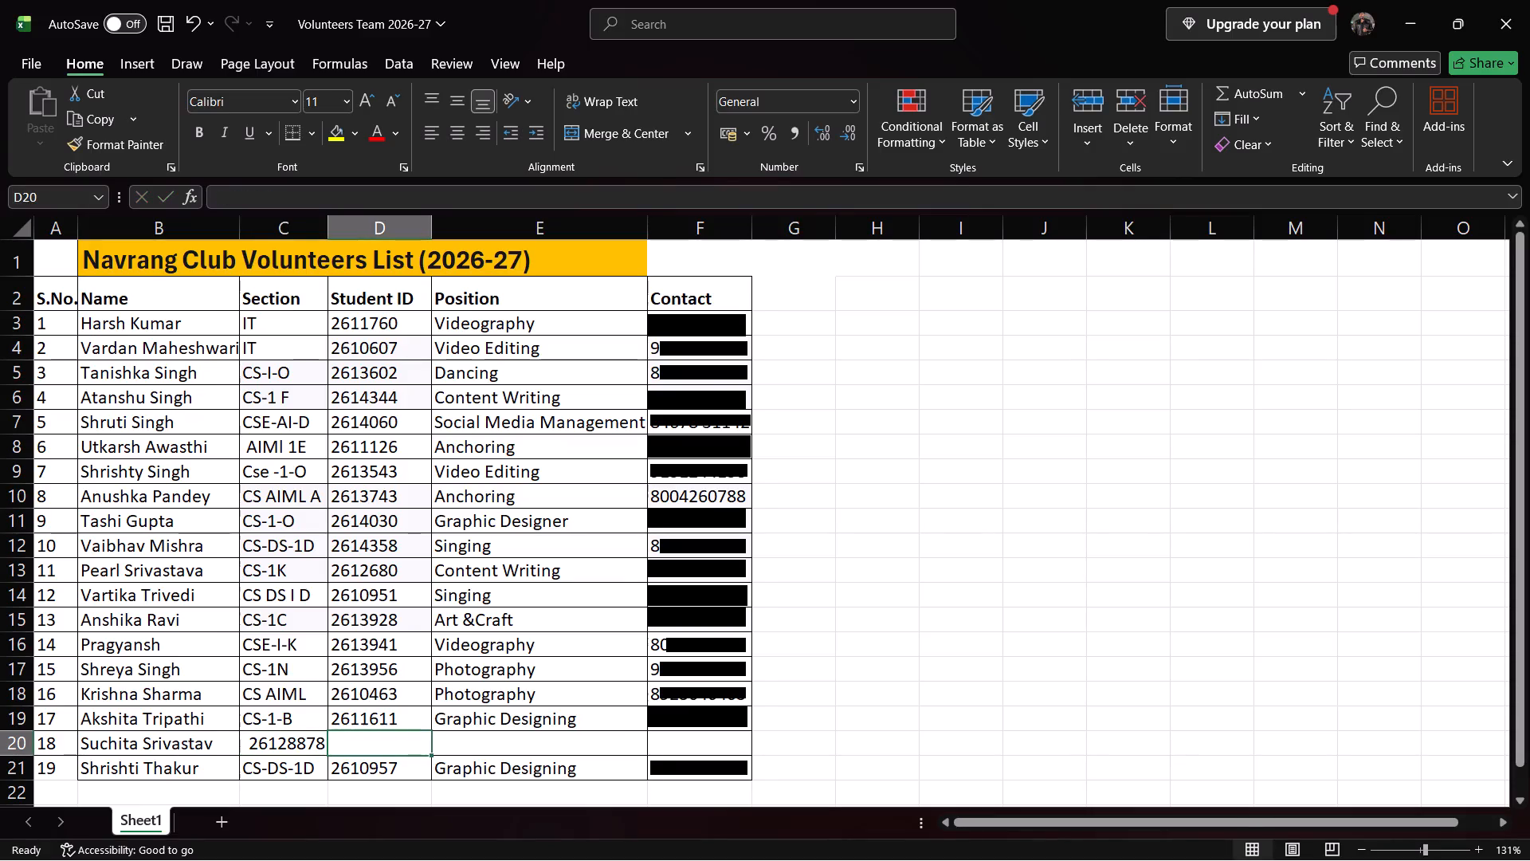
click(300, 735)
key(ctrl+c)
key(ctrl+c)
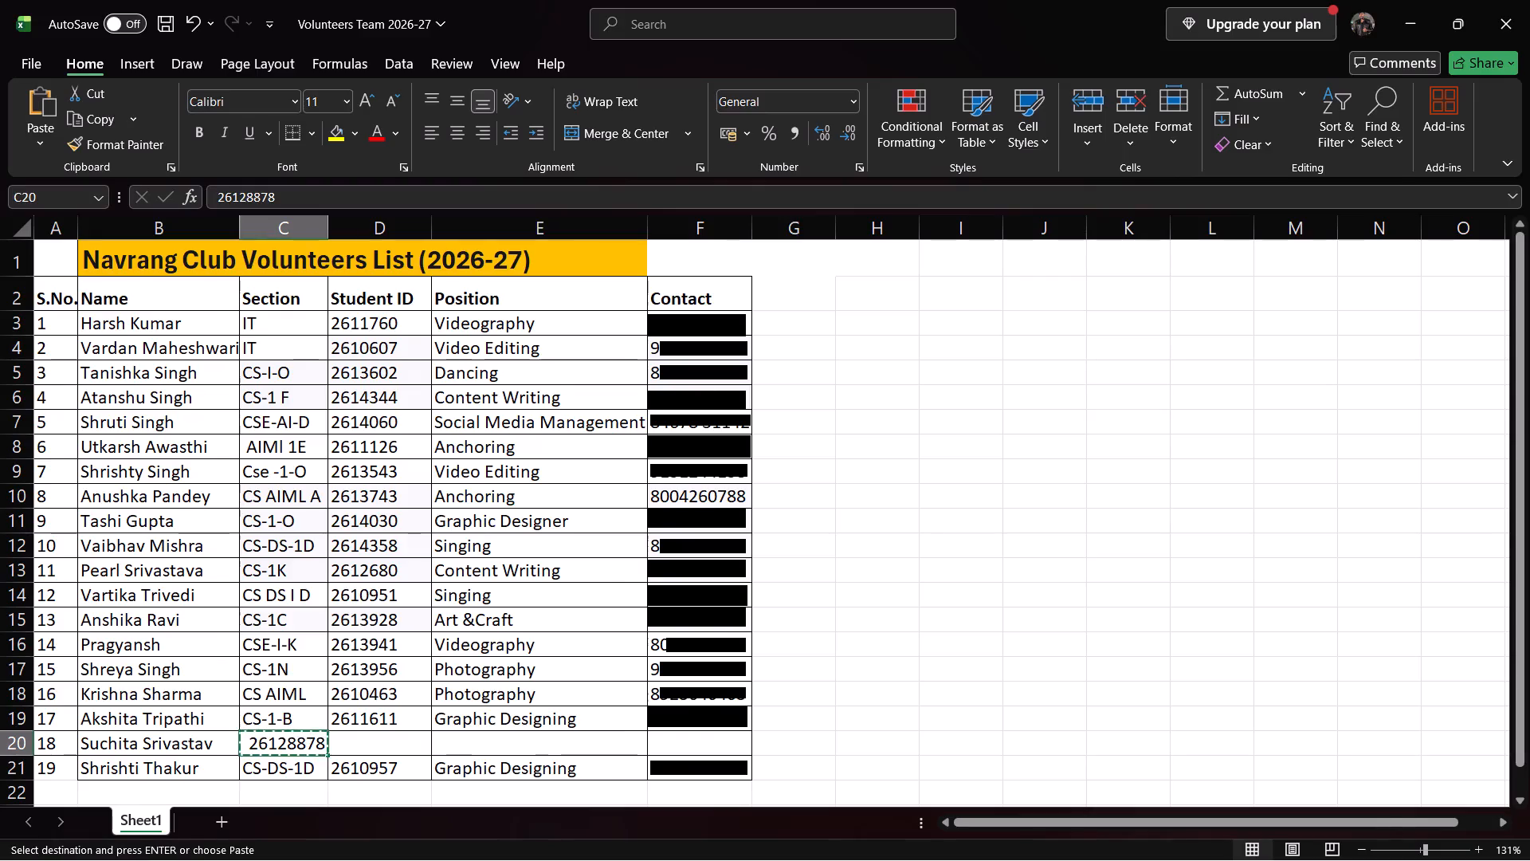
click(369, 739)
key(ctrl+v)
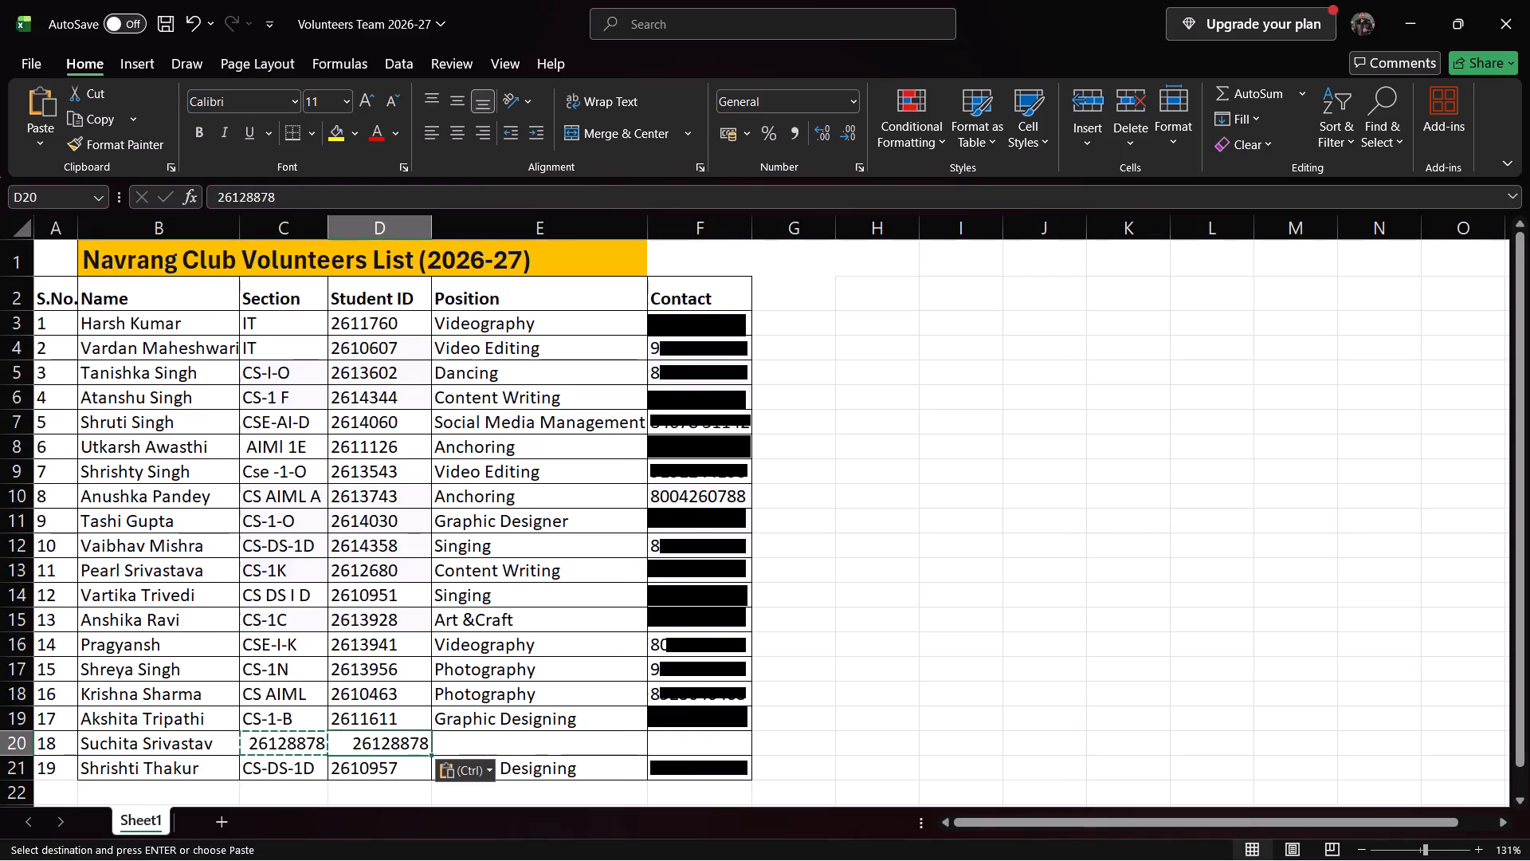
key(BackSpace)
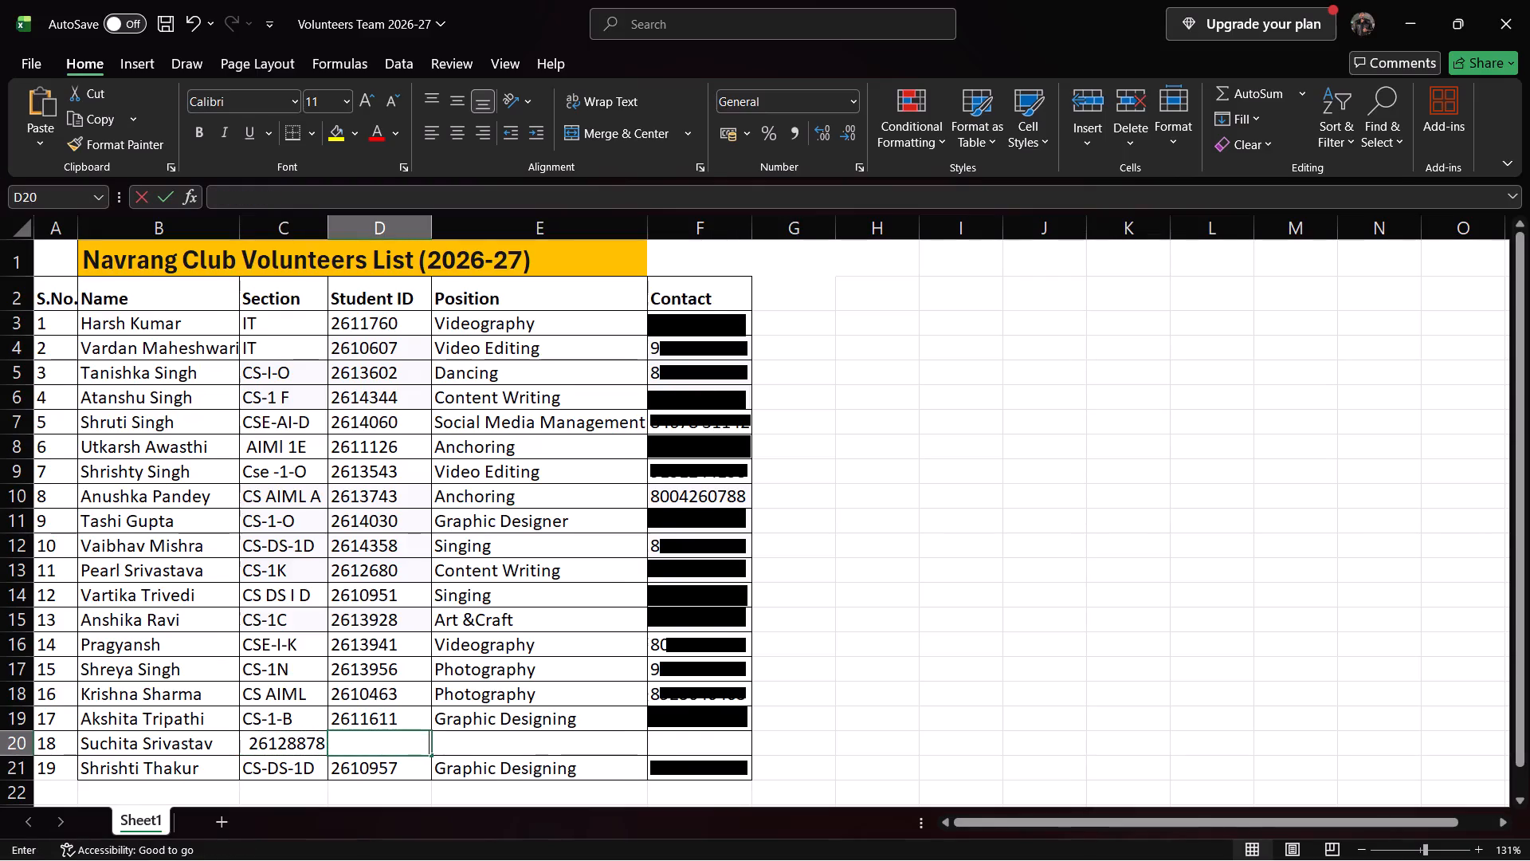
Copy the student ID from C20 into the Student ID cell D20 and clear the misplaced entry in C20.
click(306, 749)
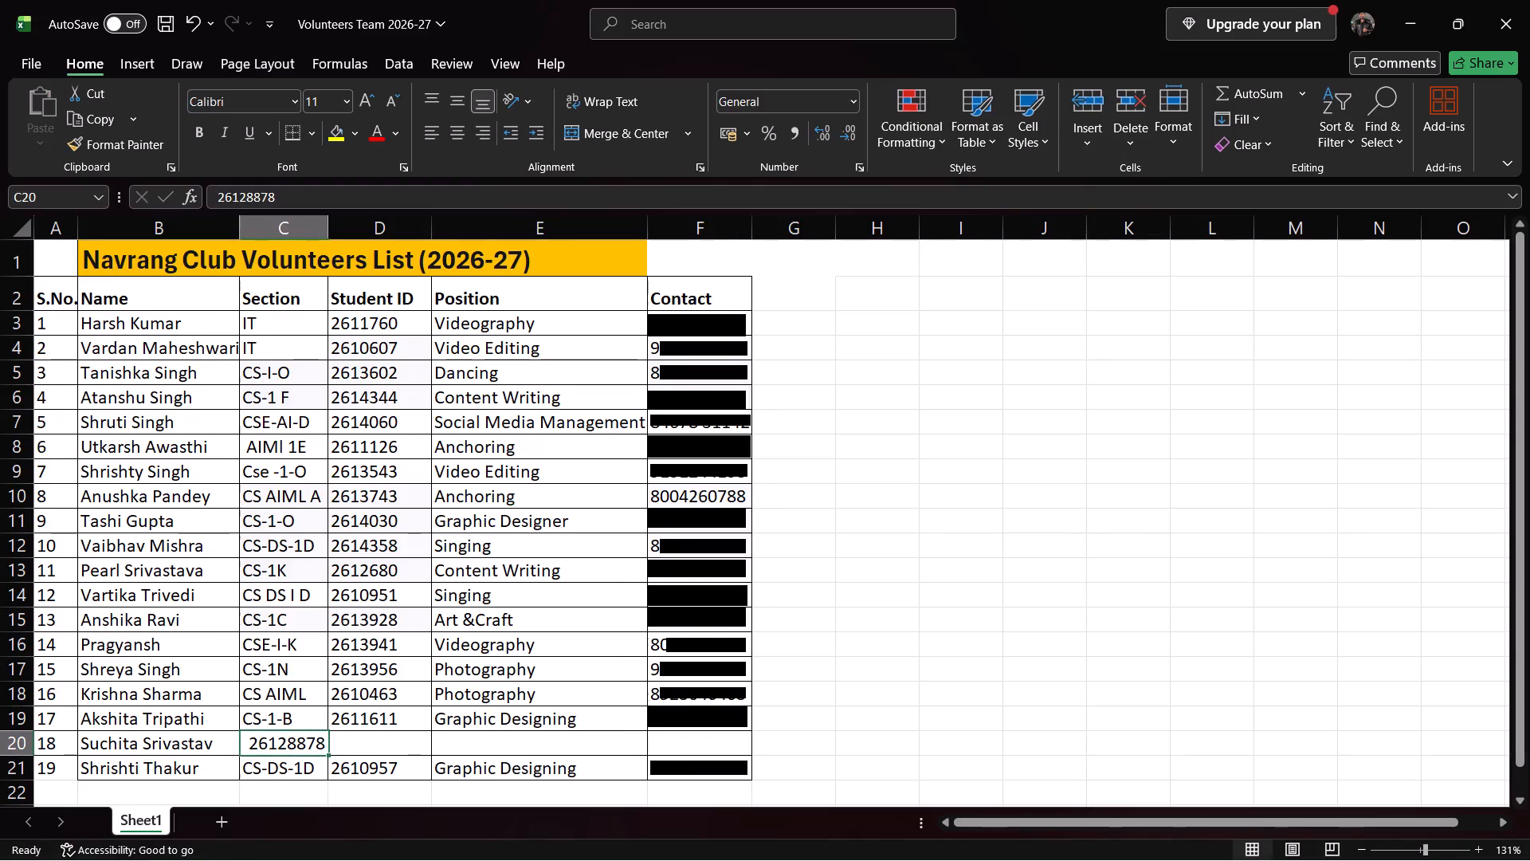
click(308, 741)
key(ctrl+c)
key(ctrl+c)
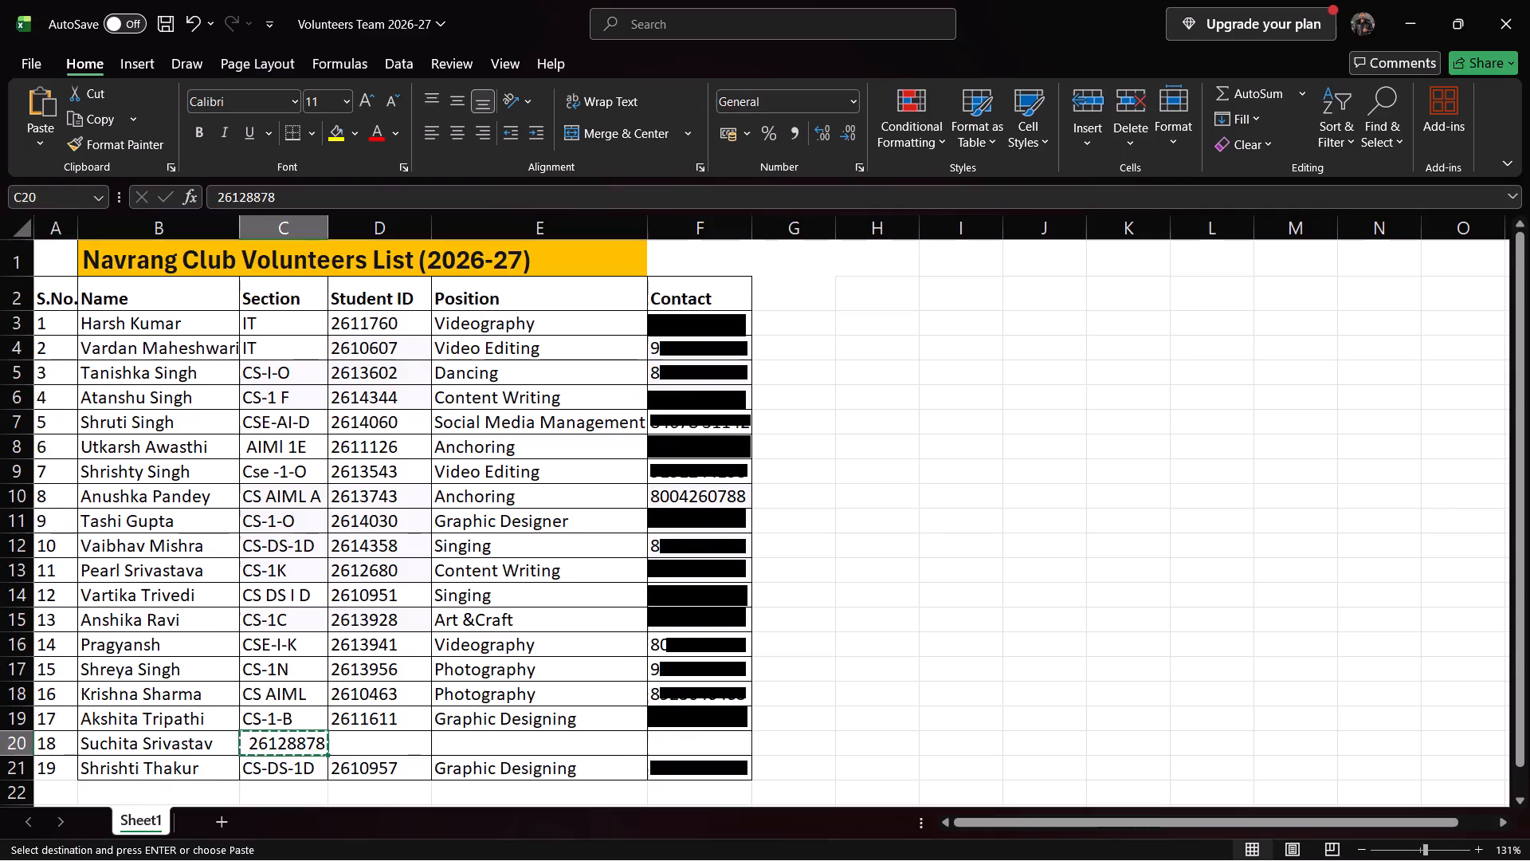
click(351, 743)
key(ctrl+v)
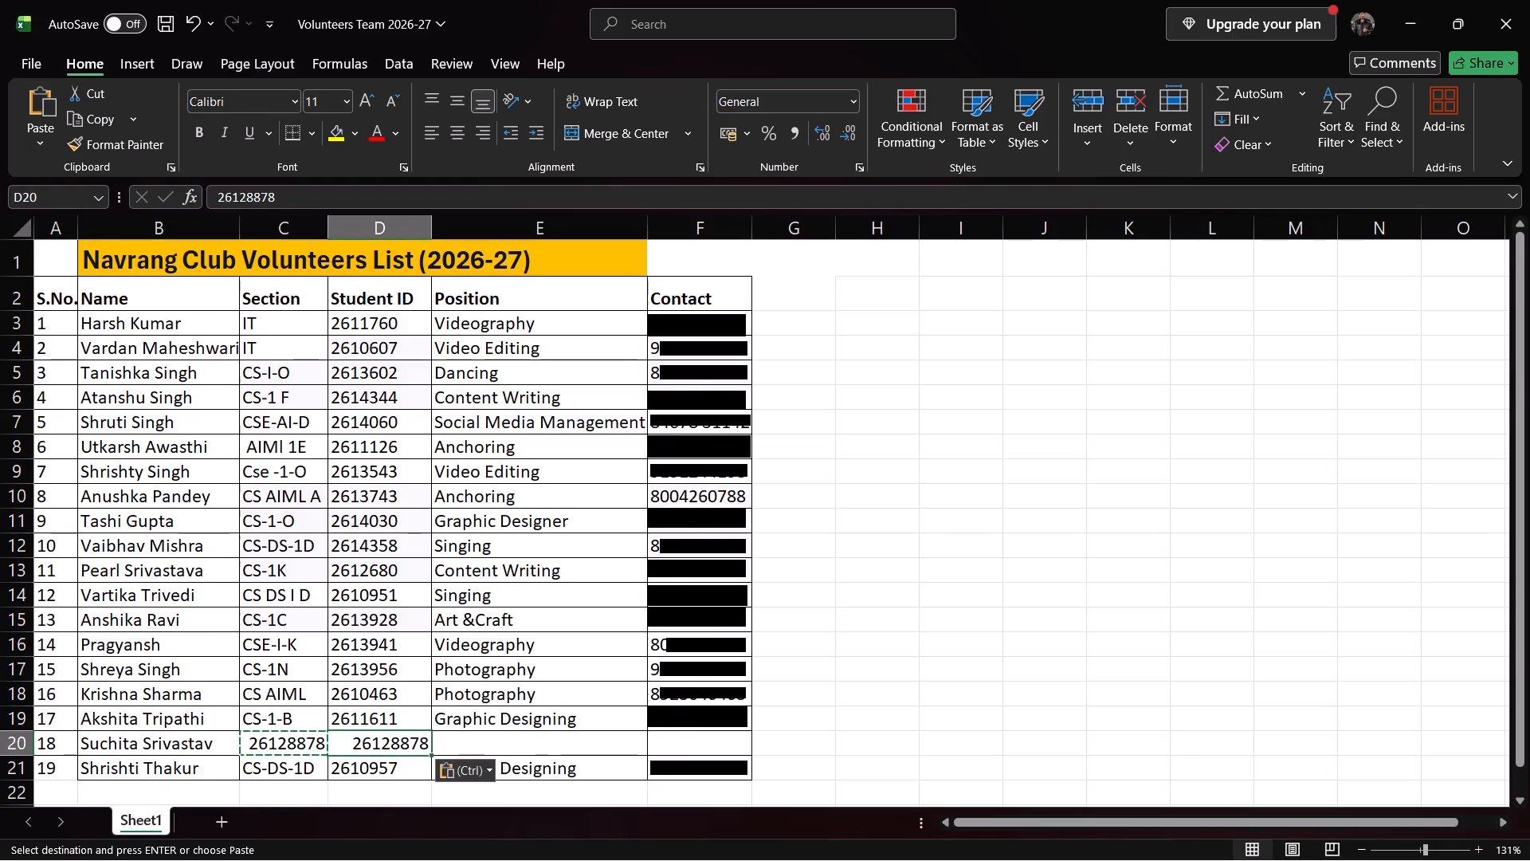
click(306, 751)
key(BackSpace)
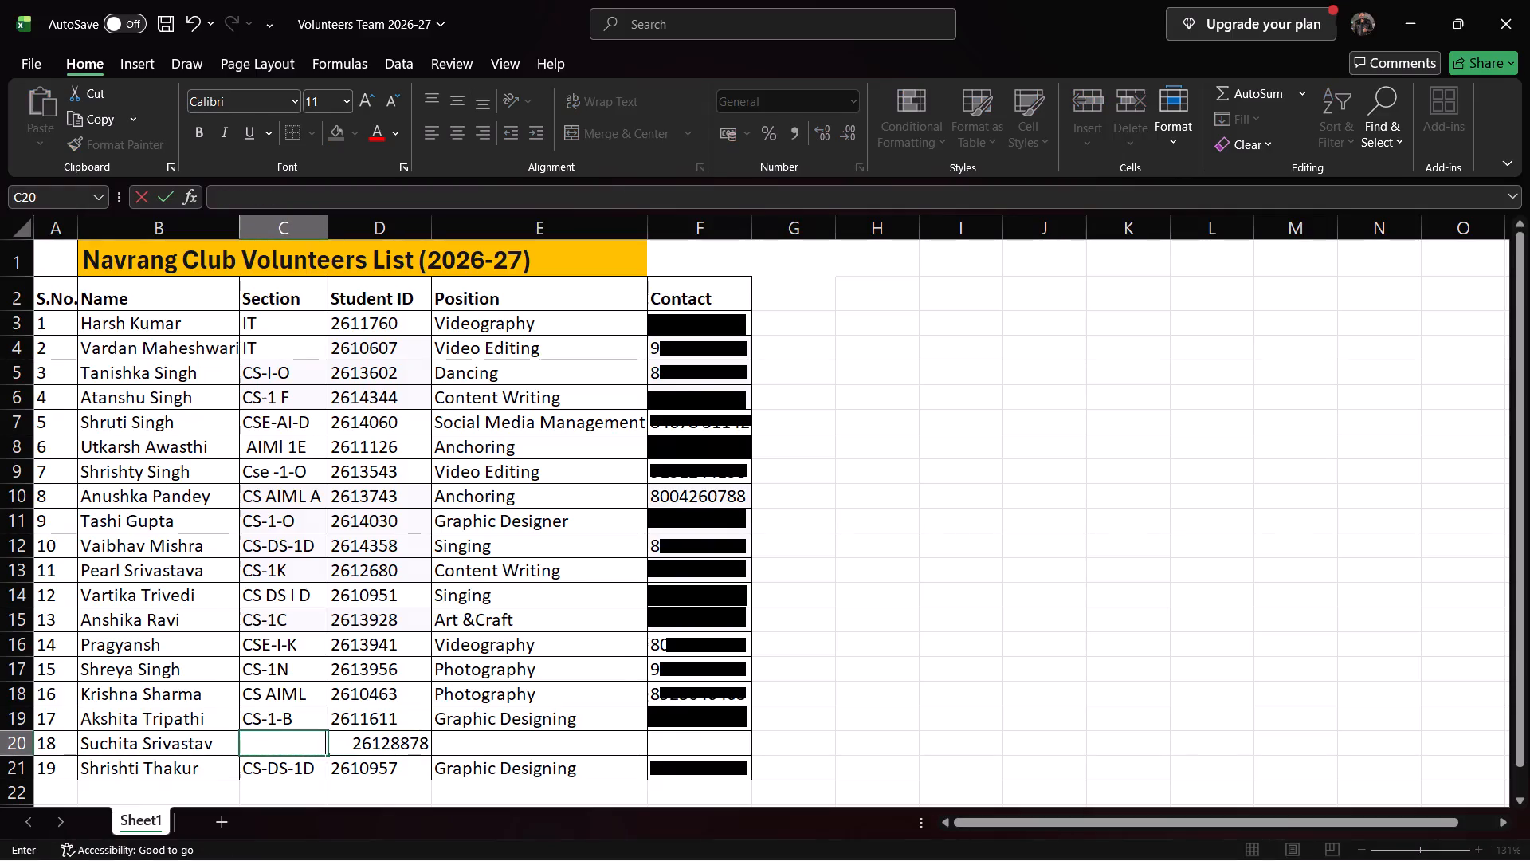
Left-align the student ID in cell D20.
click(408, 741)
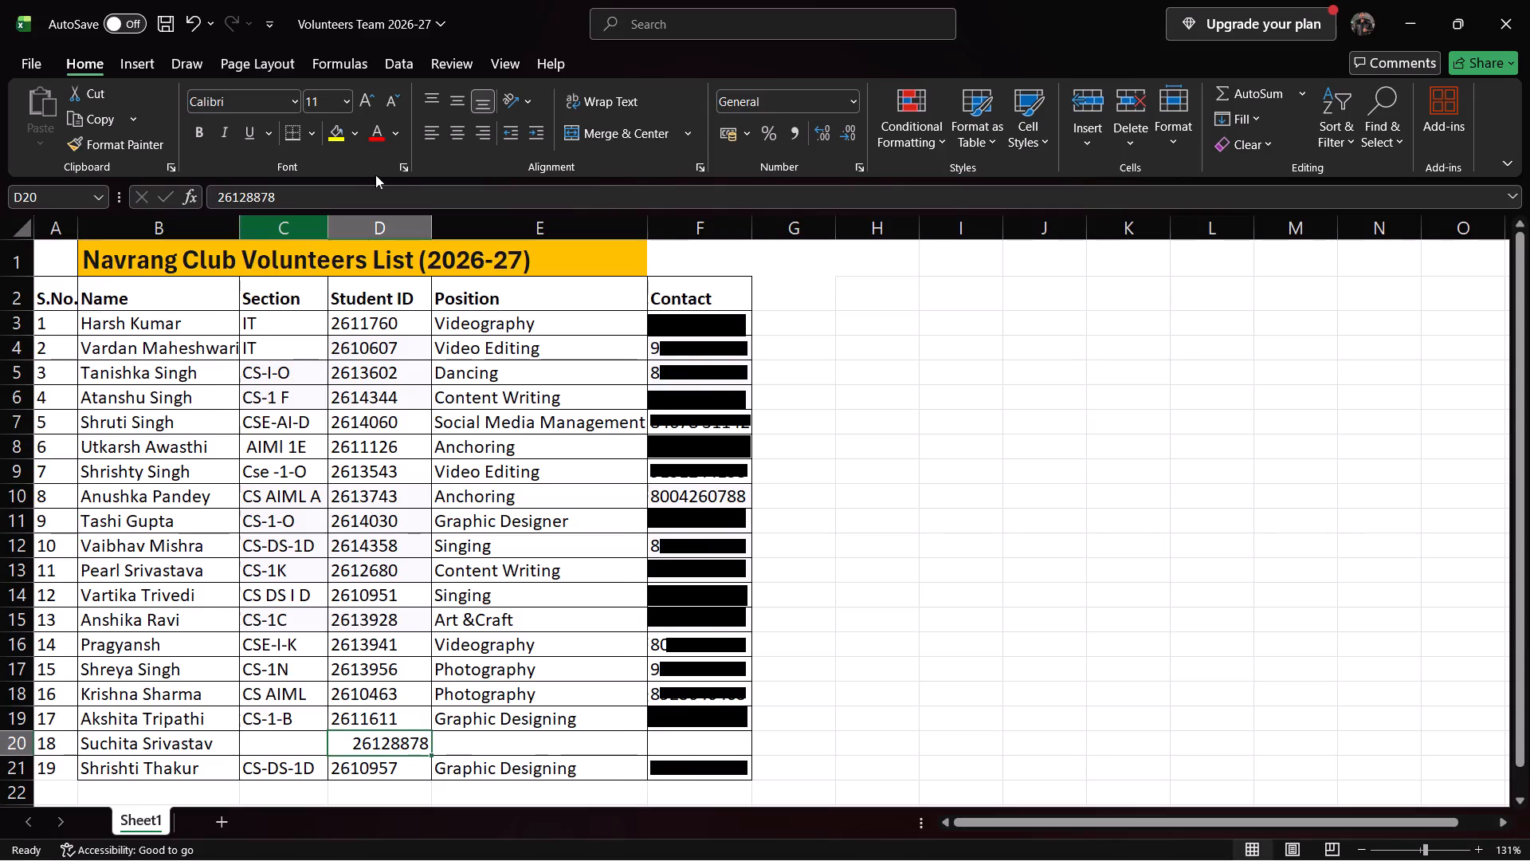
click(423, 135)
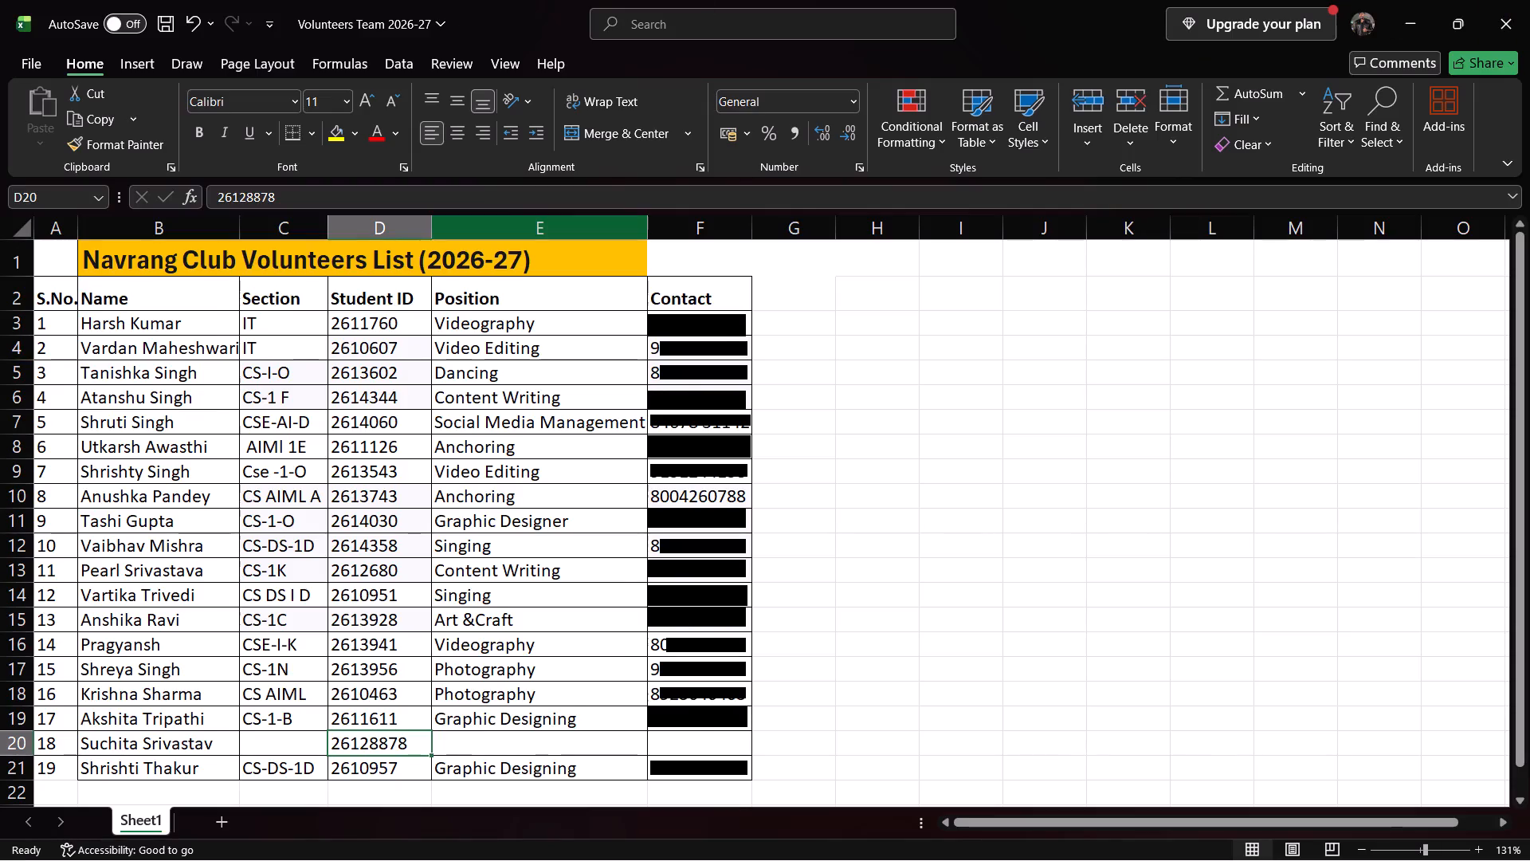
Review the volunteer entries in rows 5, 14, 17 and 21, checking their sections, student IDs and positions.
click(66, 368)
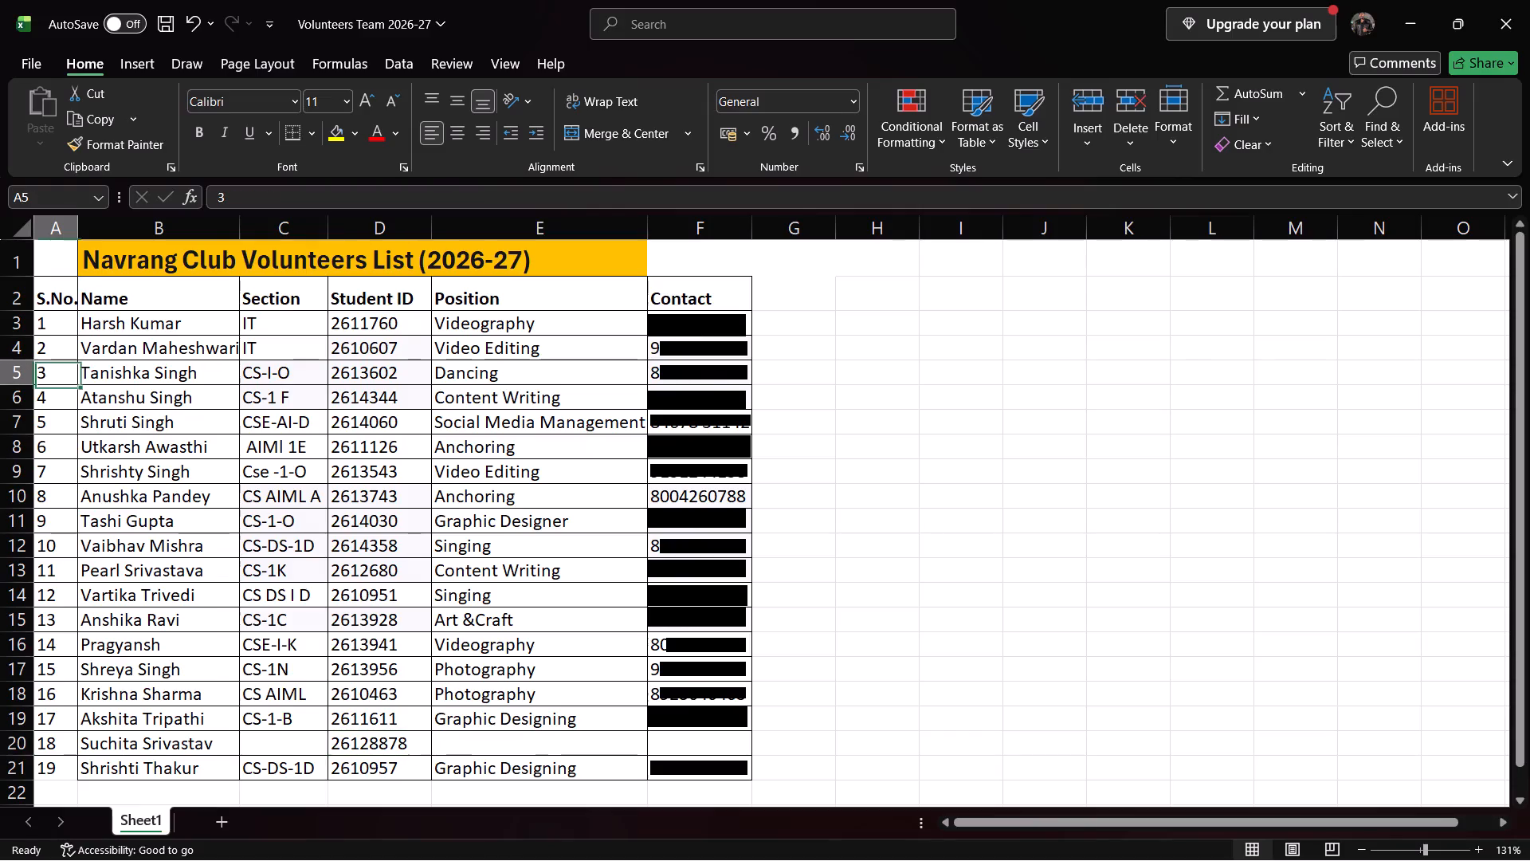
drag(124, 375, 390, 372)
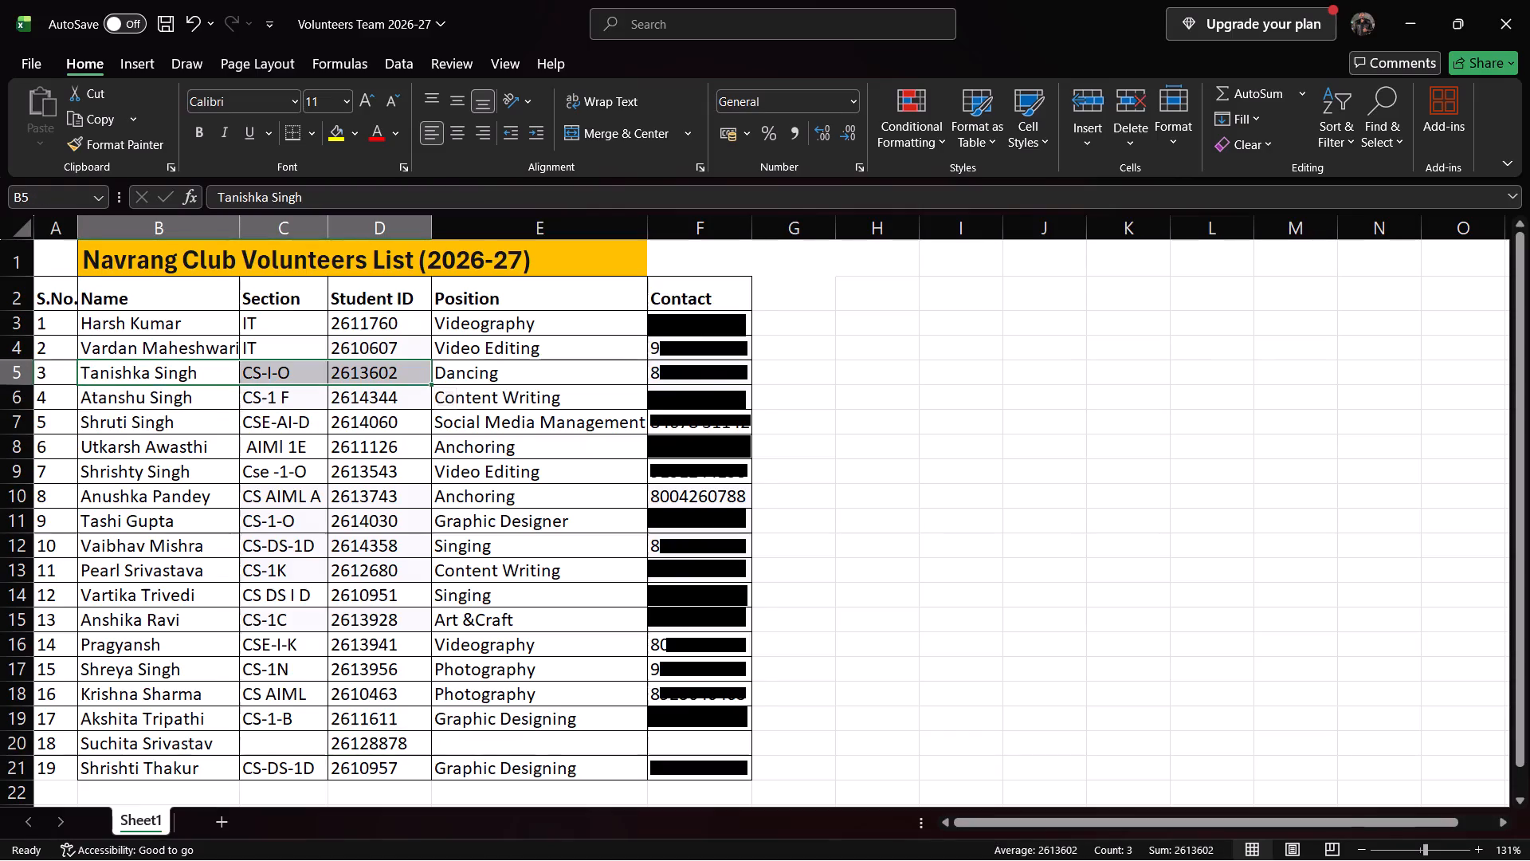
drag(155, 588, 436, 586)
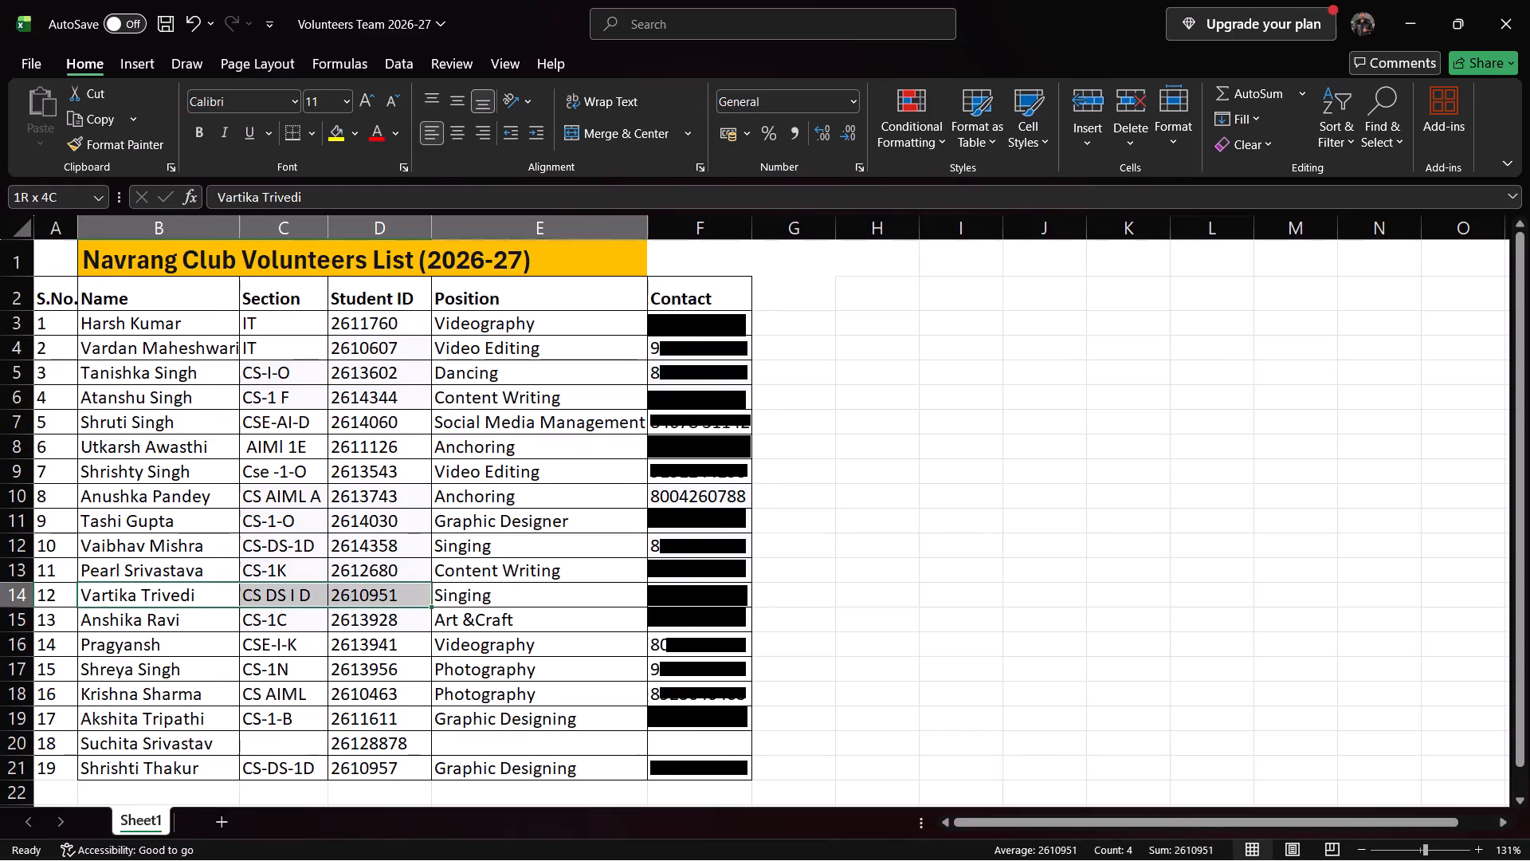
drag(436, 586, 437, 586)
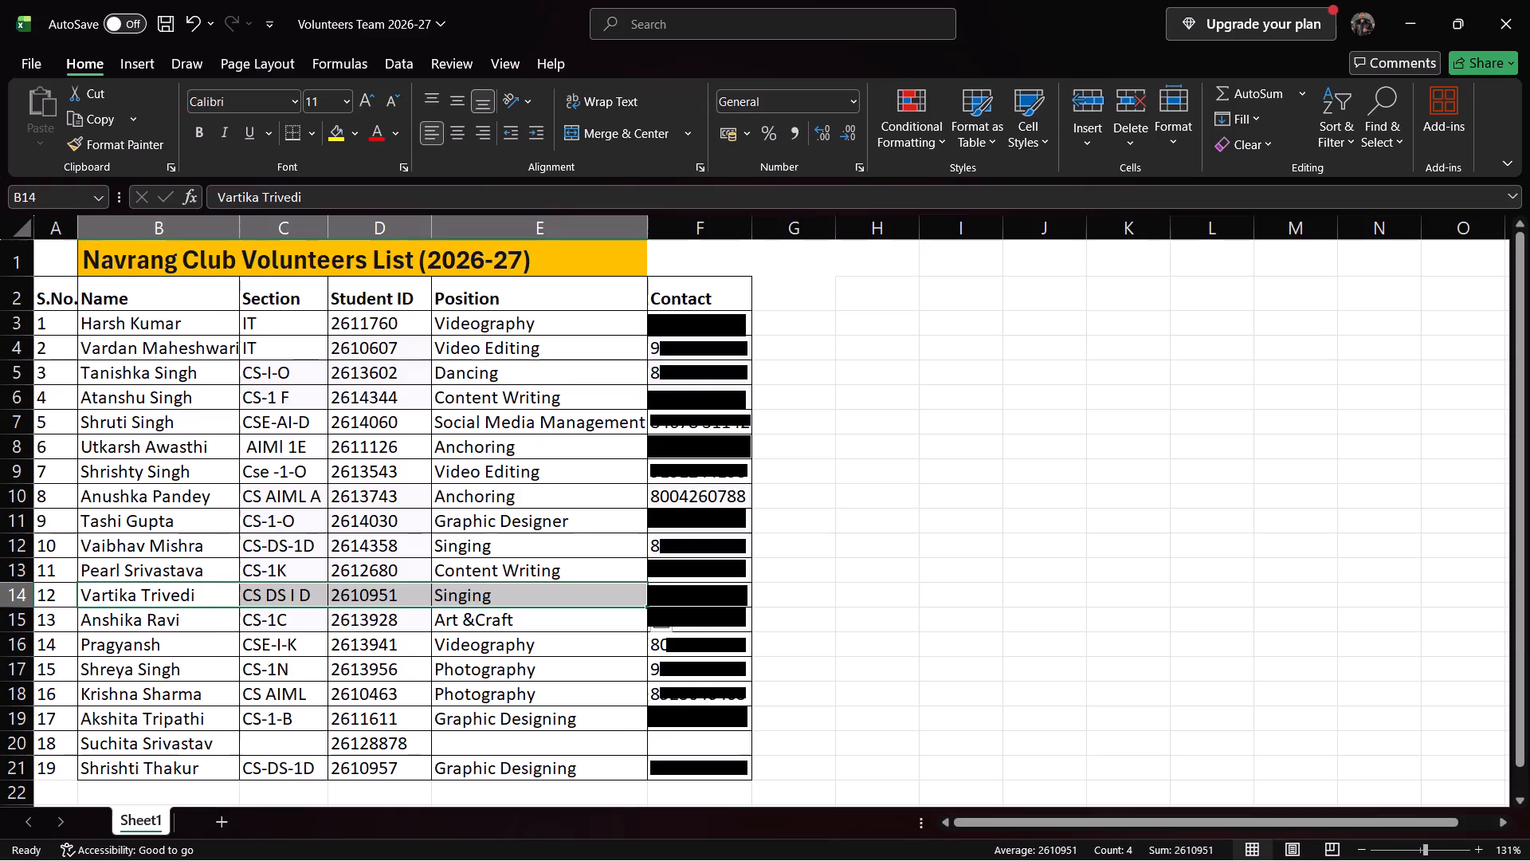
click(166, 670)
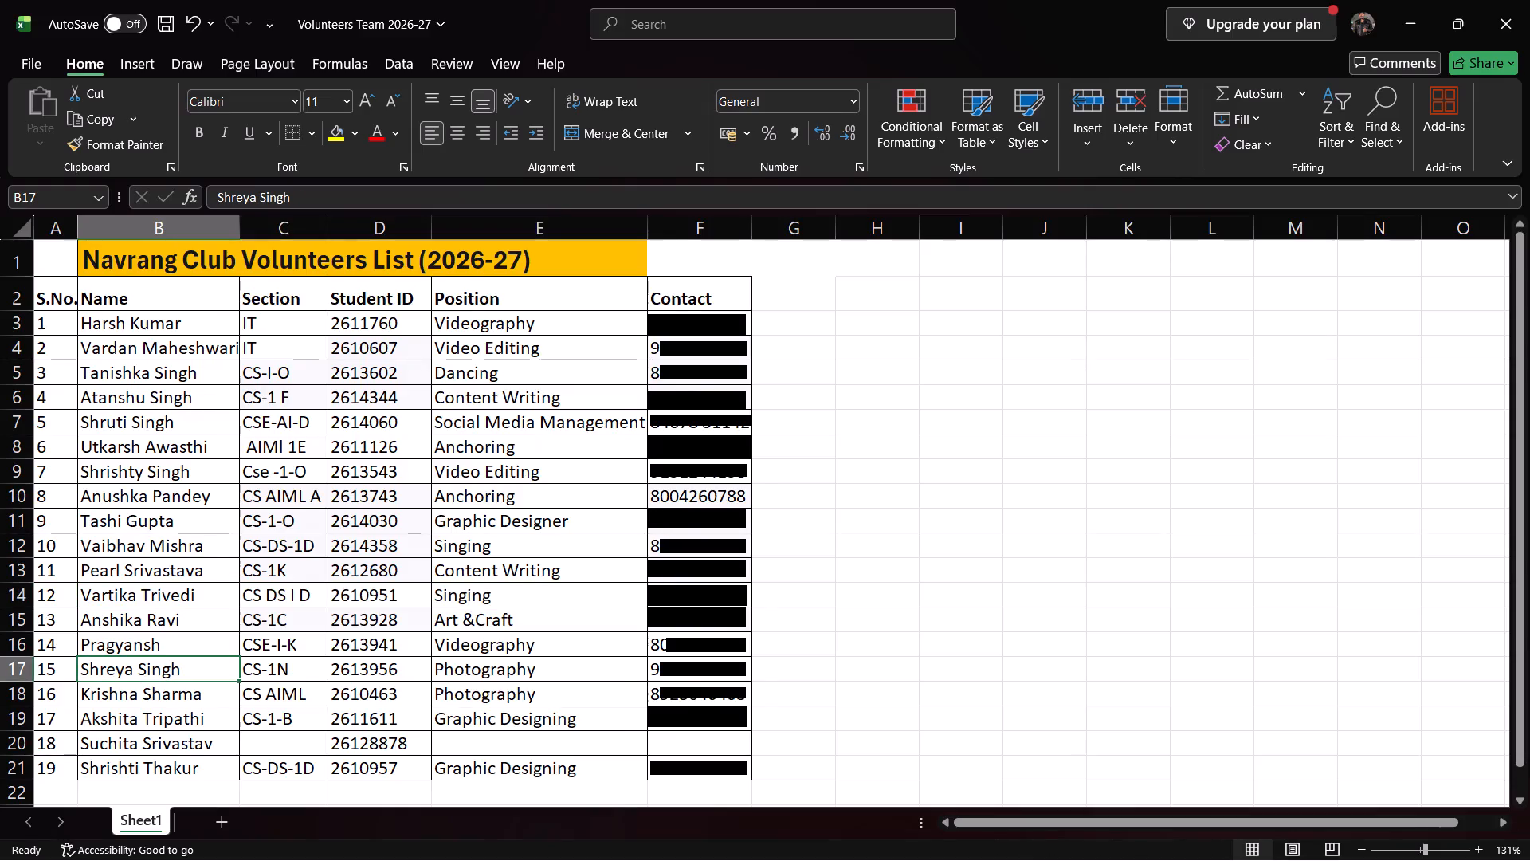
drag(180, 764, 307, 782)
click(326, 771)
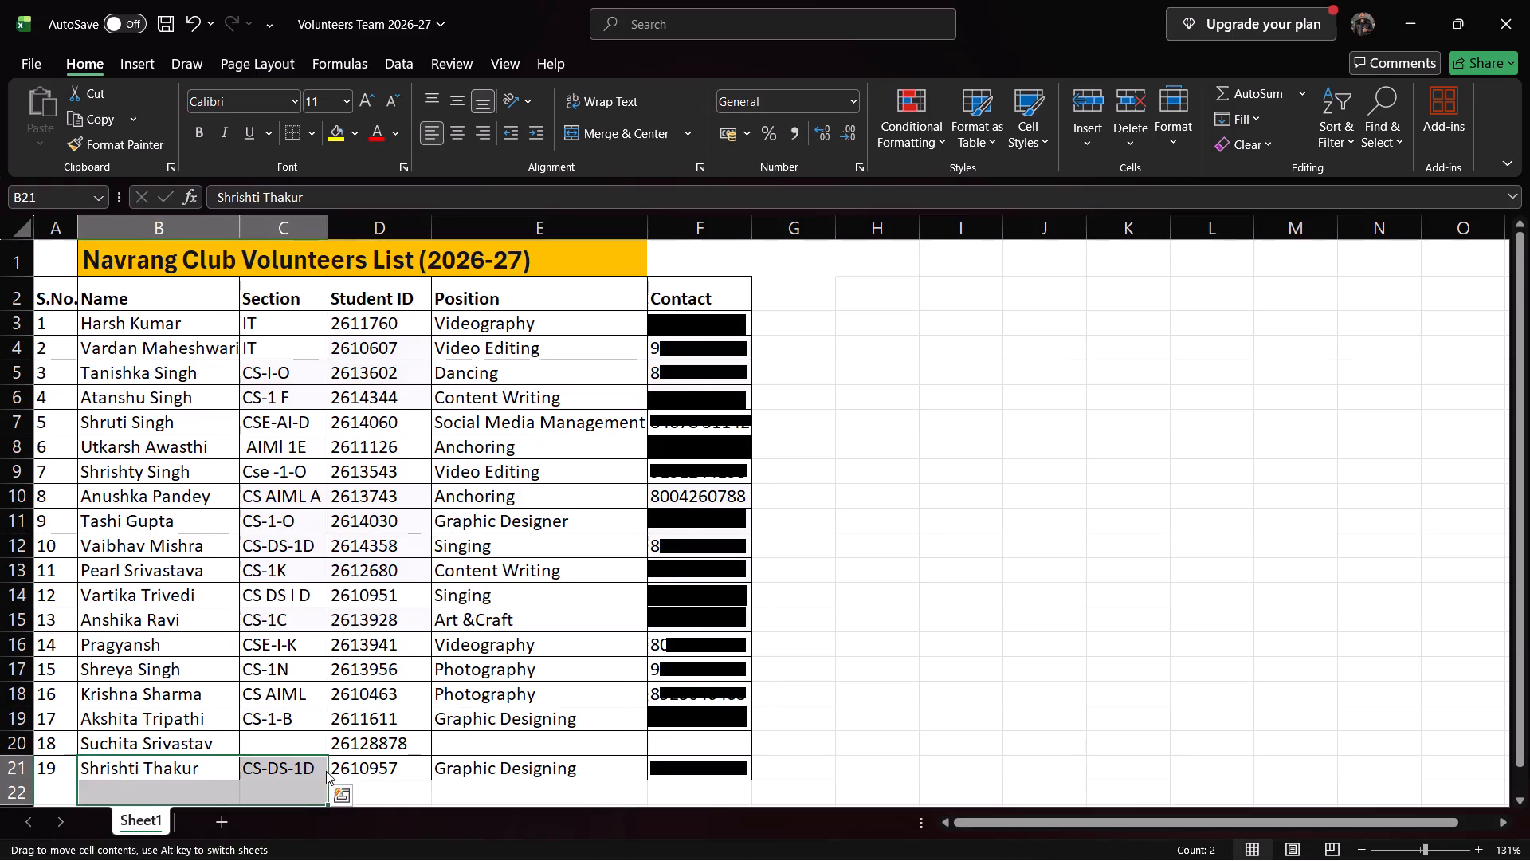
click(575, 774)
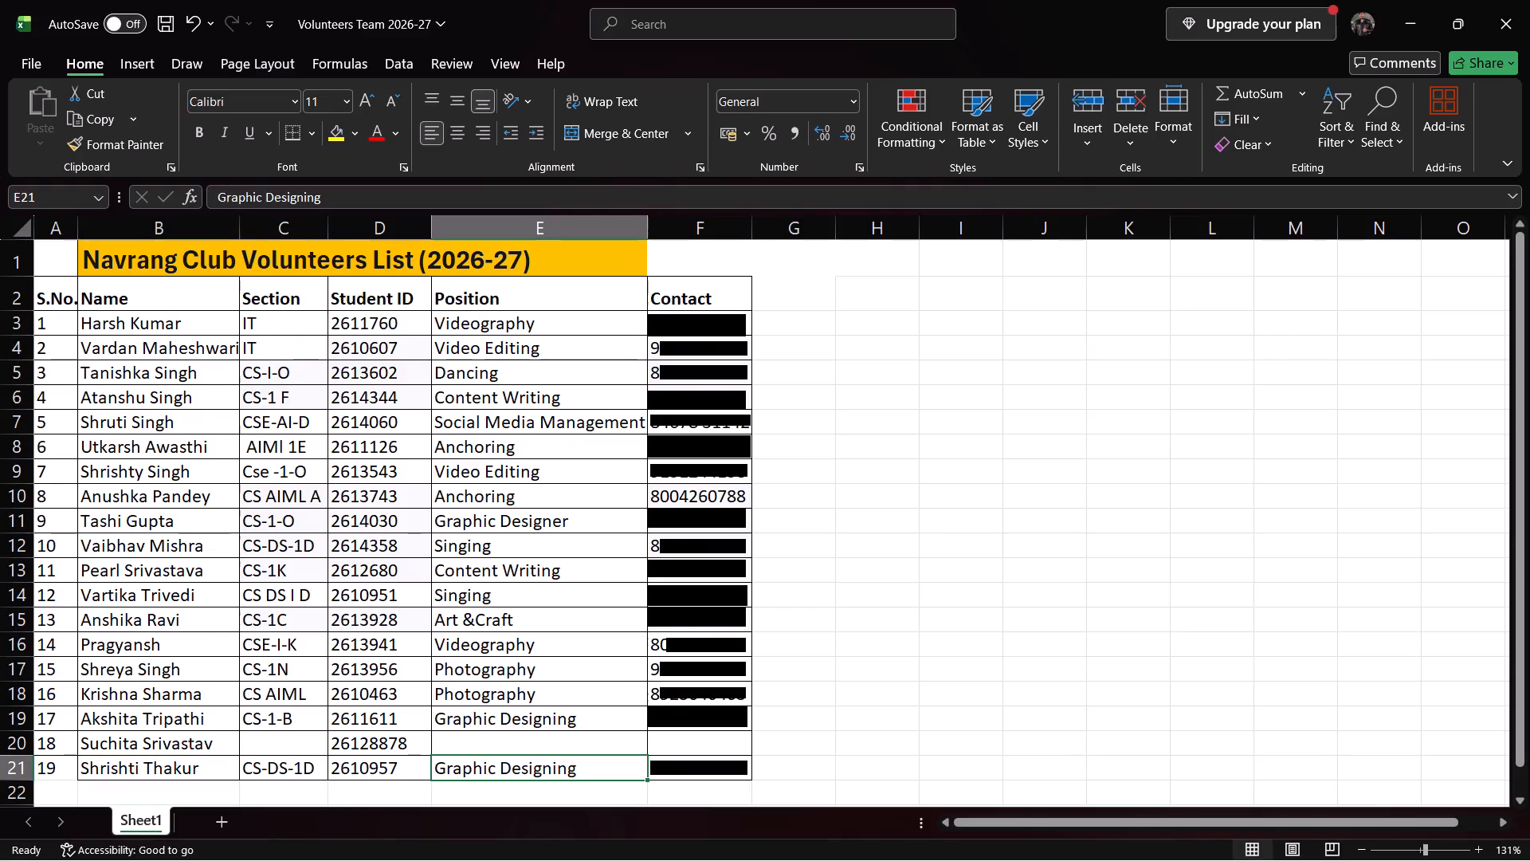
drag(124, 375, 473, 379)
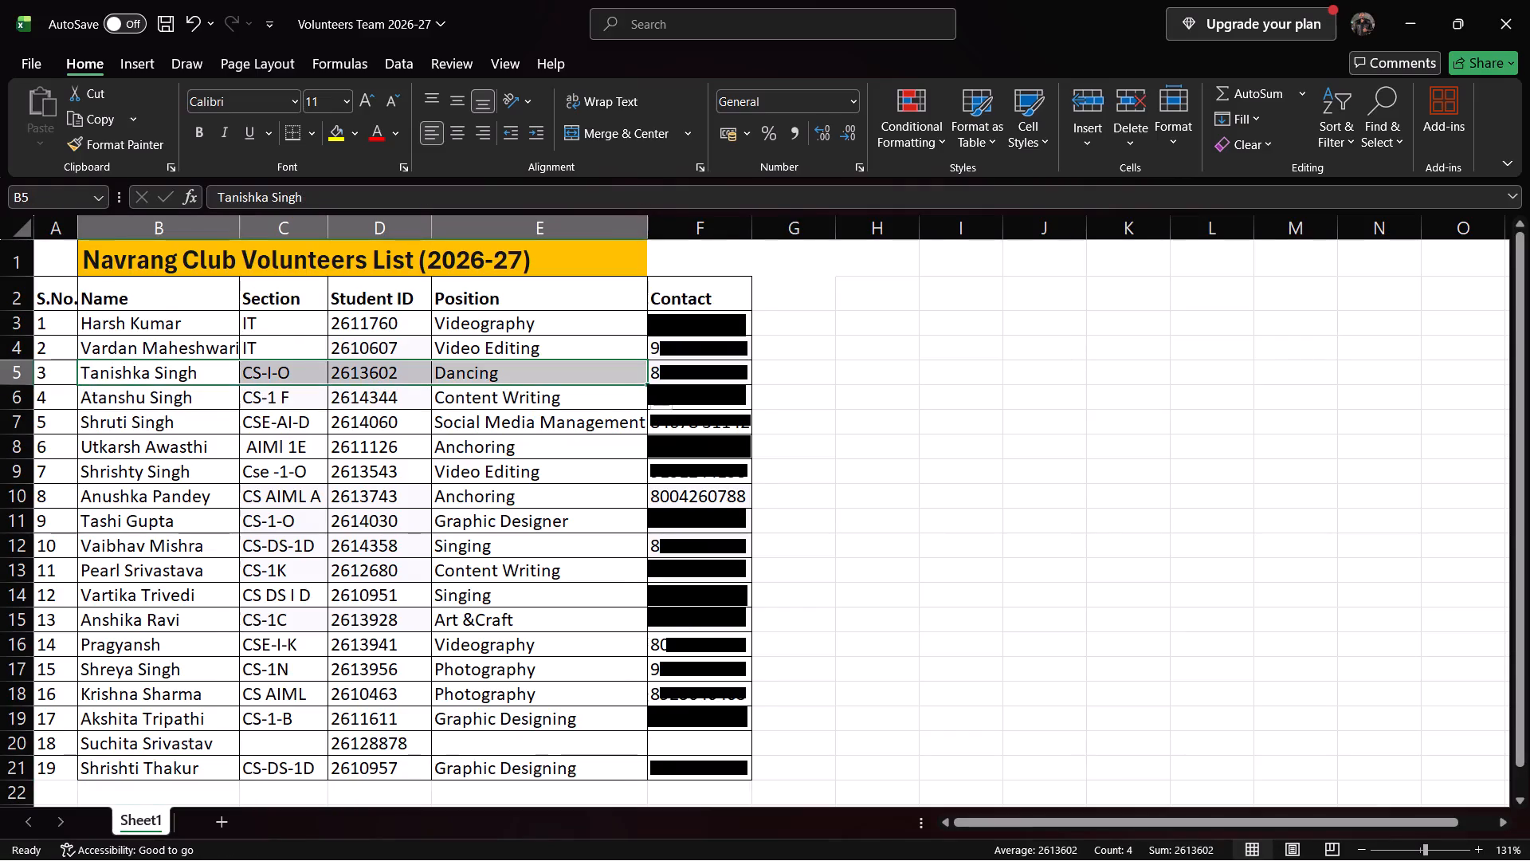
click(1034, 399)
Enter Dancing as the position in cell E20.
click(520, 740)
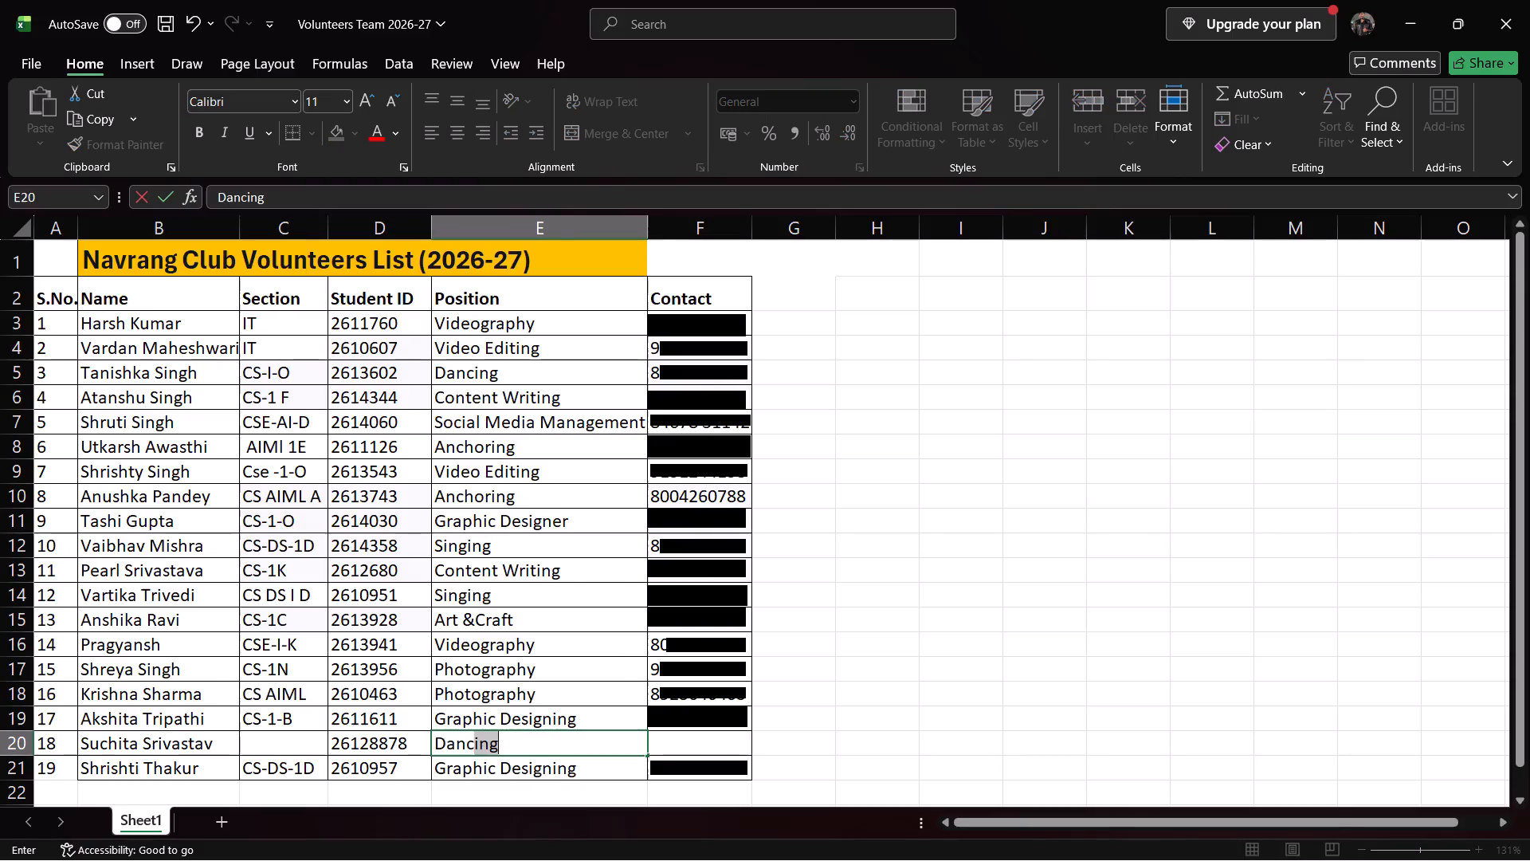
click(685, 737)
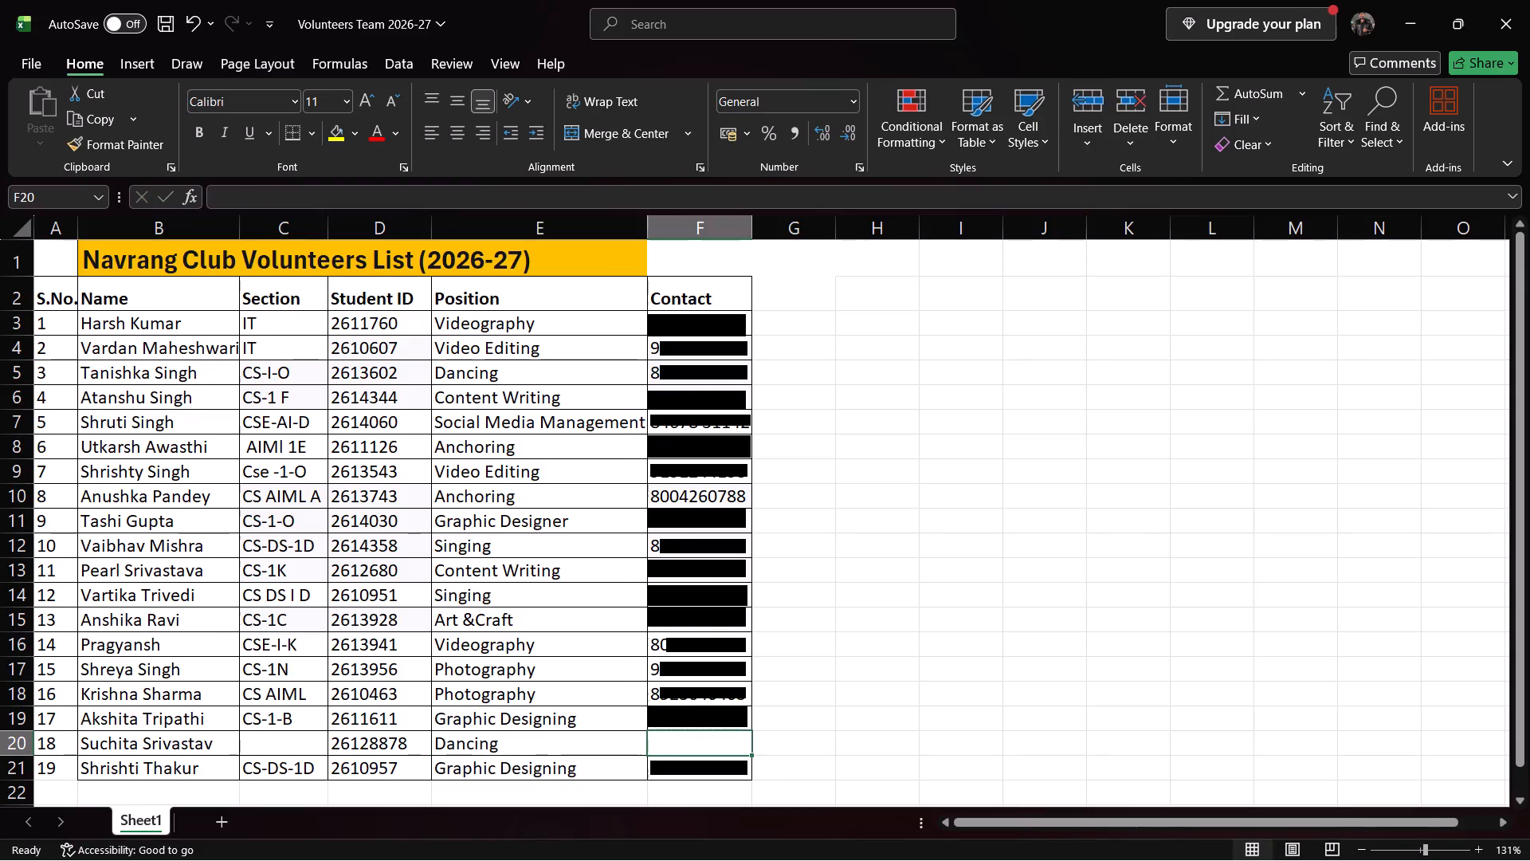
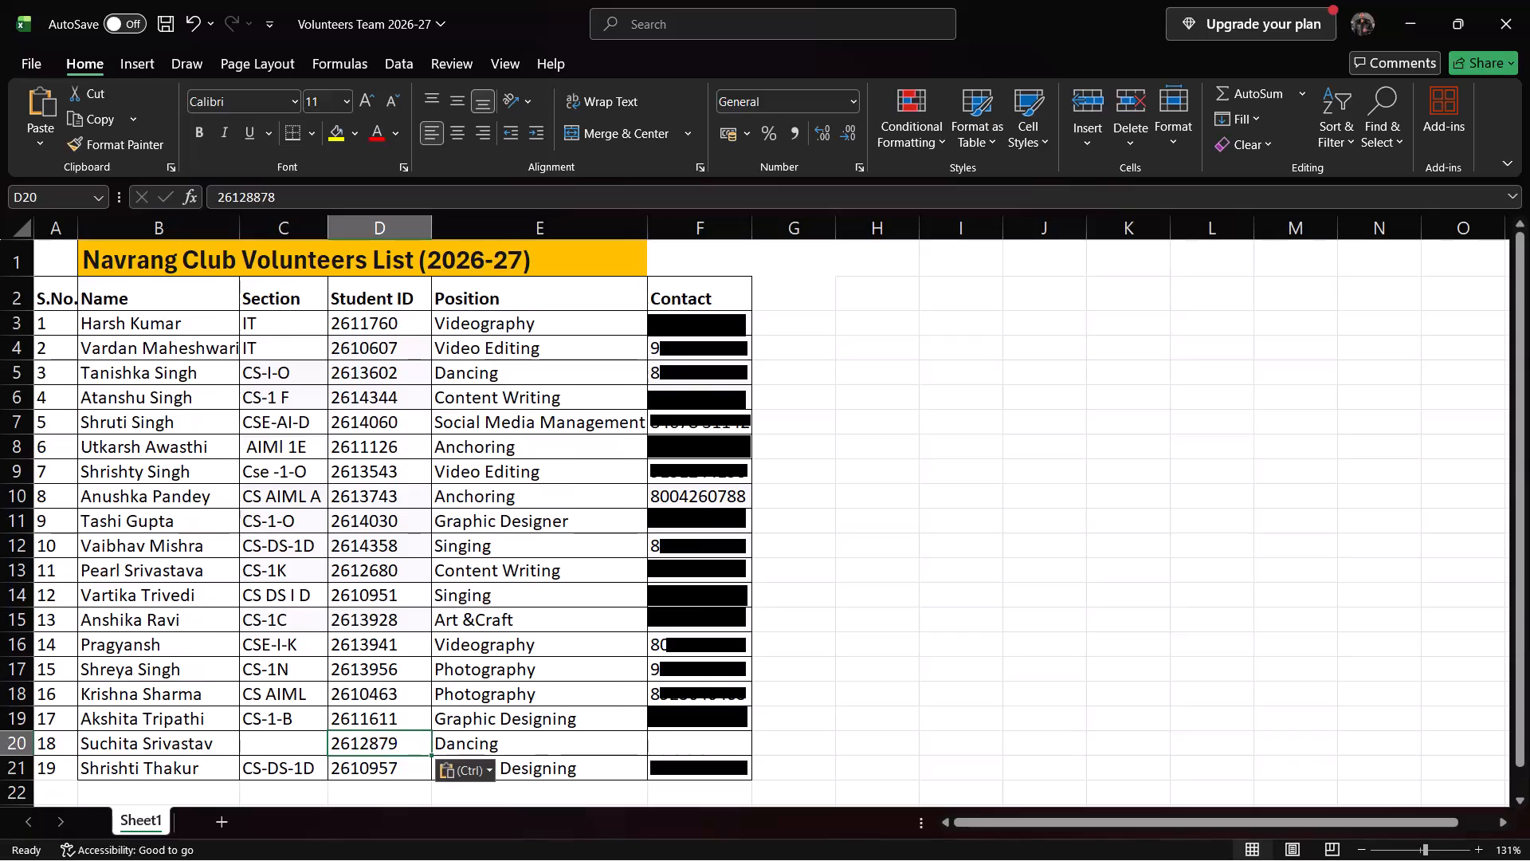
Select the empty Contact cell F20 in the row 20 volunteer entry.
click(709, 744)
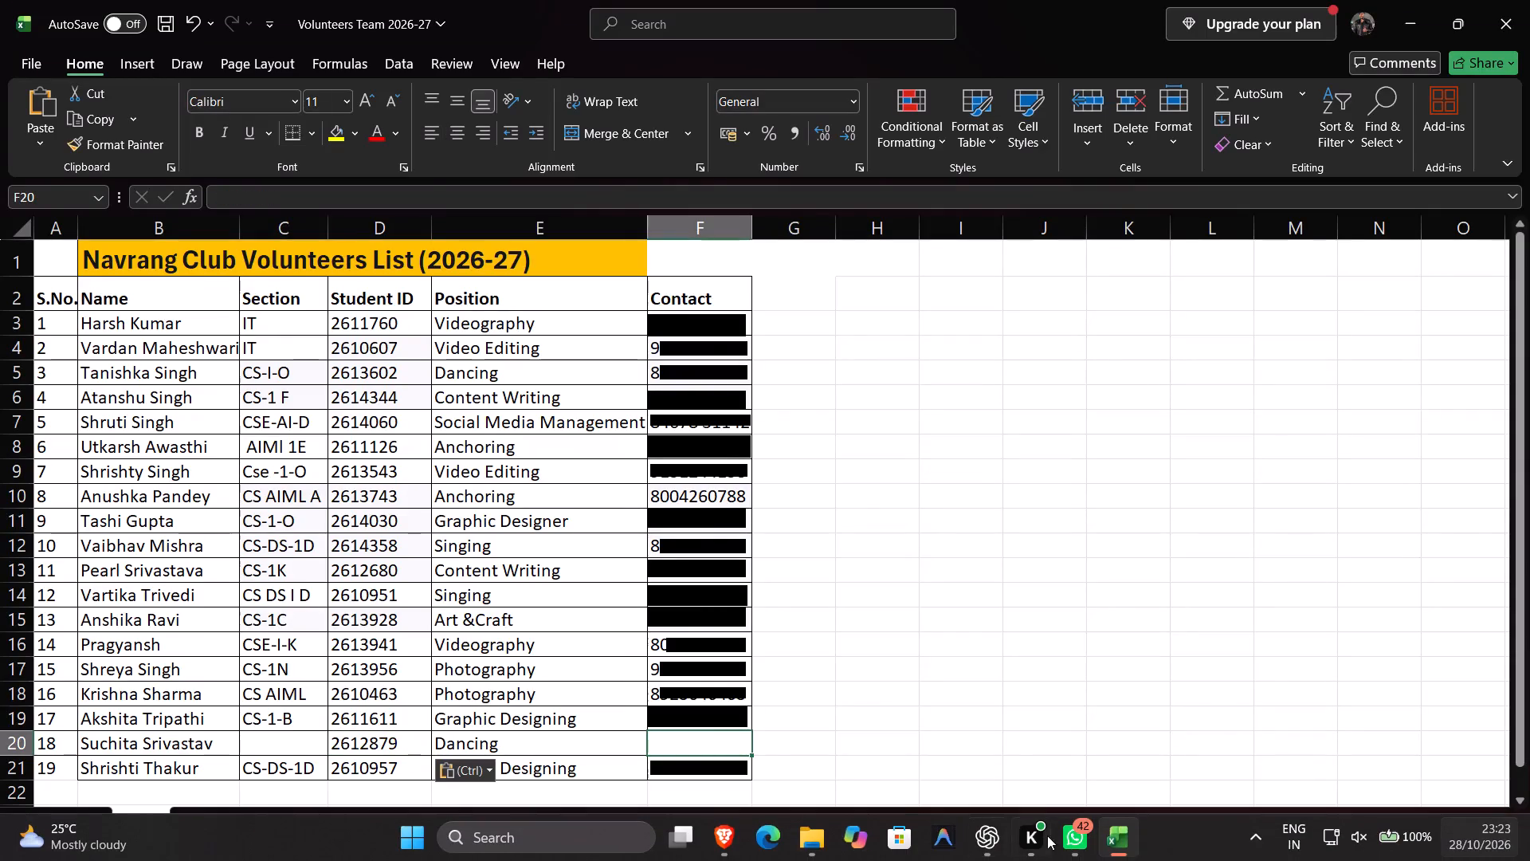
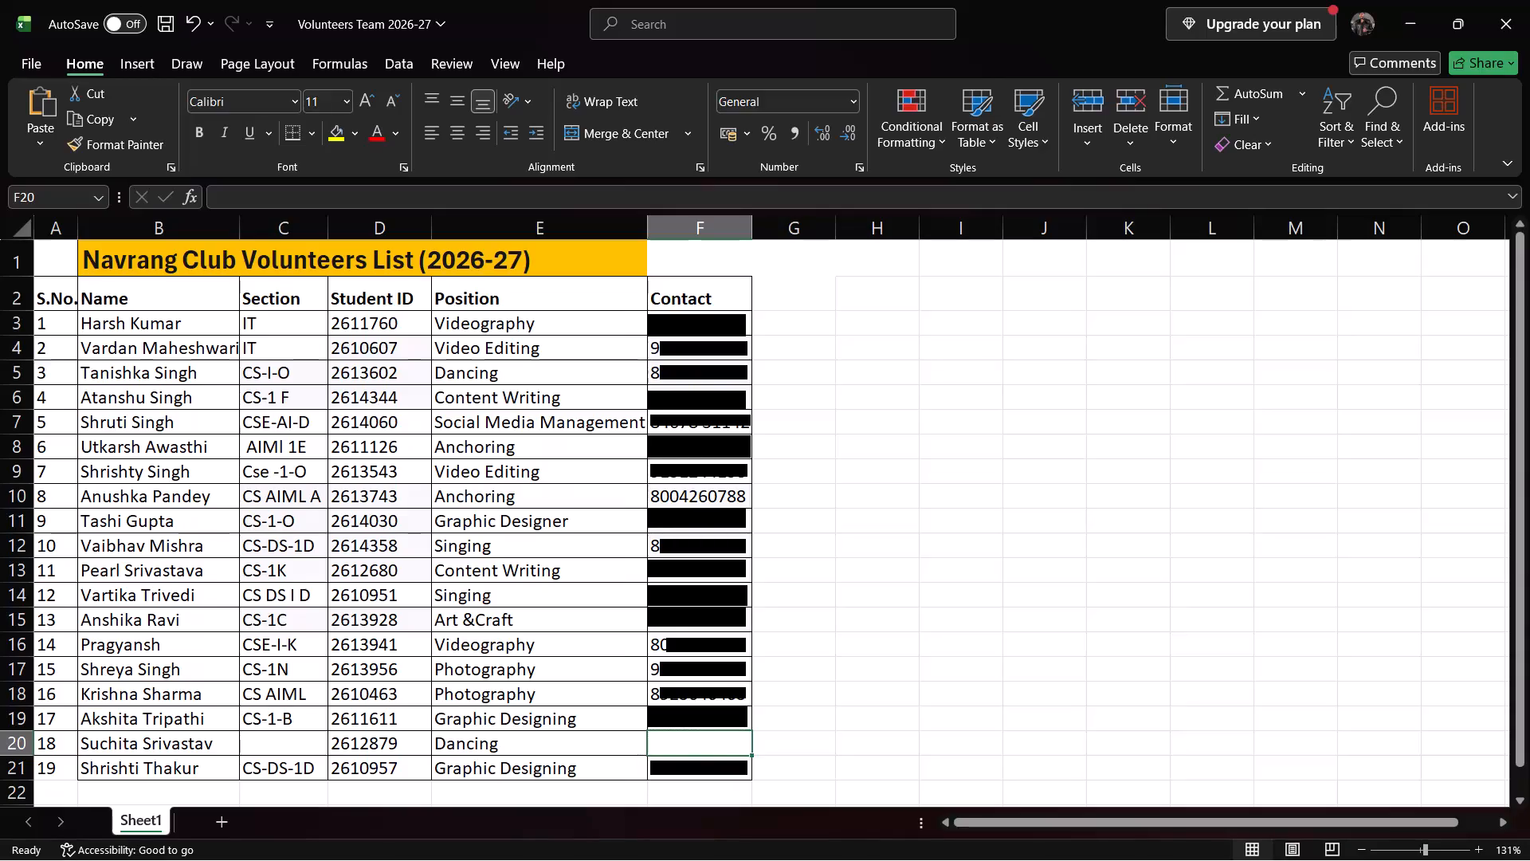
Paste the copied contact number into the Contact cell F20 of the row 20 volunteer entry.
key(ctrl+v)
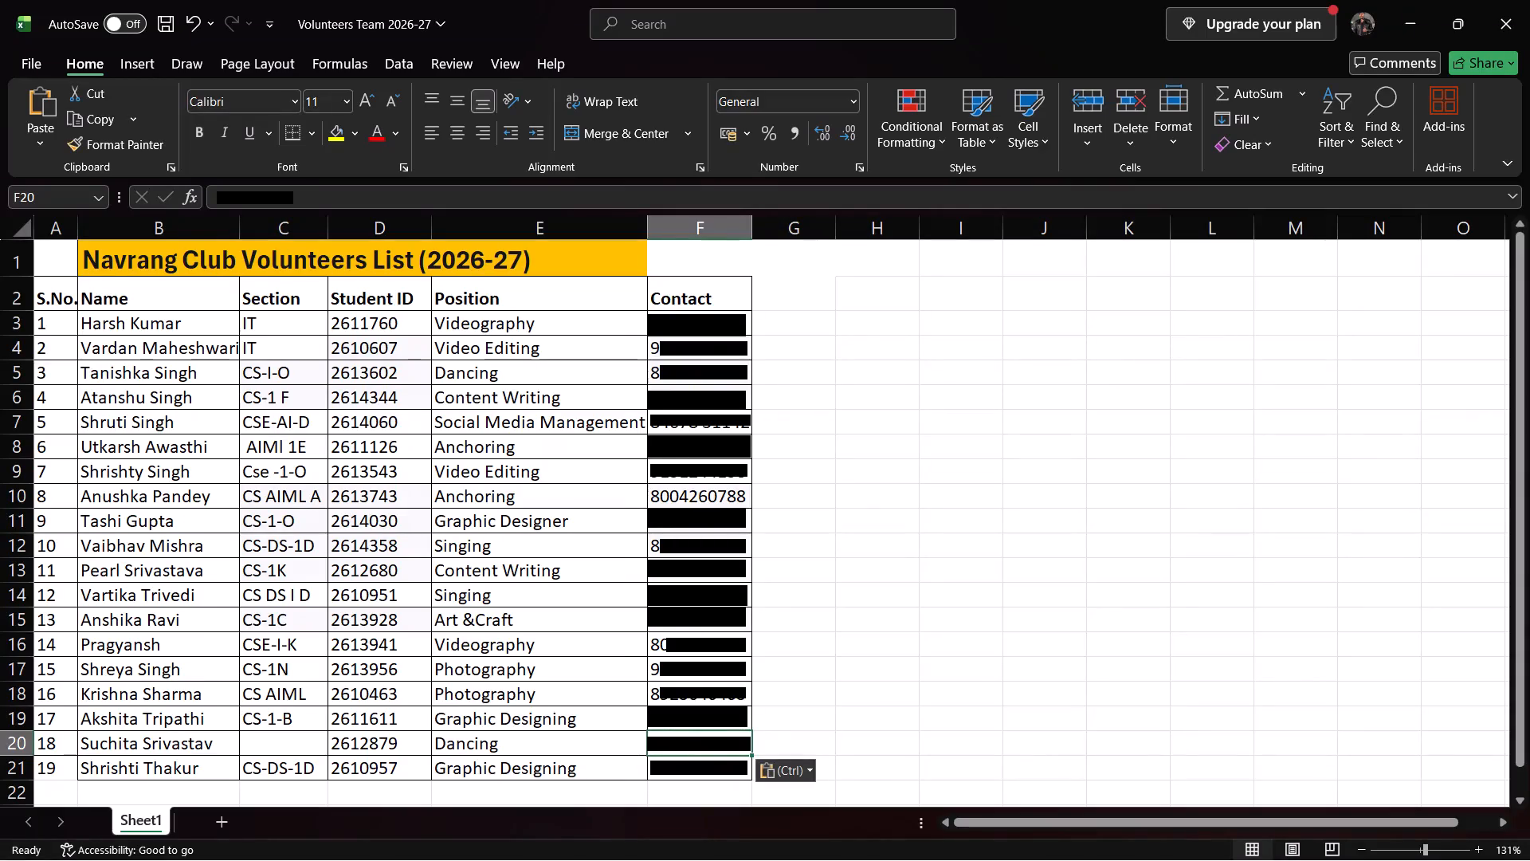
Select the empty Section cell C20 in the row 20 volunteer entry.
click(273, 739)
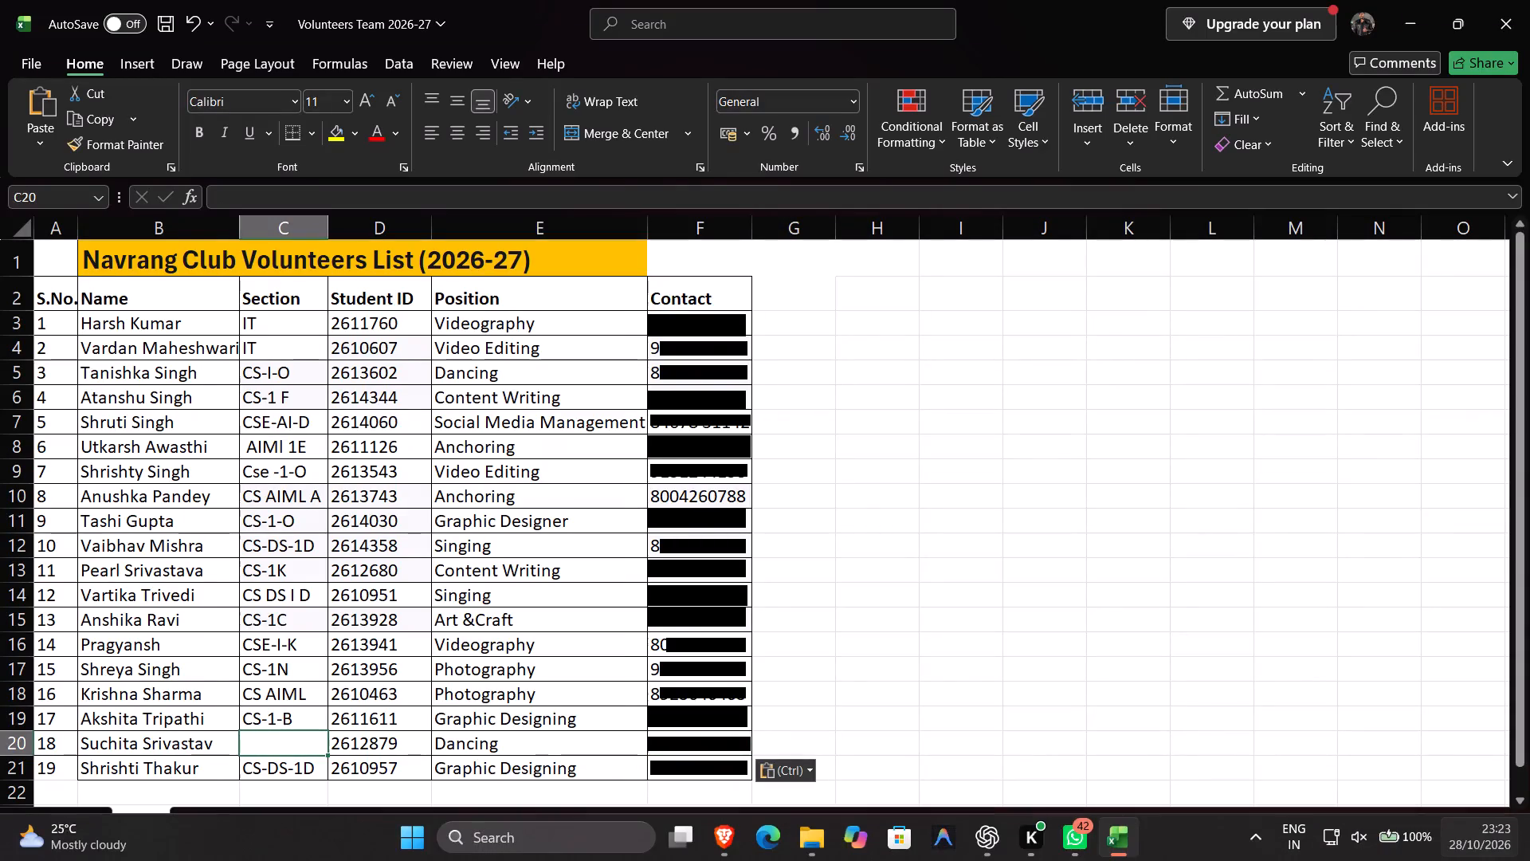
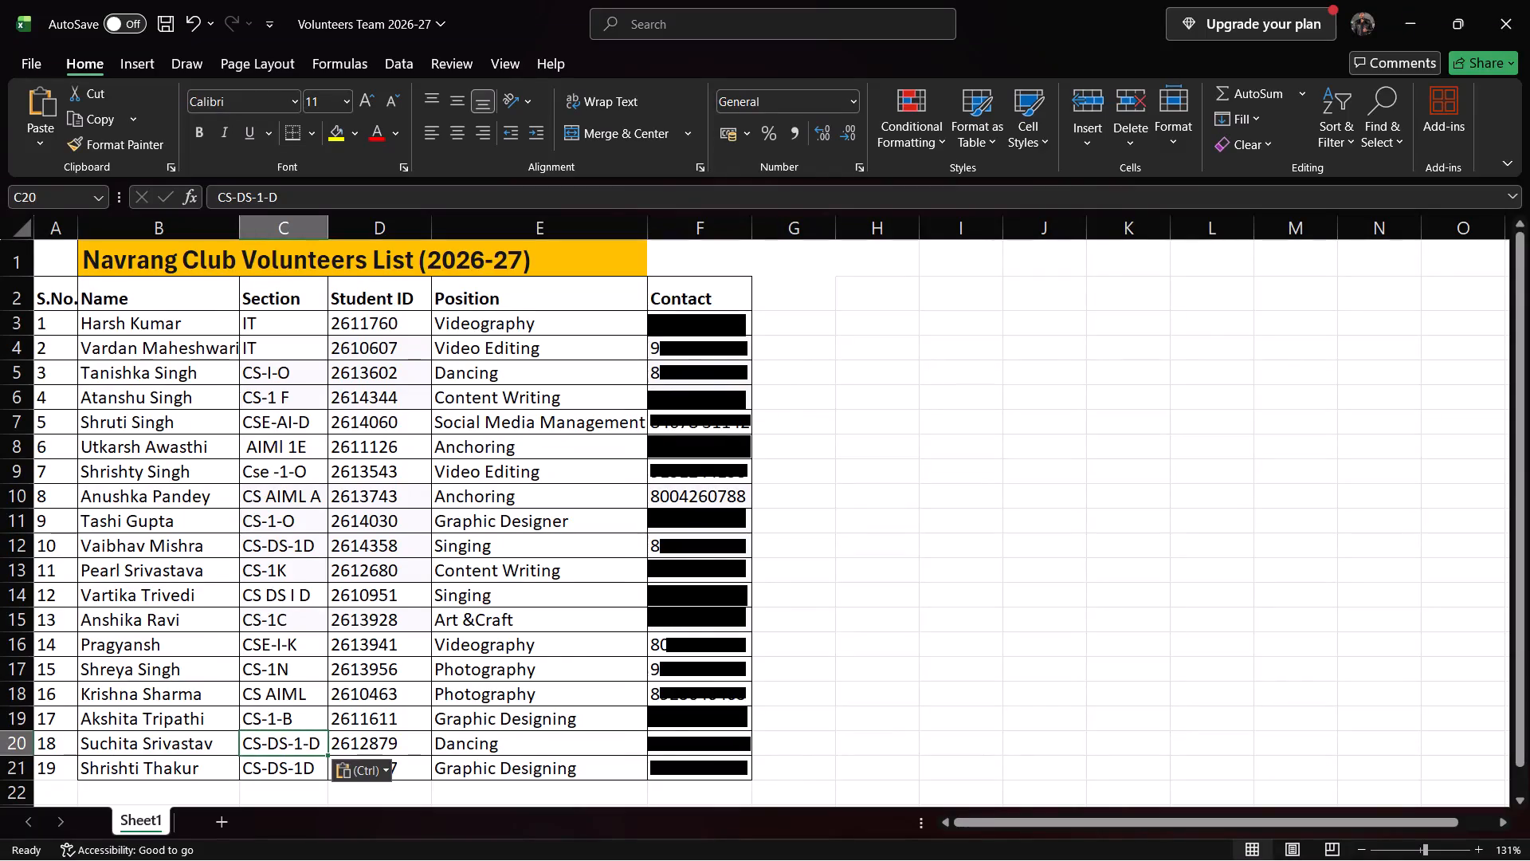
Check the Section entries in column C for rows 5, 11, 12, 14, 20 and 21.
click(280, 375)
click(314, 527)
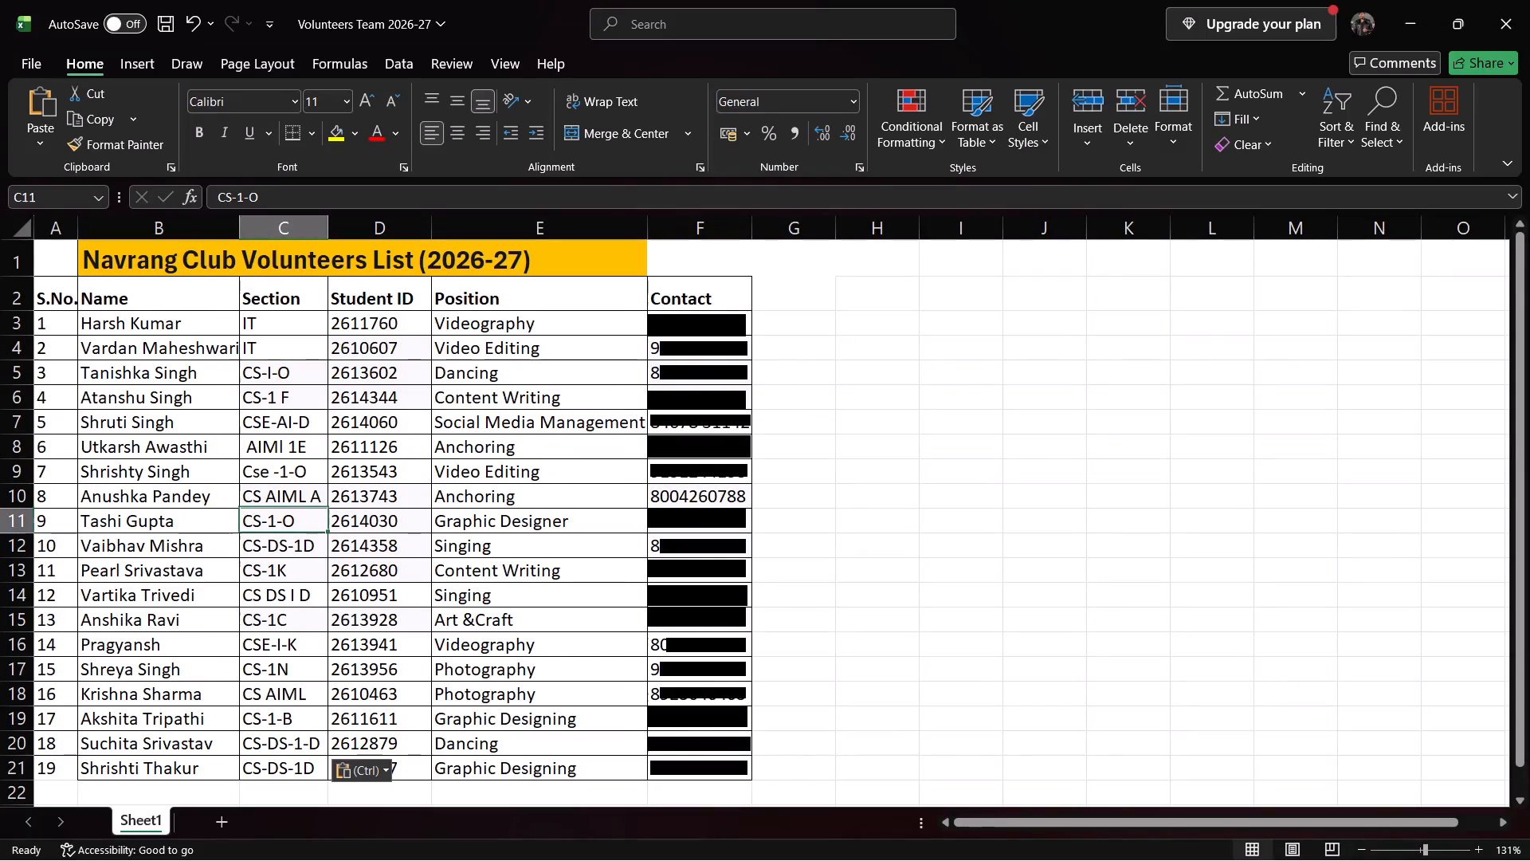
click(298, 769)
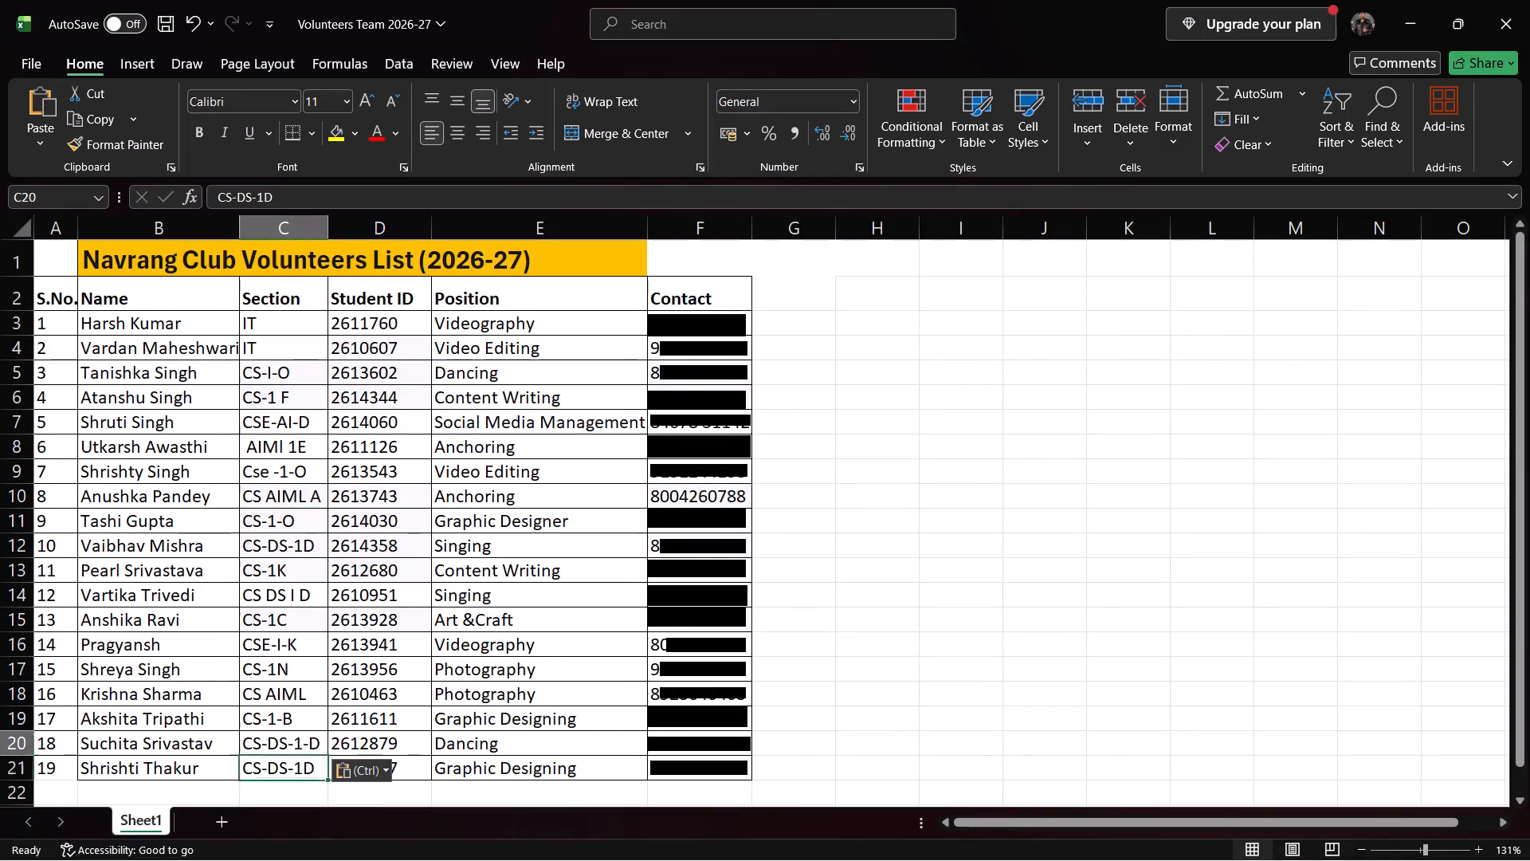
click(285, 743)
click(300, 600)
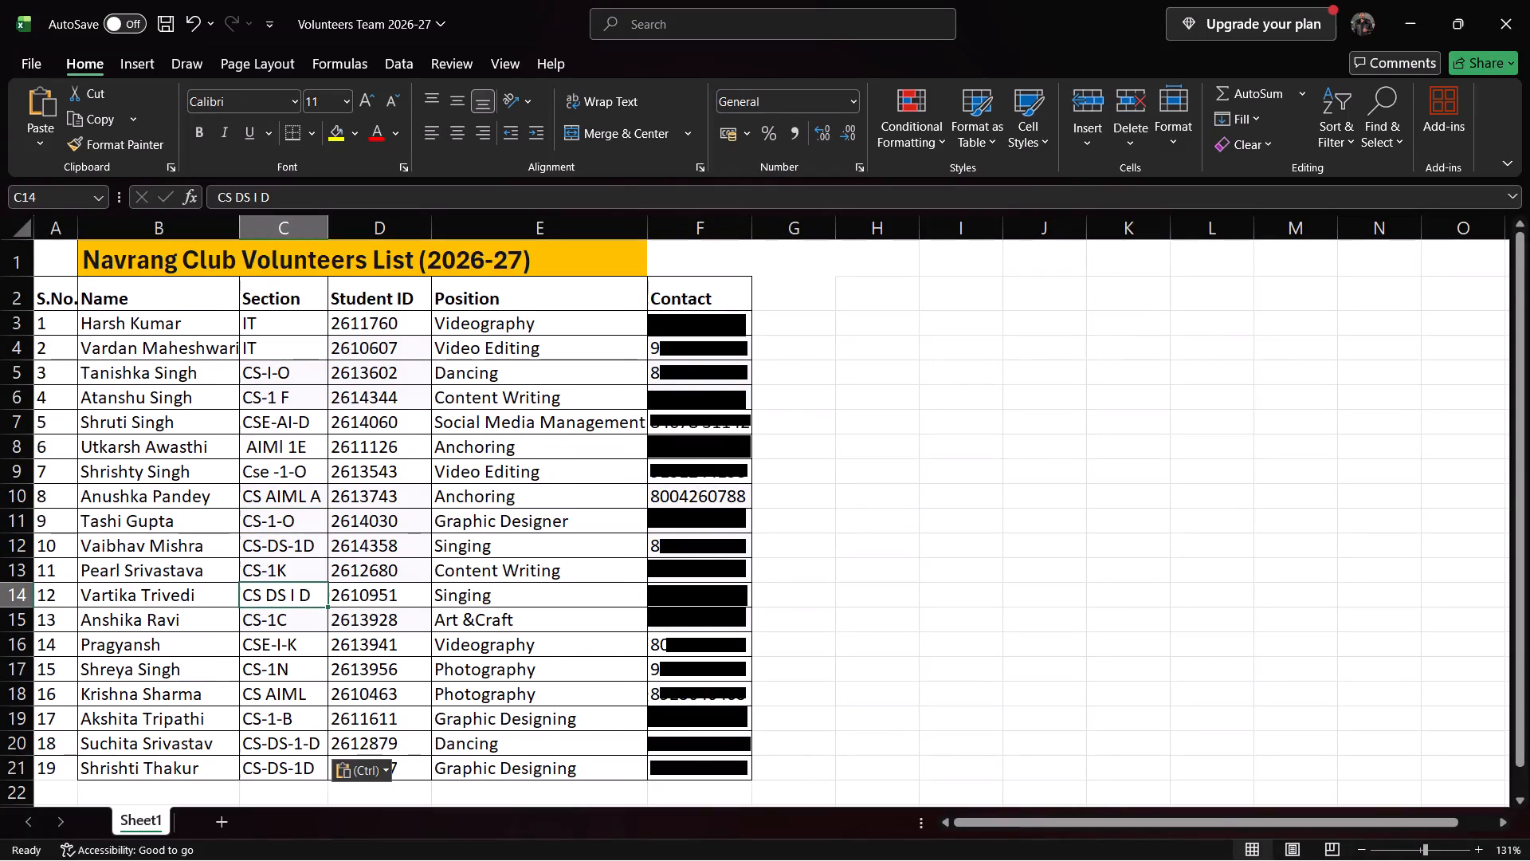
click(287, 550)
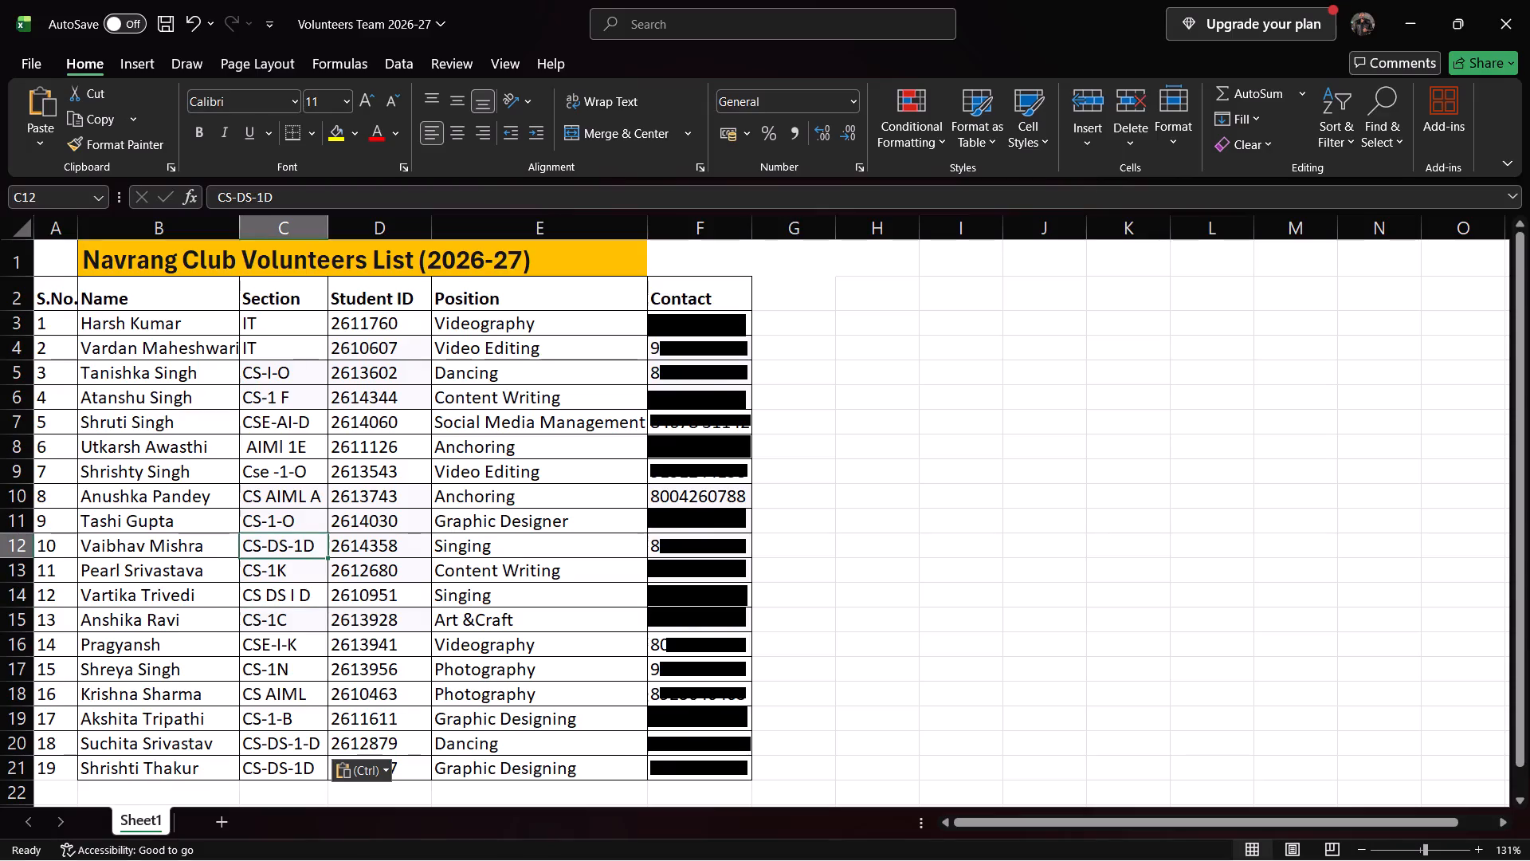
click(997, 452)
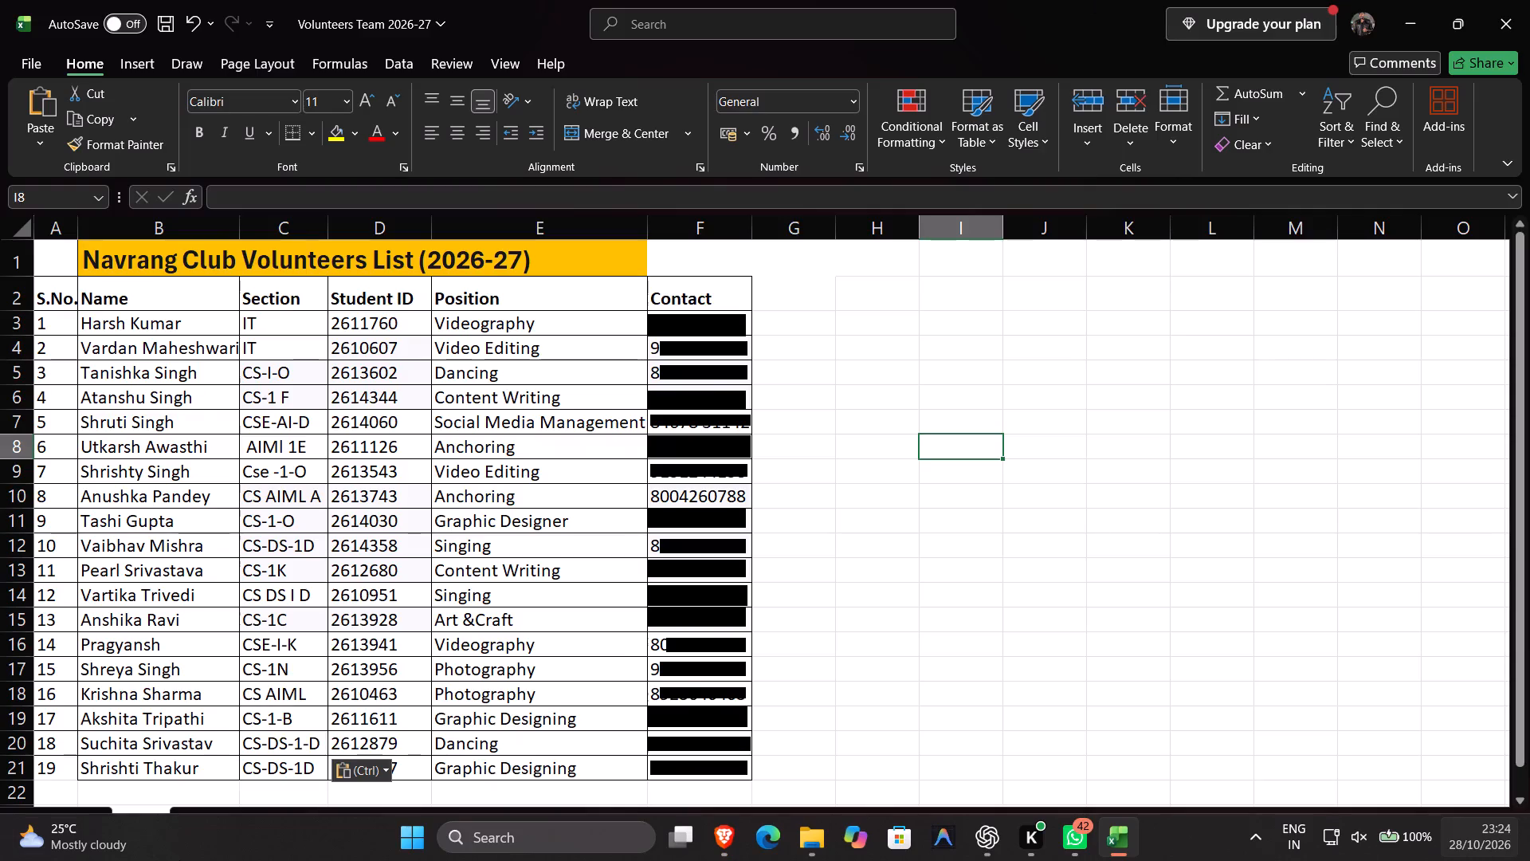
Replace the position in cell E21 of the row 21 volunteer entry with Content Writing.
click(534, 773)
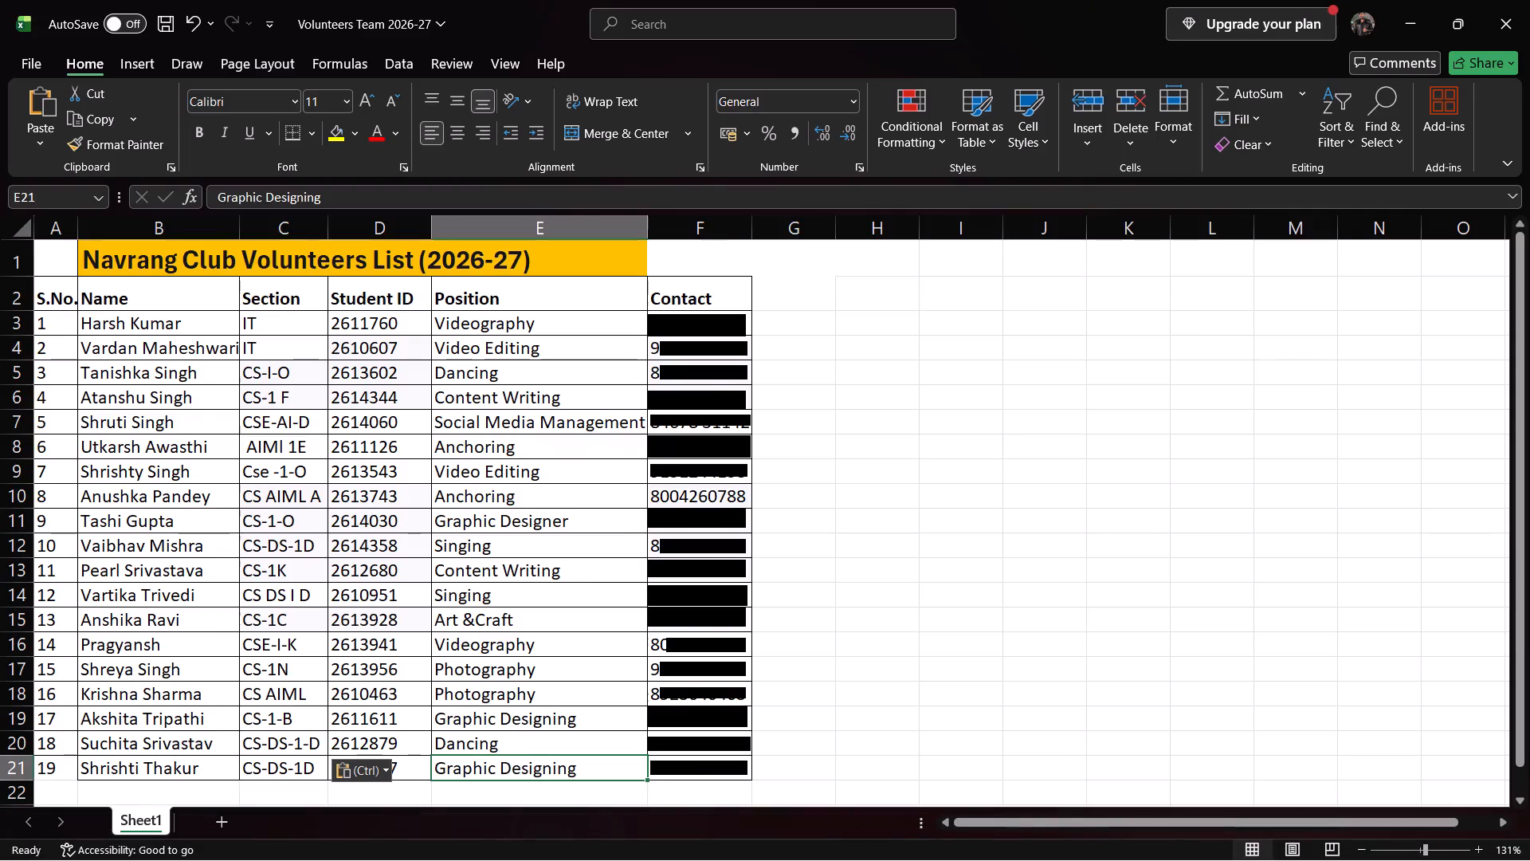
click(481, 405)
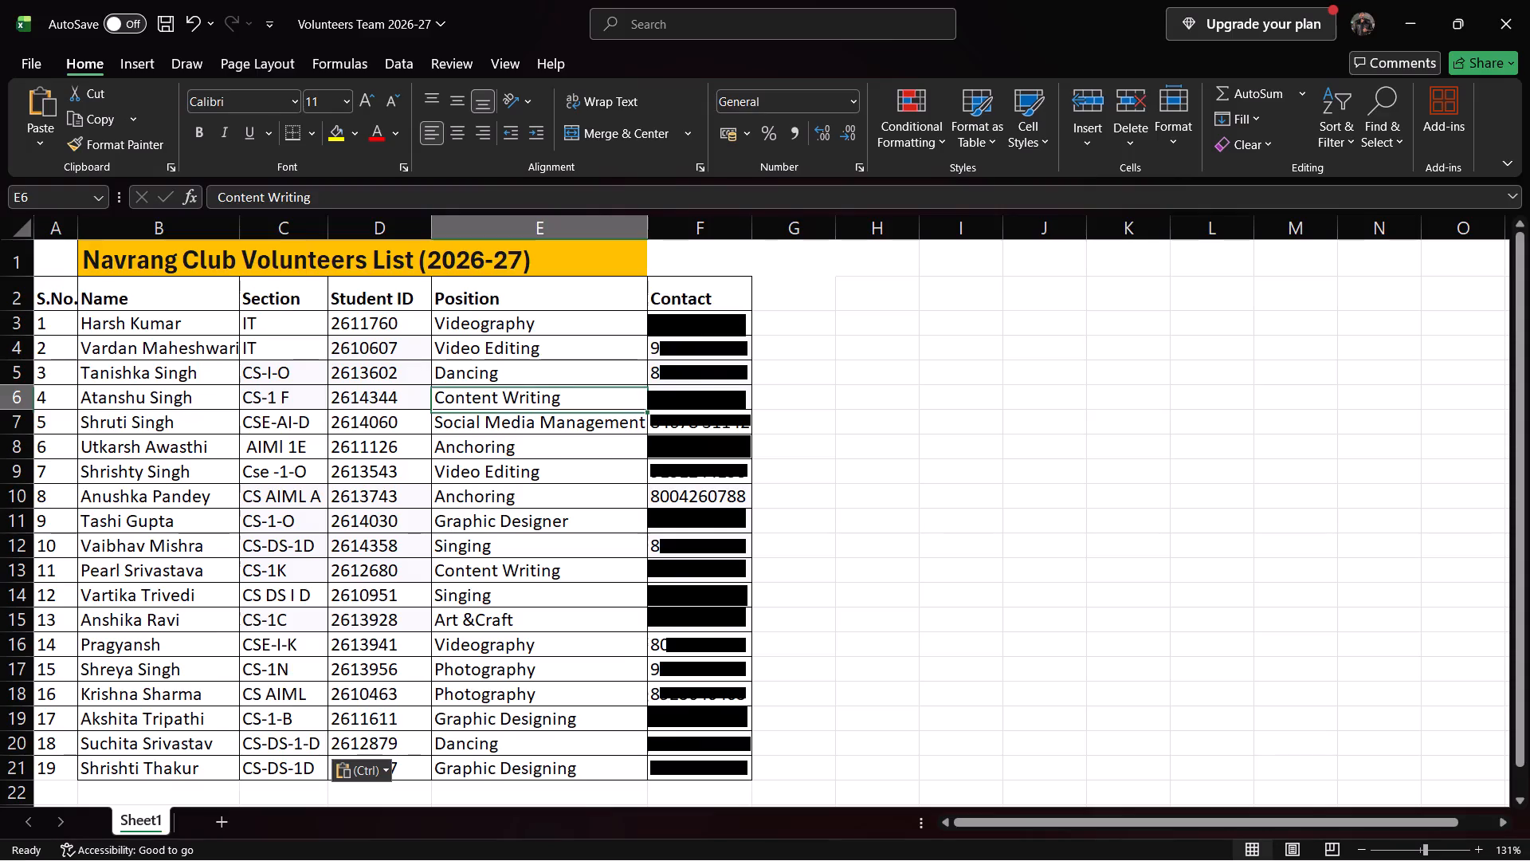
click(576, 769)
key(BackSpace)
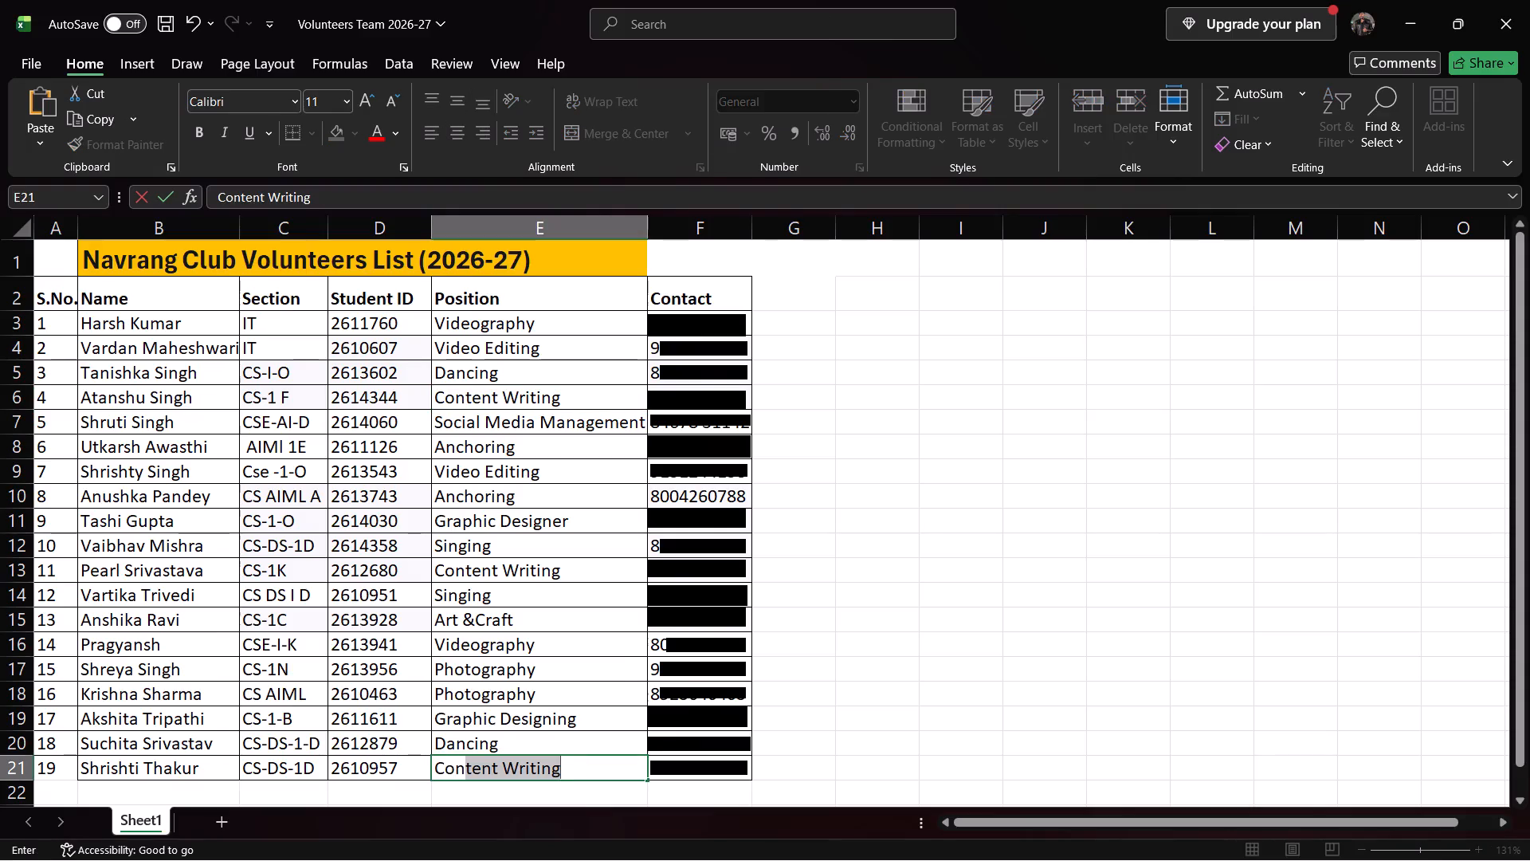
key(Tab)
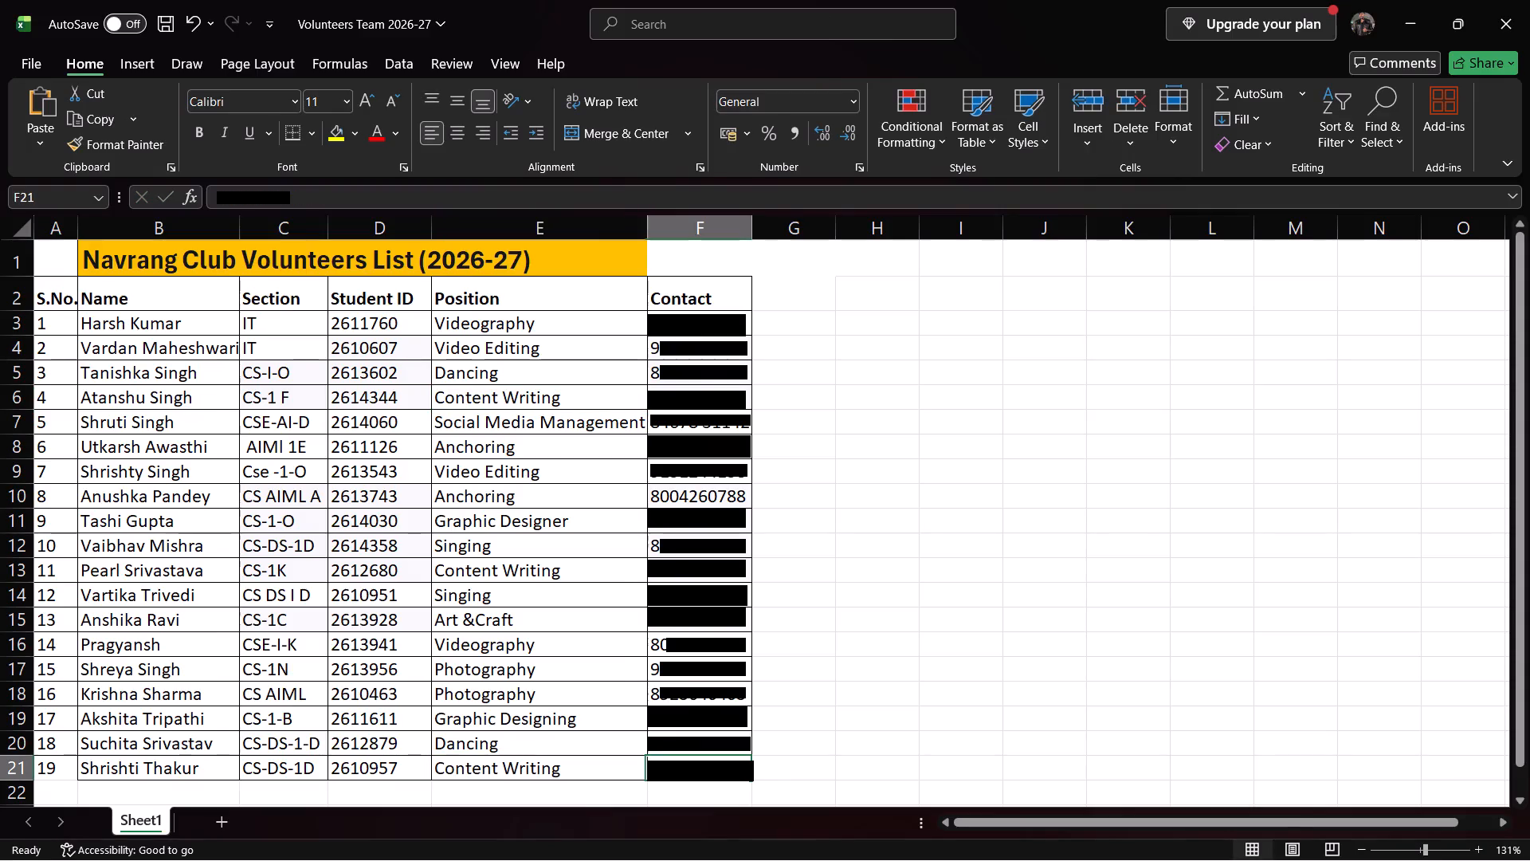
Clear the Position cell E6 of the row 6 volunteer entry.
click(524, 399)
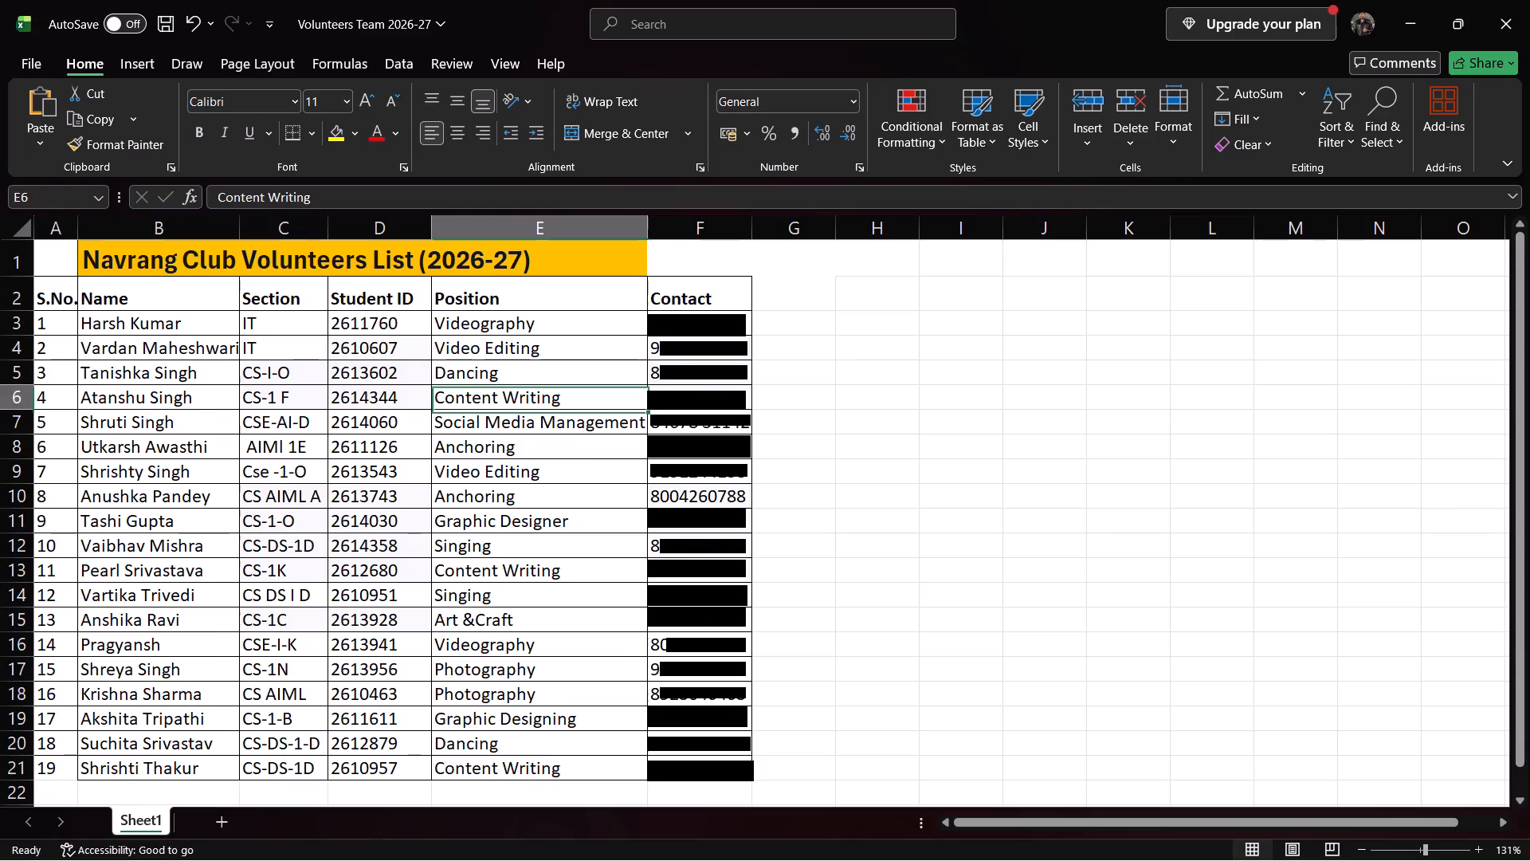
key(BackSpace)
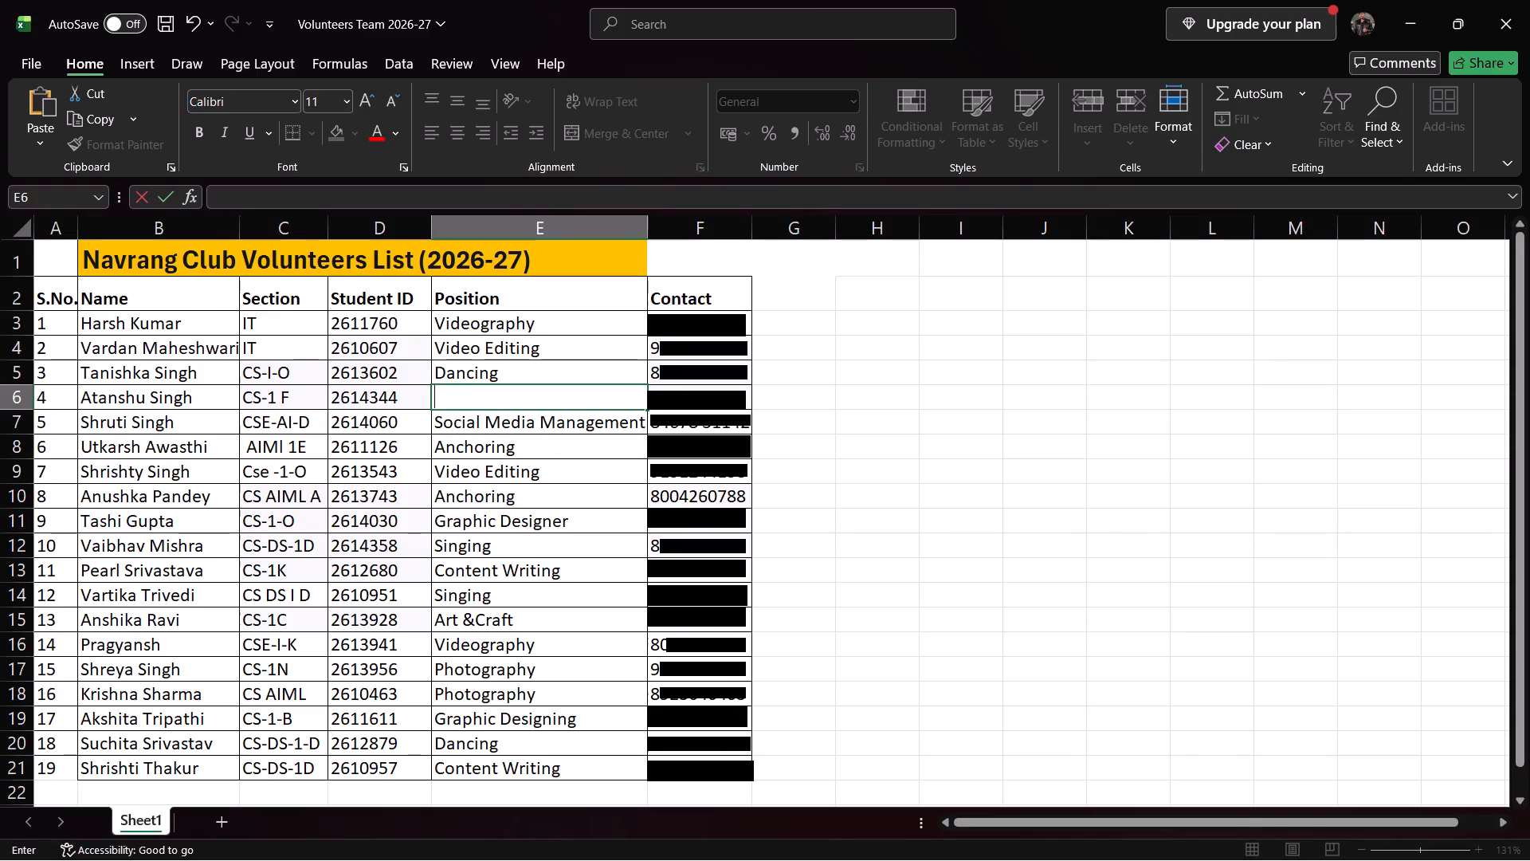
click(366, 541)
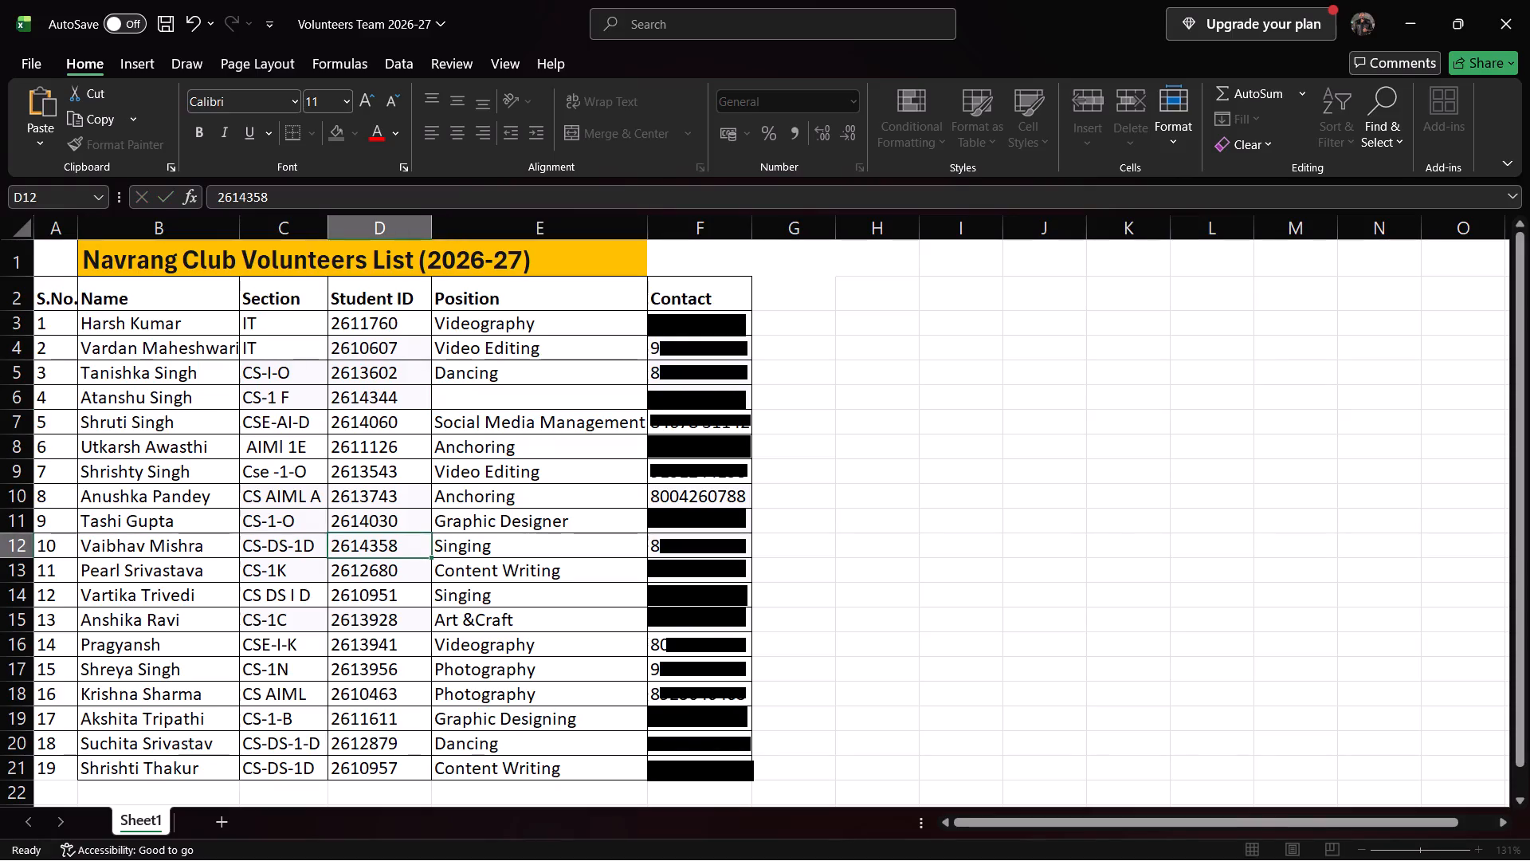
Review the row 12 volunteer entry and compare the positions listed in column E.
drag(141, 543, 638, 534)
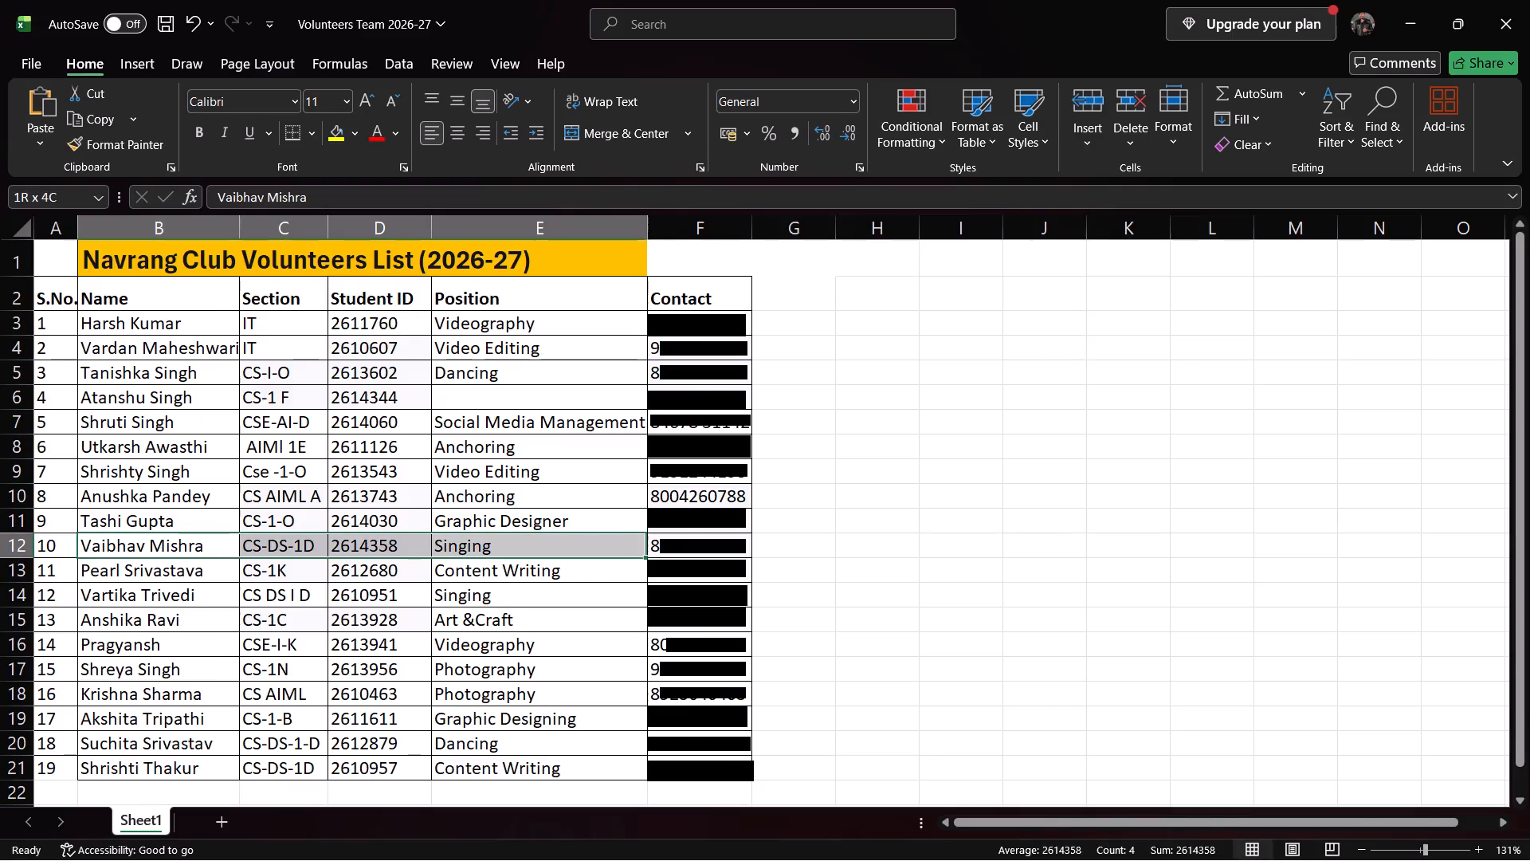
drag(638, 534, 708, 545)
click(1020, 527)
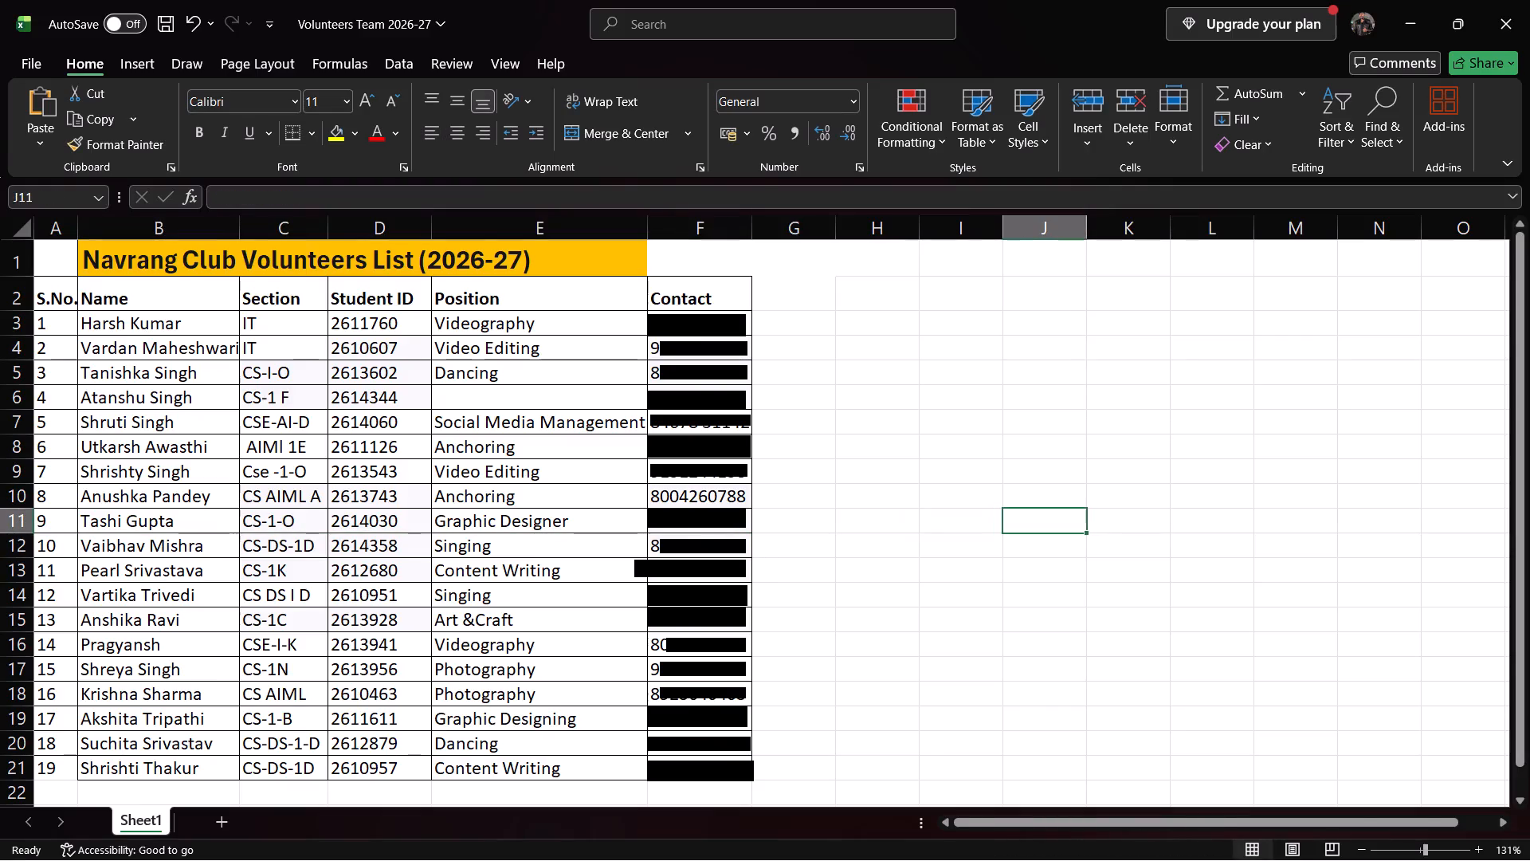
click(534, 407)
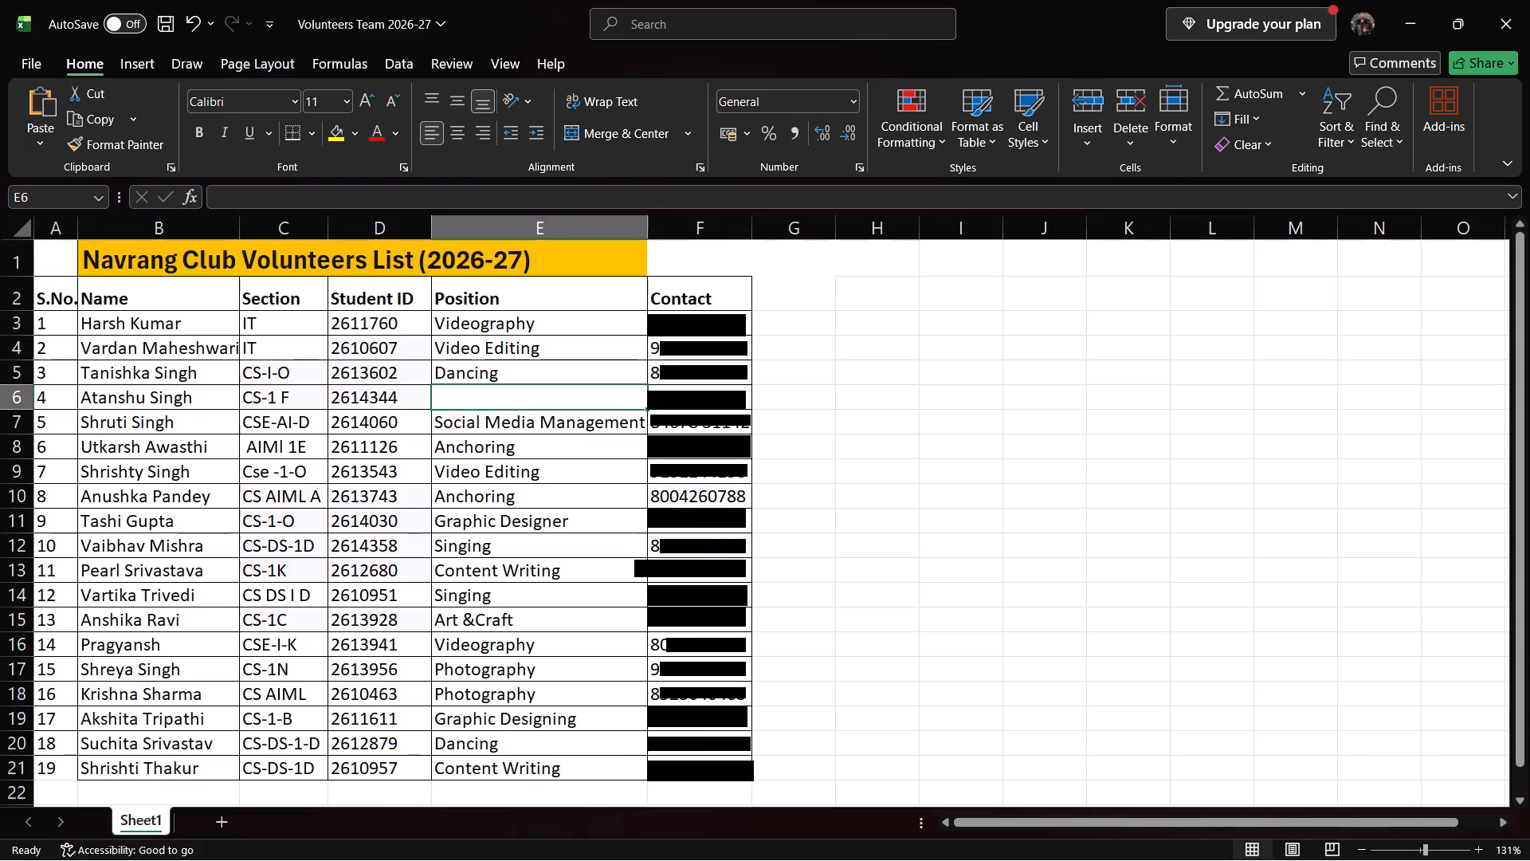
click(538, 670)
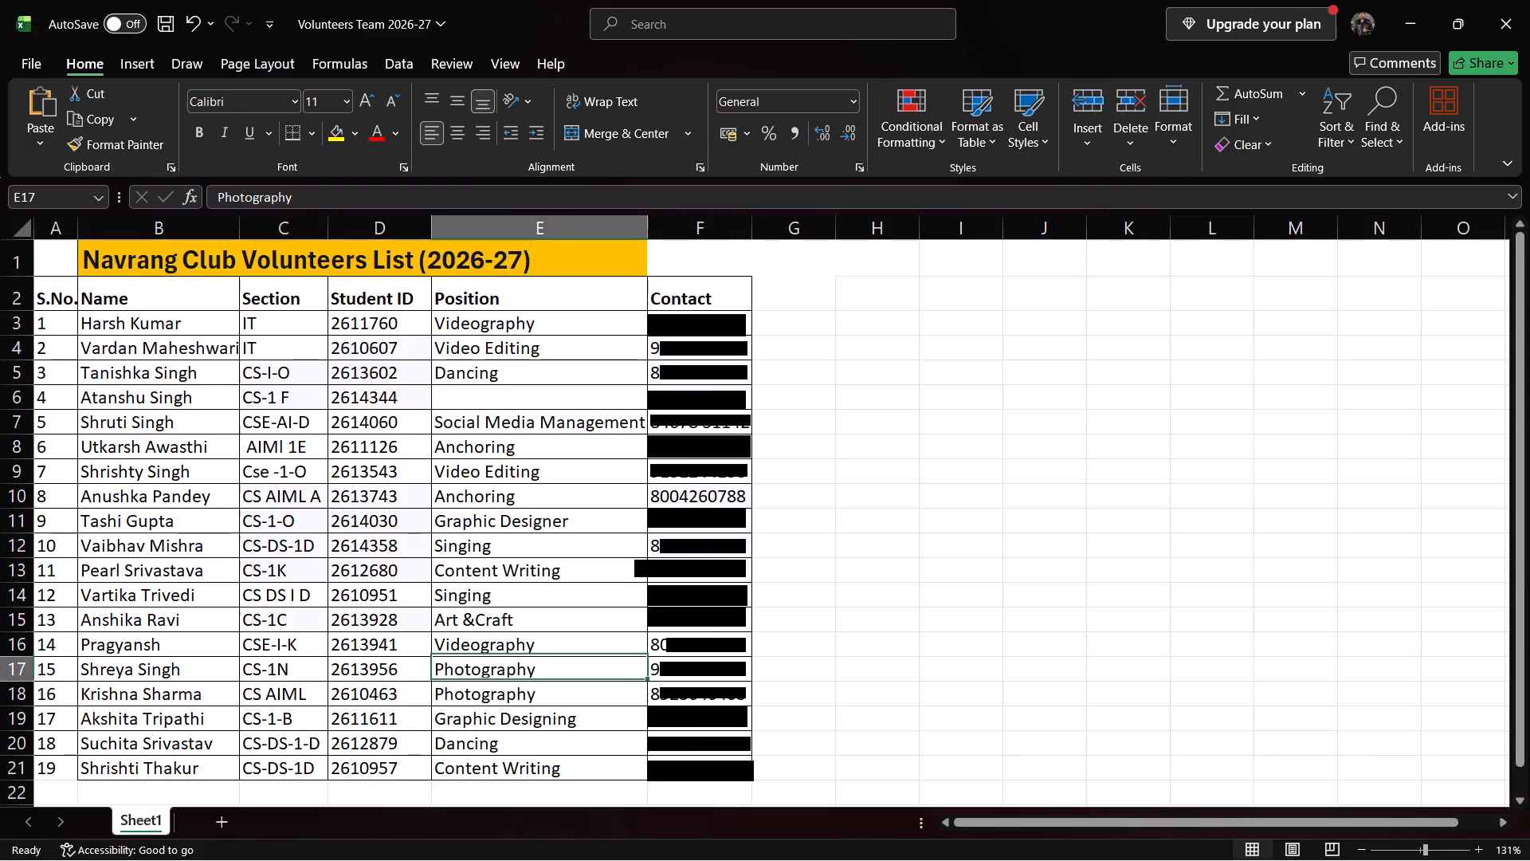
click(553, 313)
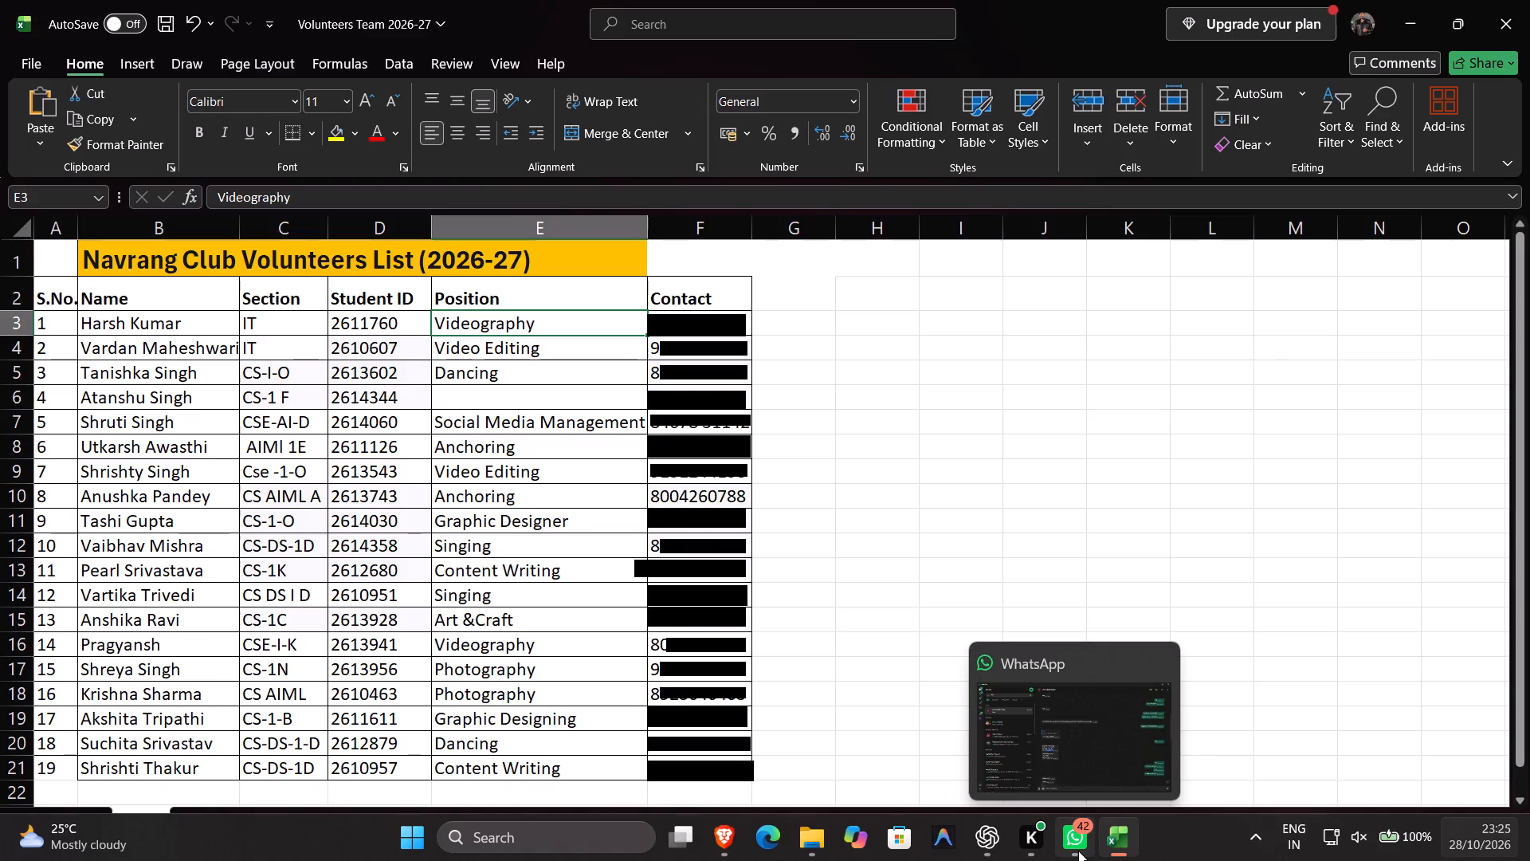
click(587, 619)
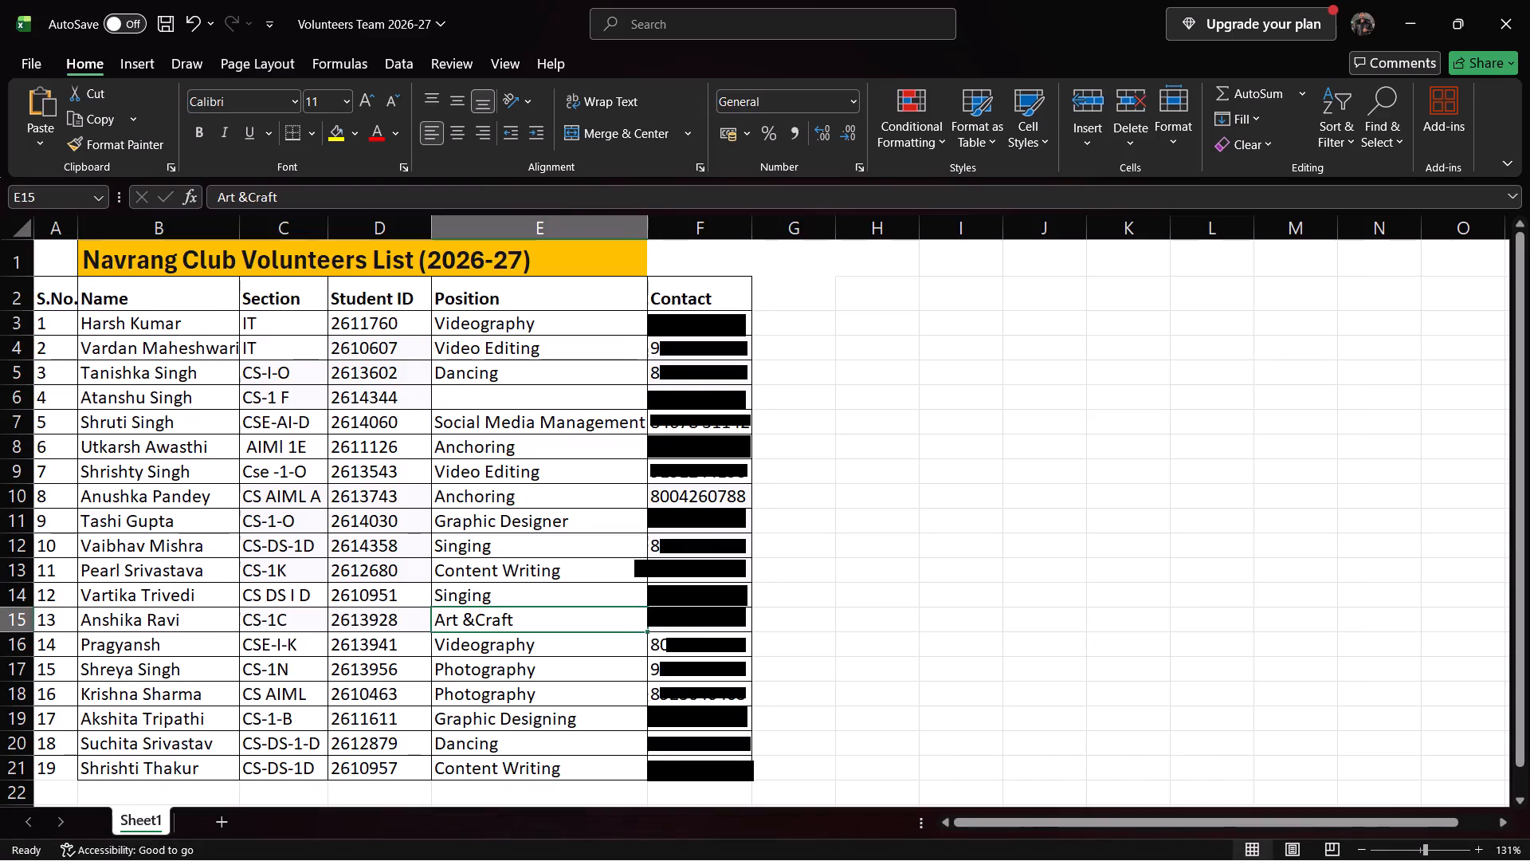
click(470, 552)
click(501, 596)
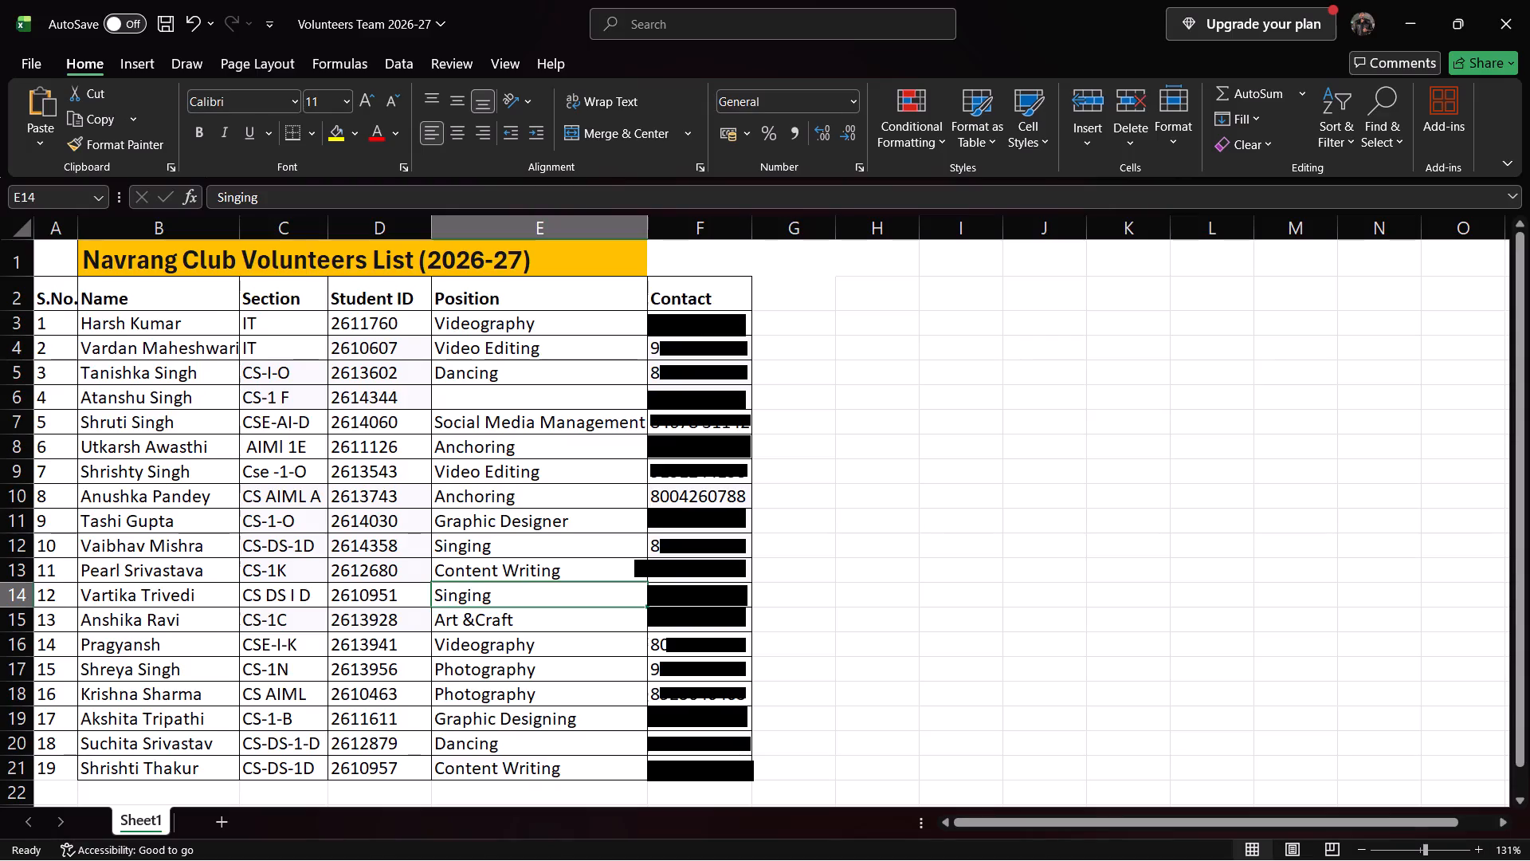
Set the position in cell E21 of the row 21 volunteer entry to Social Media Management.
click(547, 423)
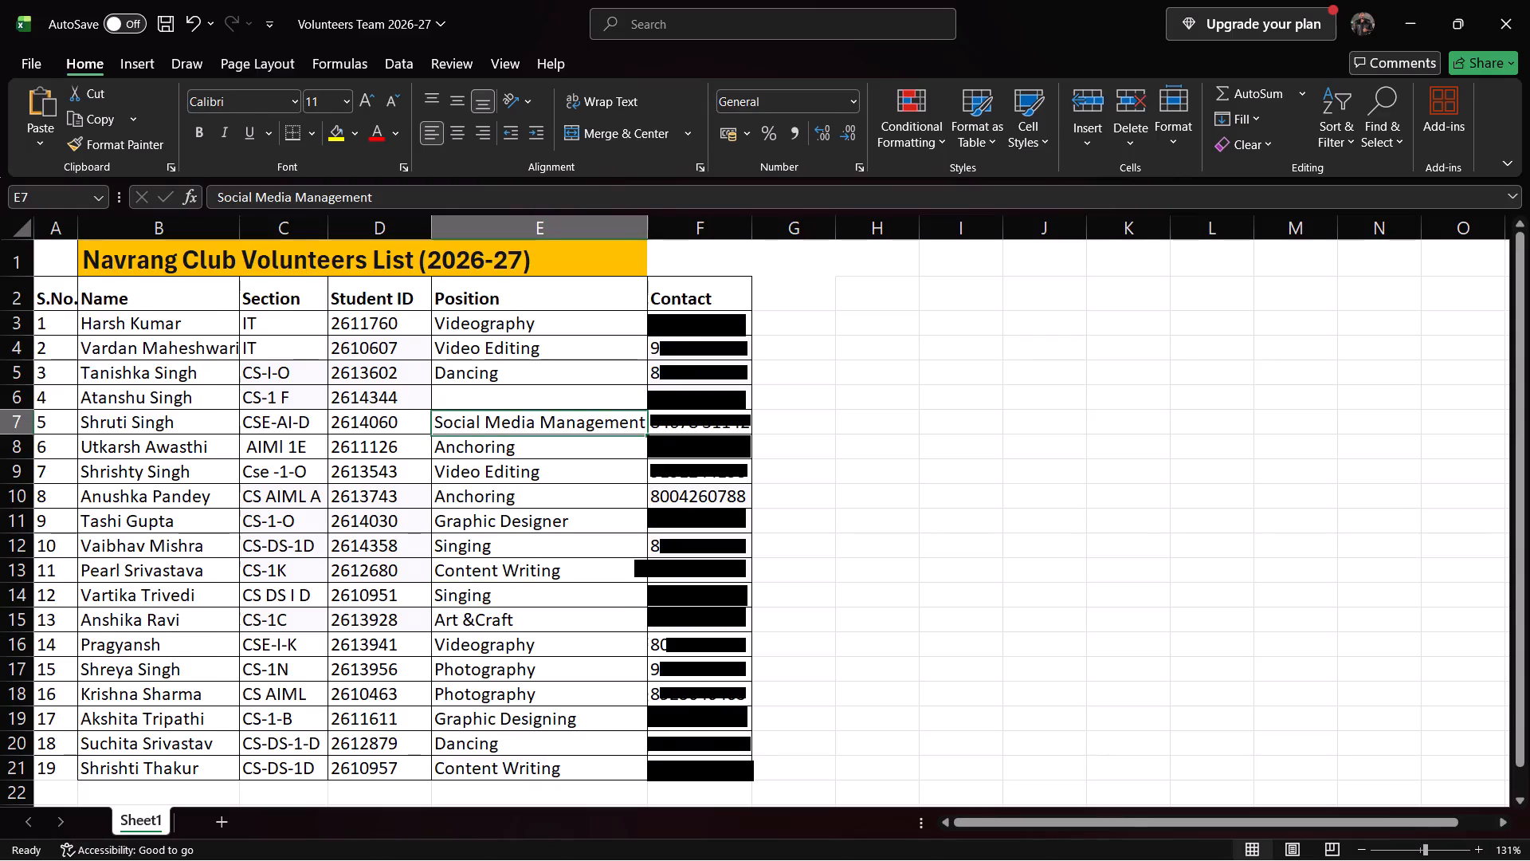
click(535, 769)
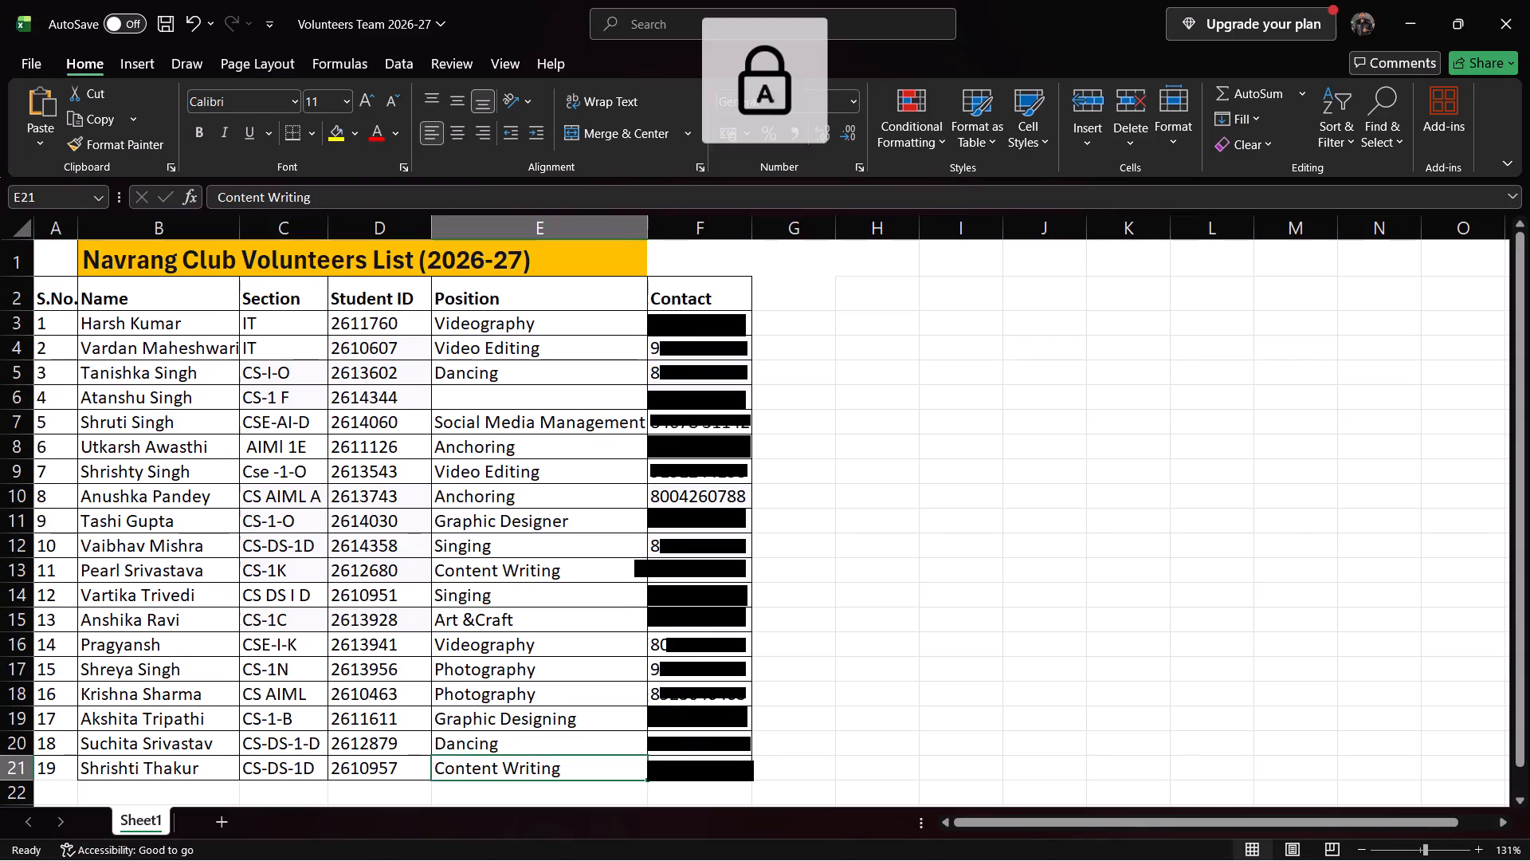
key(Tab)
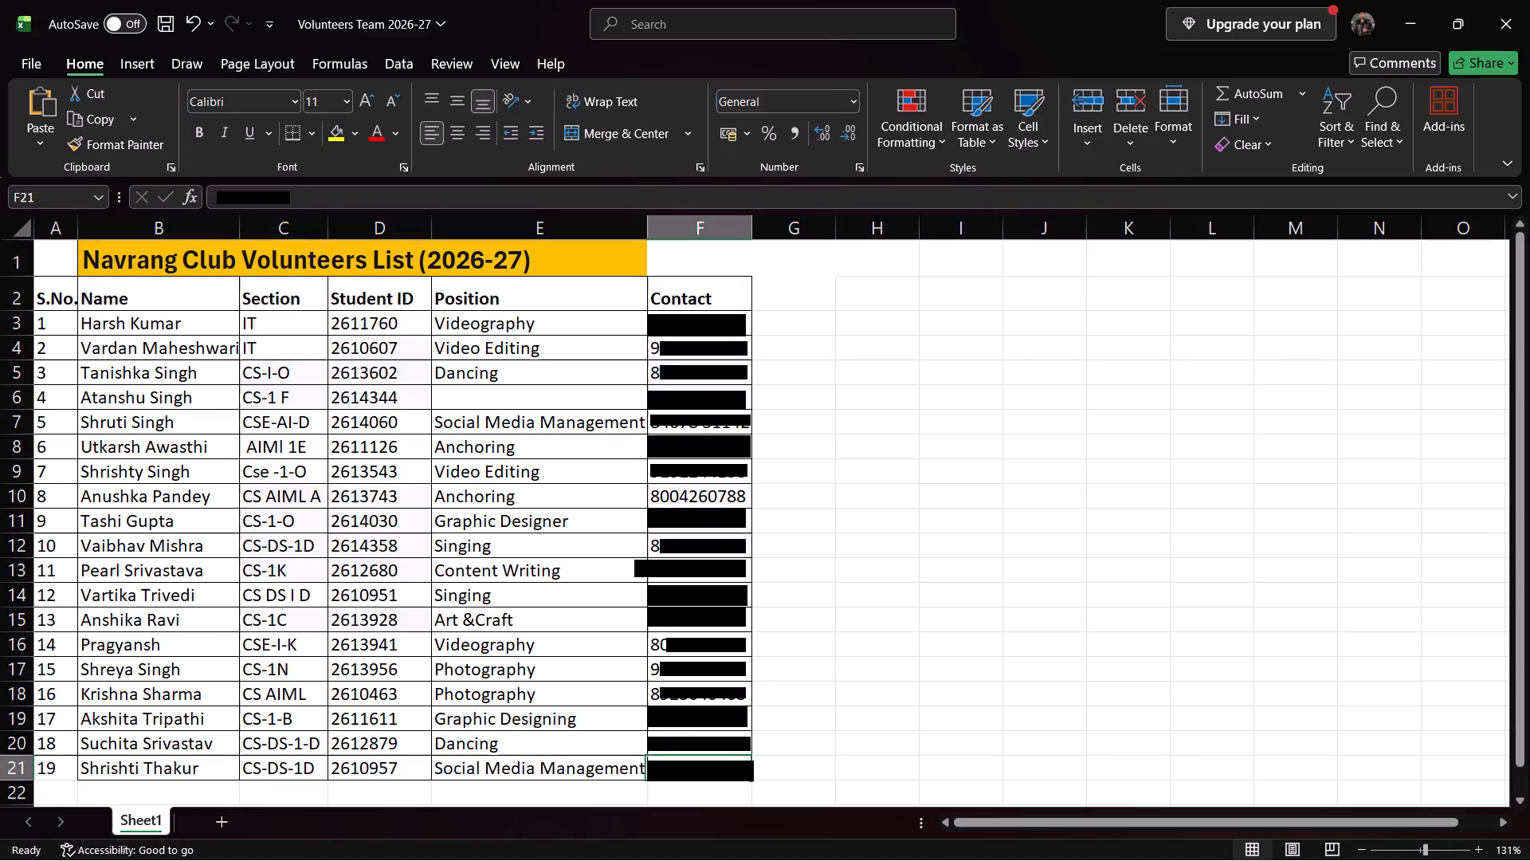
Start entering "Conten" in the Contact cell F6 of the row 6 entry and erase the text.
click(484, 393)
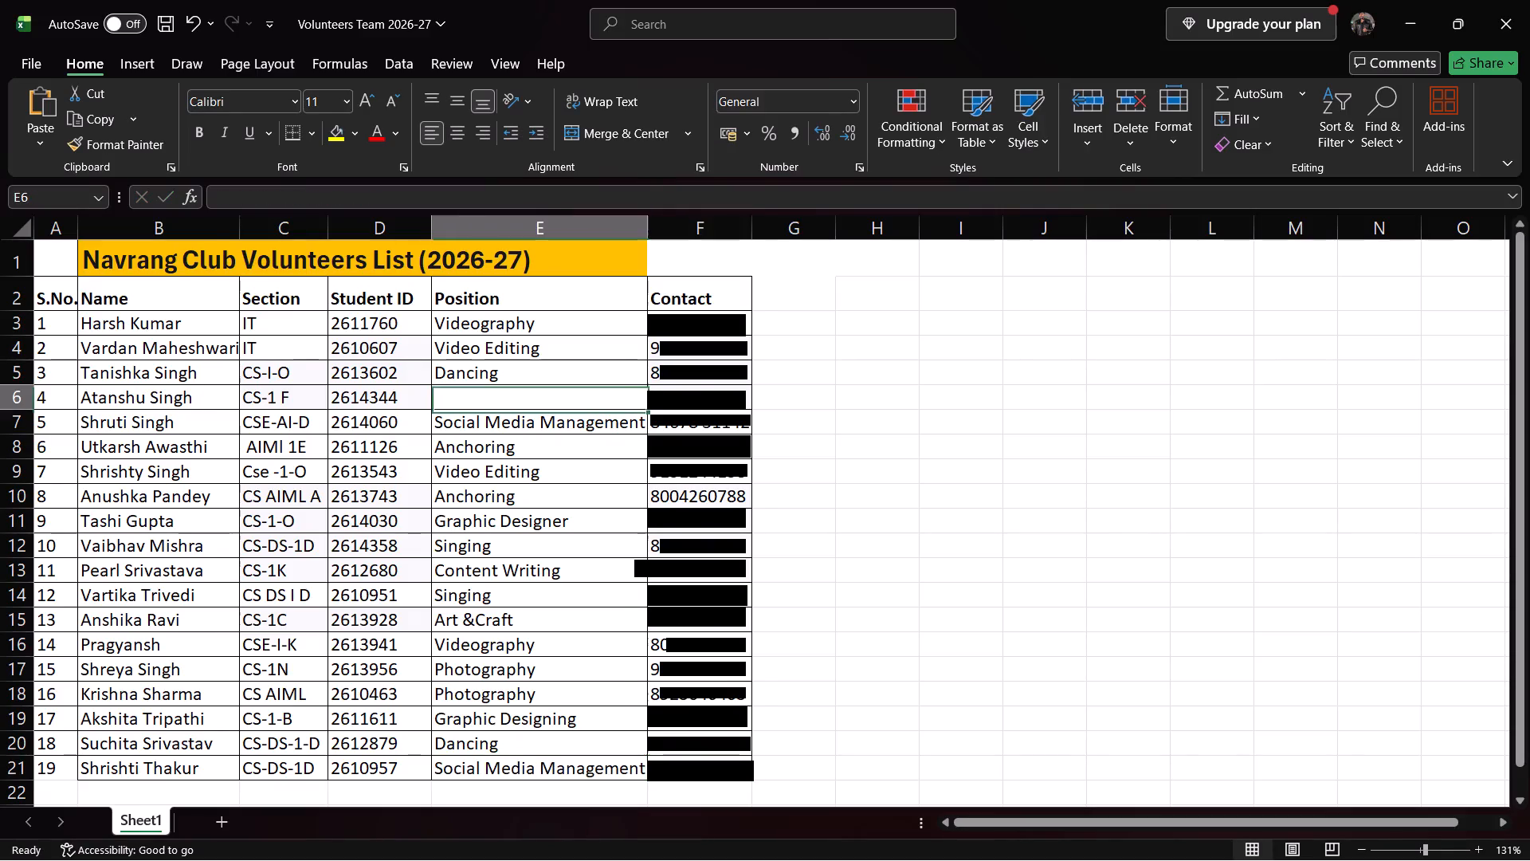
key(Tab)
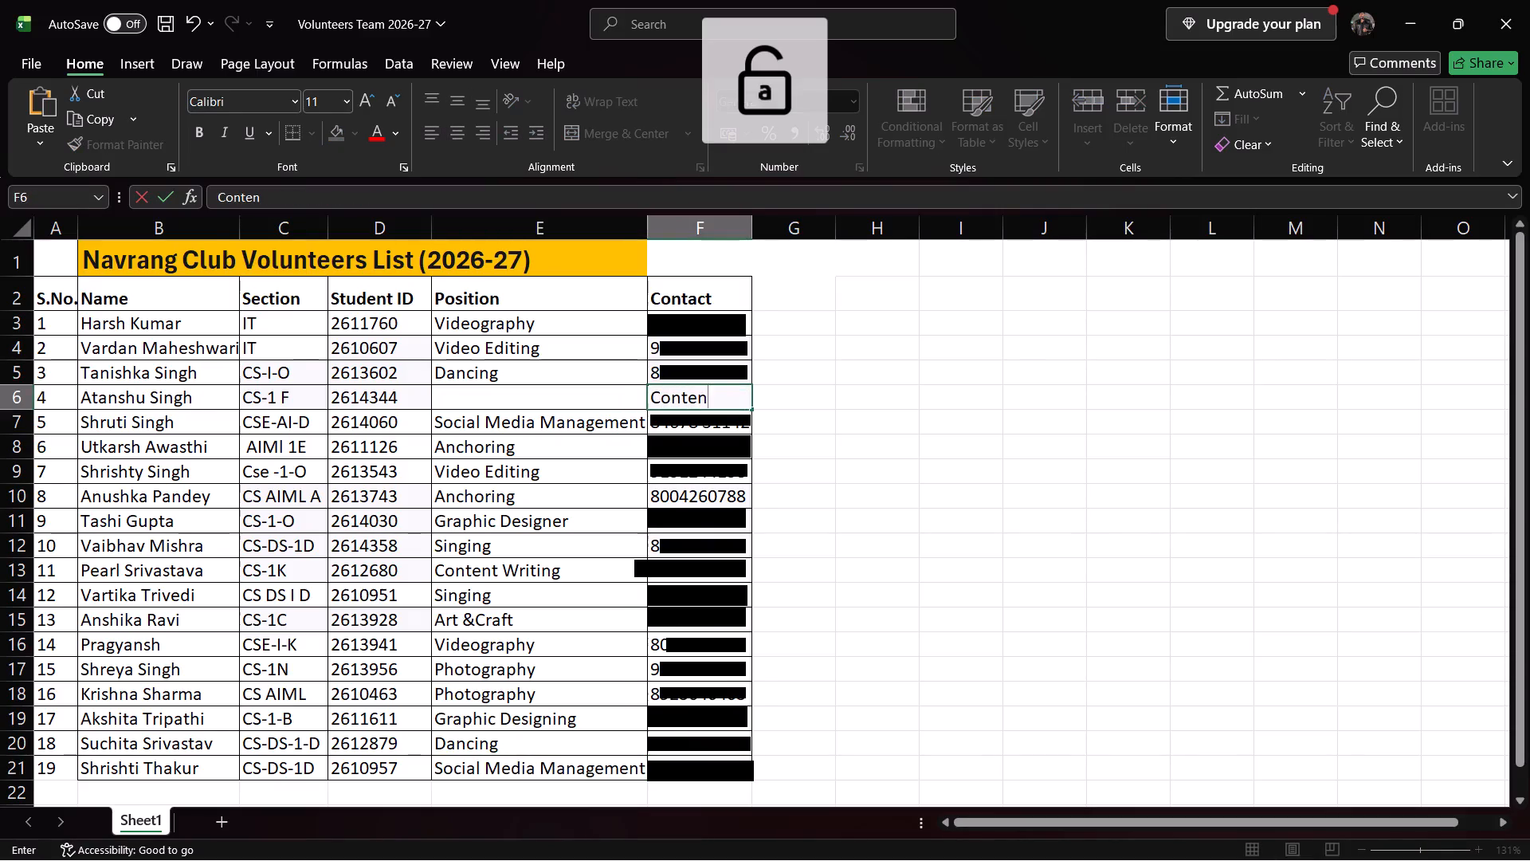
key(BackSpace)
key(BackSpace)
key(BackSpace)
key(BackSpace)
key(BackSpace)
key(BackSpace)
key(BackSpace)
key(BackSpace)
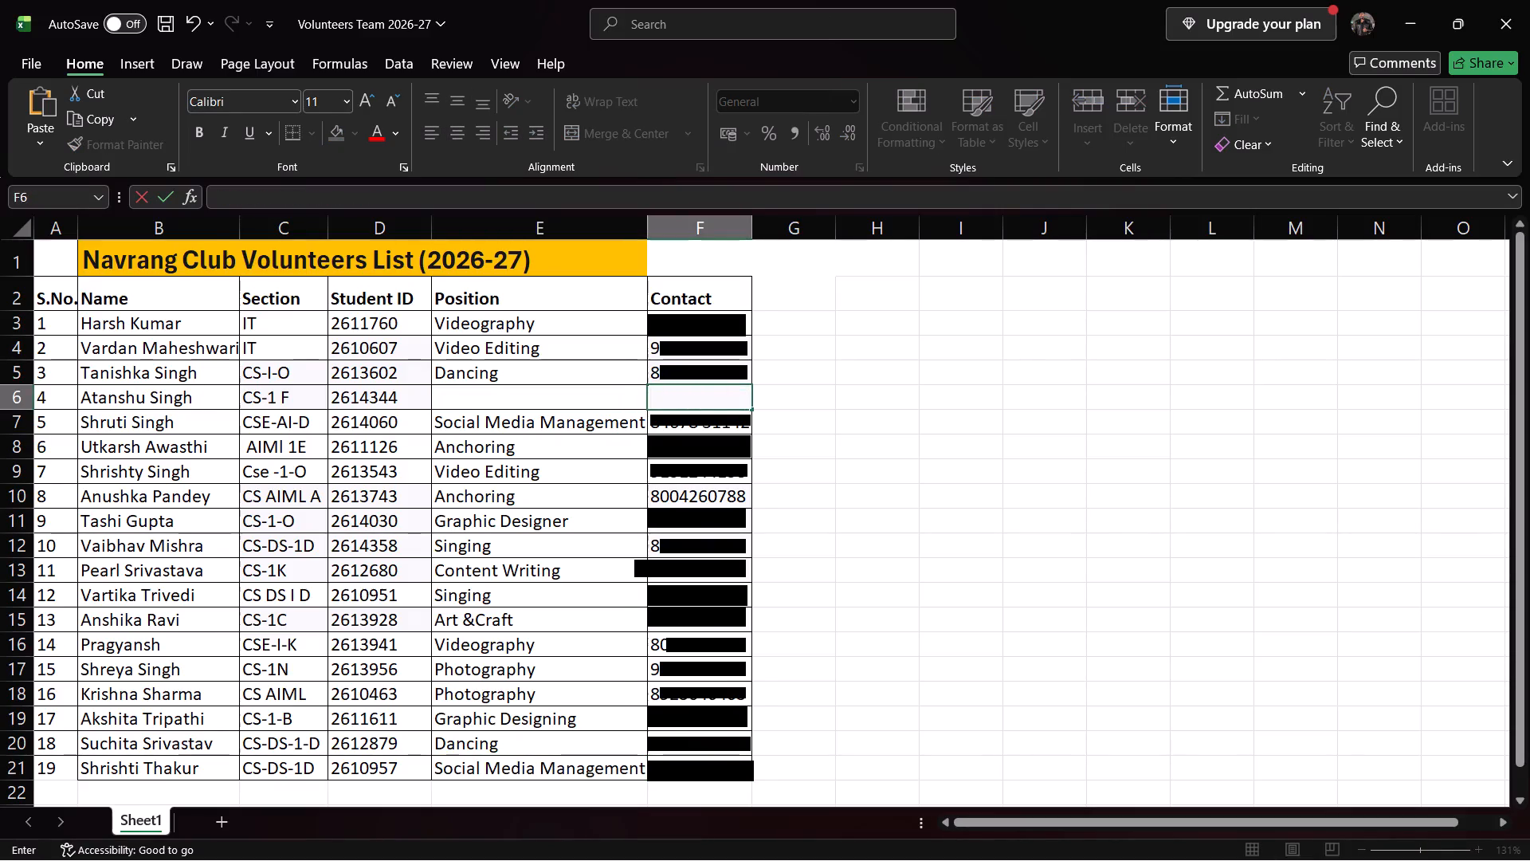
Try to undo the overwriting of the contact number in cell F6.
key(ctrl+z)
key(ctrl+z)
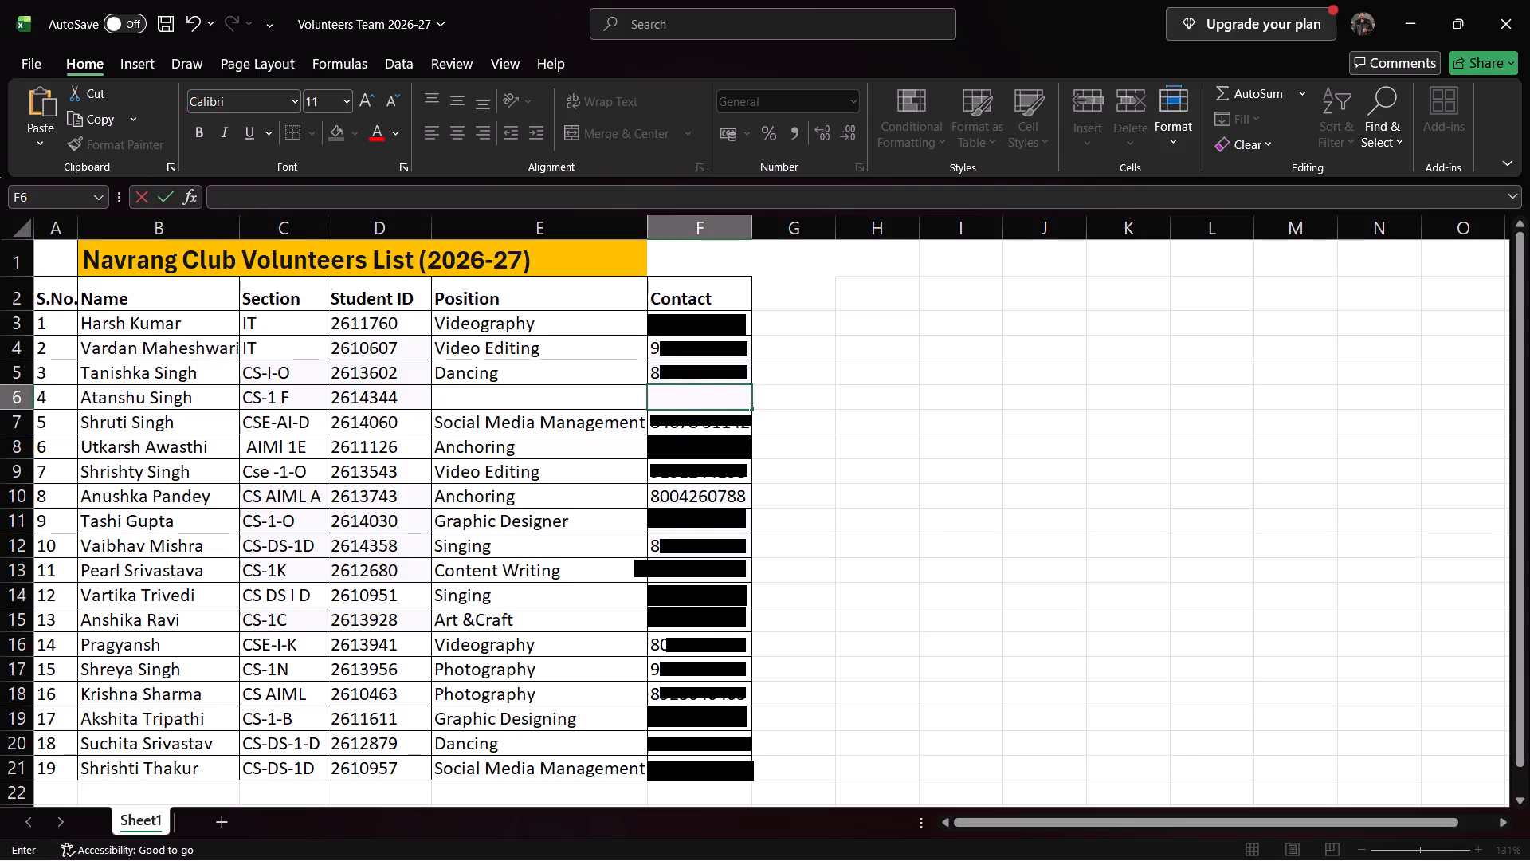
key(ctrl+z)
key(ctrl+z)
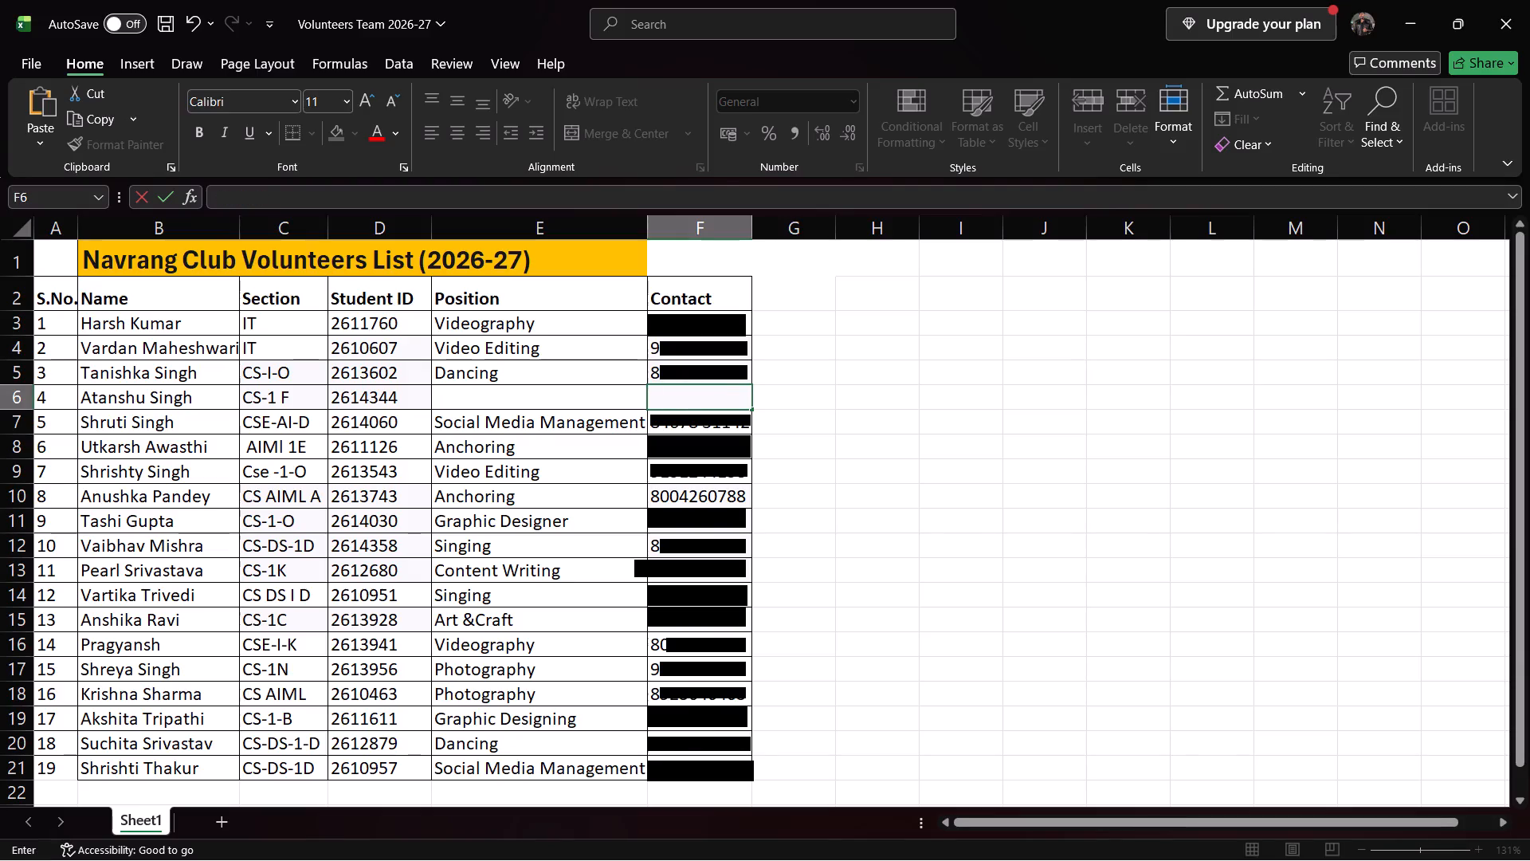
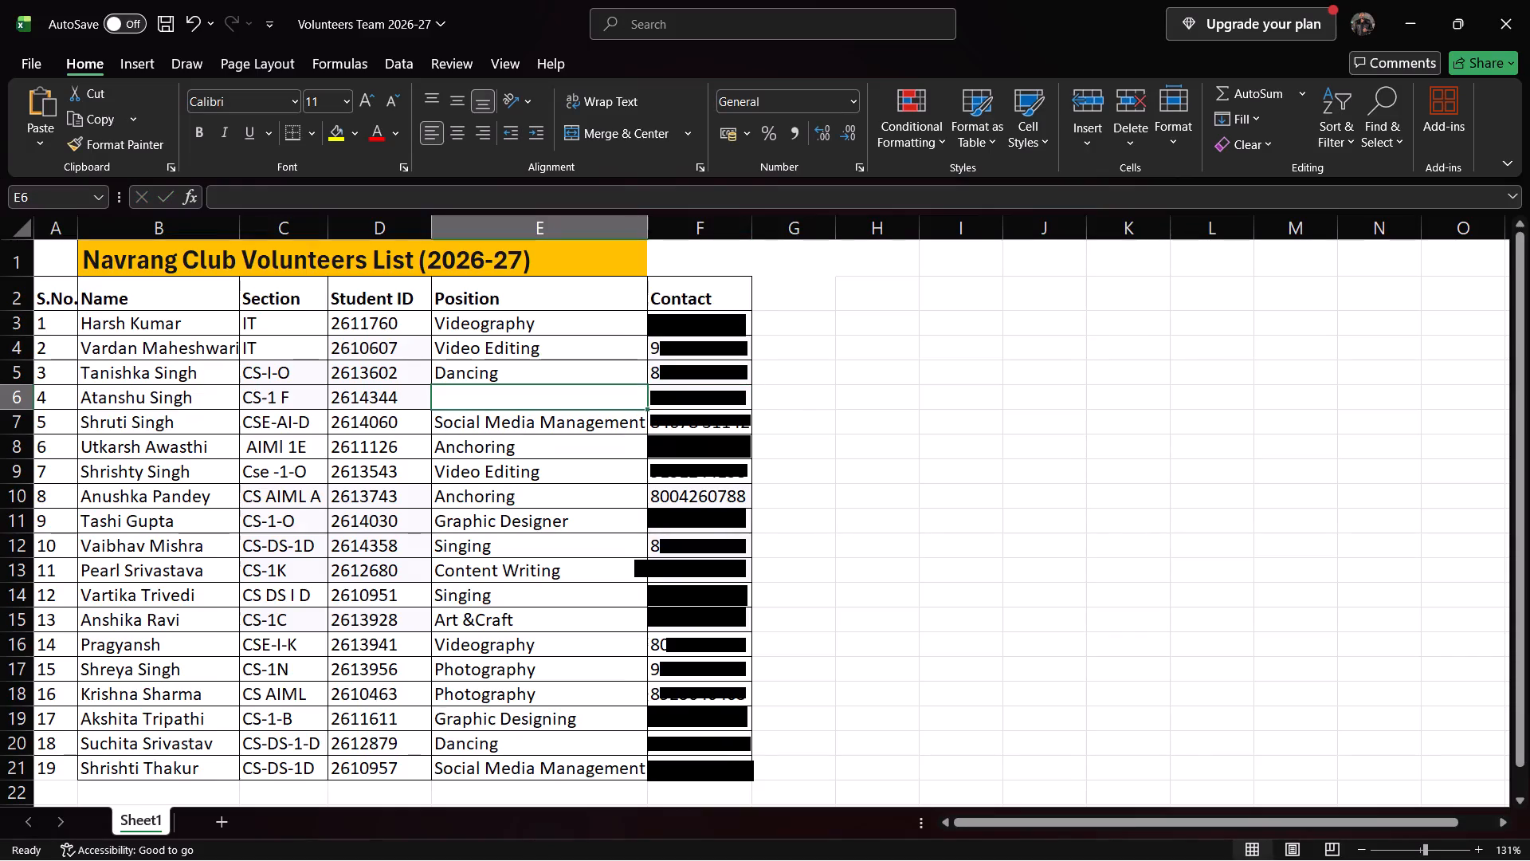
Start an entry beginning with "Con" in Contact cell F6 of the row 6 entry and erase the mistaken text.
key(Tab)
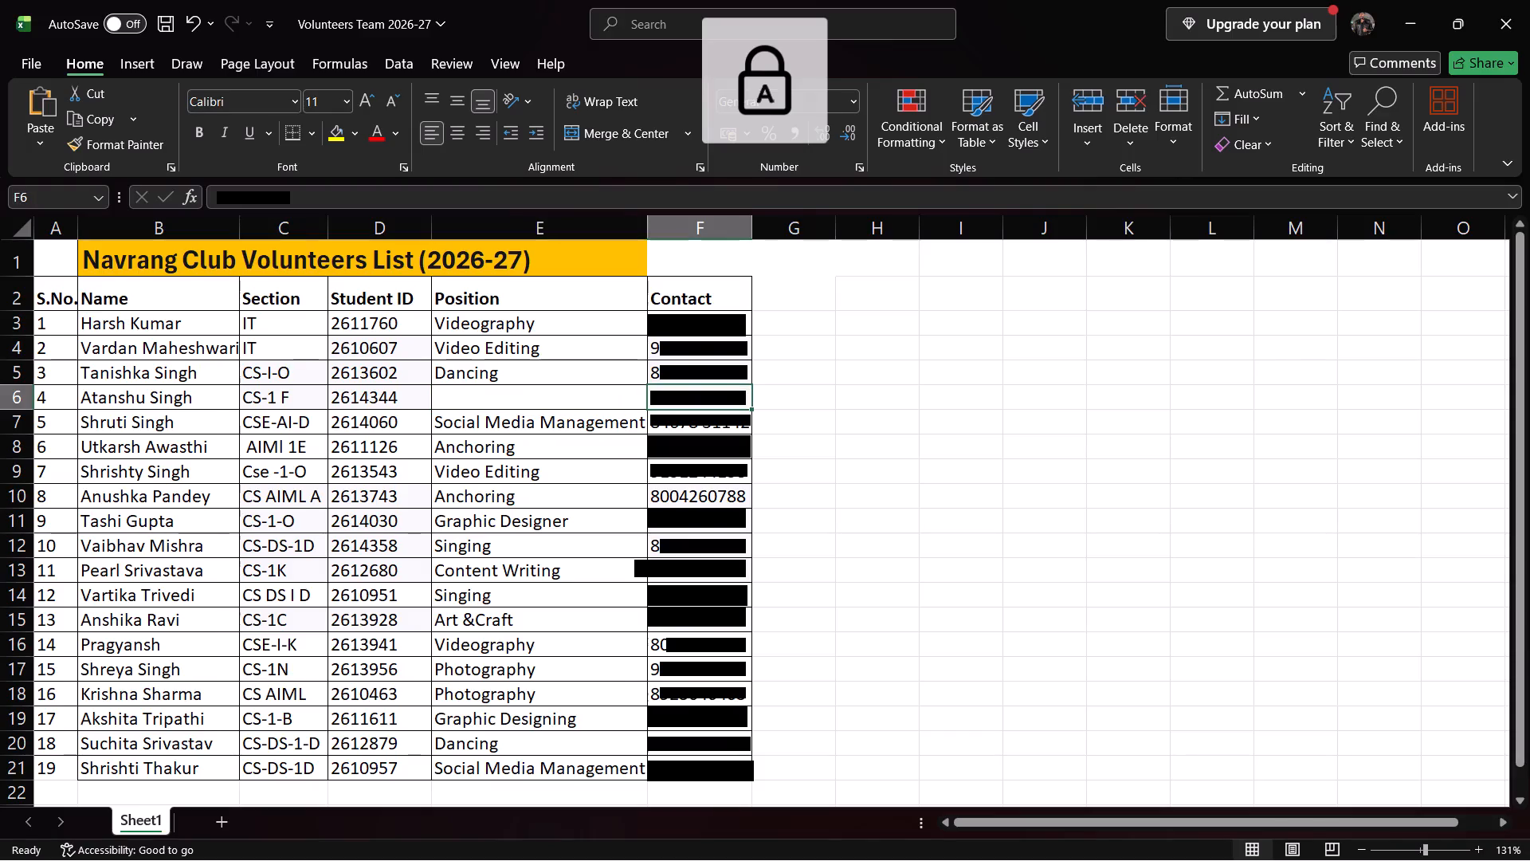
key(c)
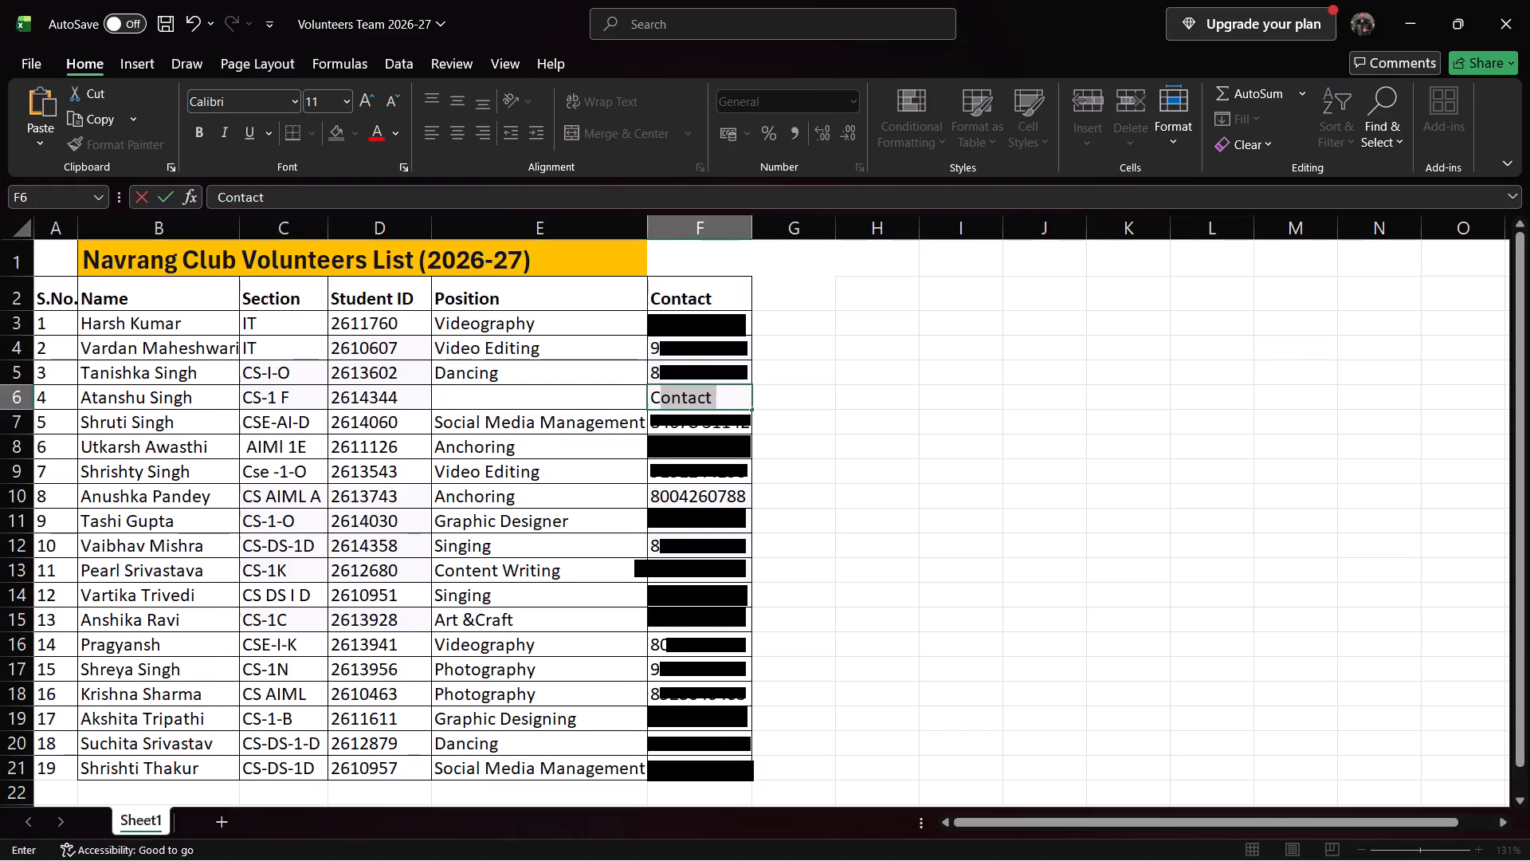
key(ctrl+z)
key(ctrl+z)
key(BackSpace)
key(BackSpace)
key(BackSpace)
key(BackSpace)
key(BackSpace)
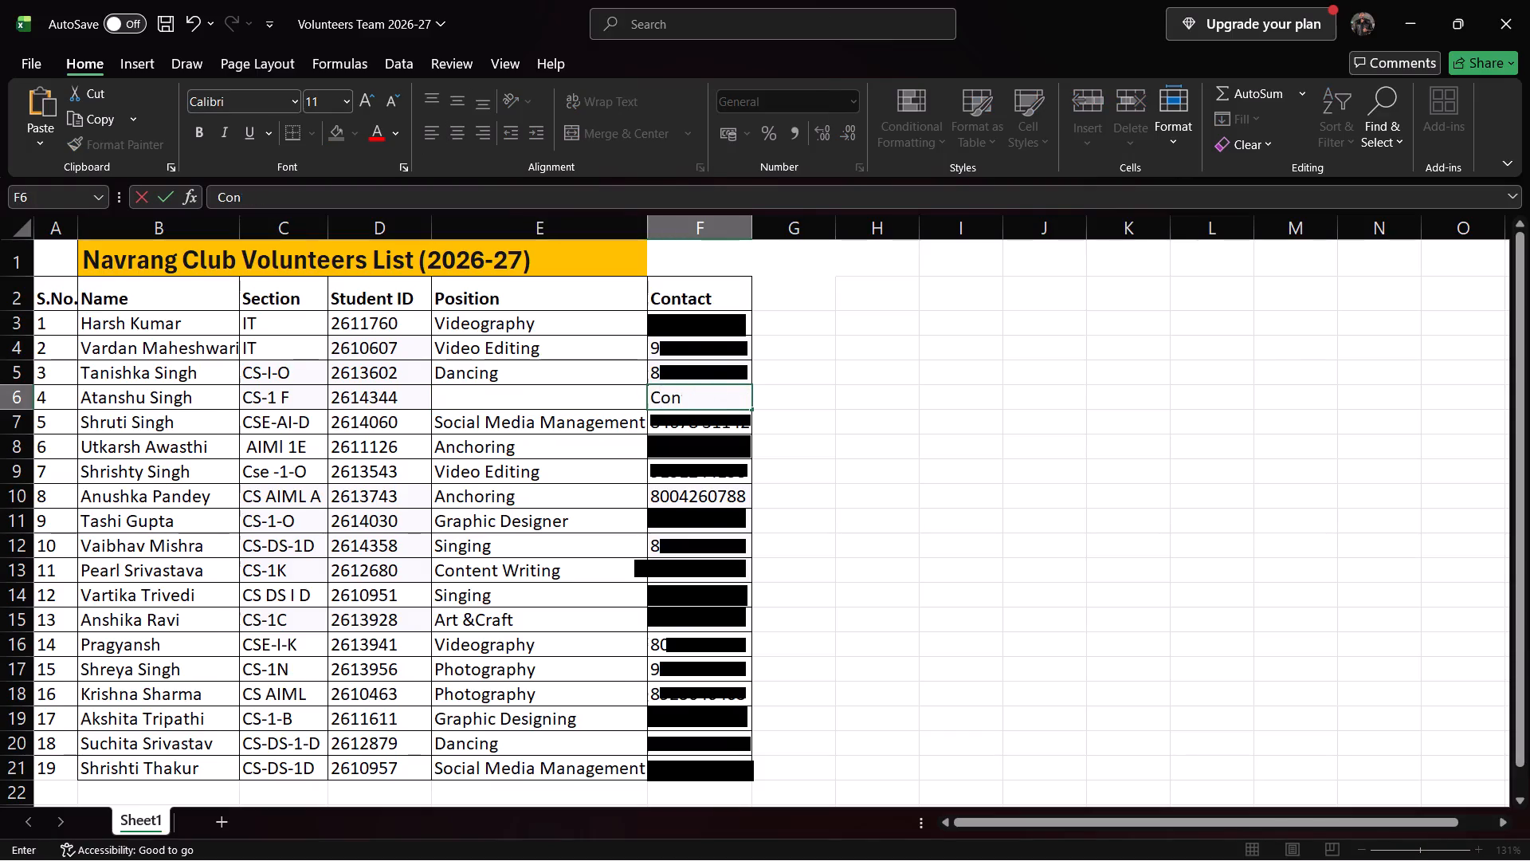
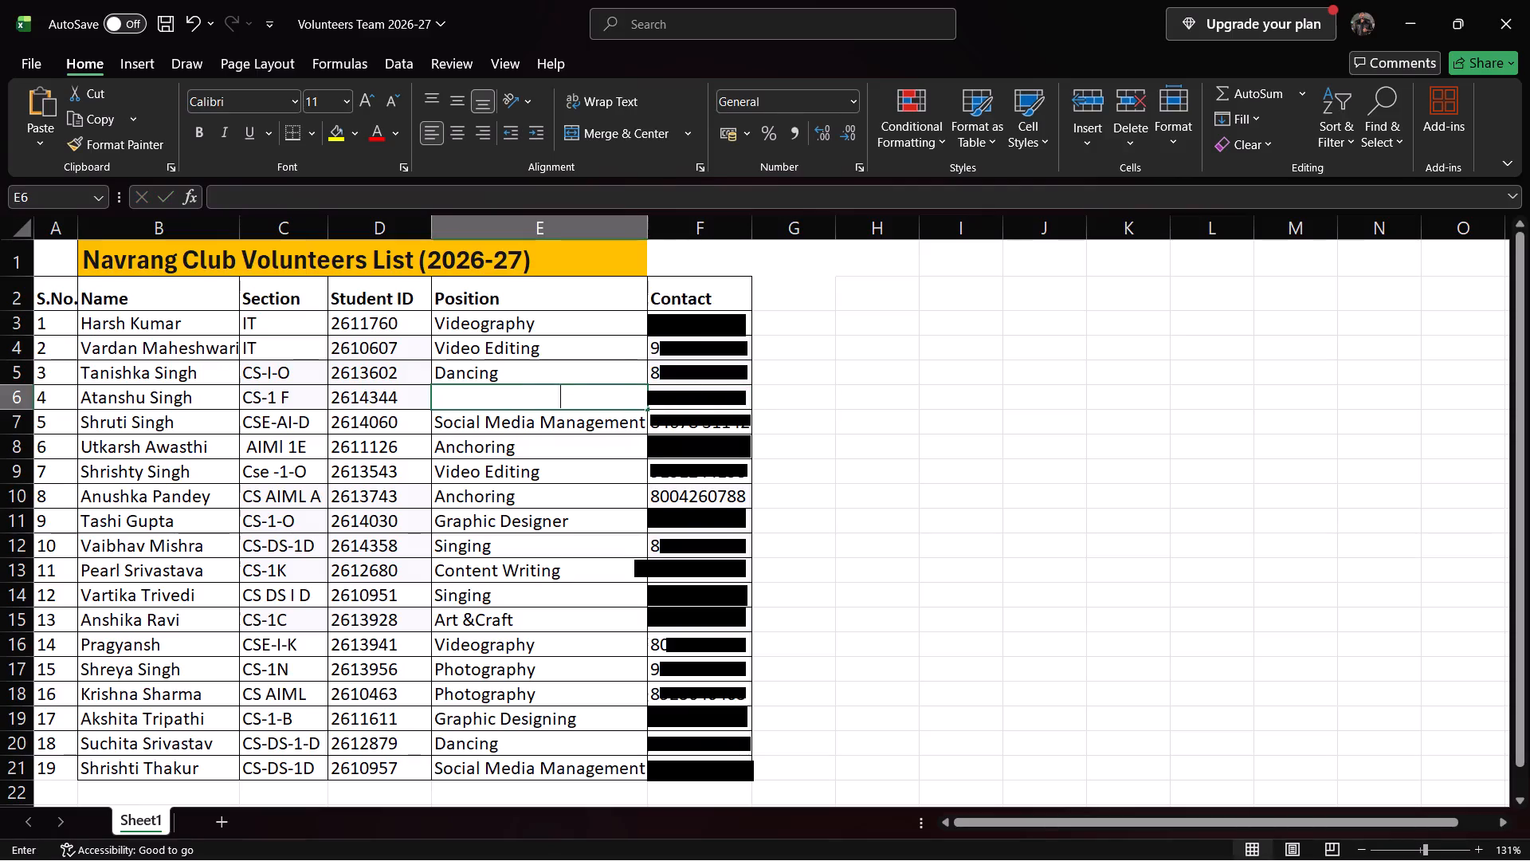
Fill in the Position cell E6 with Content Writing.
key(Tab)
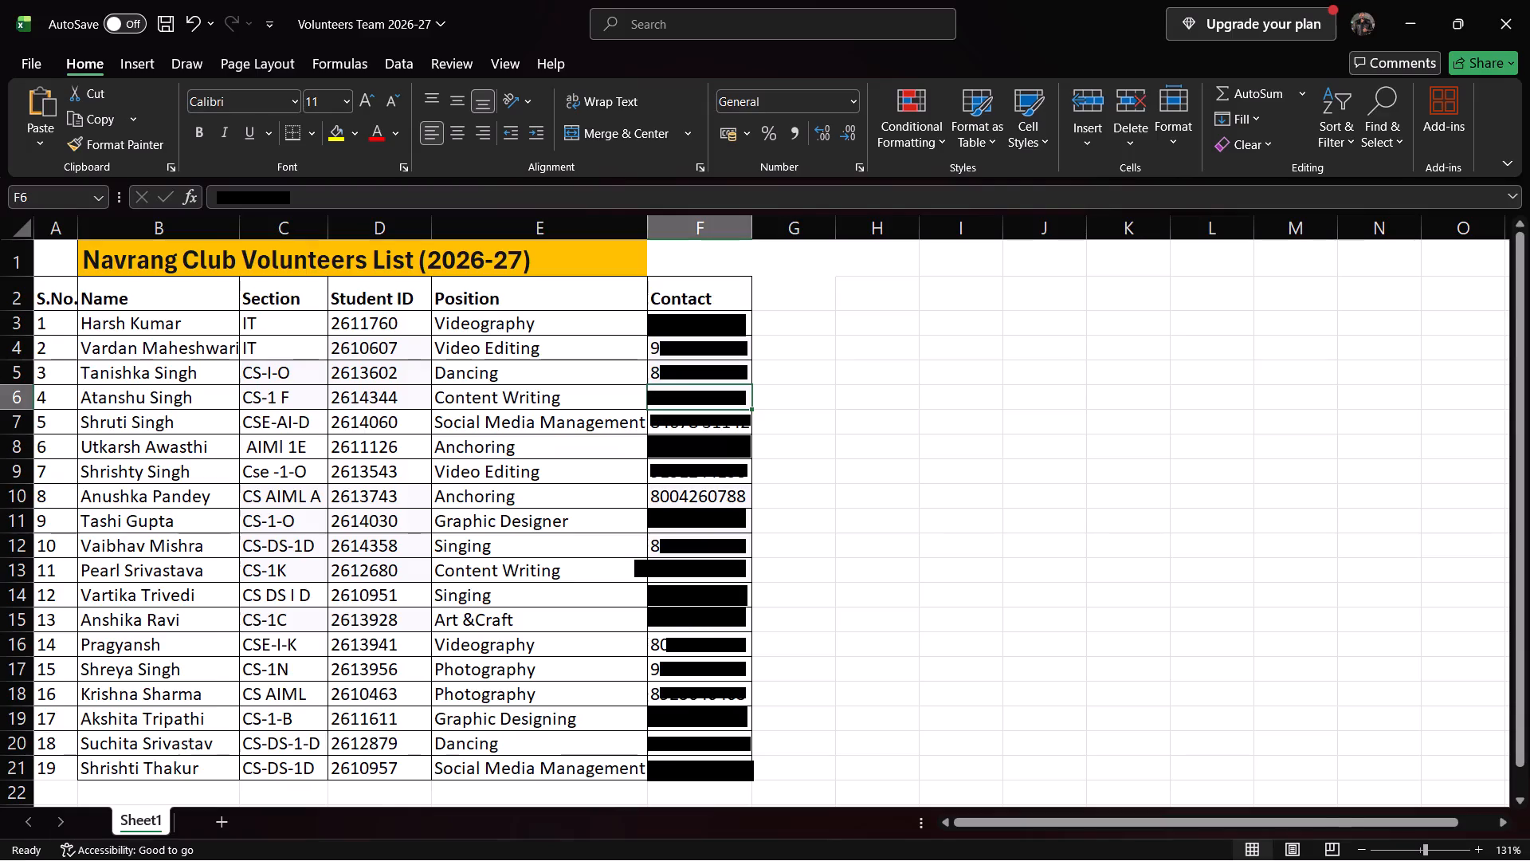
Change the position in cell E17 to Art &Craft for the volunteer with serial number 15.
click(504, 570)
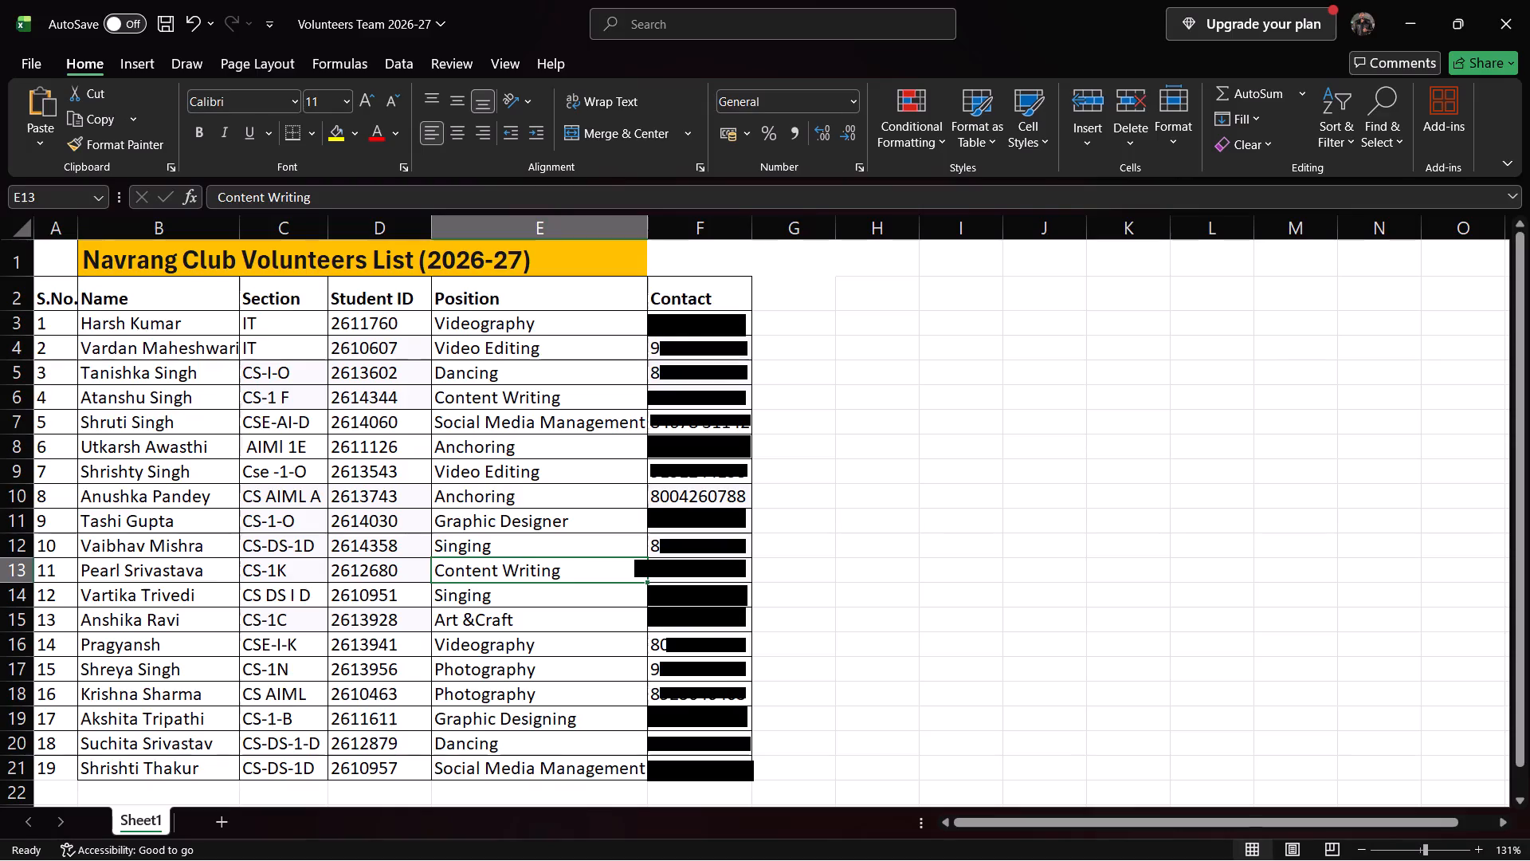
click(531, 701)
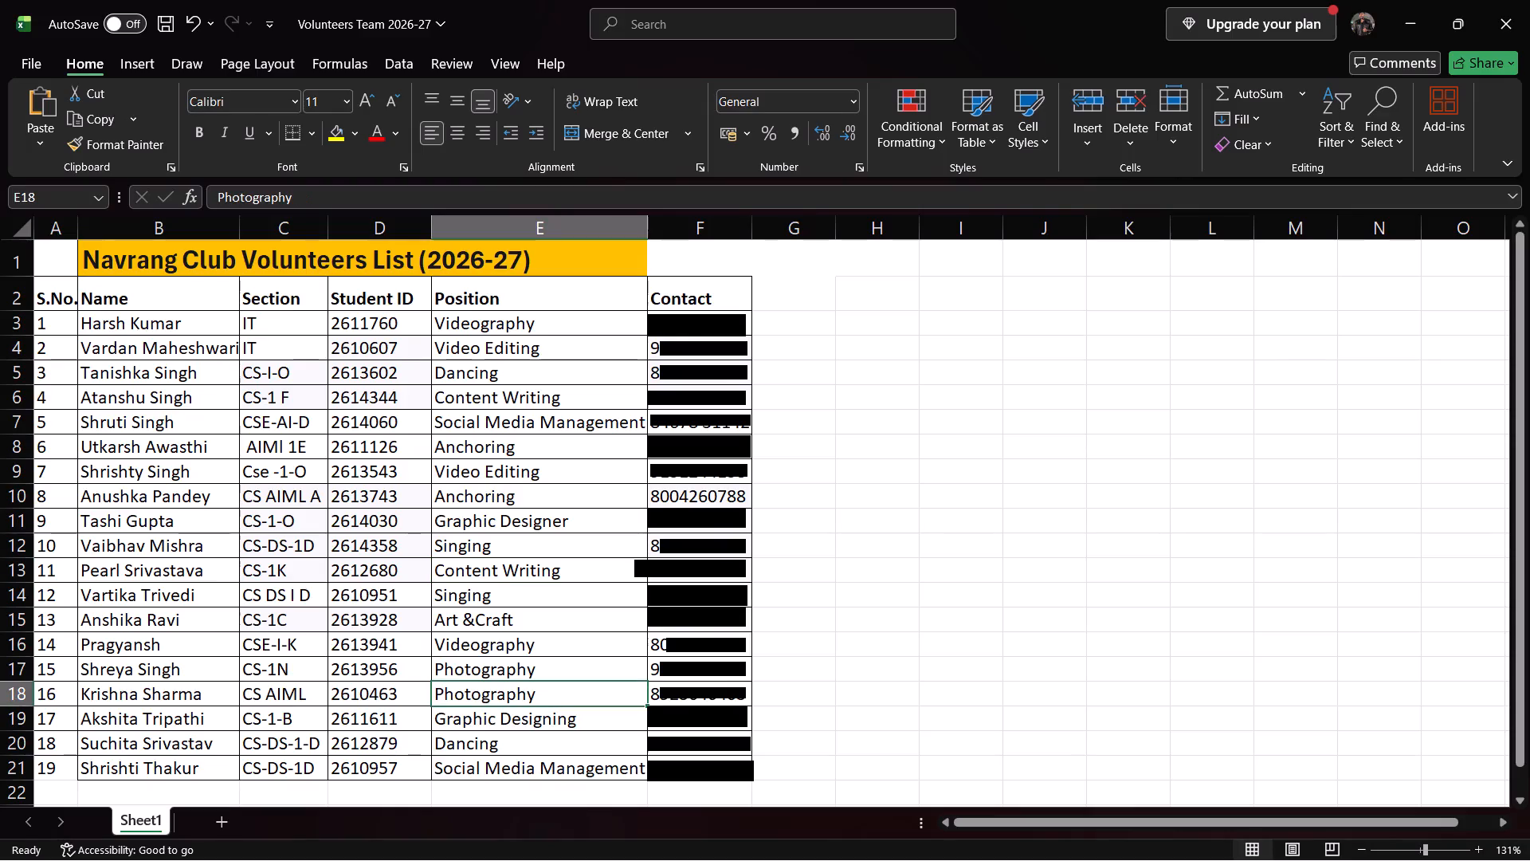
click(525, 667)
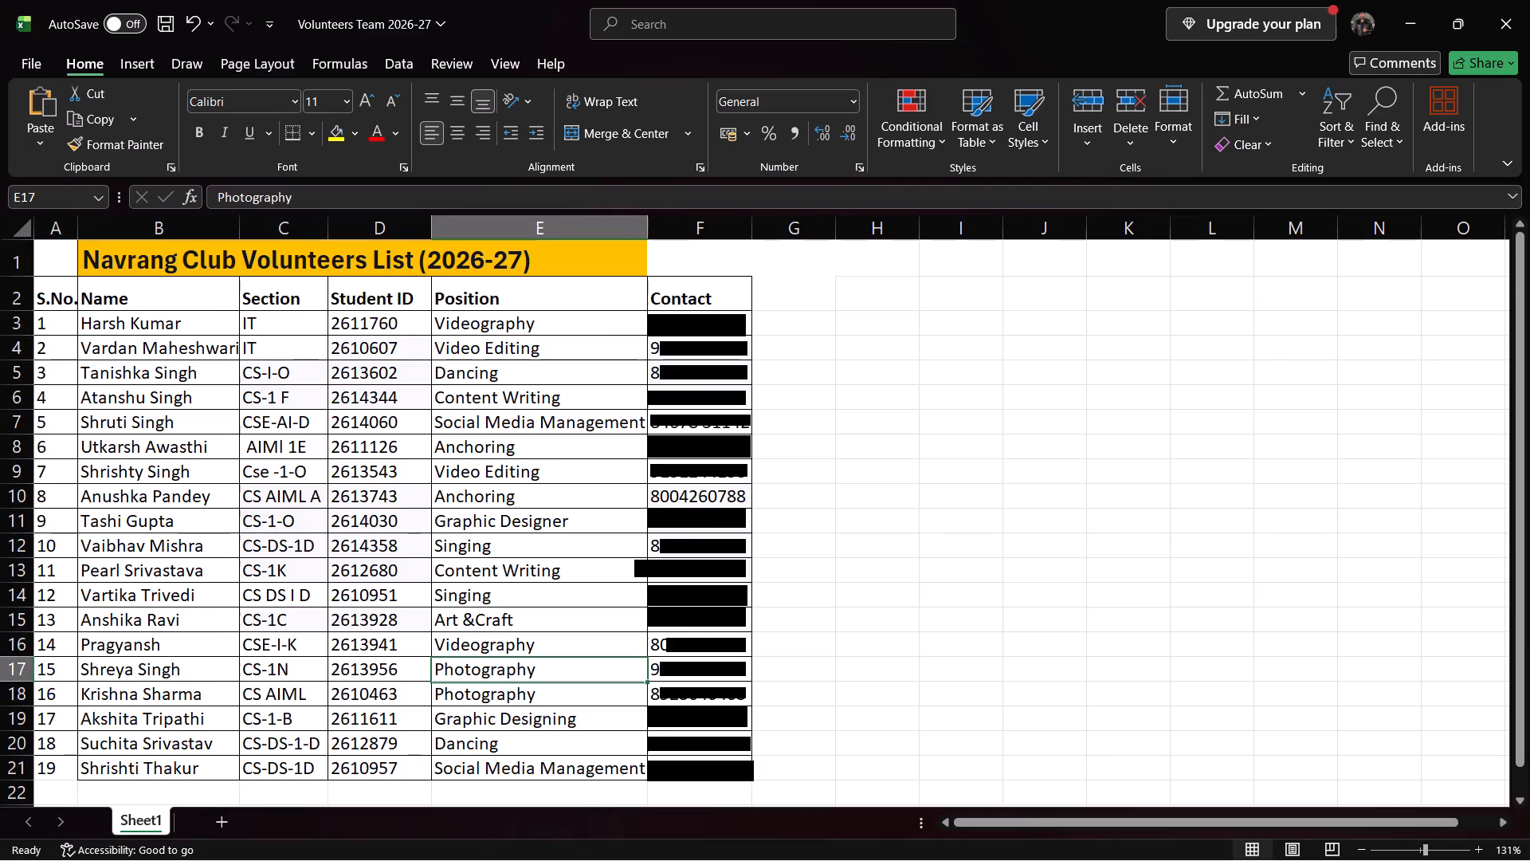
click(454, 698)
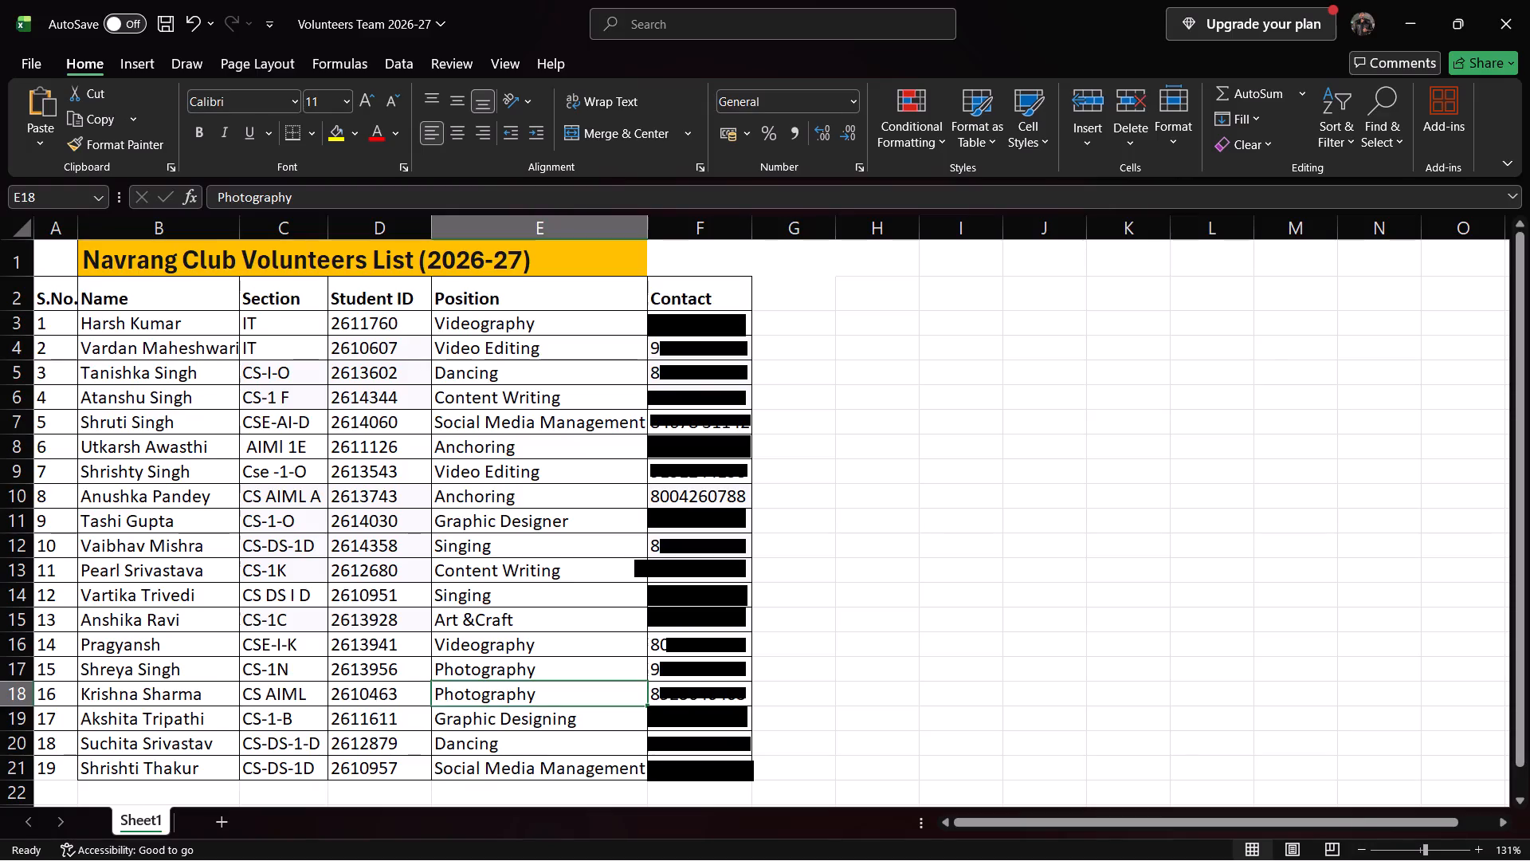
click(481, 670)
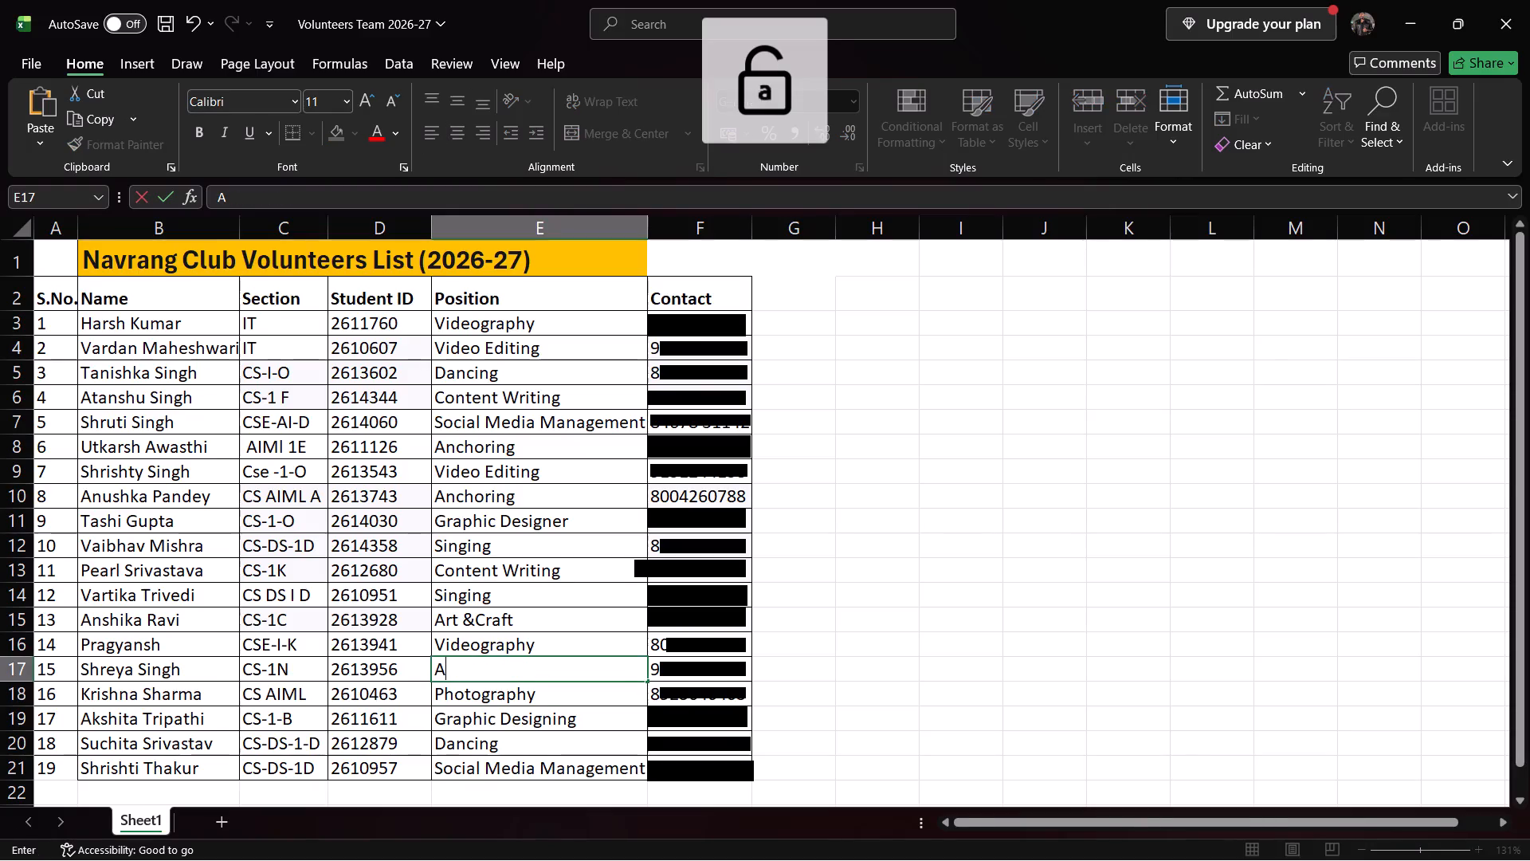
text(rt)
key(space)
key(Tab)
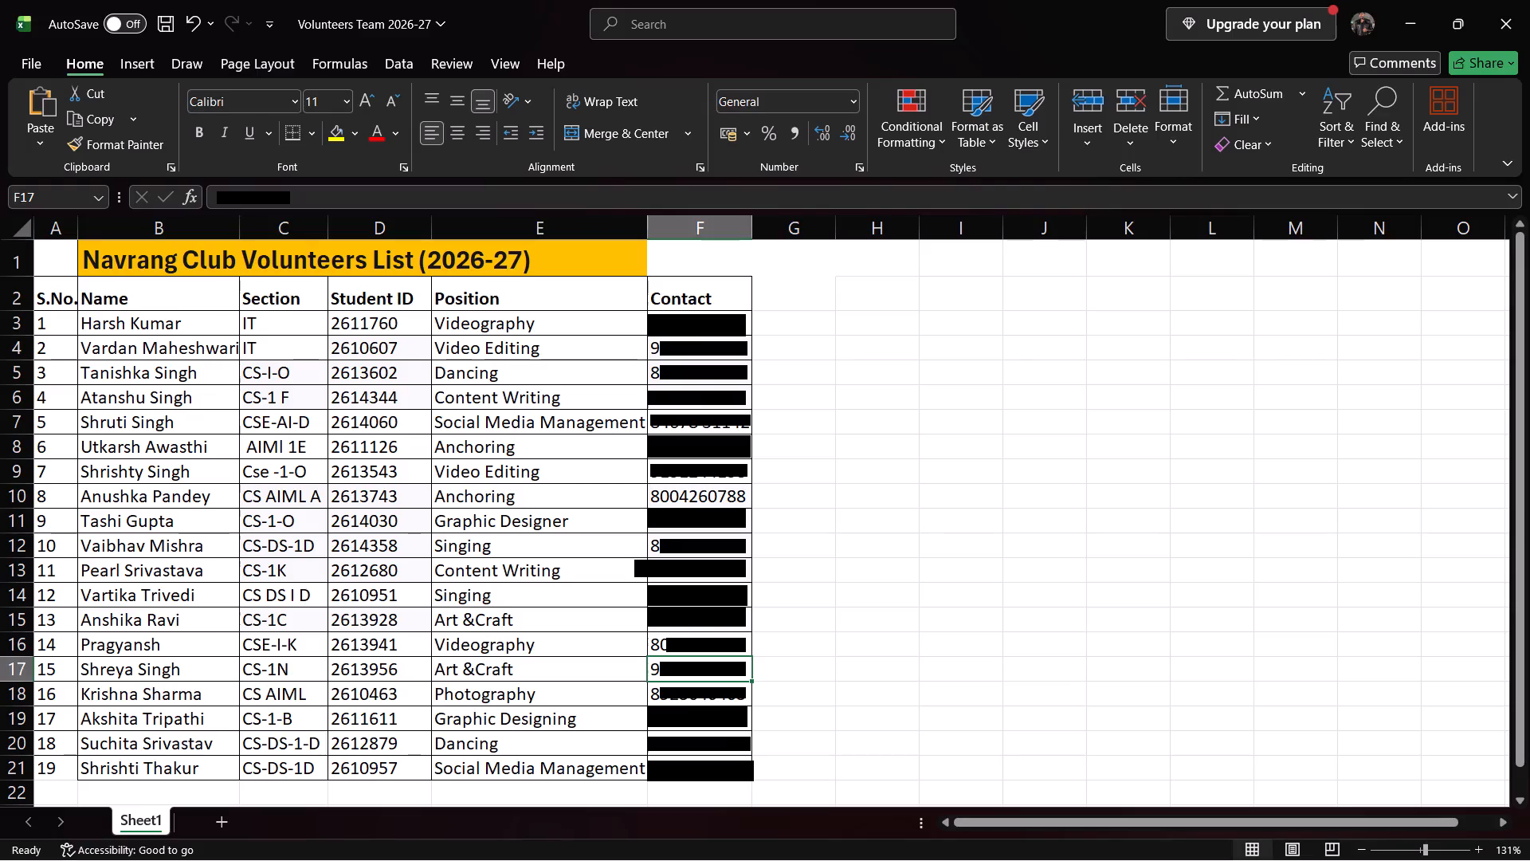
click(850, 514)
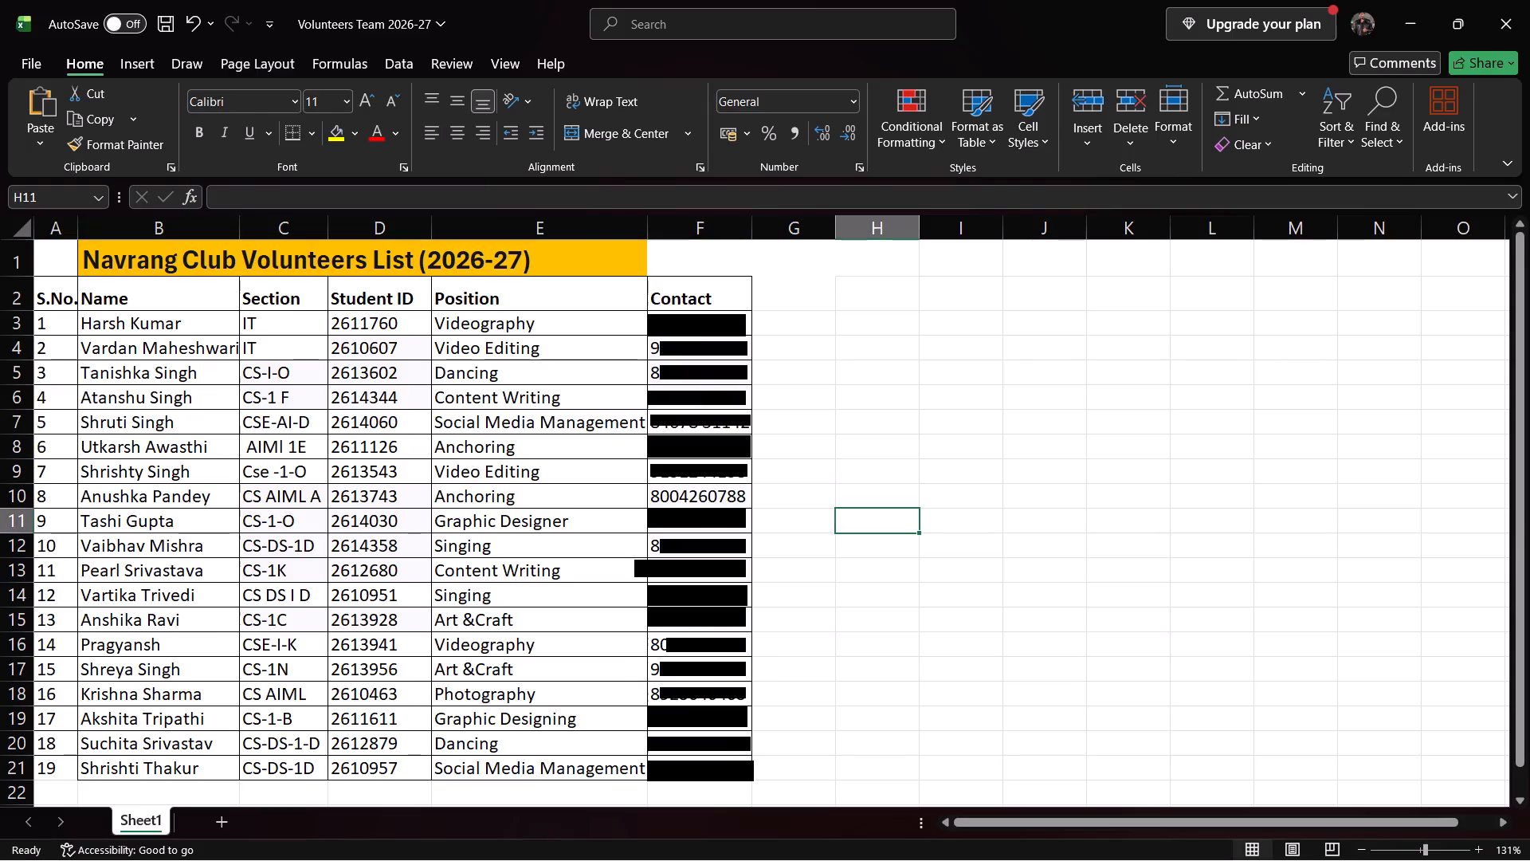
Change the position in cell E19 to Web Designing for the volunteer with serial number 17.
click(534, 347)
click(540, 474)
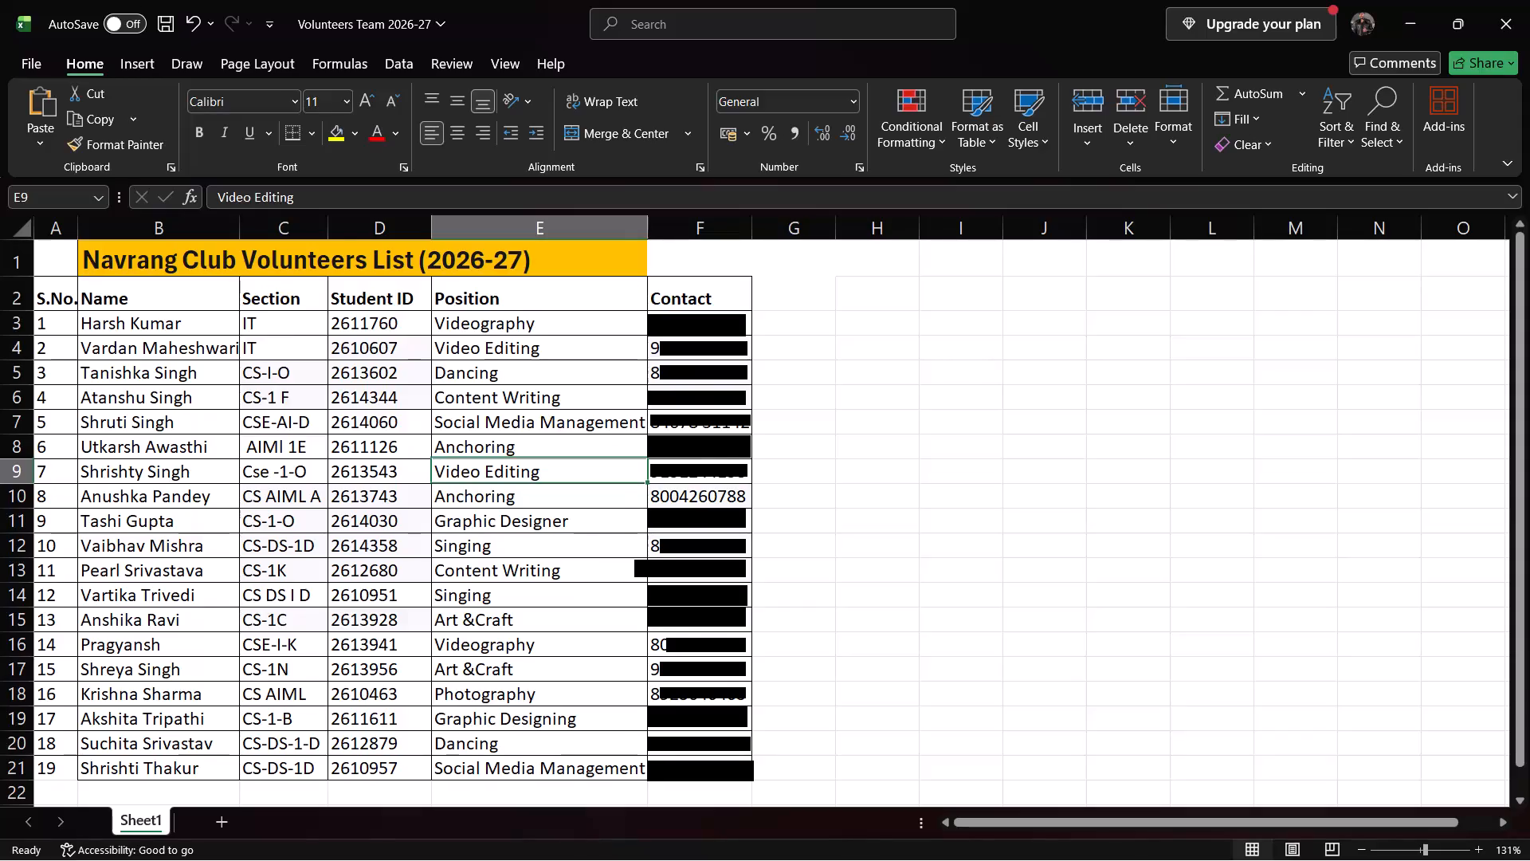
right_click(539, 707)
click(464, 627)
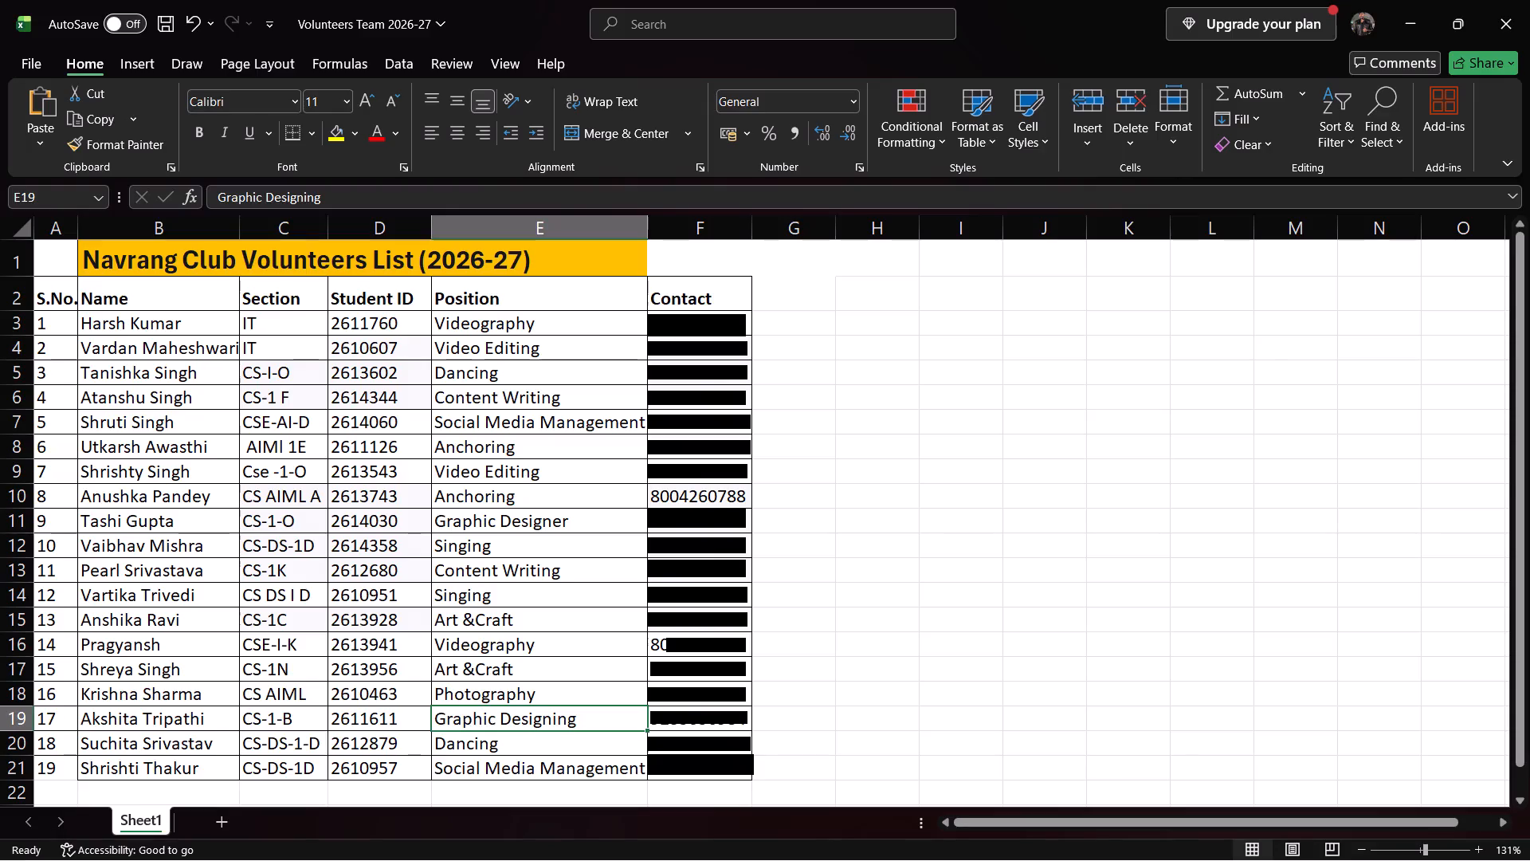
click(481, 528)
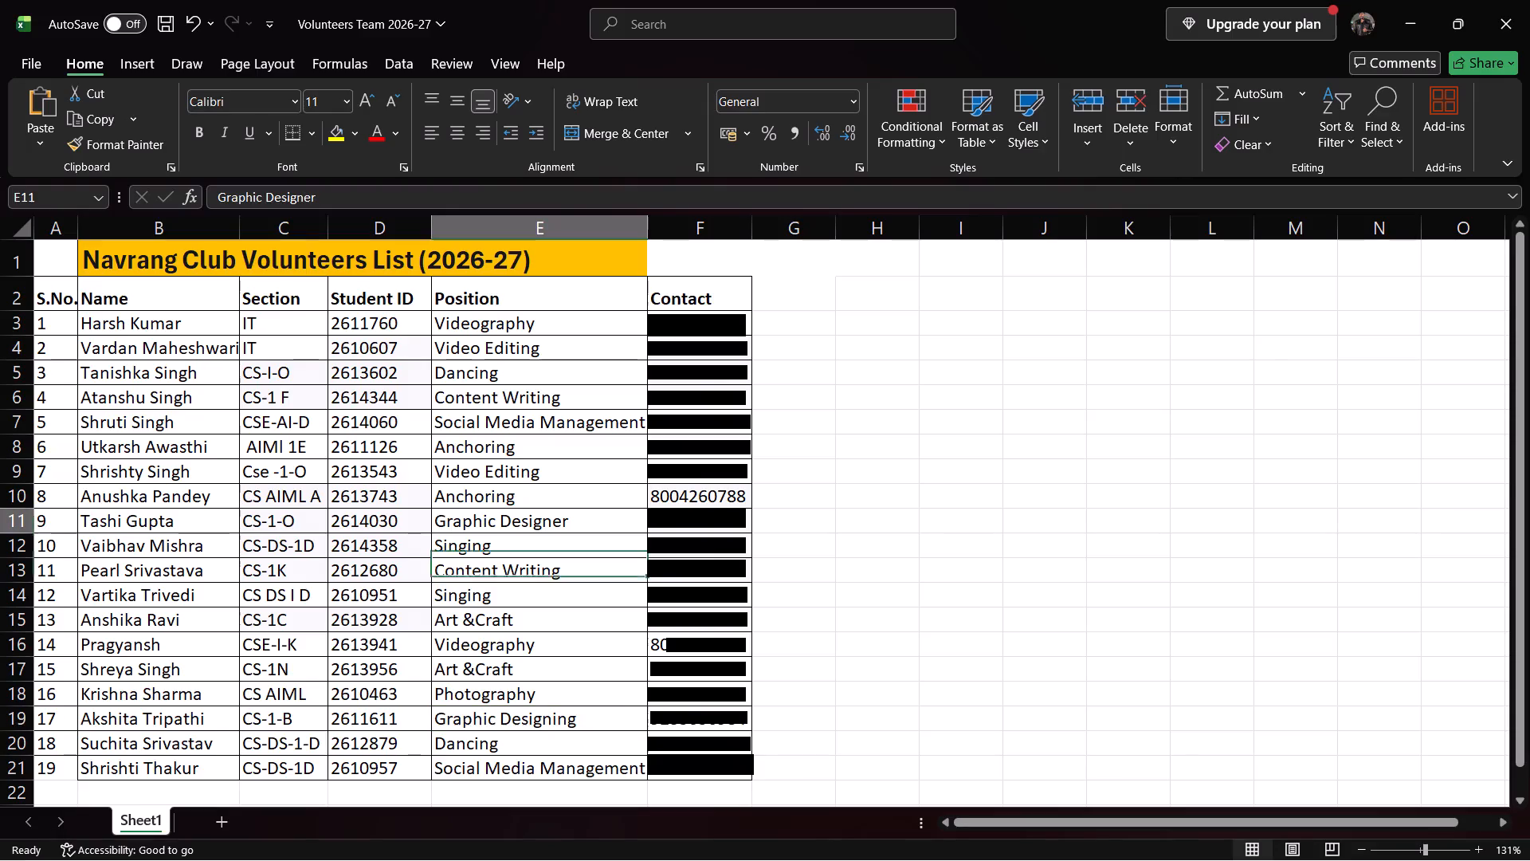
click(508, 724)
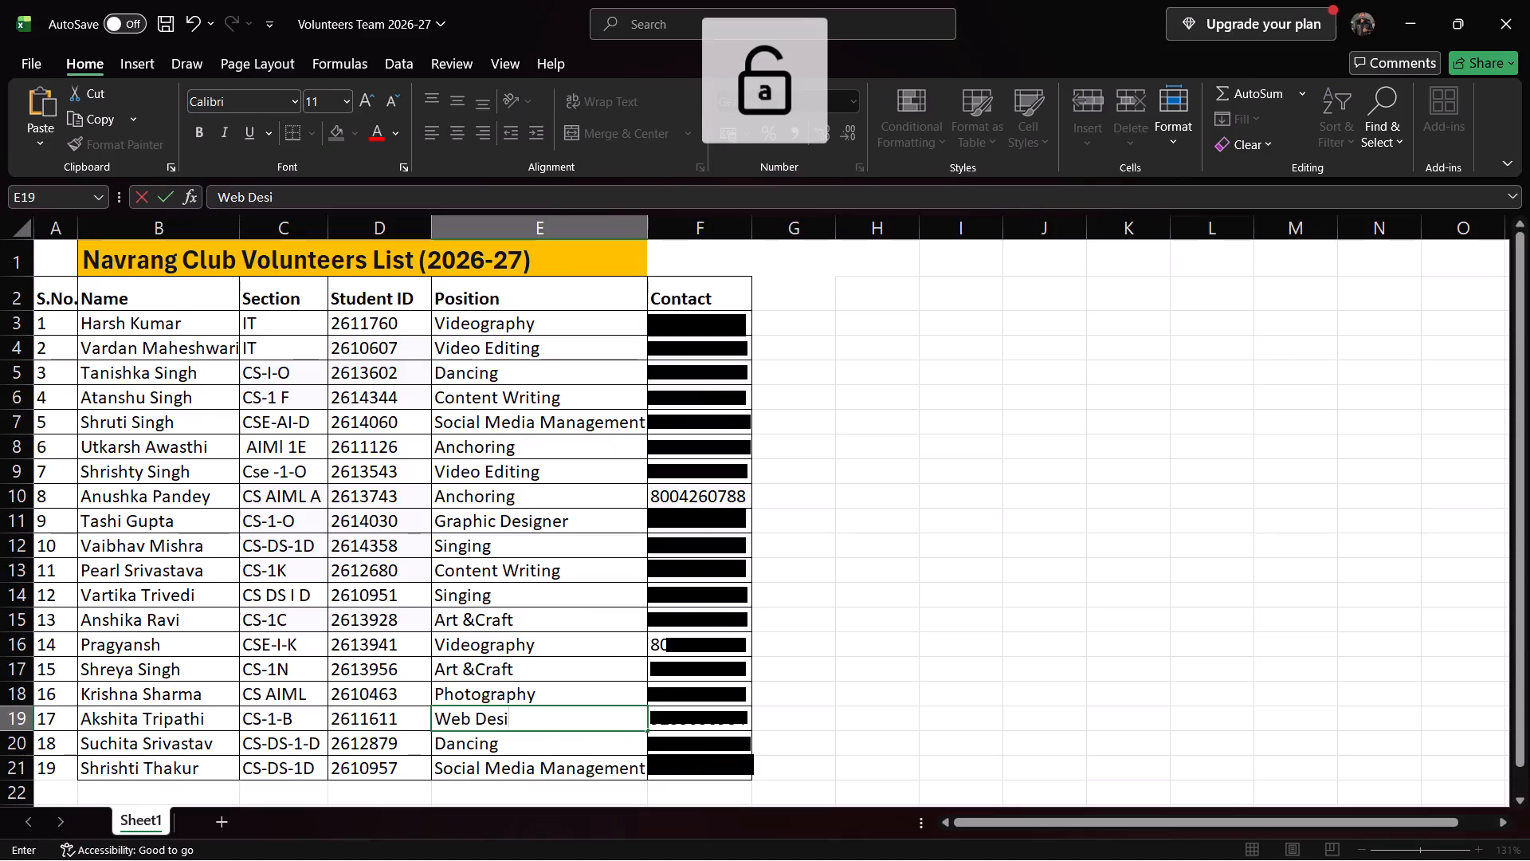
click(866, 575)
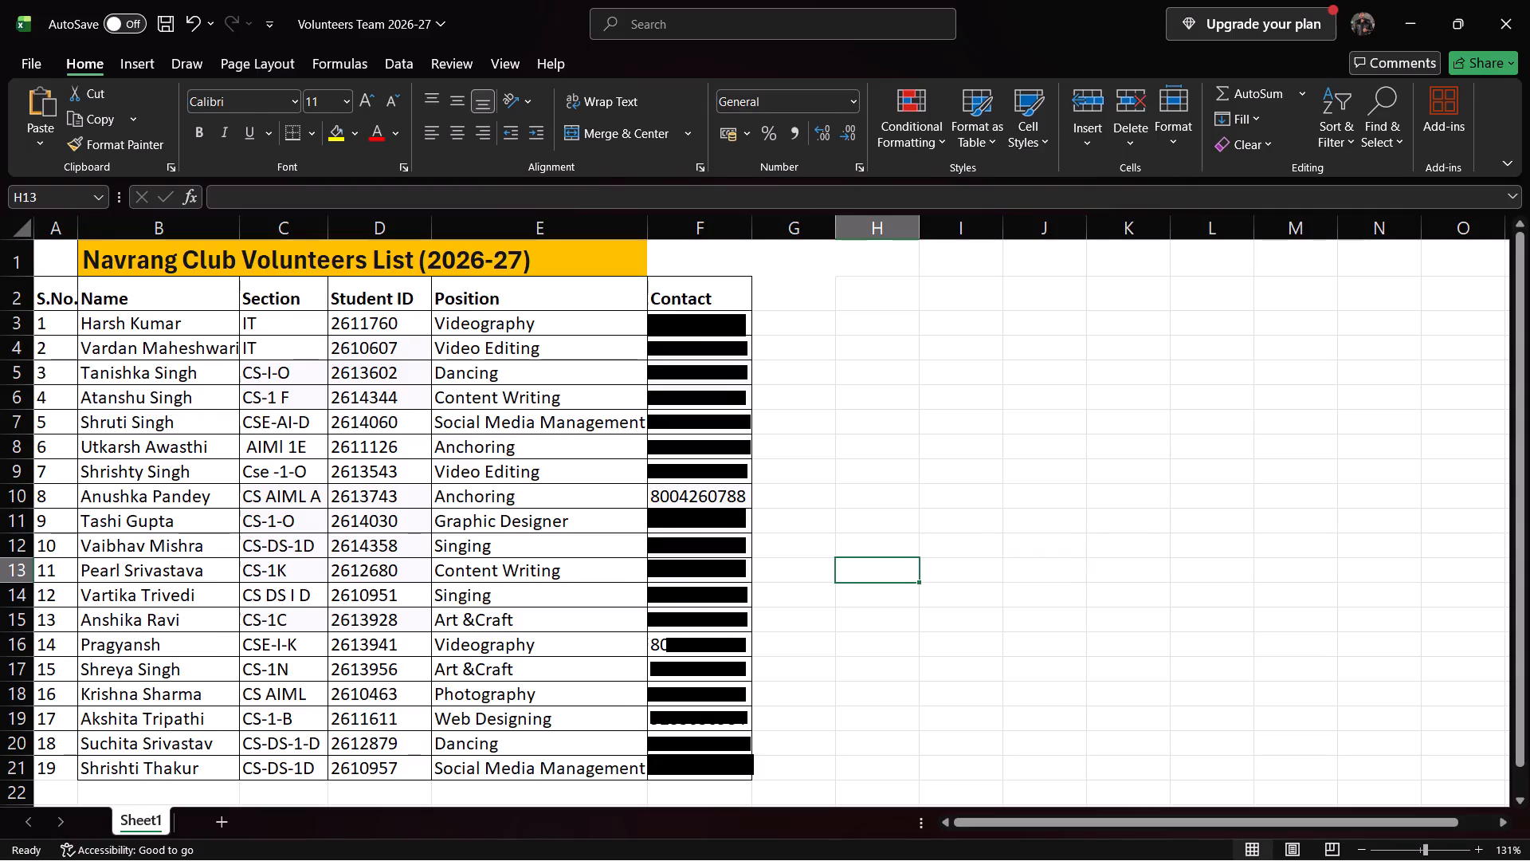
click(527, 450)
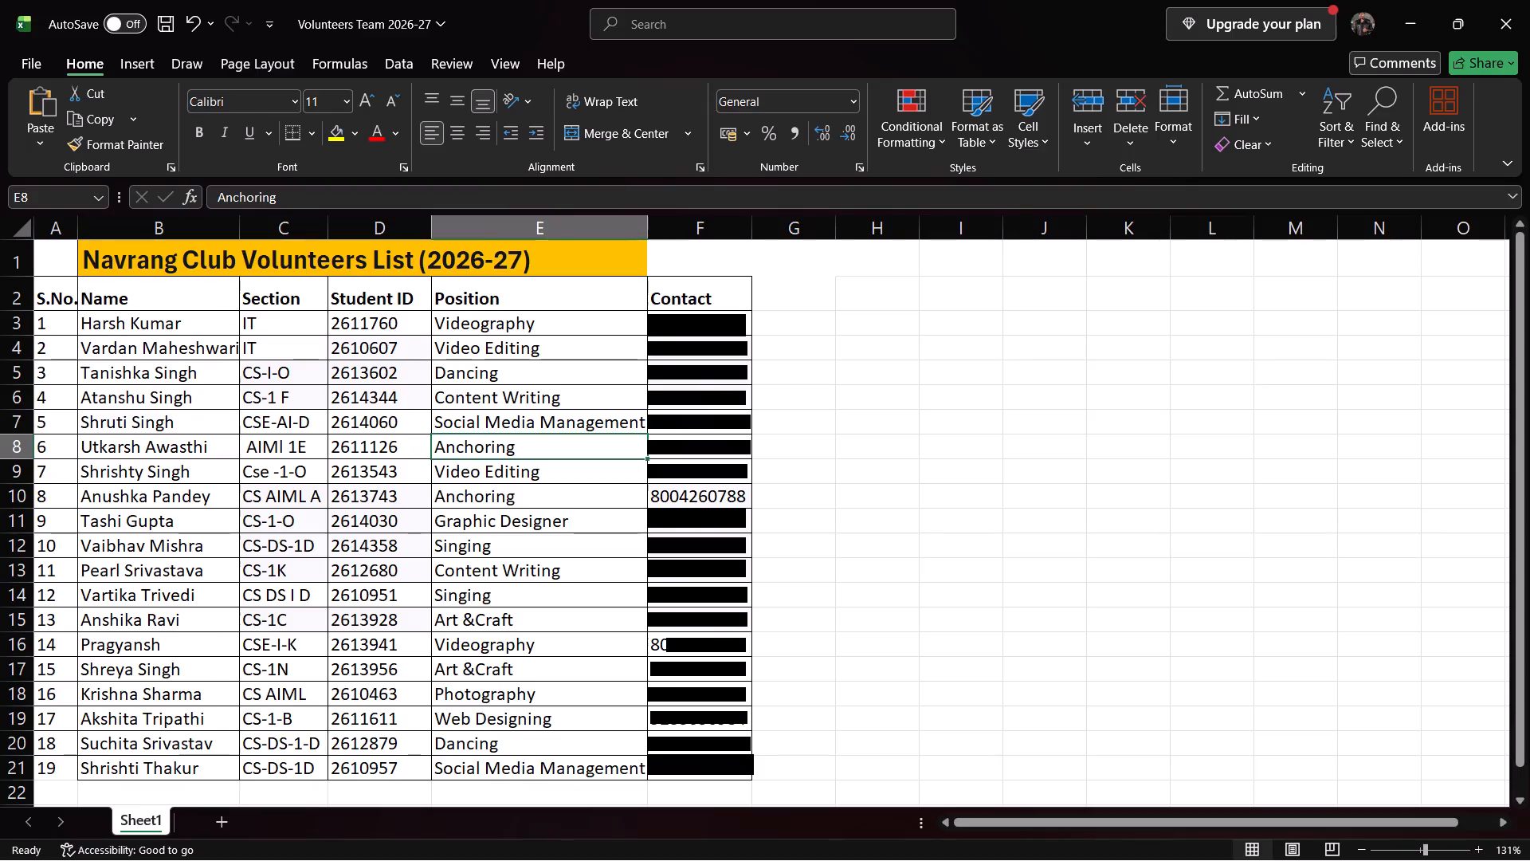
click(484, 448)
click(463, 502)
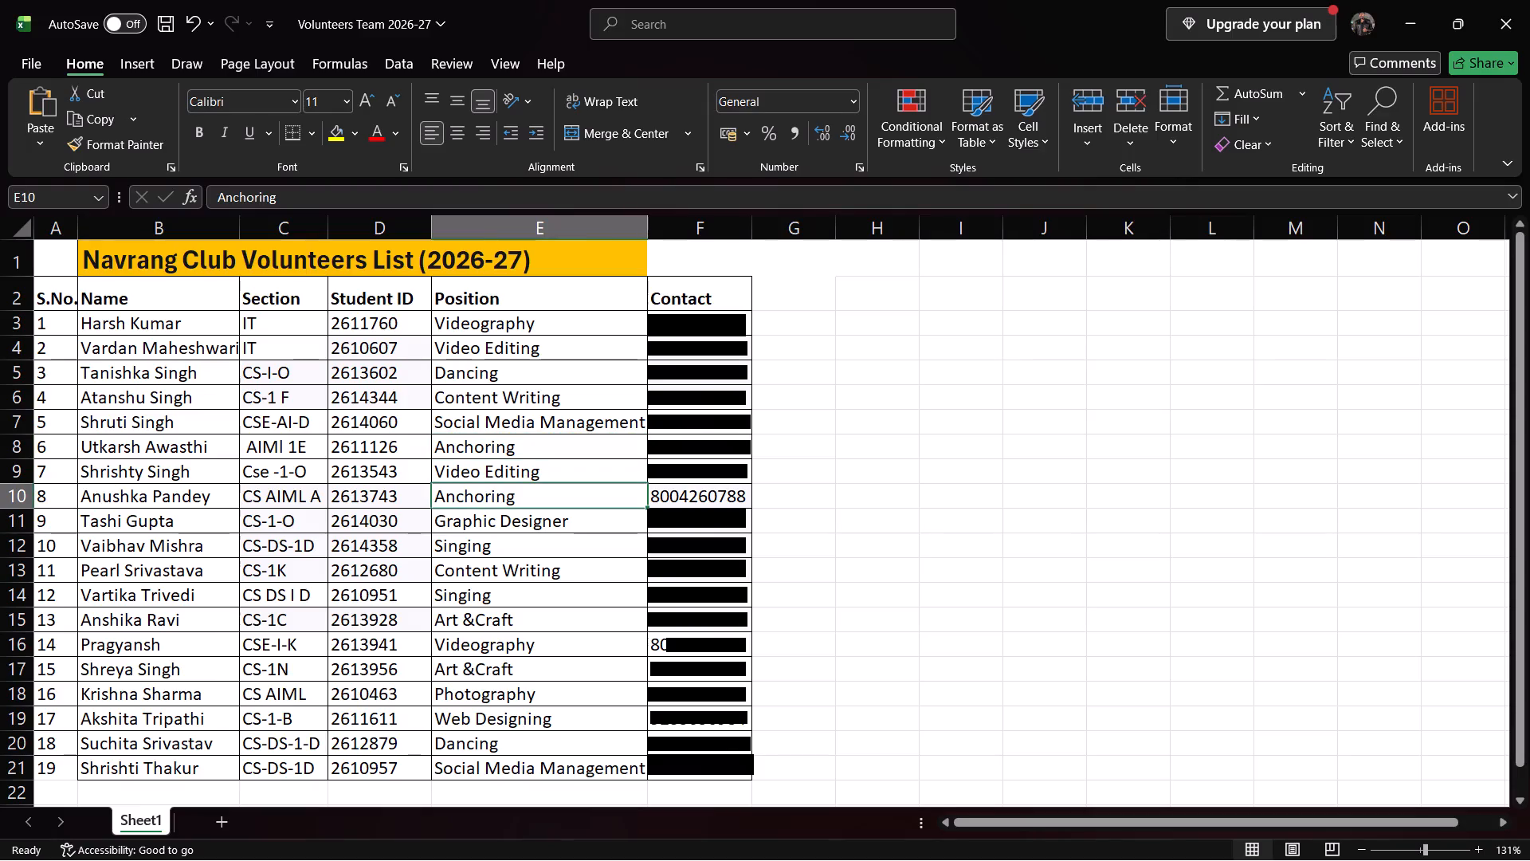
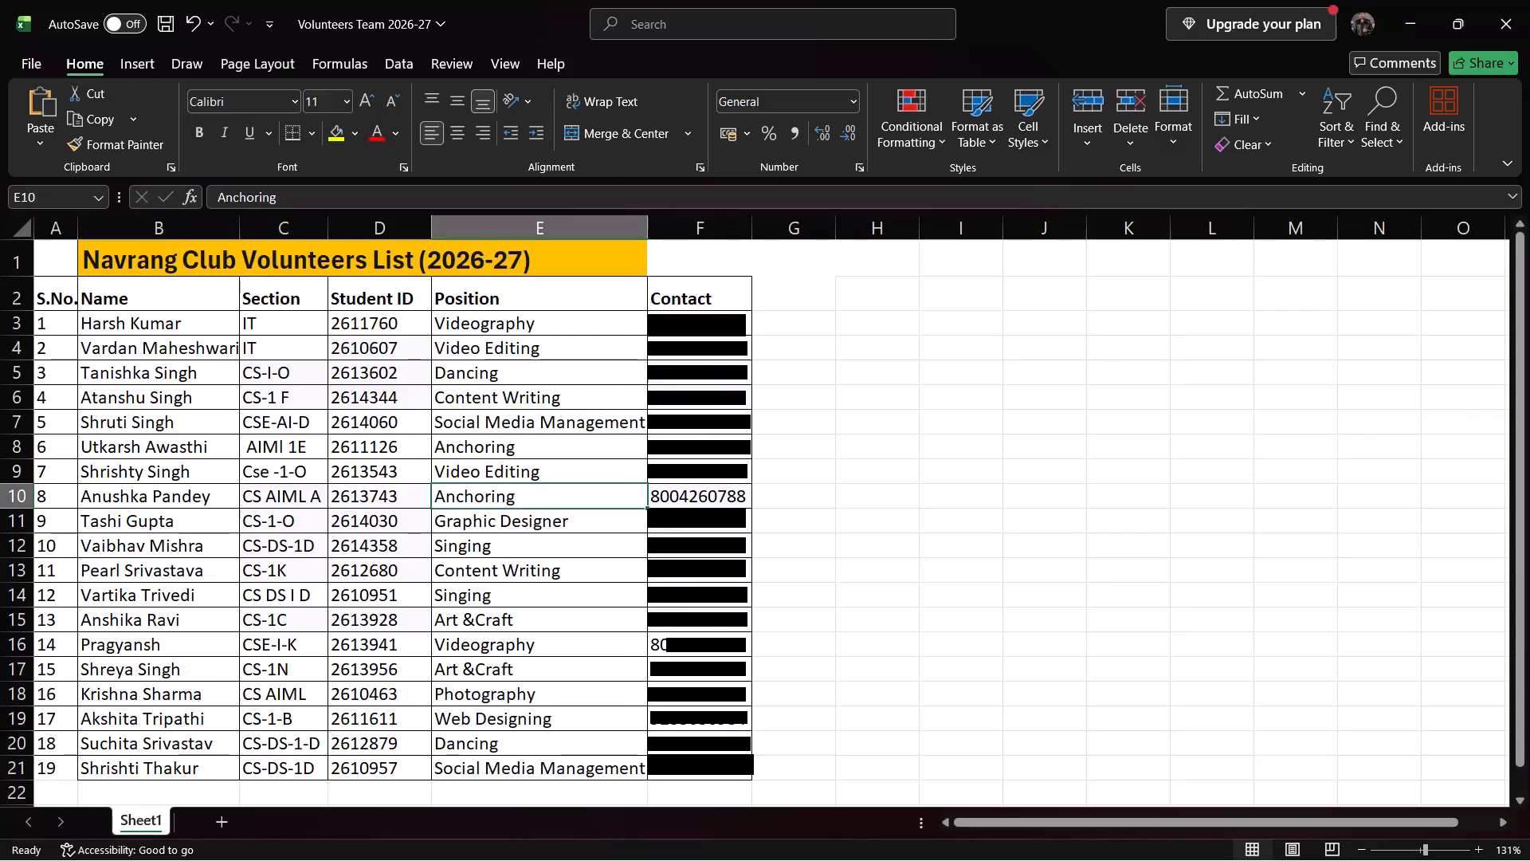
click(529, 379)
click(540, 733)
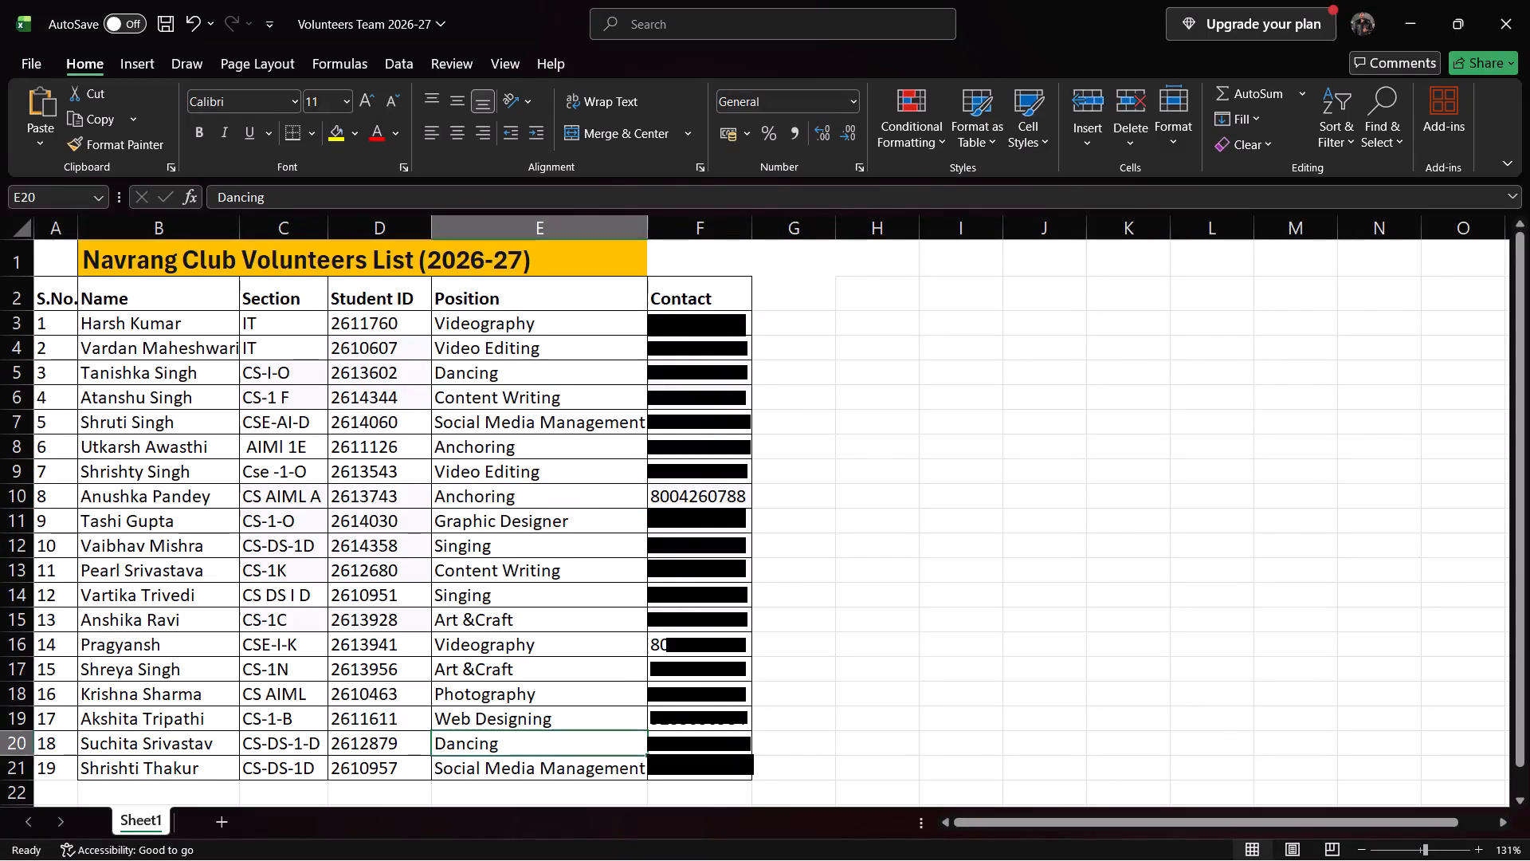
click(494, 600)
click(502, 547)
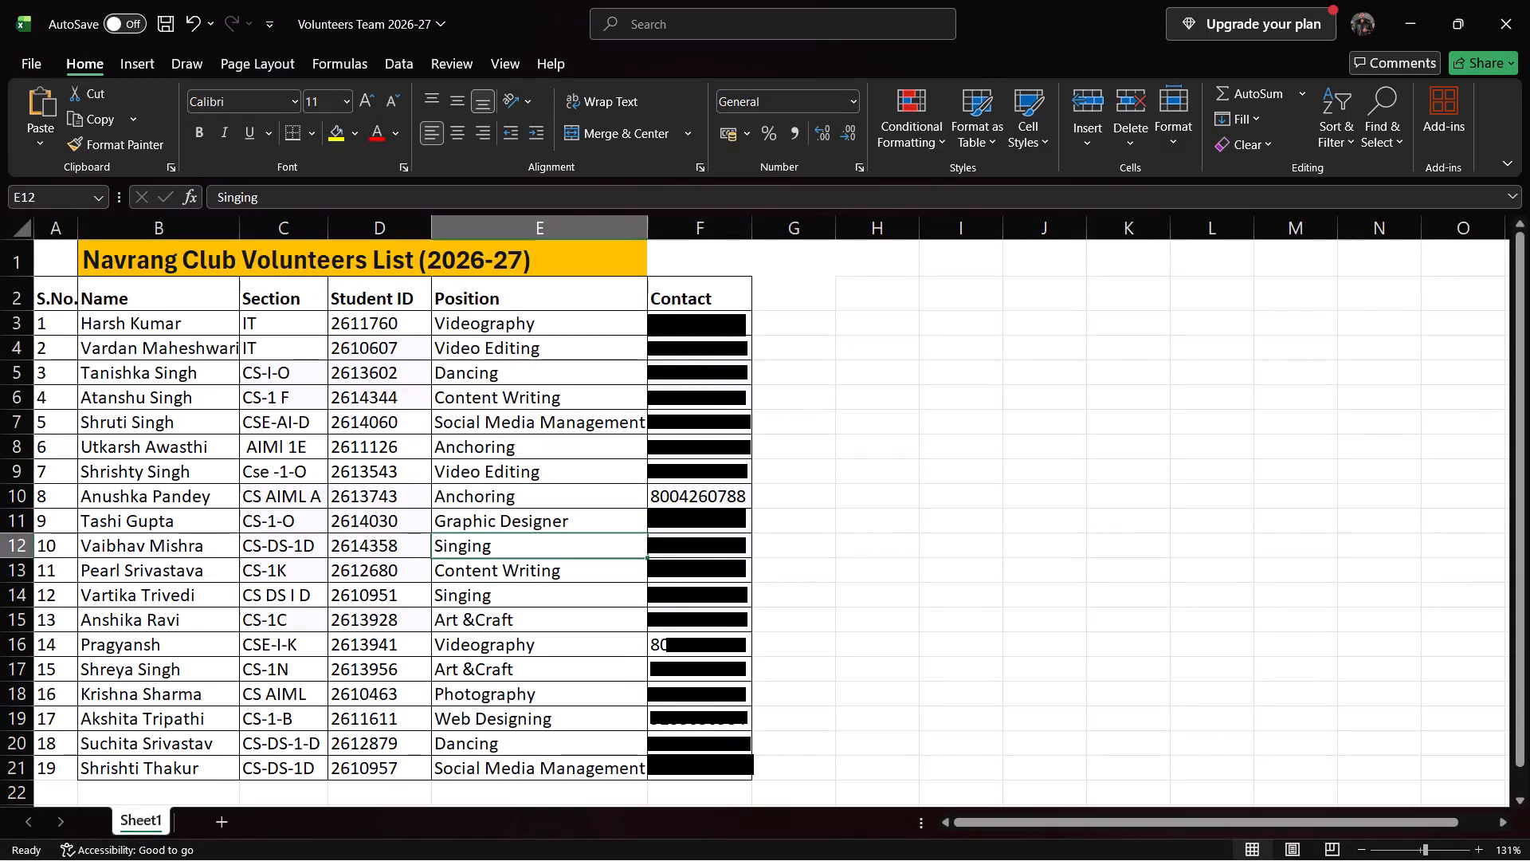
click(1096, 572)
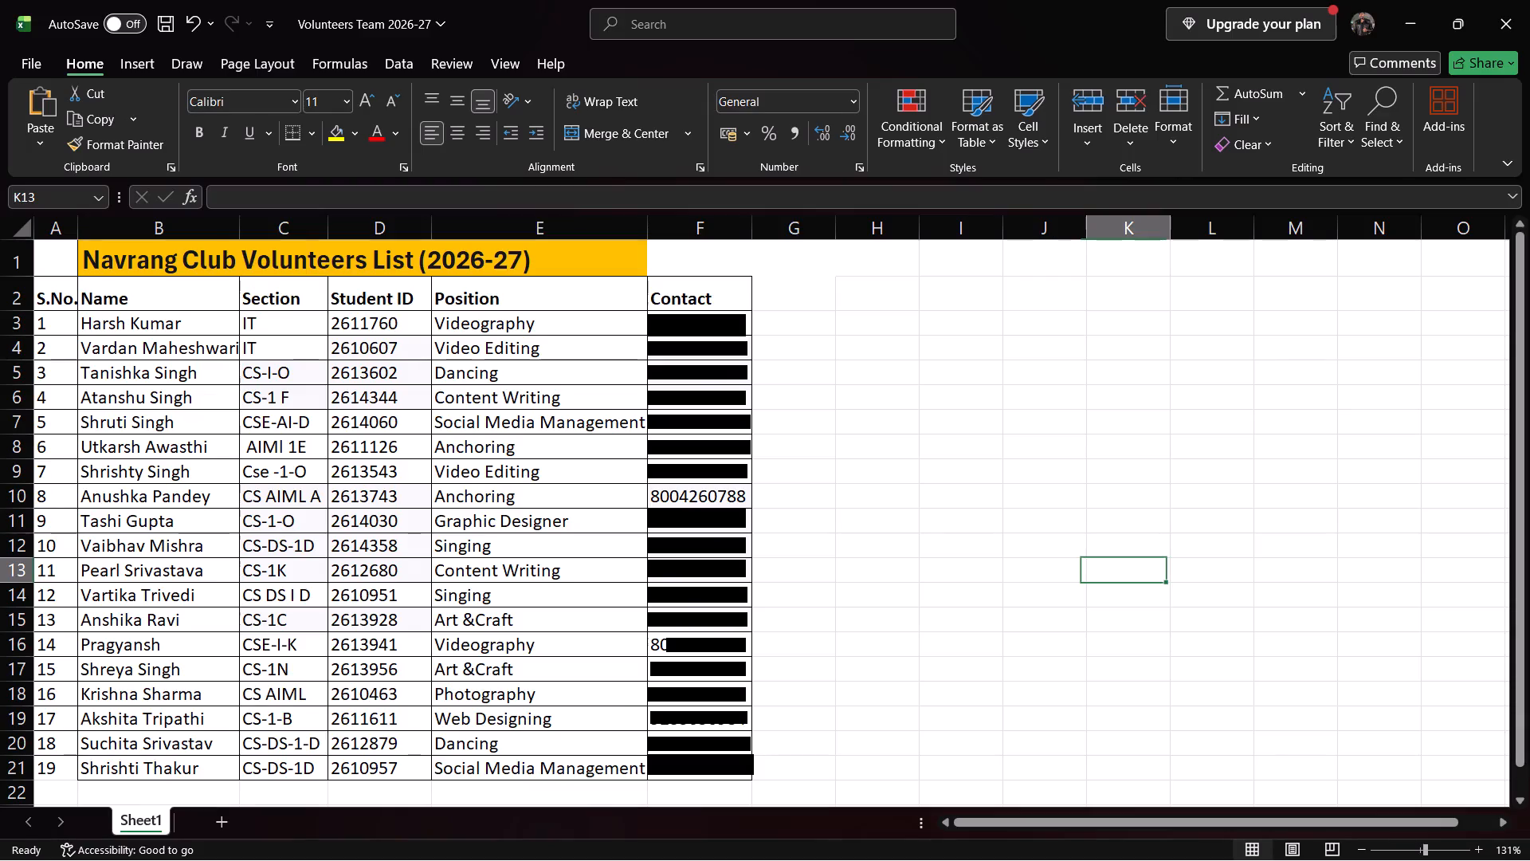
Change the position in cell E6 to Photography for the volunteer with serial number 4.
click(599, 394)
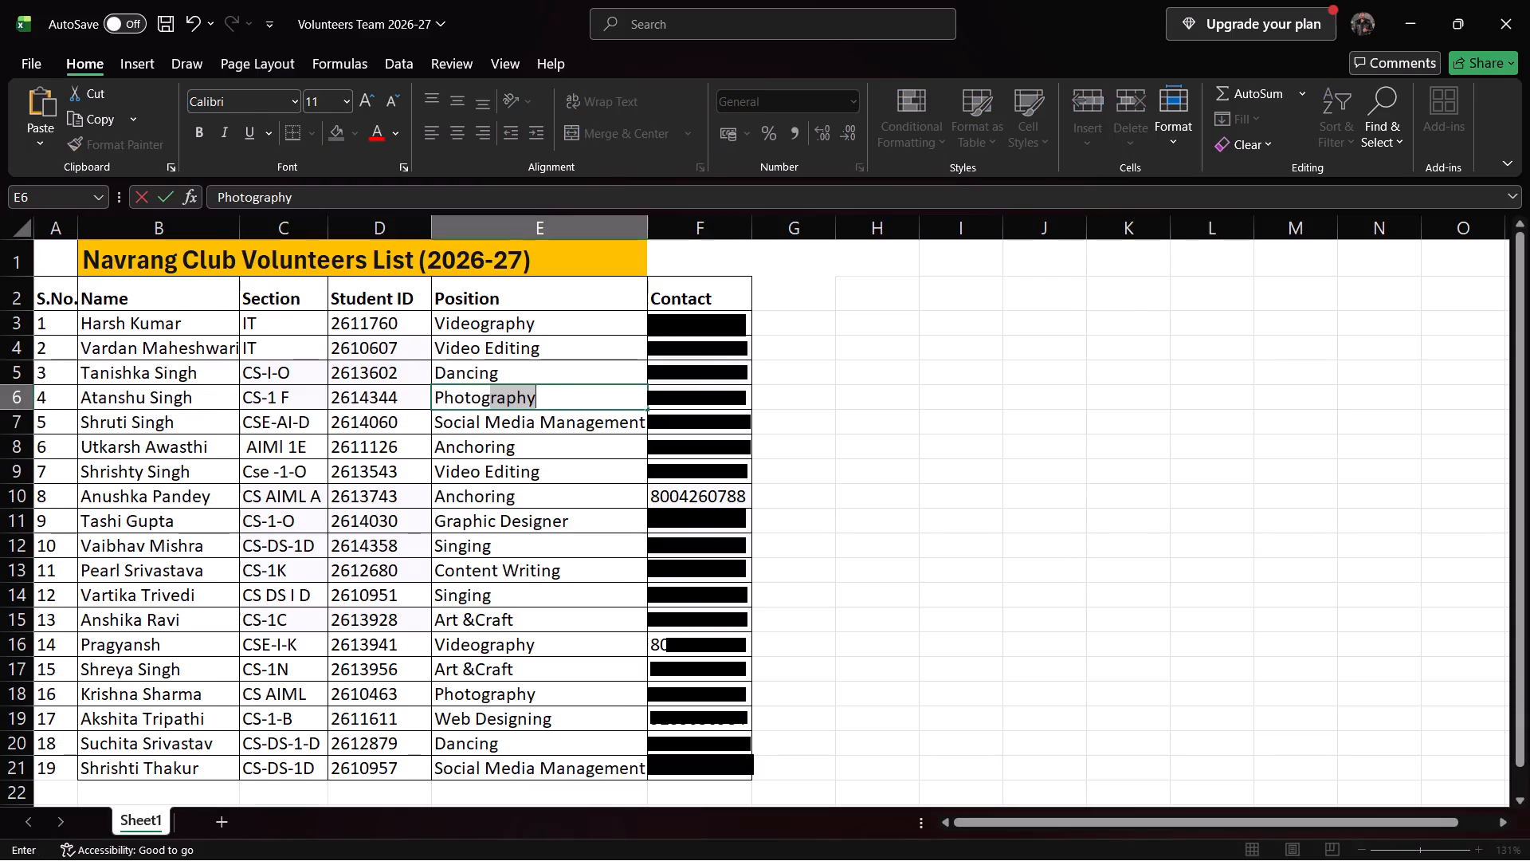
key(Tab)
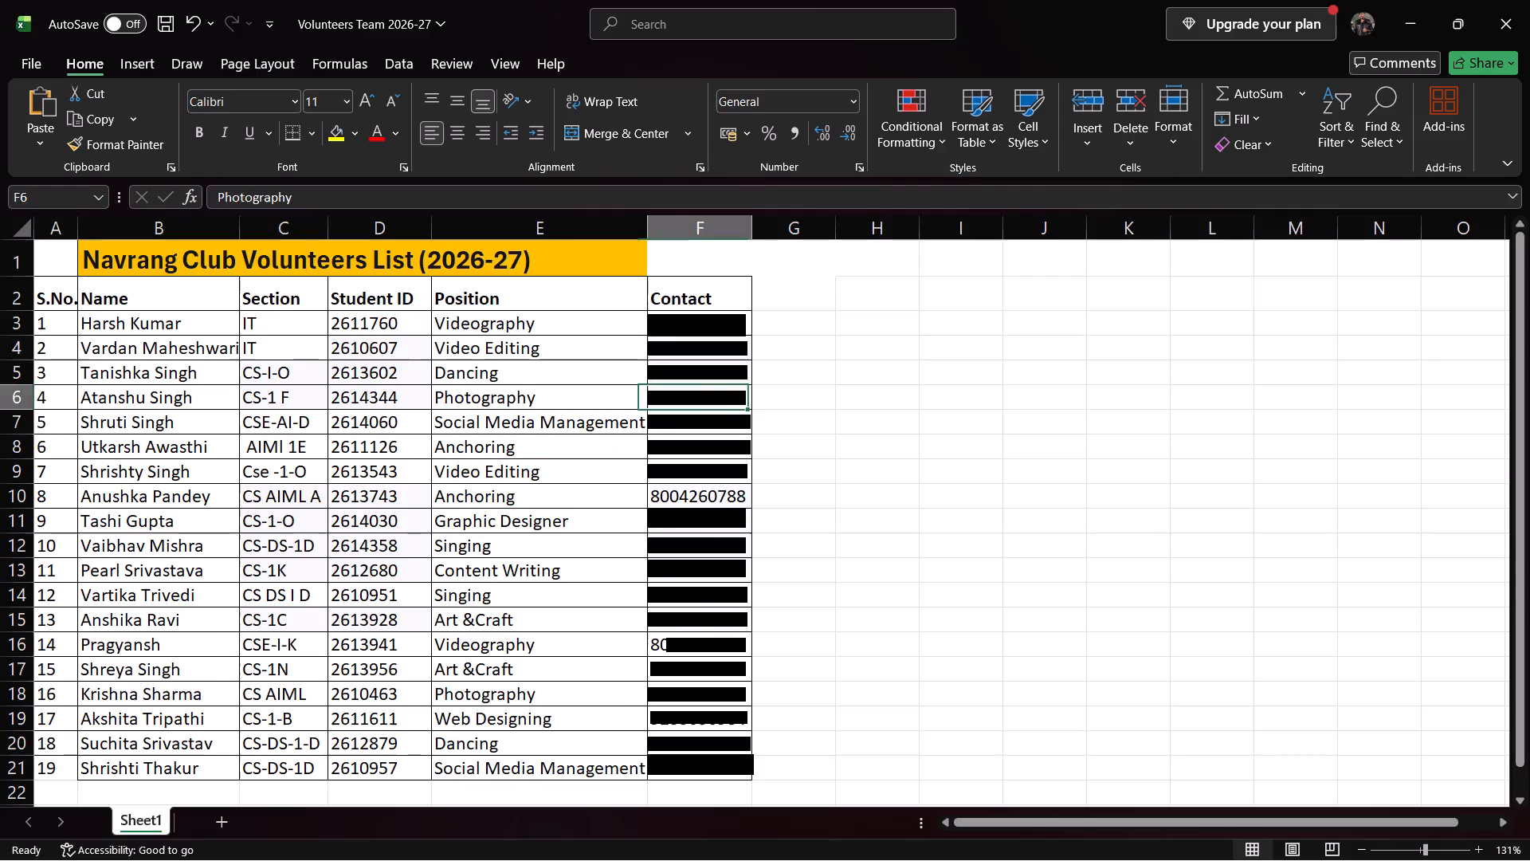
click(1002, 342)
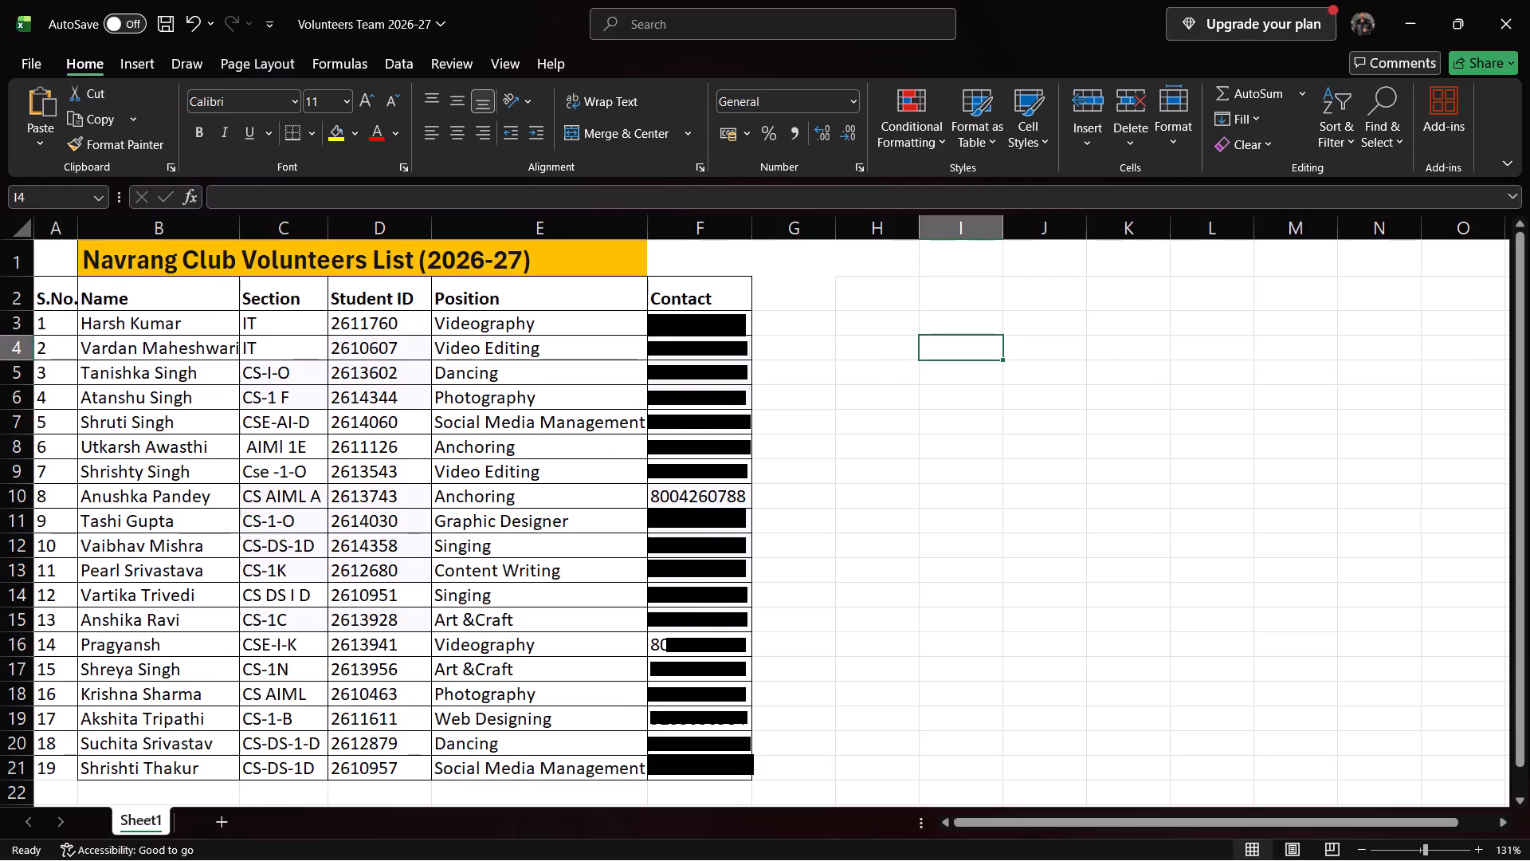
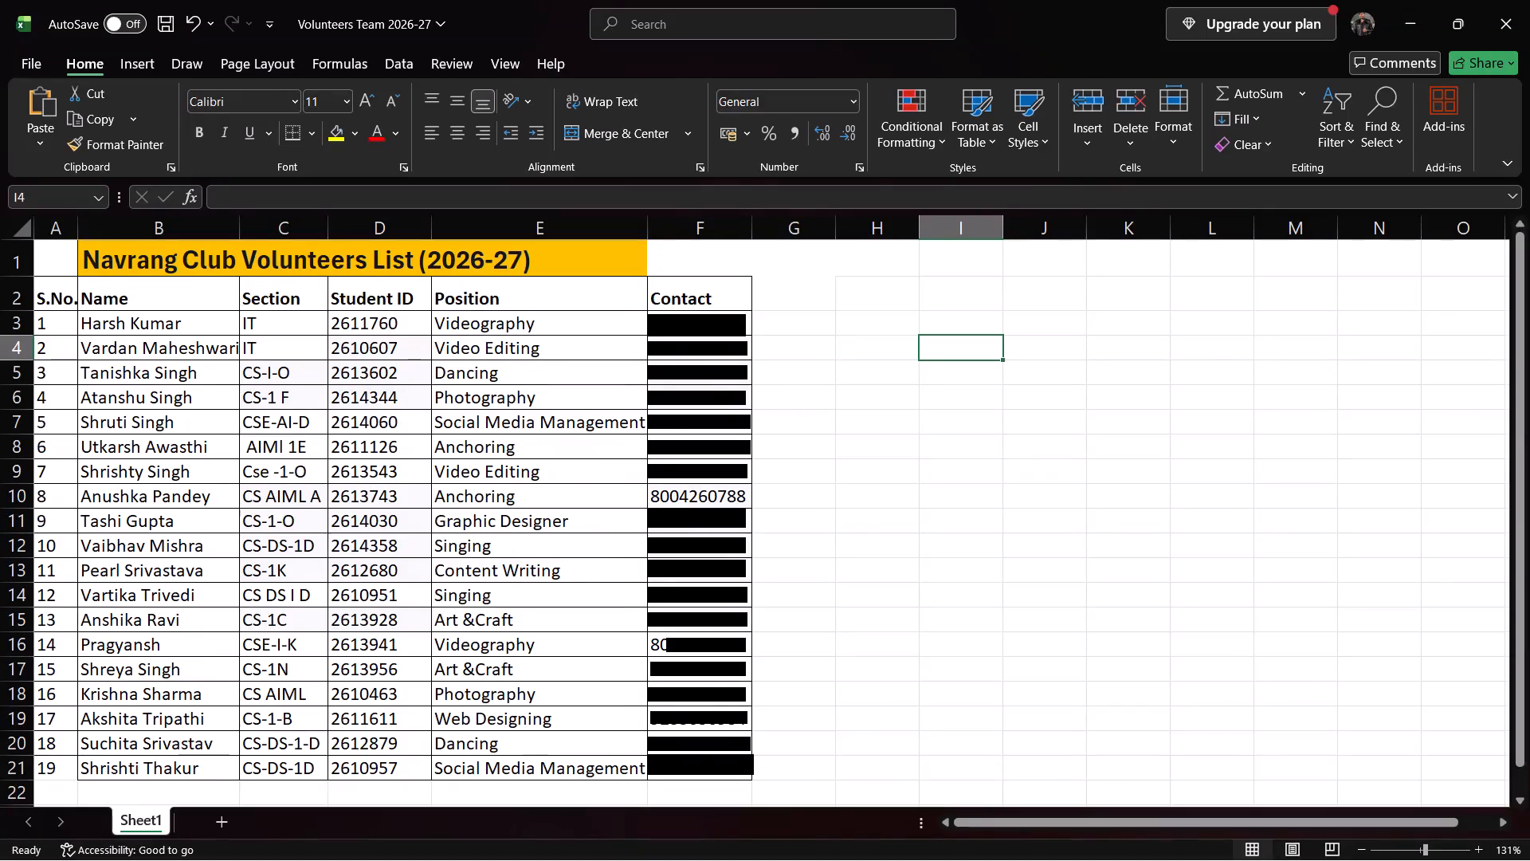
Narrow the Student ID column so that it just fits its heading.
drag(433, 222, 420, 221)
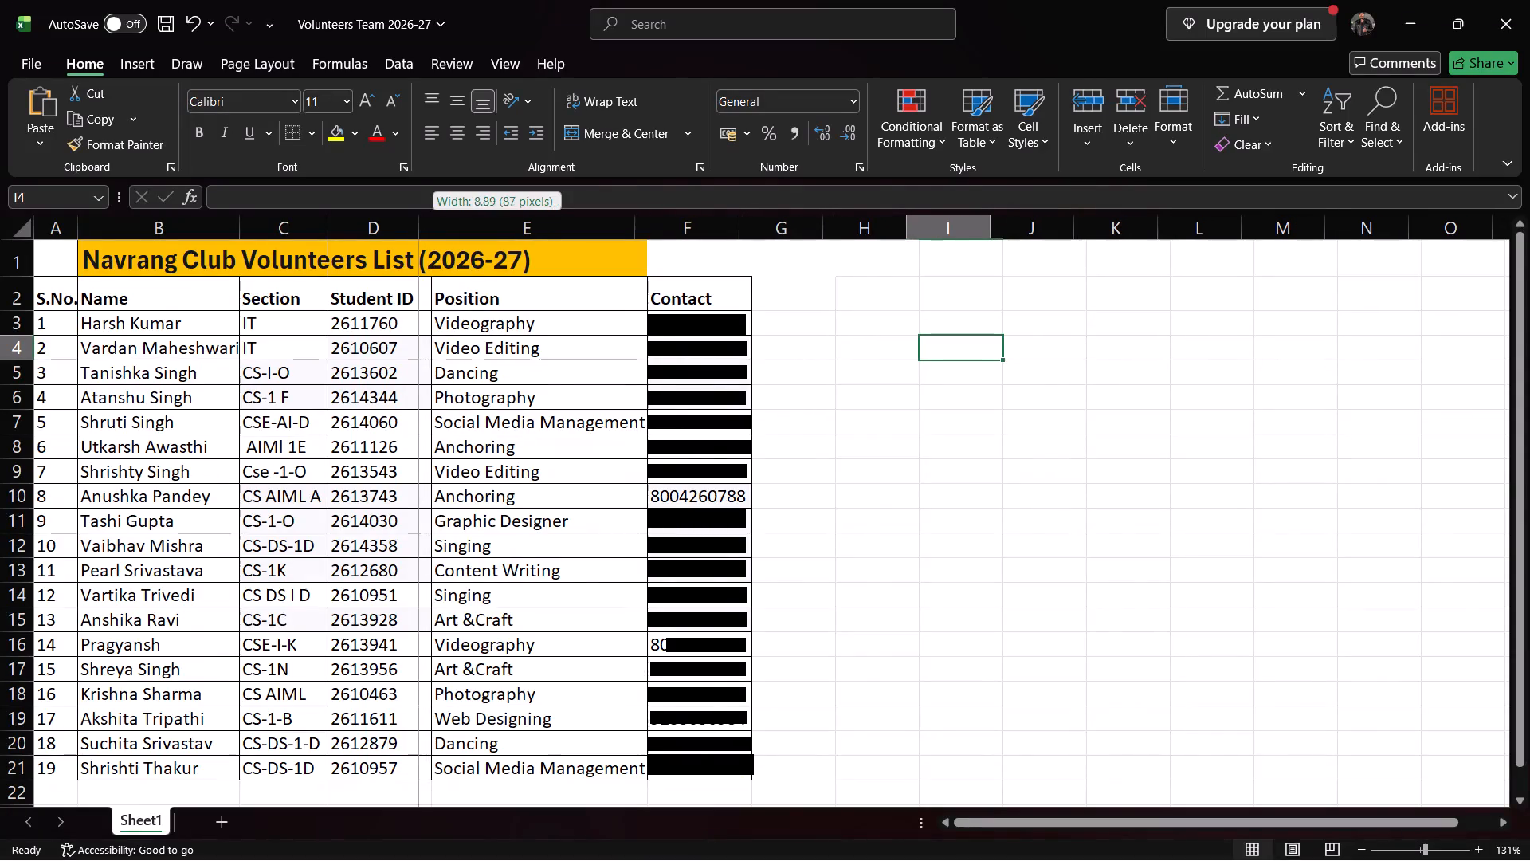
drag(420, 221, 416, 222)
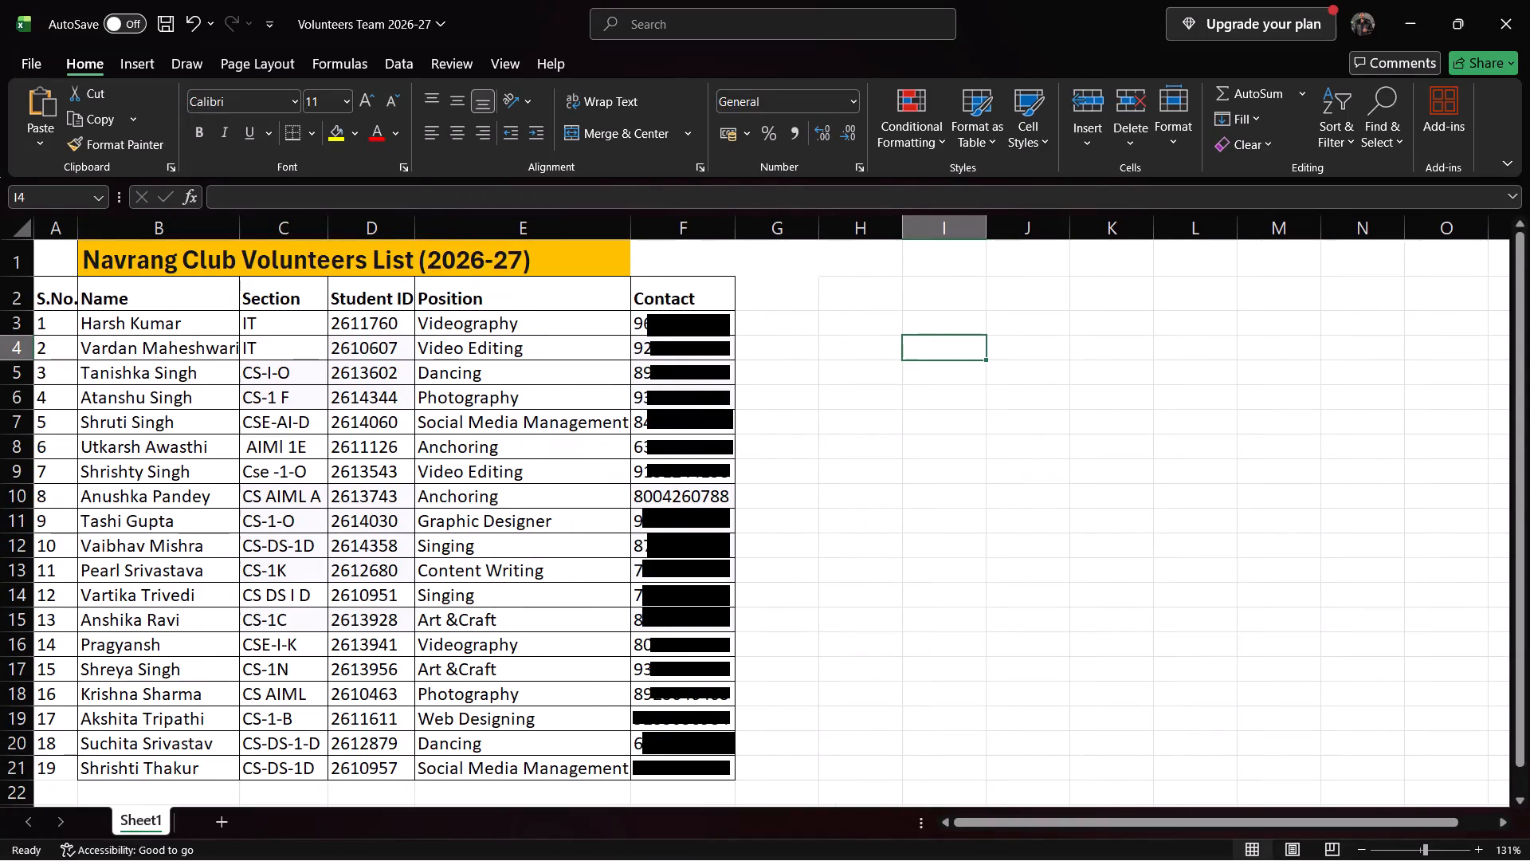
click(911, 376)
click(860, 454)
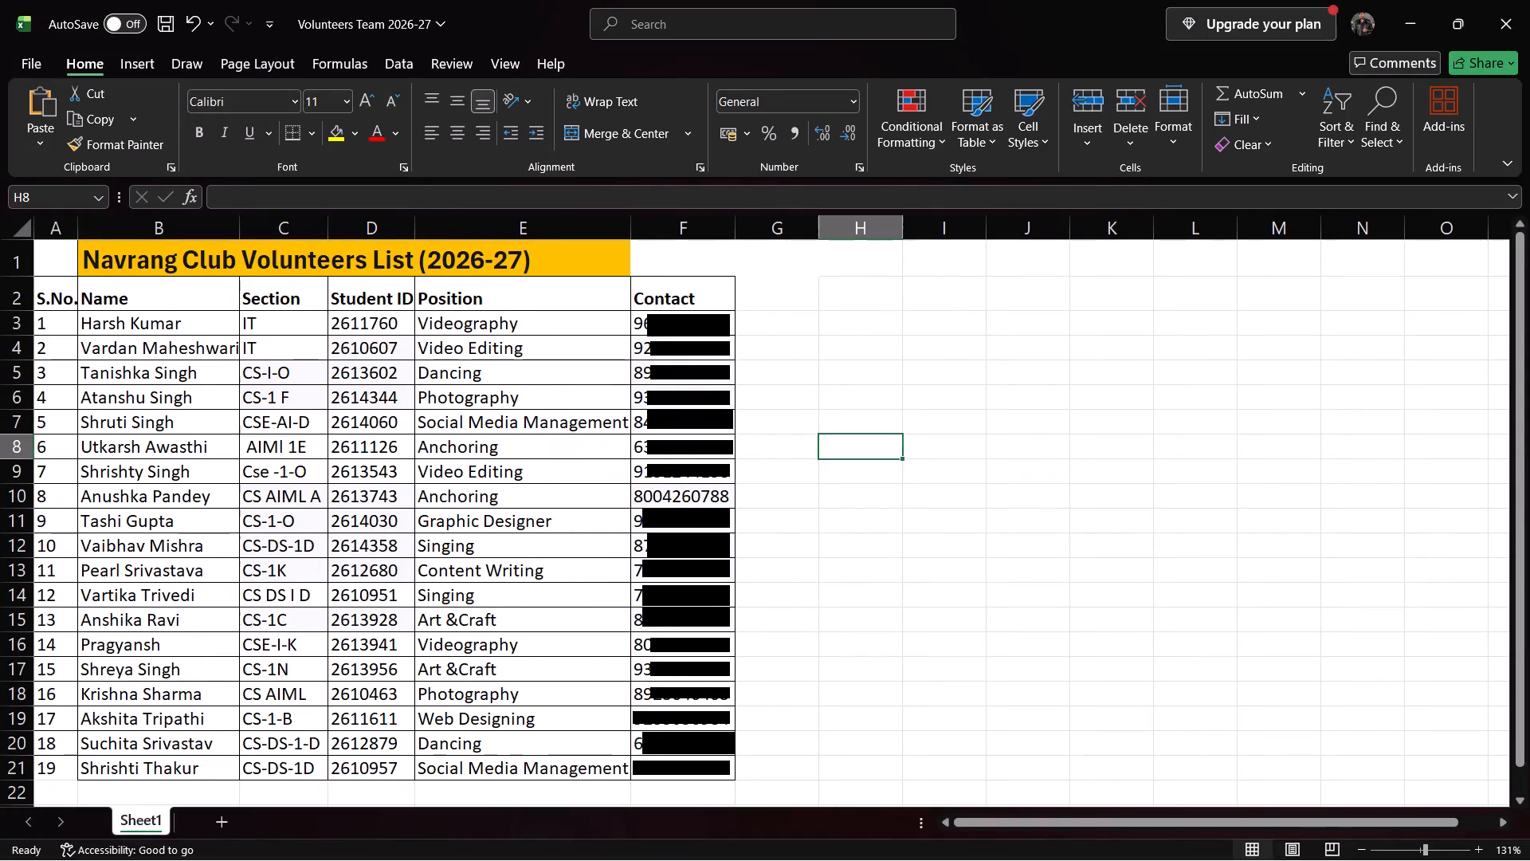
Slightly widen the Position column to fit its longest entry, Social Media Management.
click(645, 423)
click(577, 566)
click(901, 554)
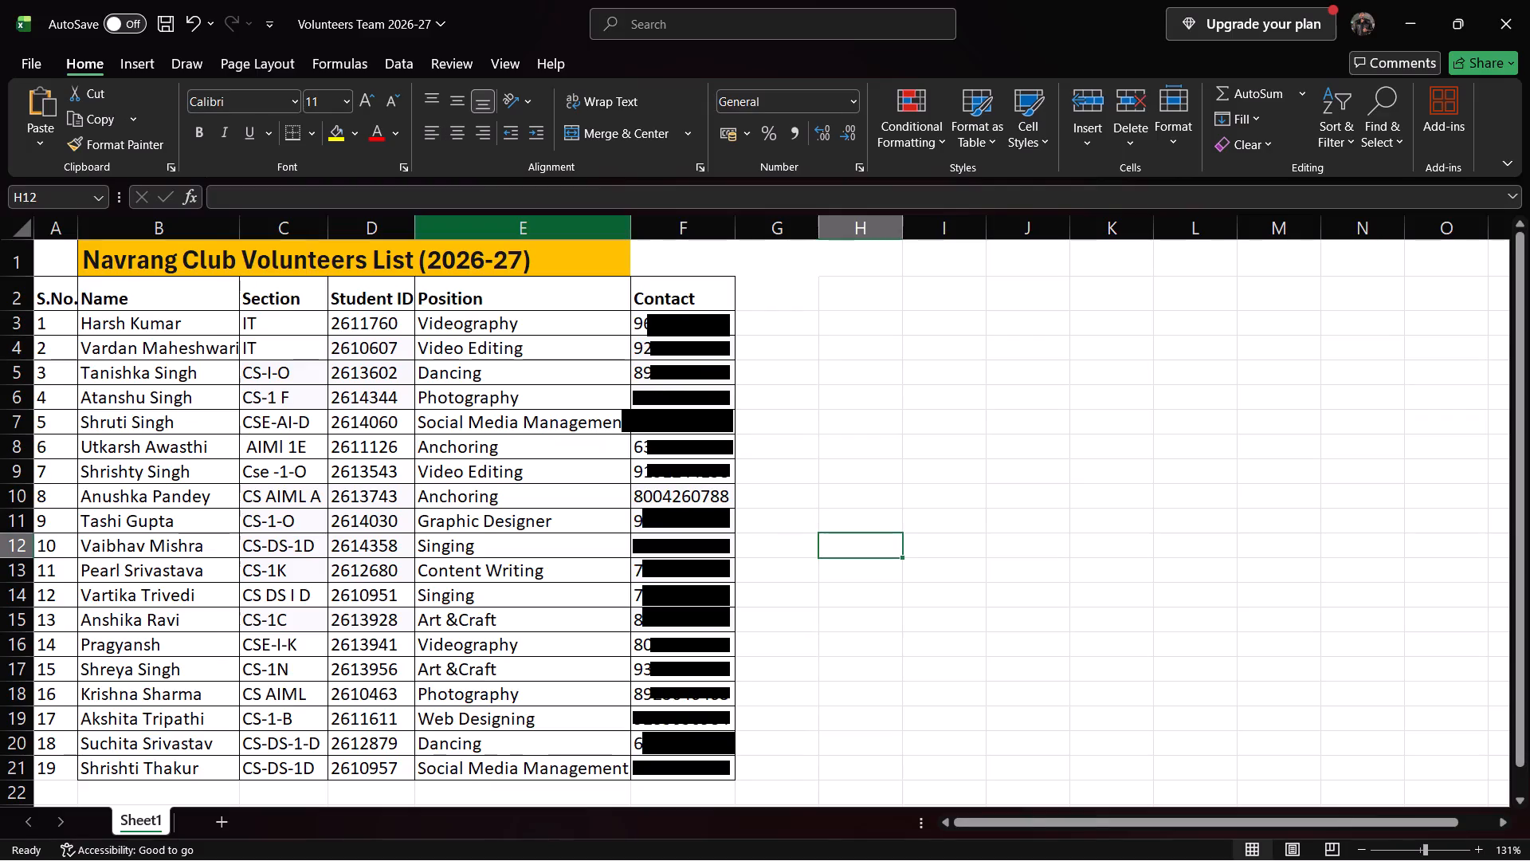
click(630, 230)
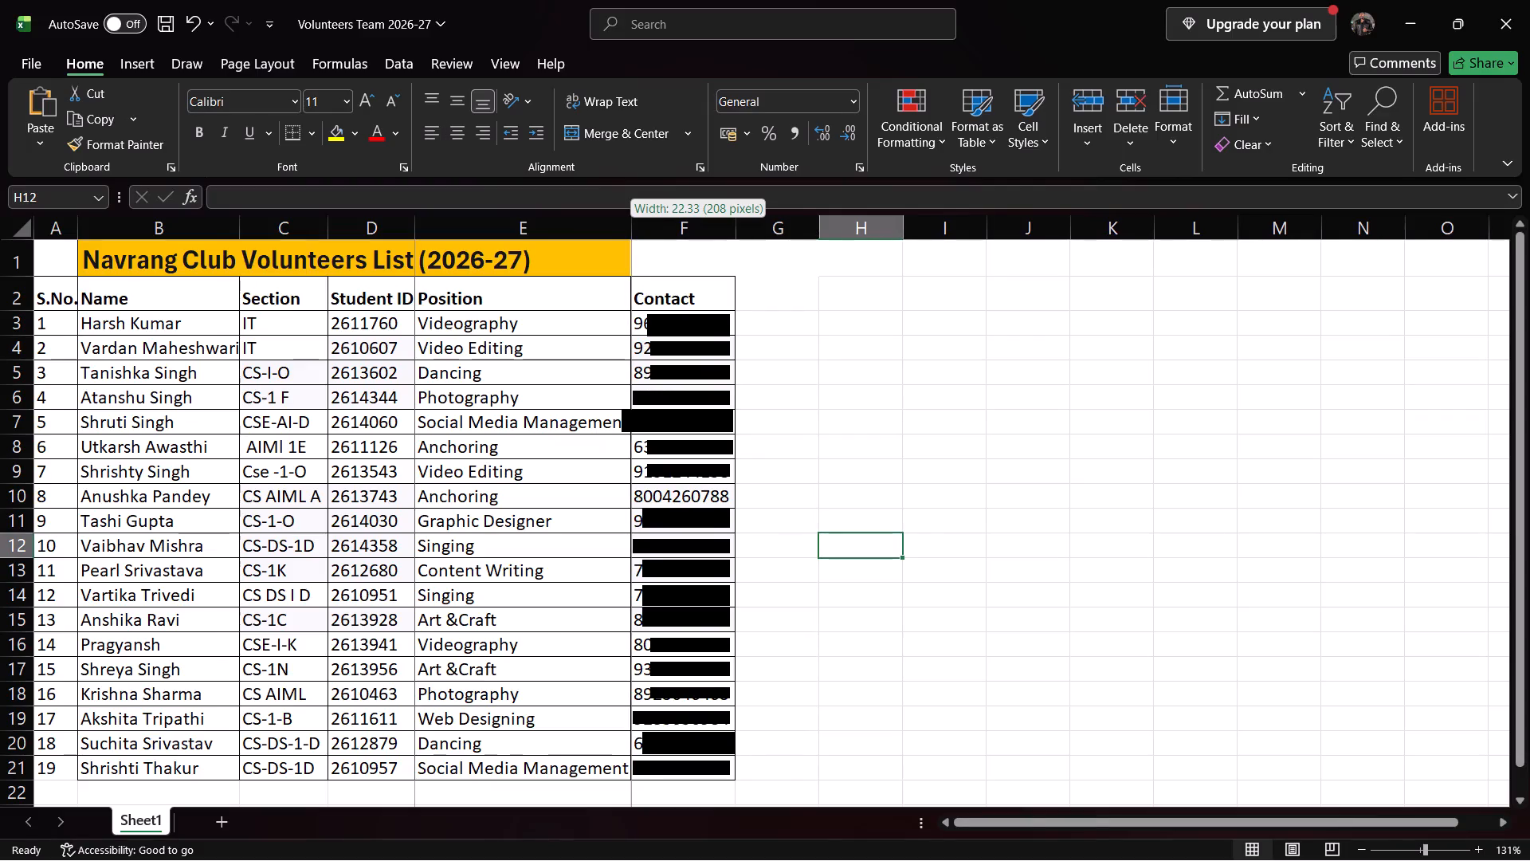
click(911, 349)
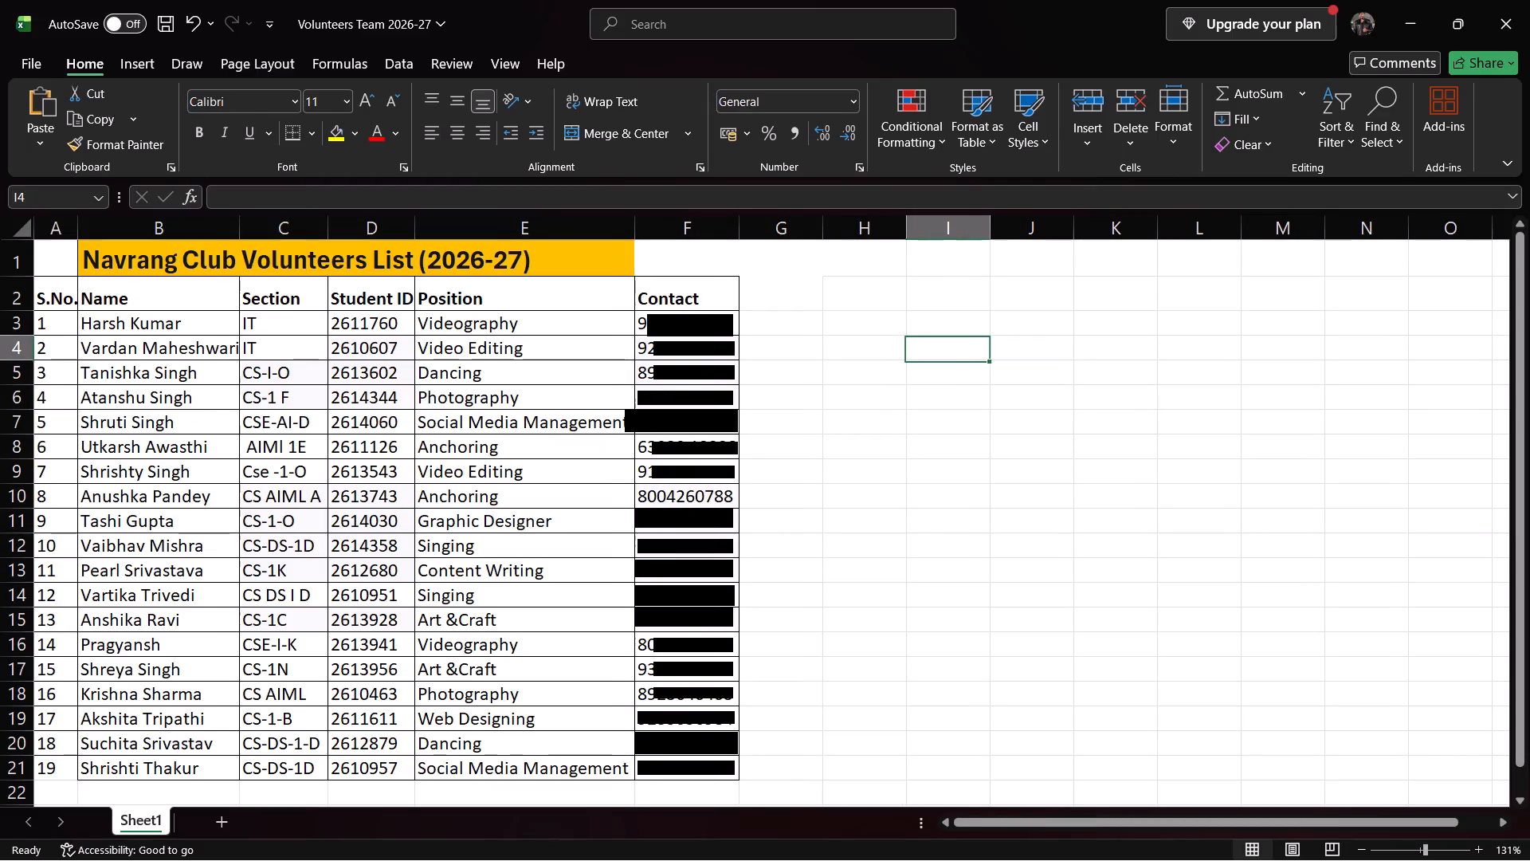
Save the Volunteers Team 2026-27 workbook.
click(24, 63)
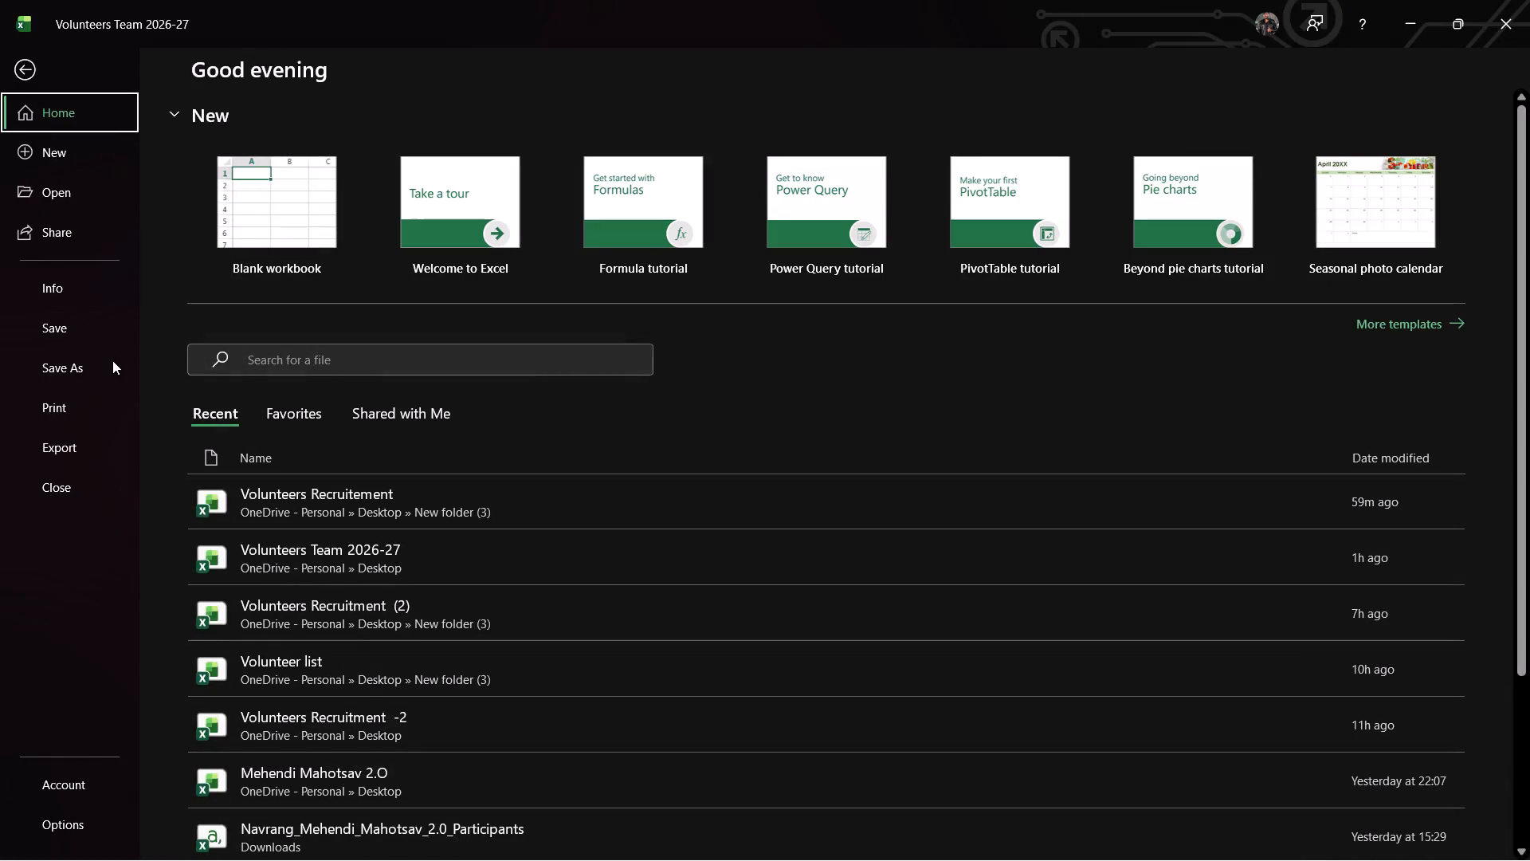
click(76, 320)
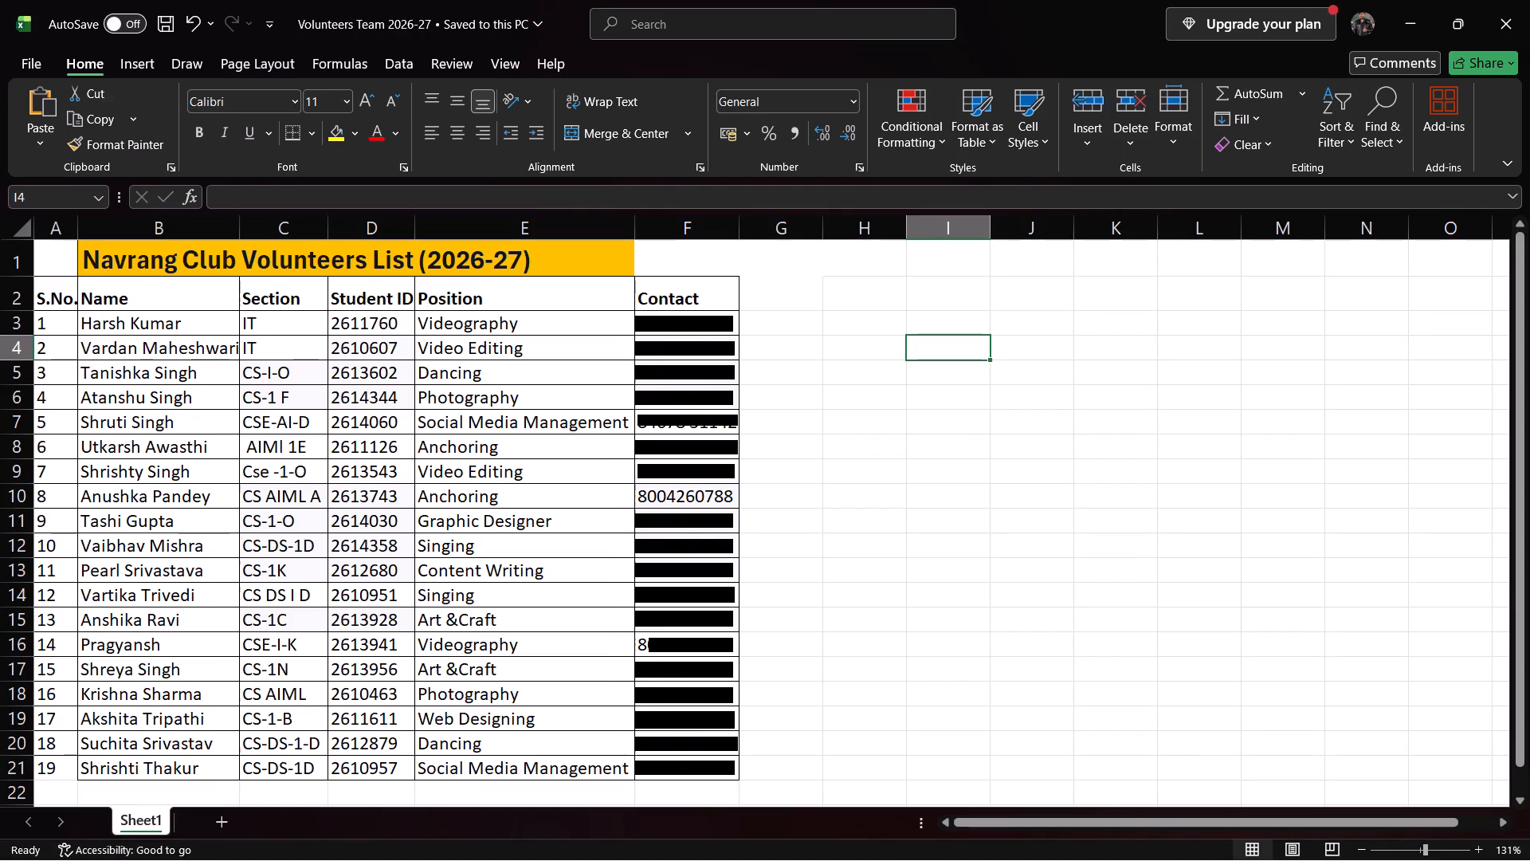
Review the volunteers' entries in the Position column from E3 down to E13.
click(531, 570)
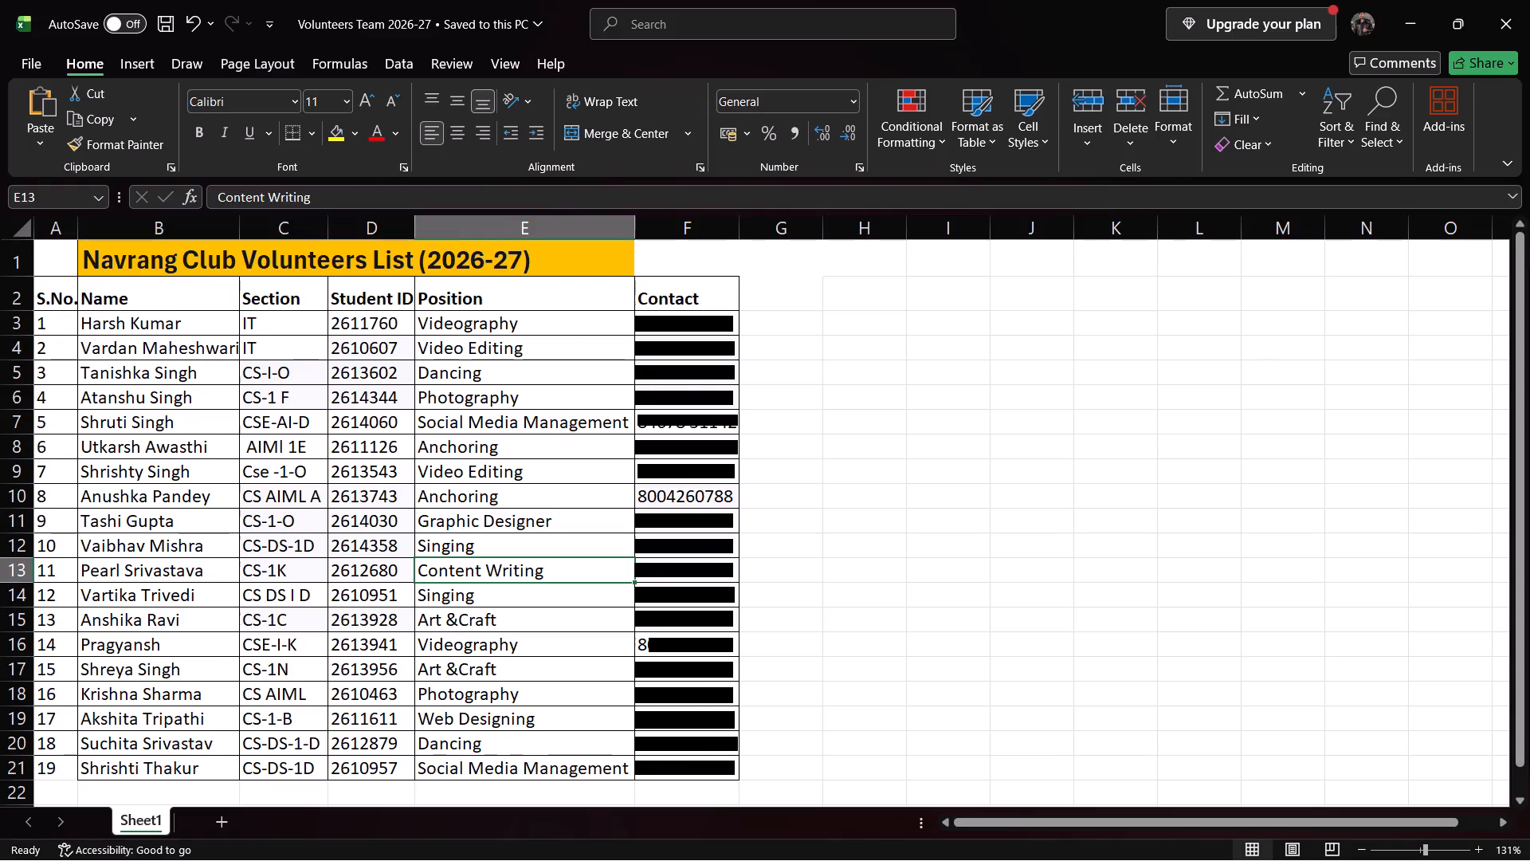
click(495, 318)
click(491, 336)
click(487, 357)
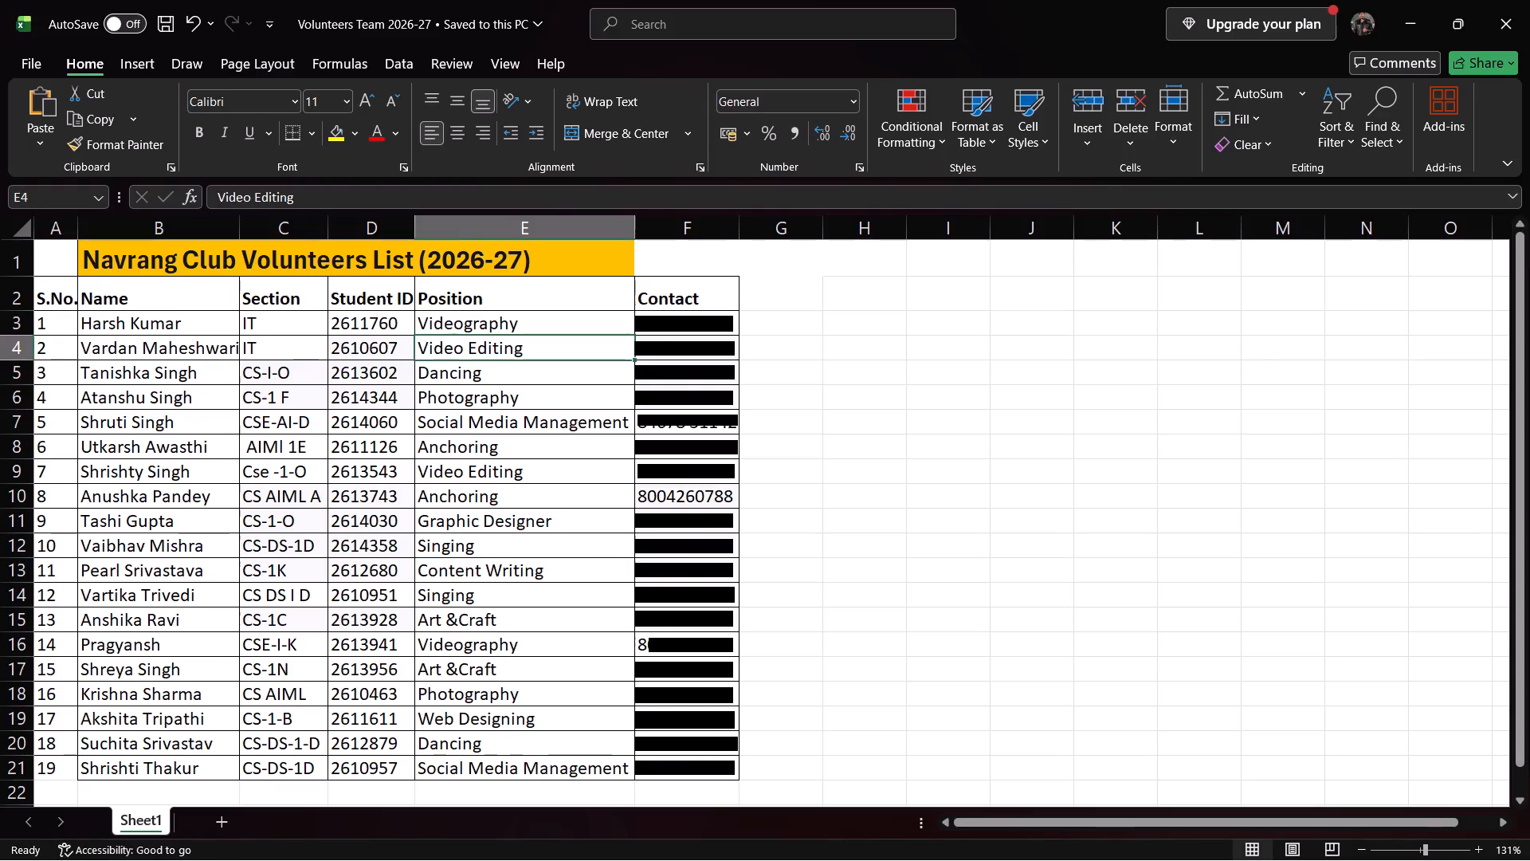
click(478, 387)
click(482, 431)
click(476, 450)
click(476, 464)
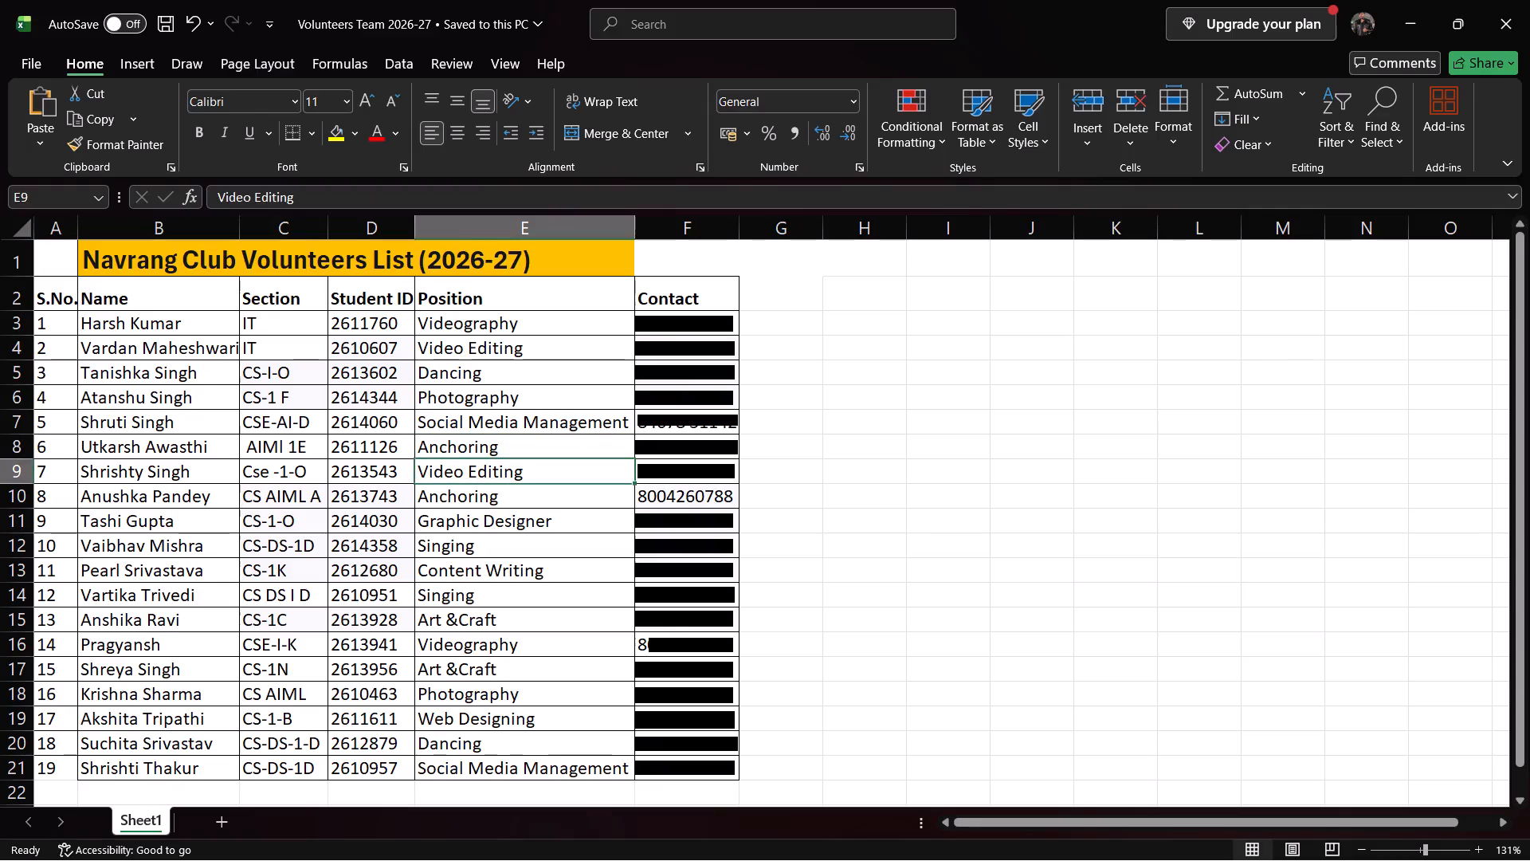
click(475, 497)
click(473, 529)
click(478, 554)
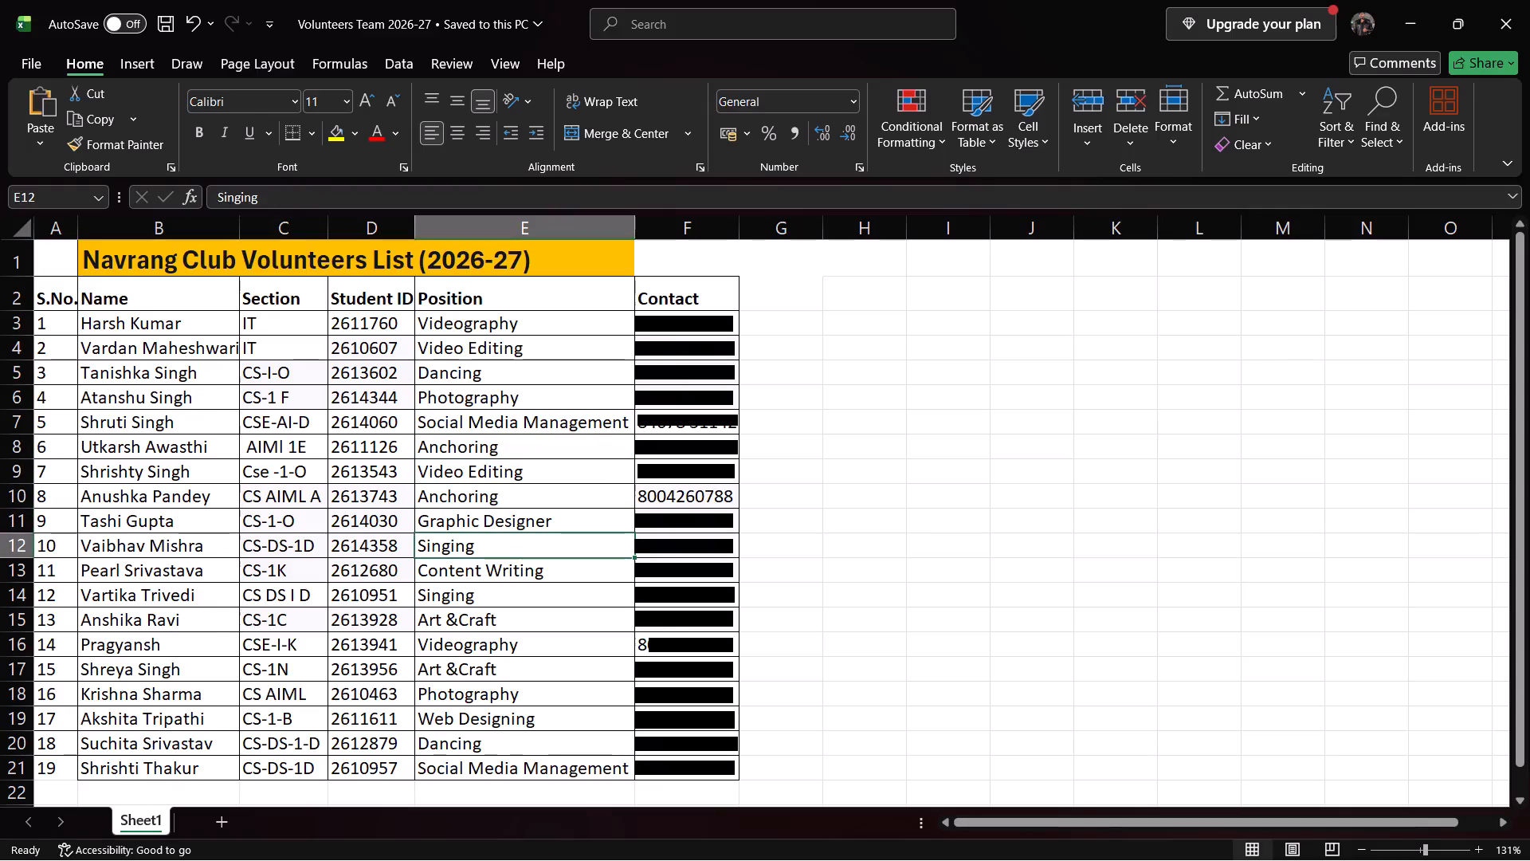
click(477, 570)
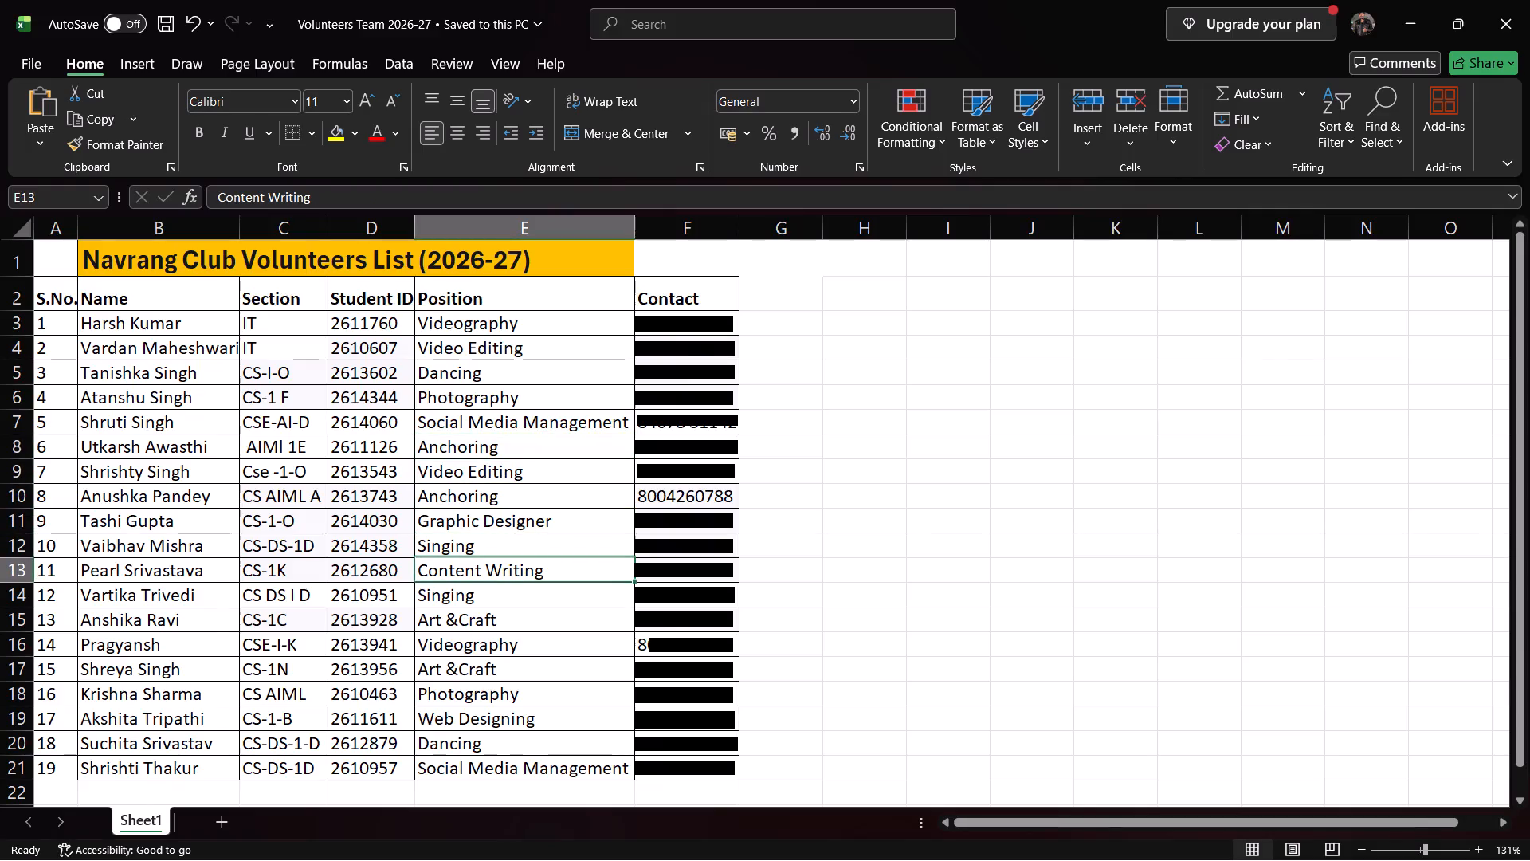
Change the position in cell E21 to Content Writing for the volunteer with serial number 19.
click(497, 770)
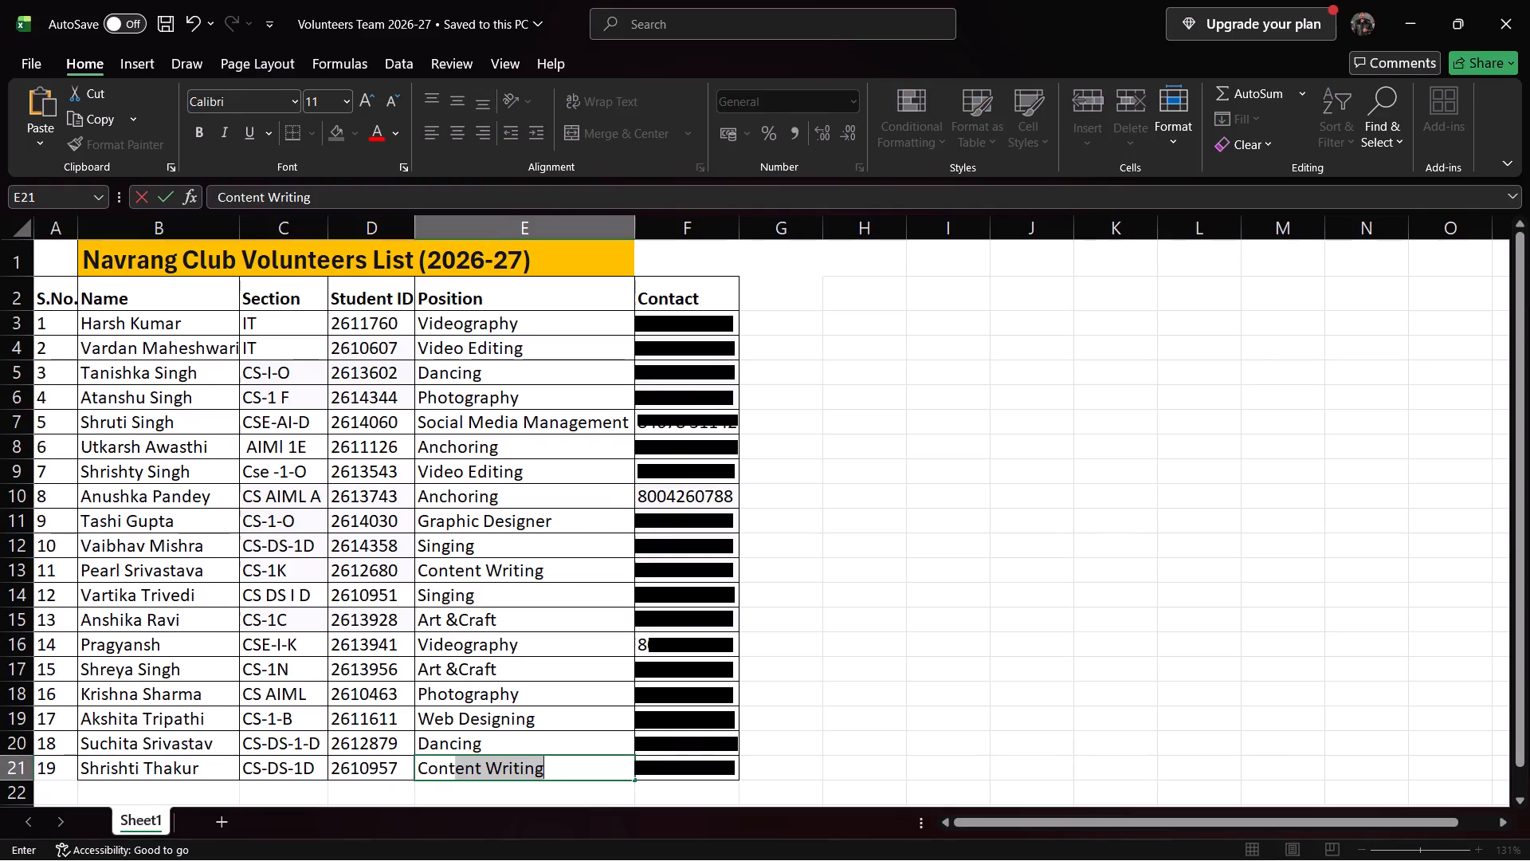
key(Tab)
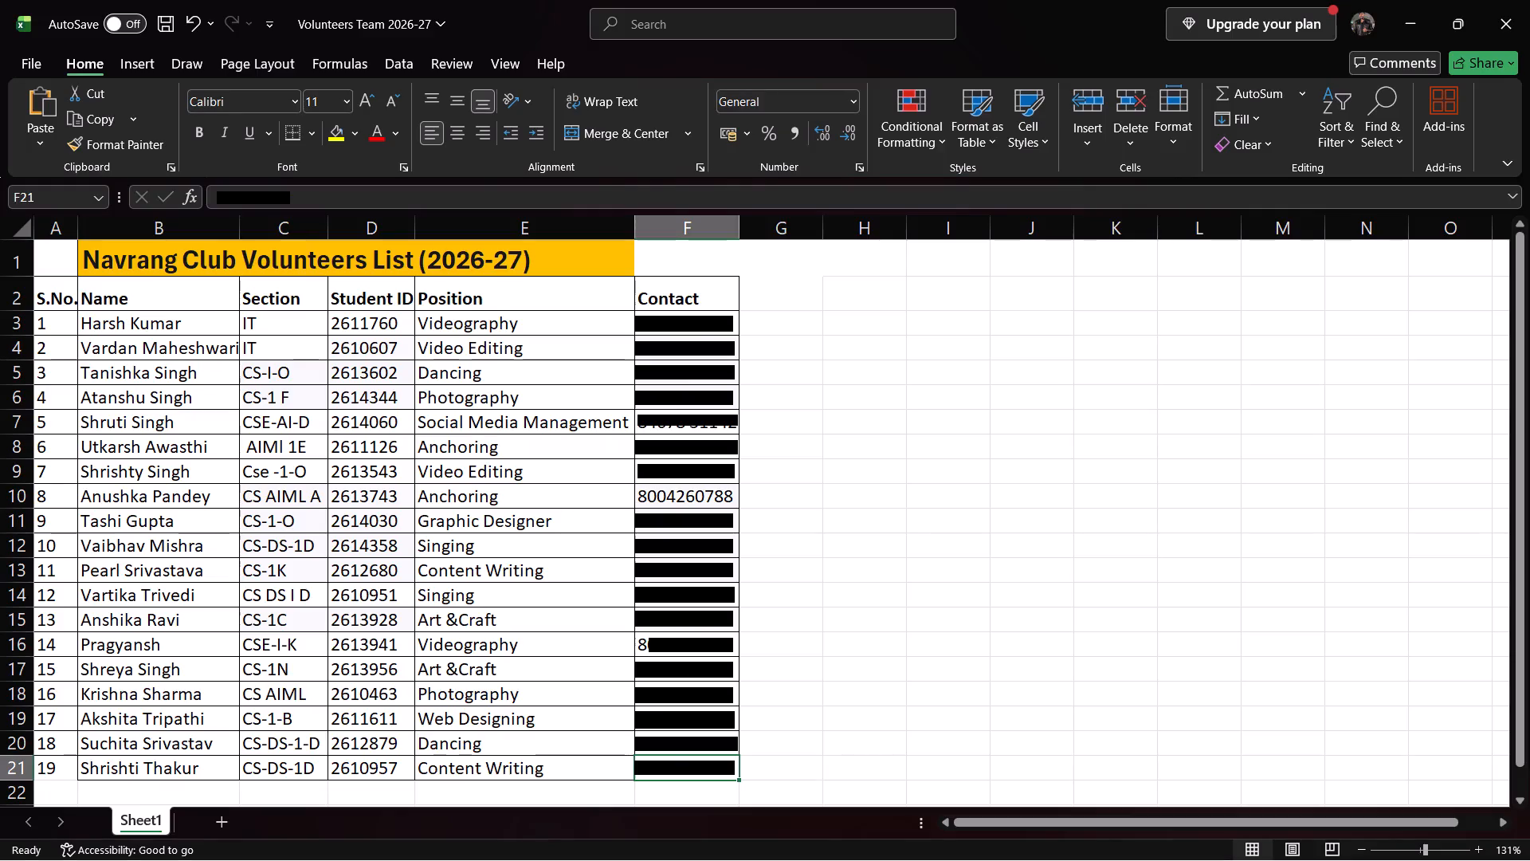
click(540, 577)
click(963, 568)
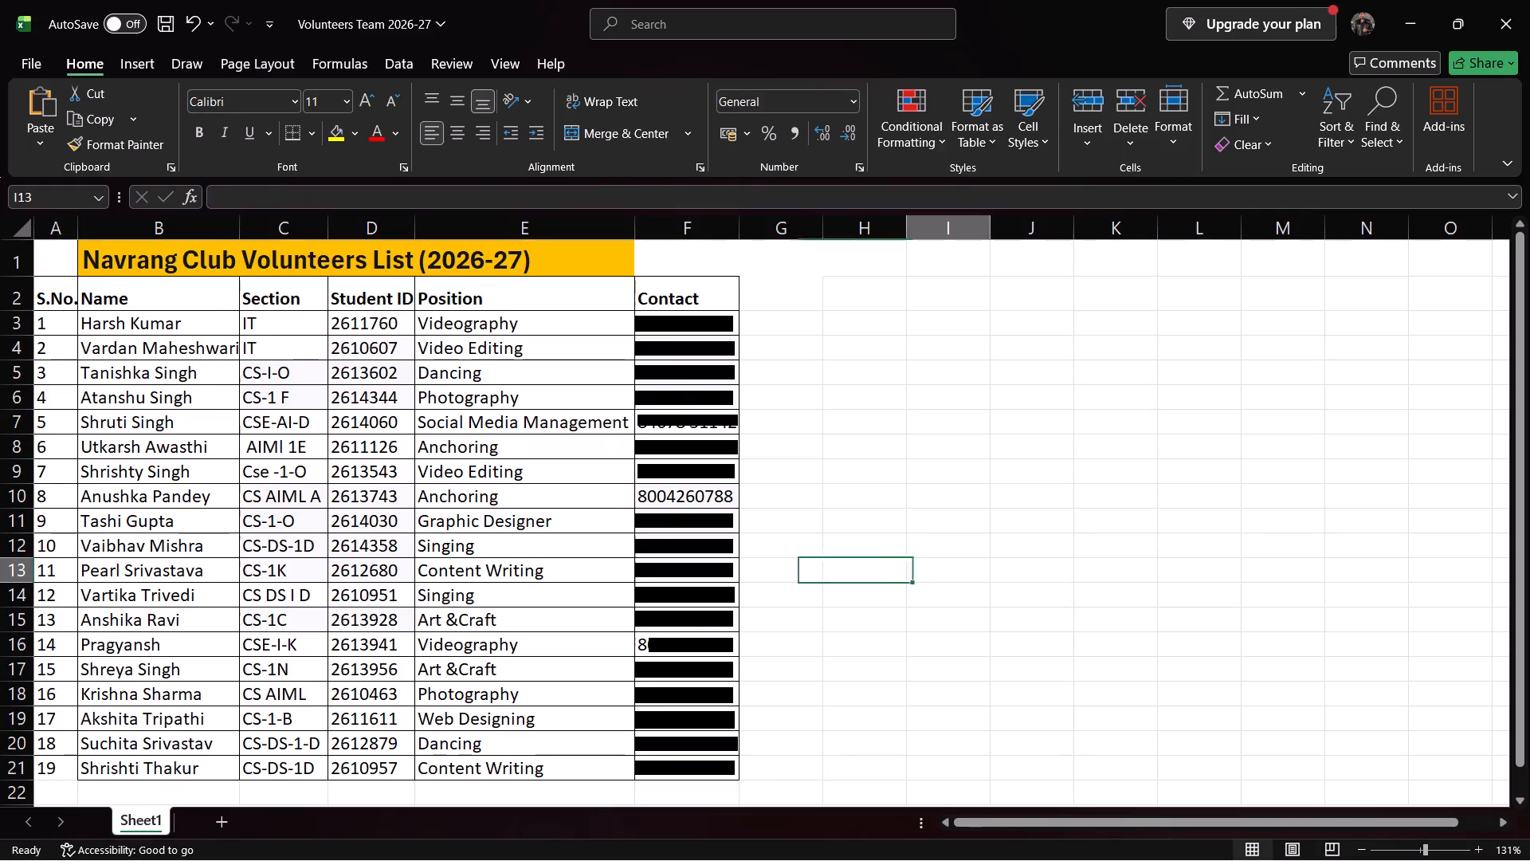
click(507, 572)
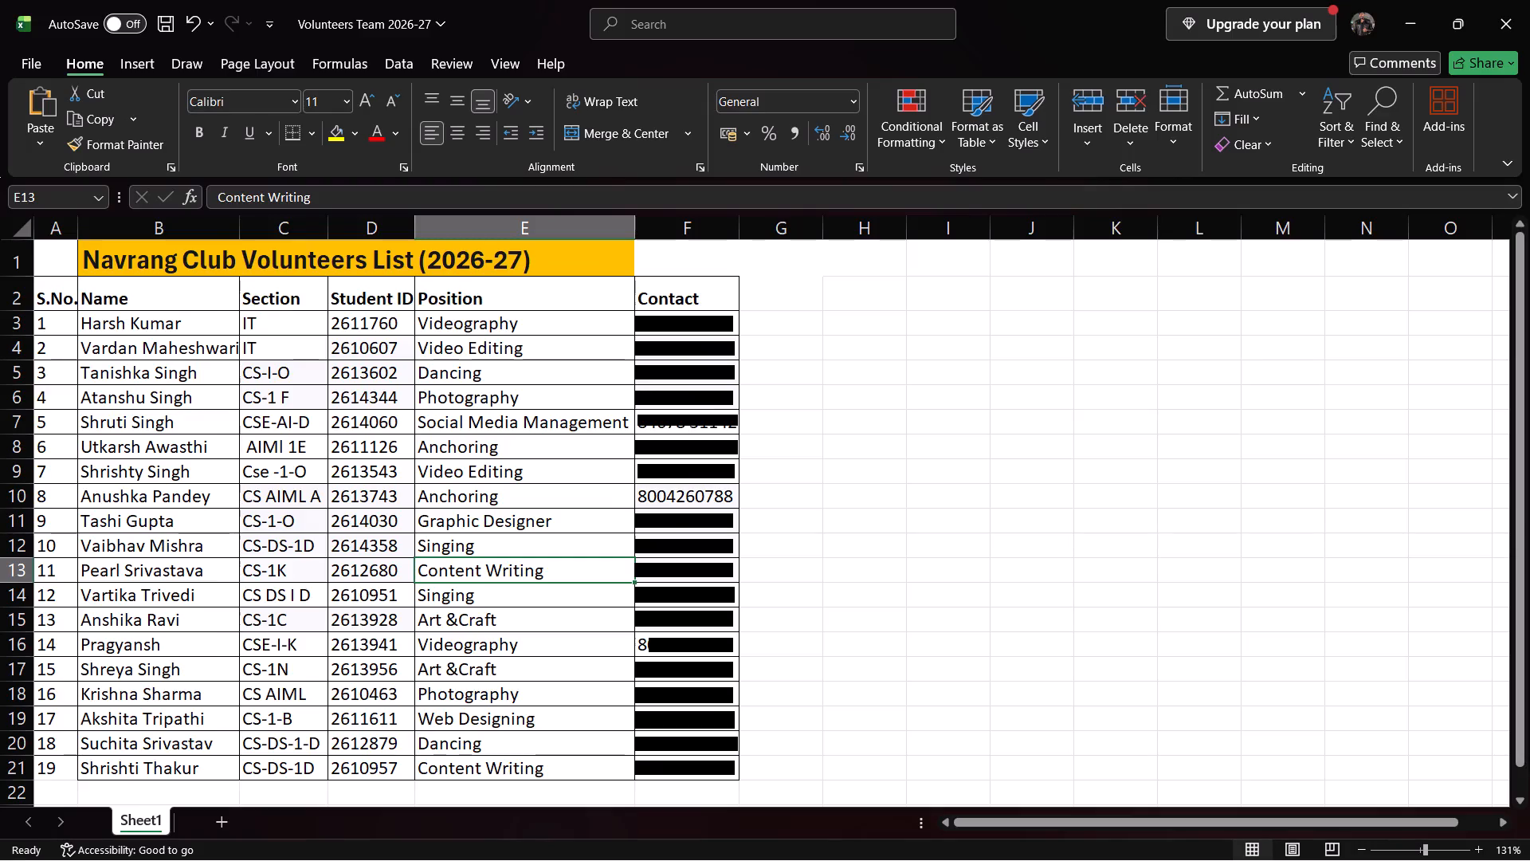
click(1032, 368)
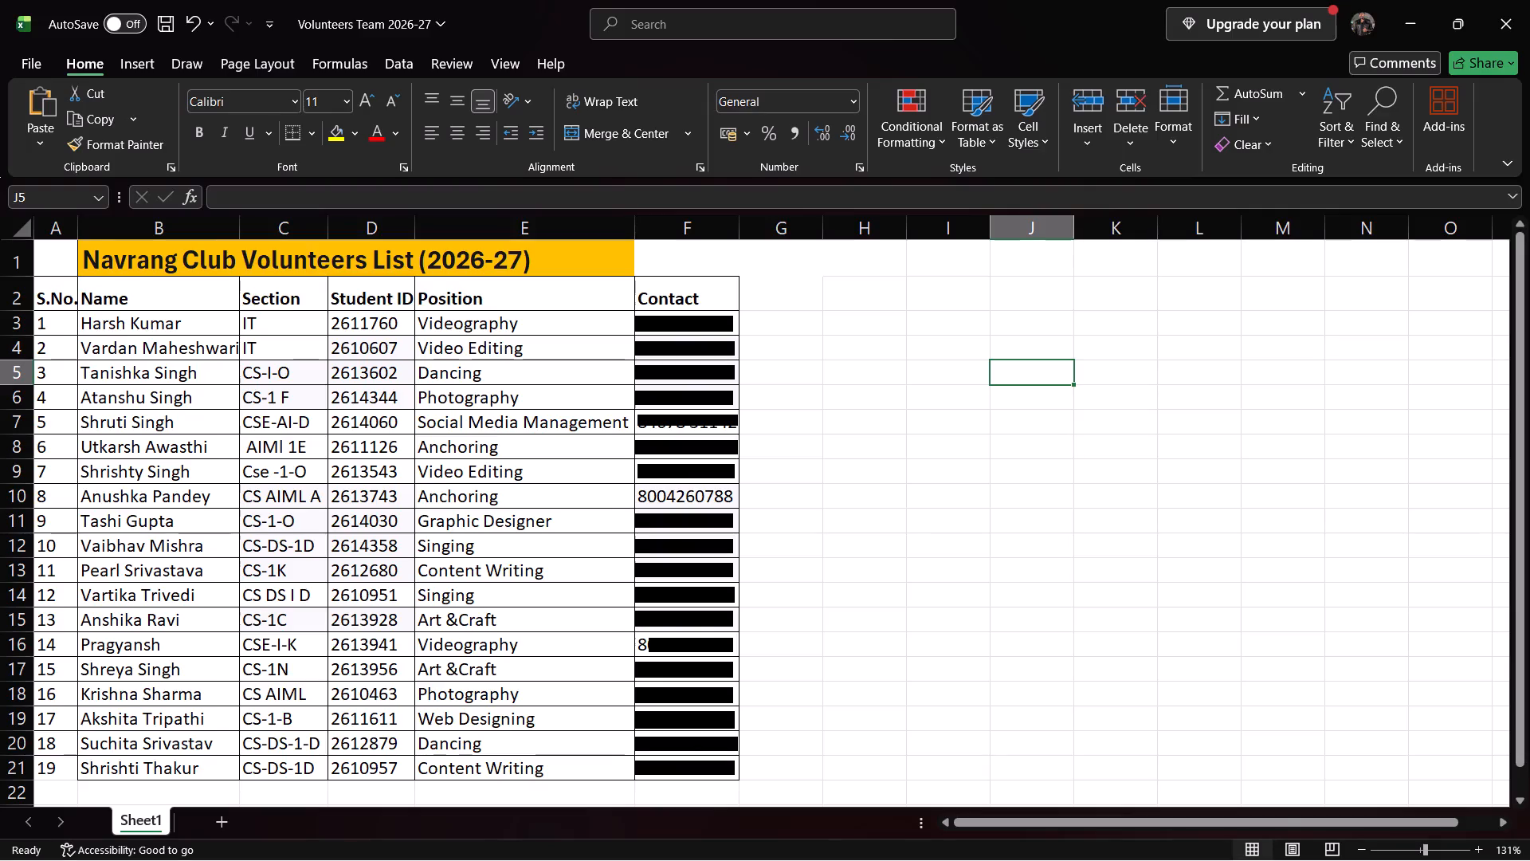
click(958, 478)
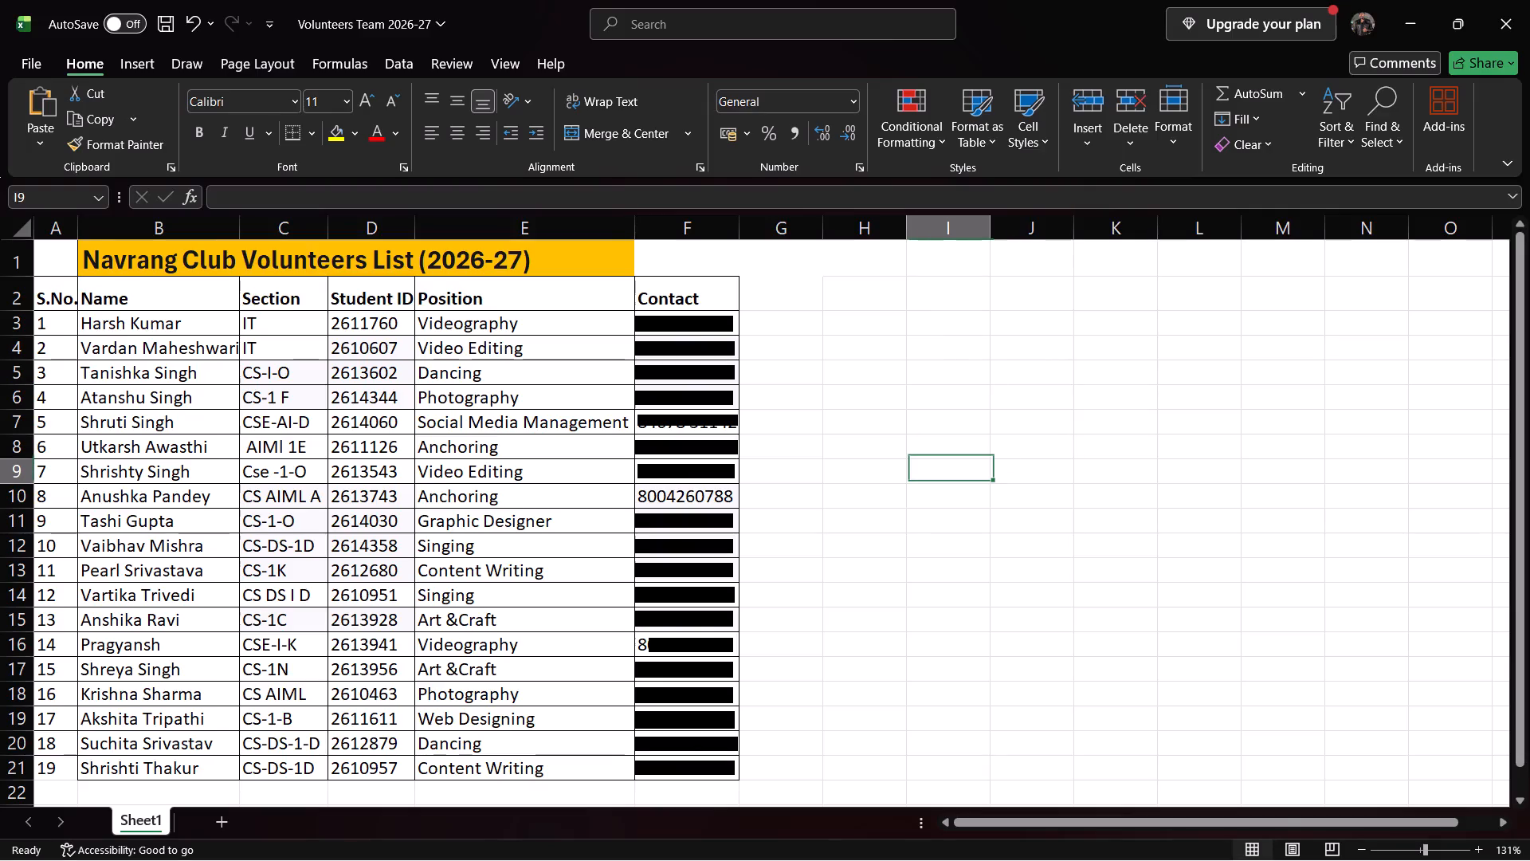
Save the workbook with the revised position.
key(ctrl+s)
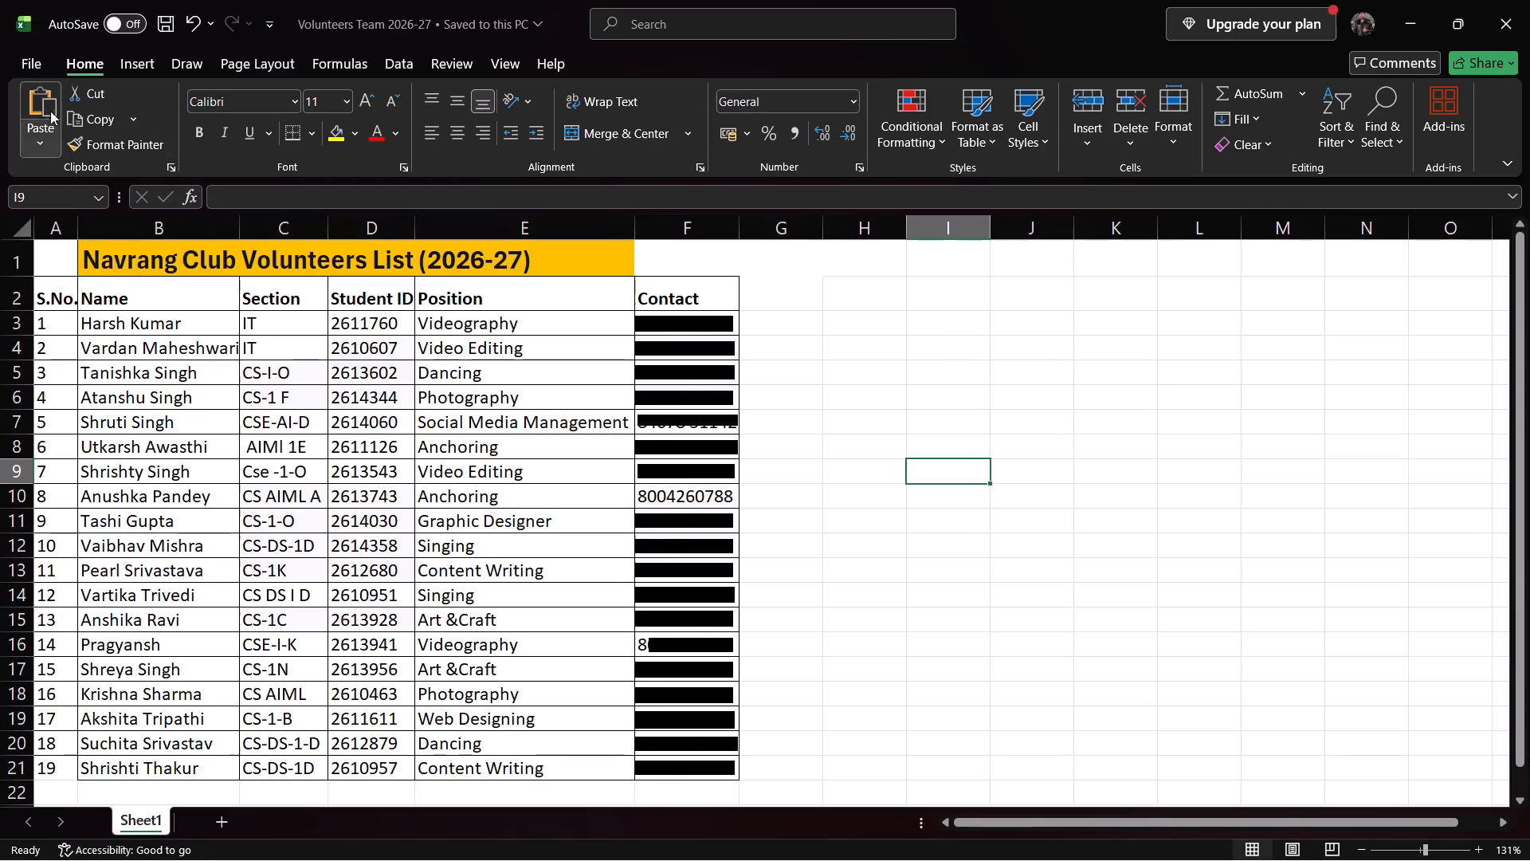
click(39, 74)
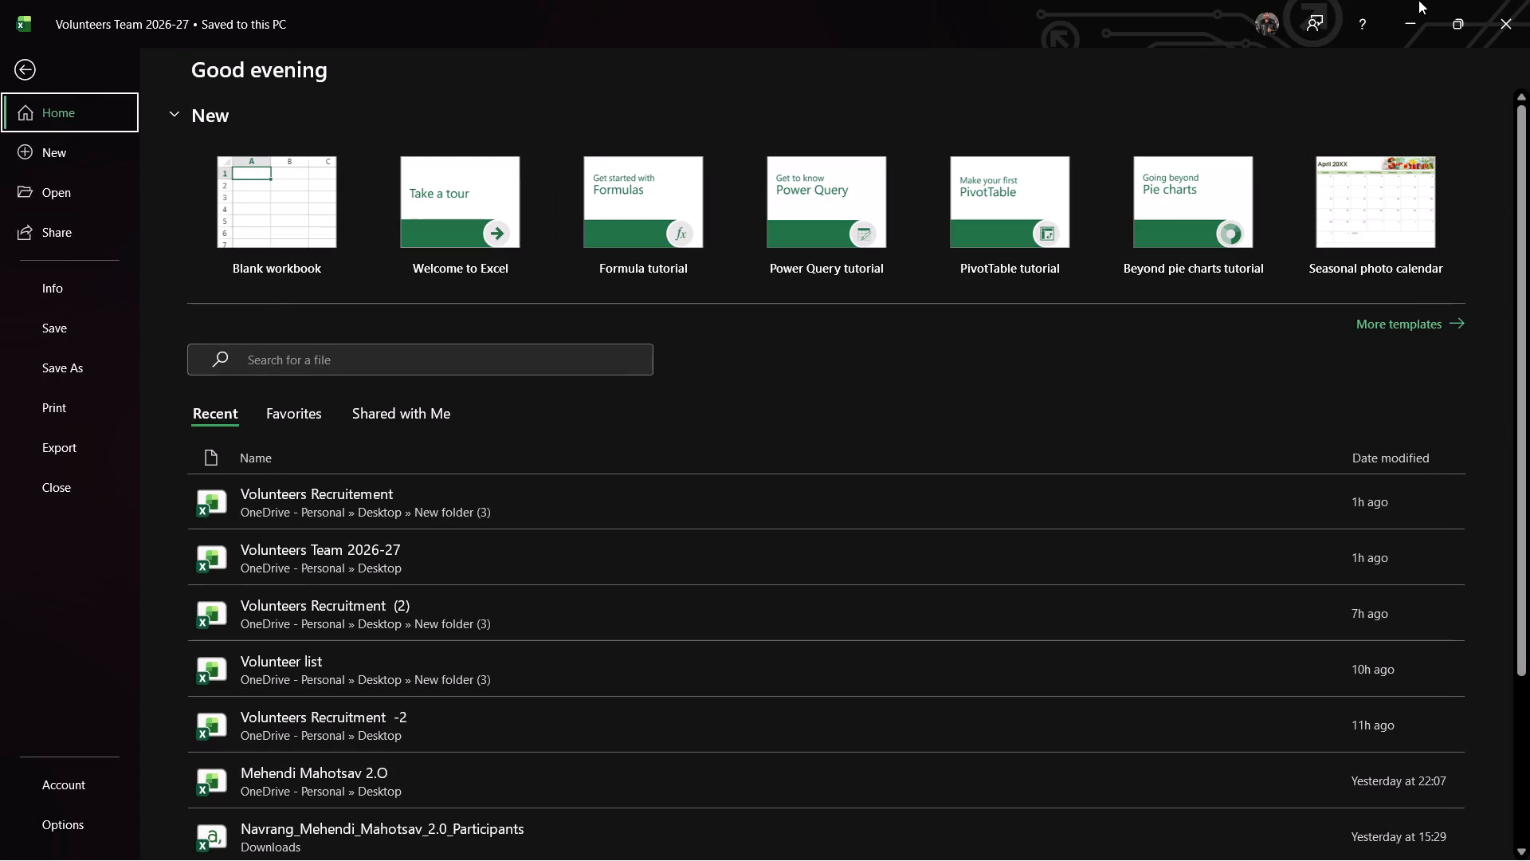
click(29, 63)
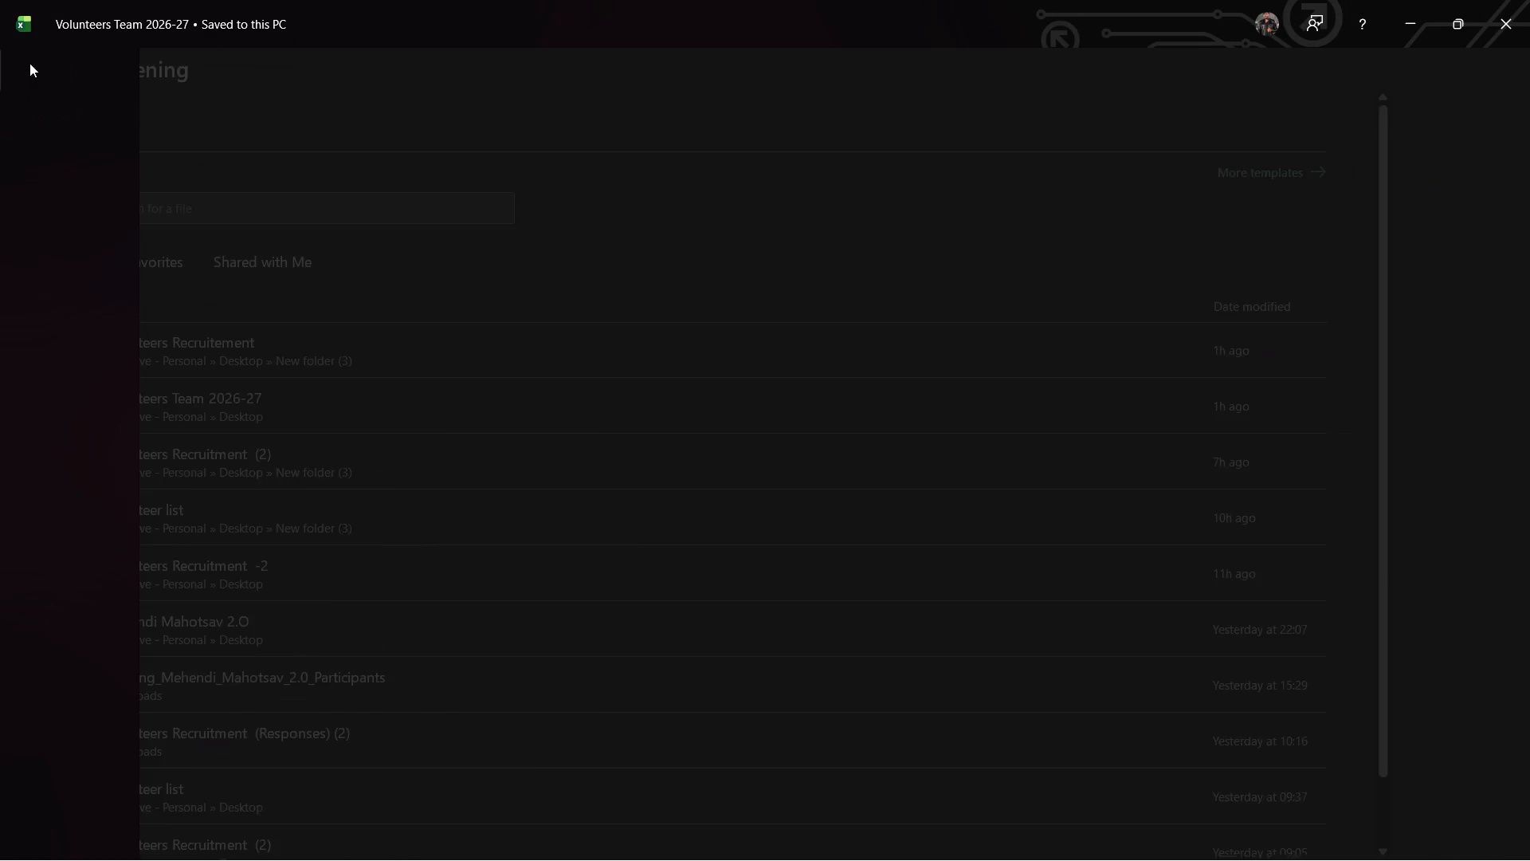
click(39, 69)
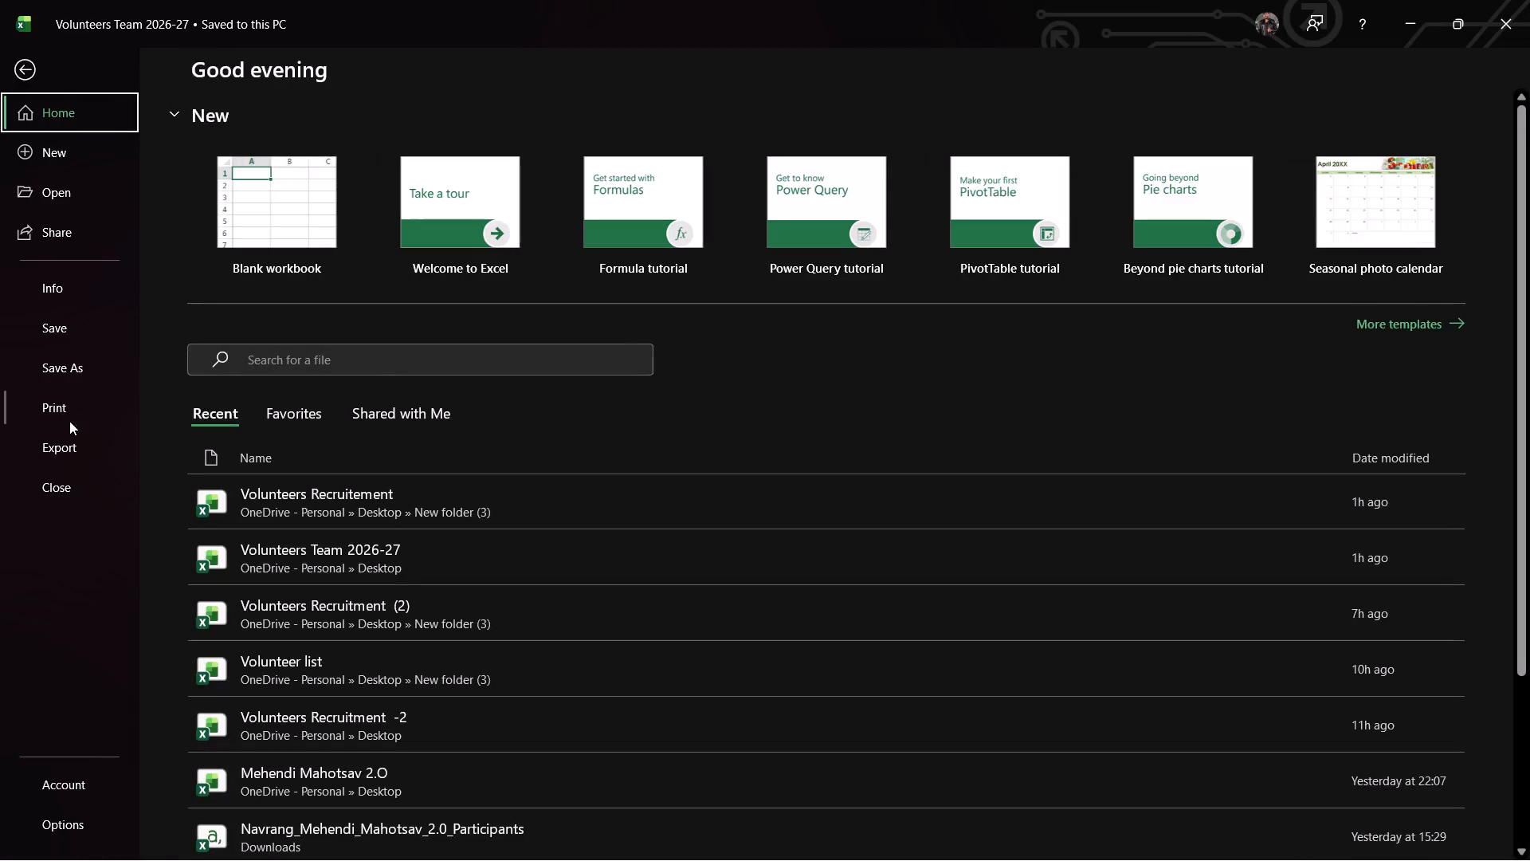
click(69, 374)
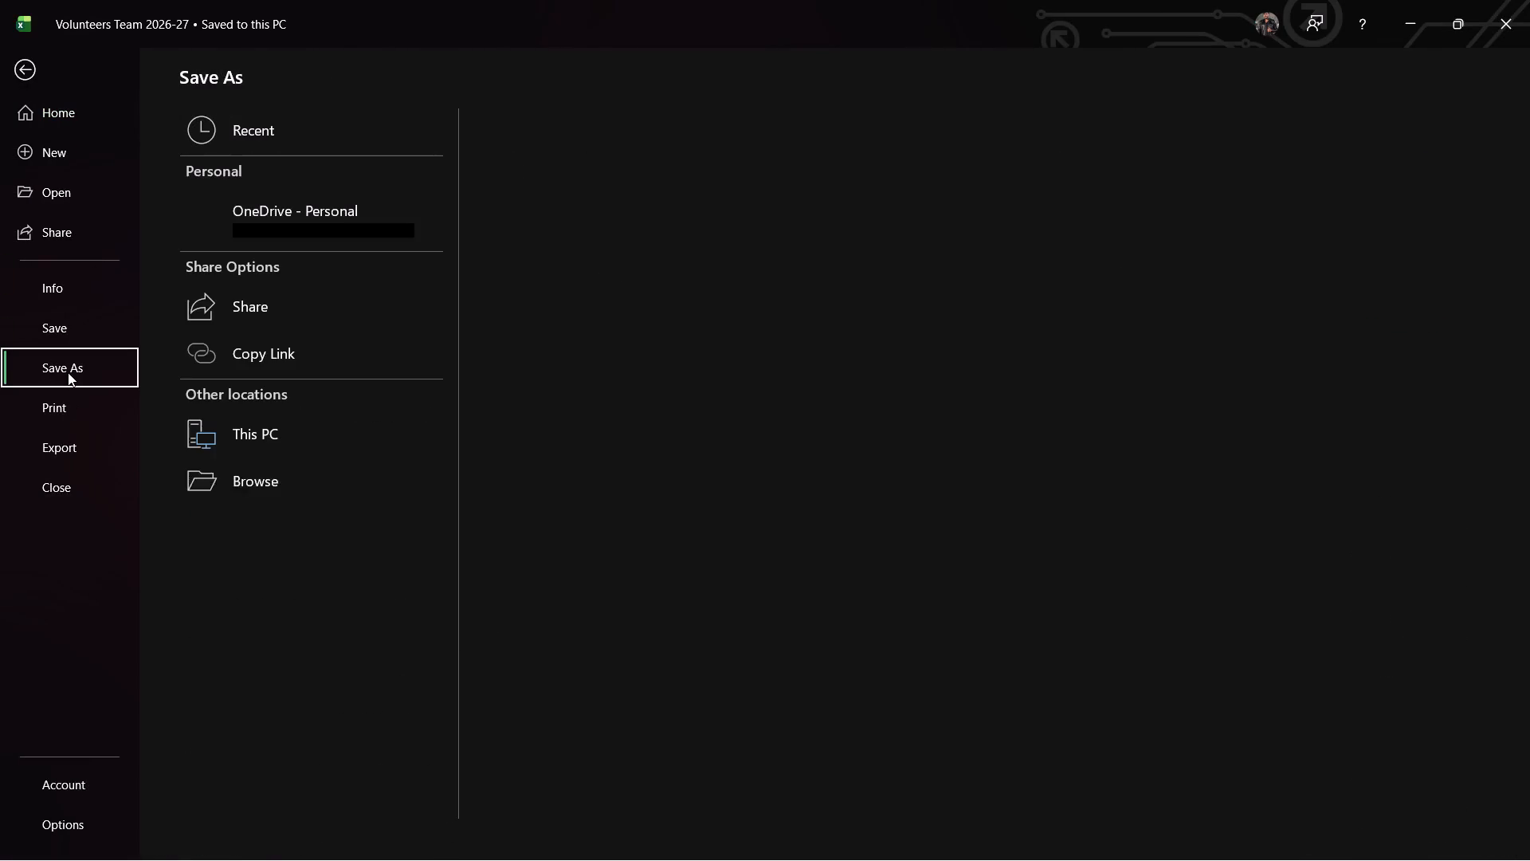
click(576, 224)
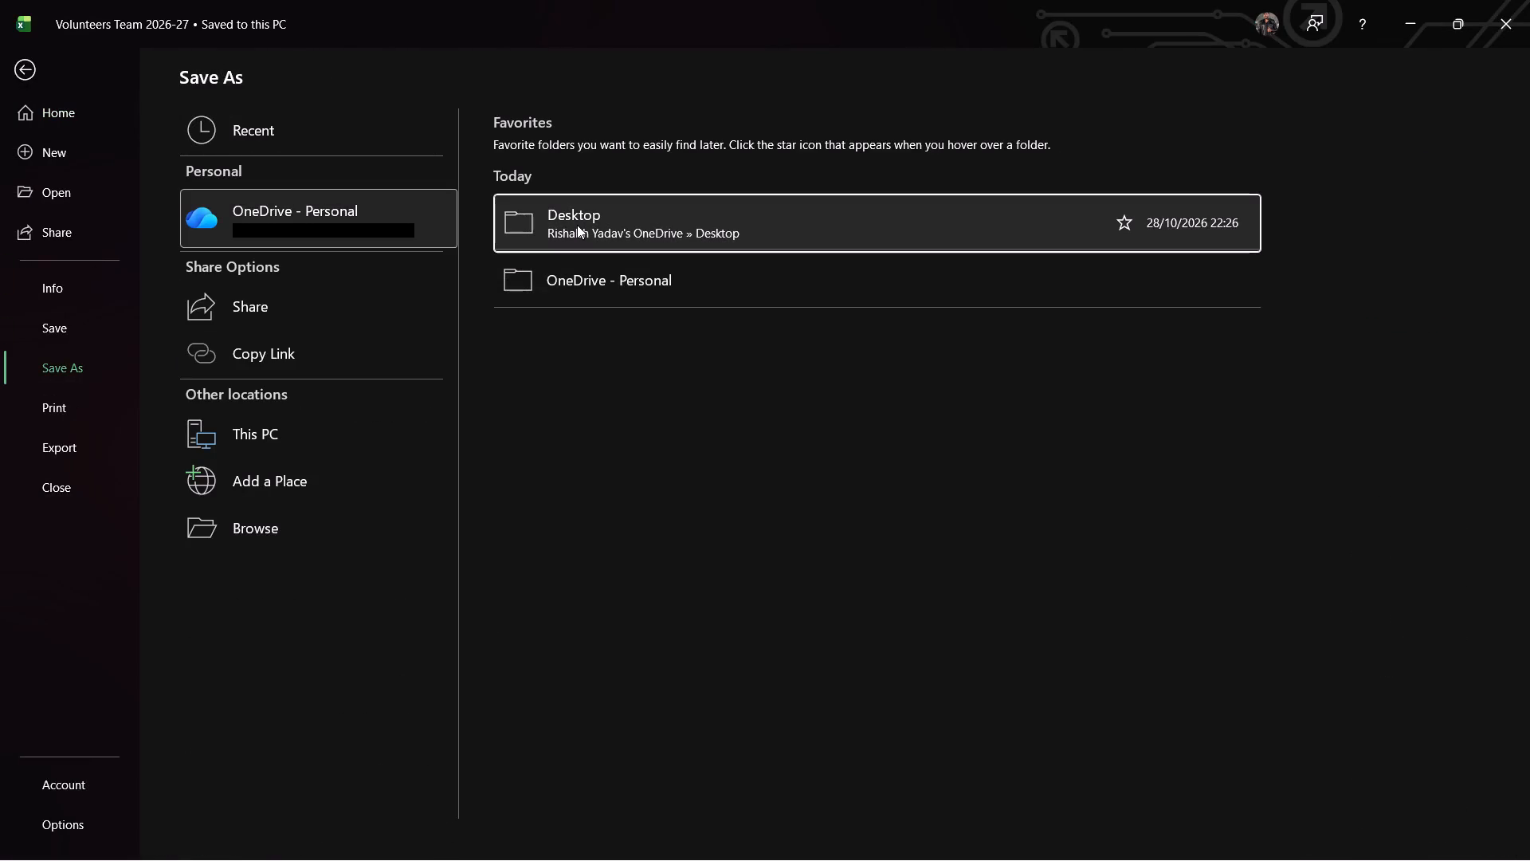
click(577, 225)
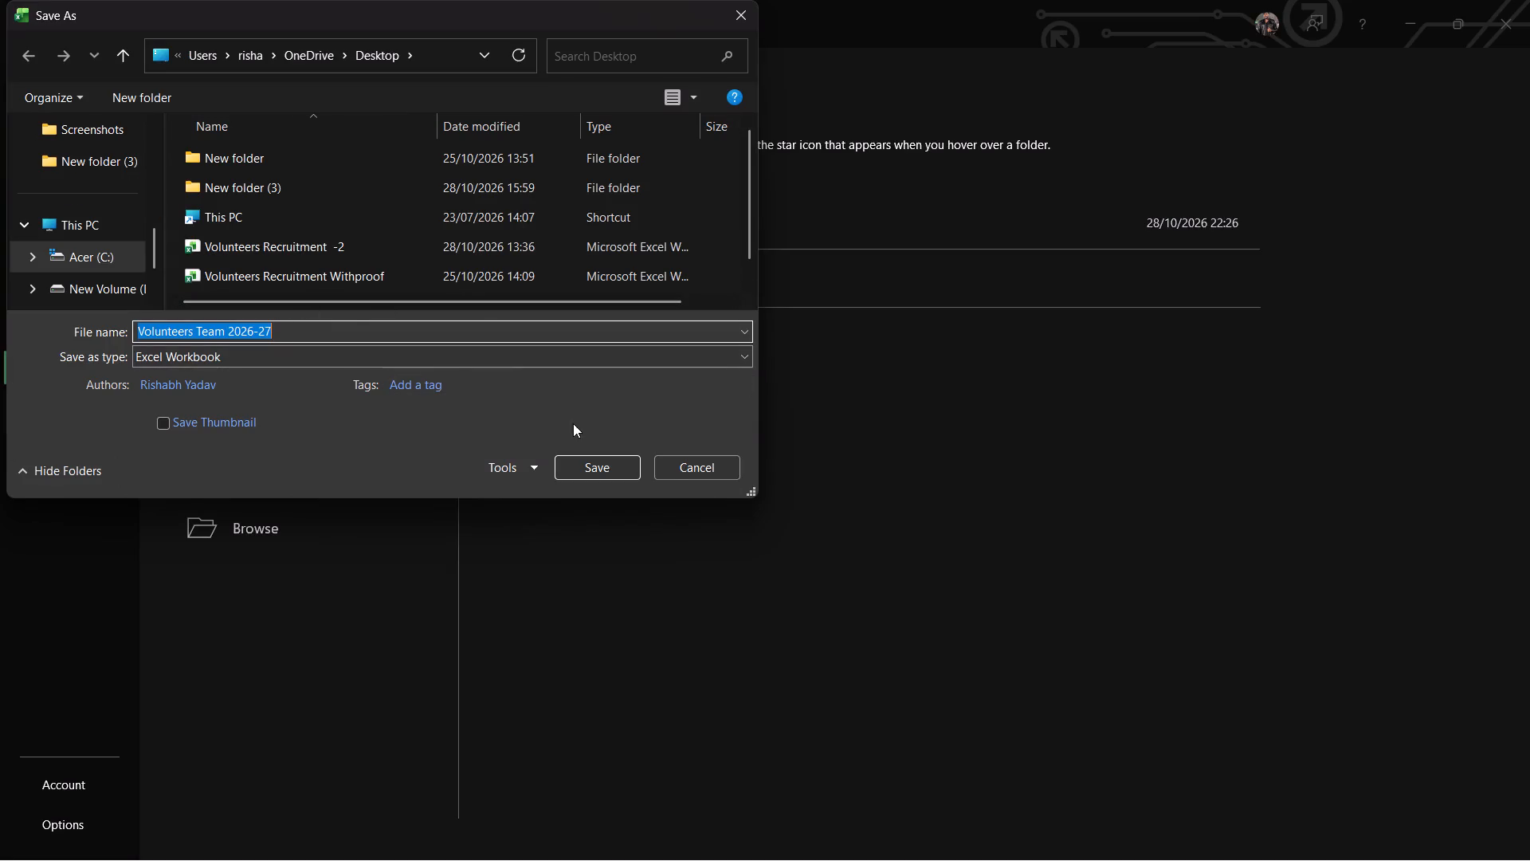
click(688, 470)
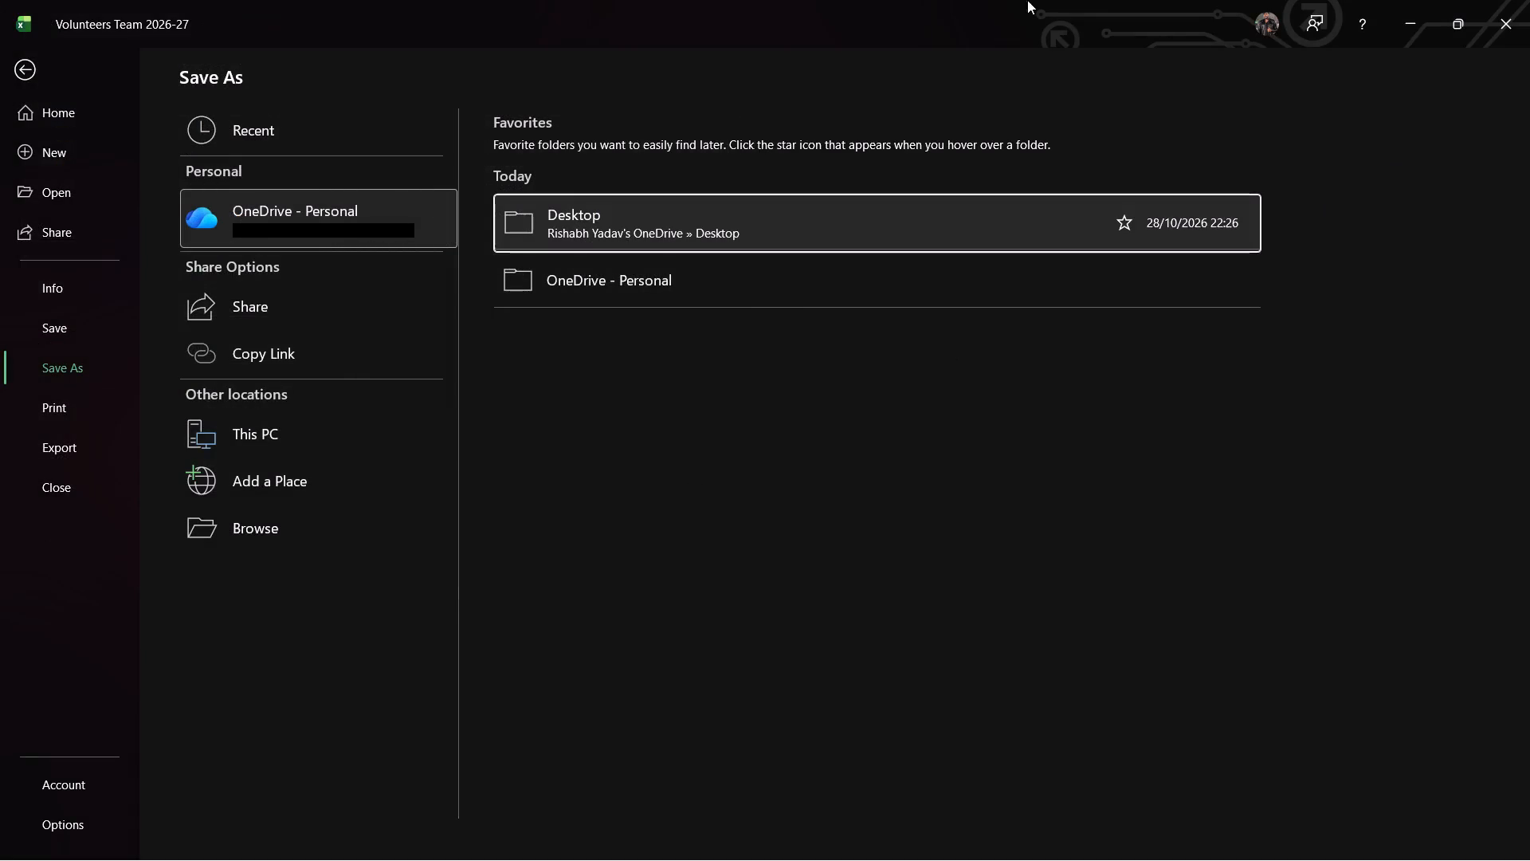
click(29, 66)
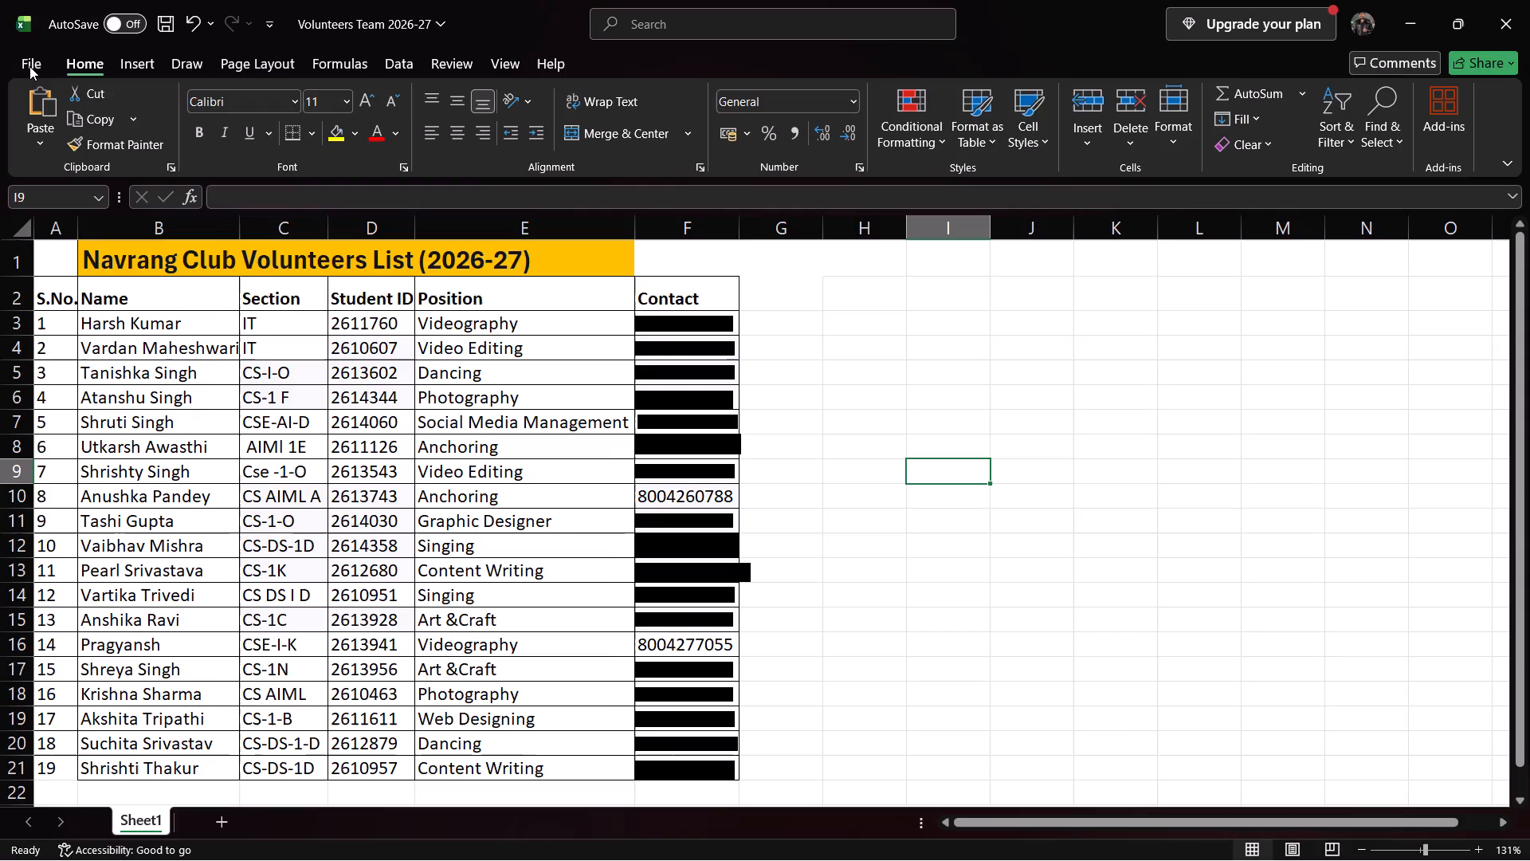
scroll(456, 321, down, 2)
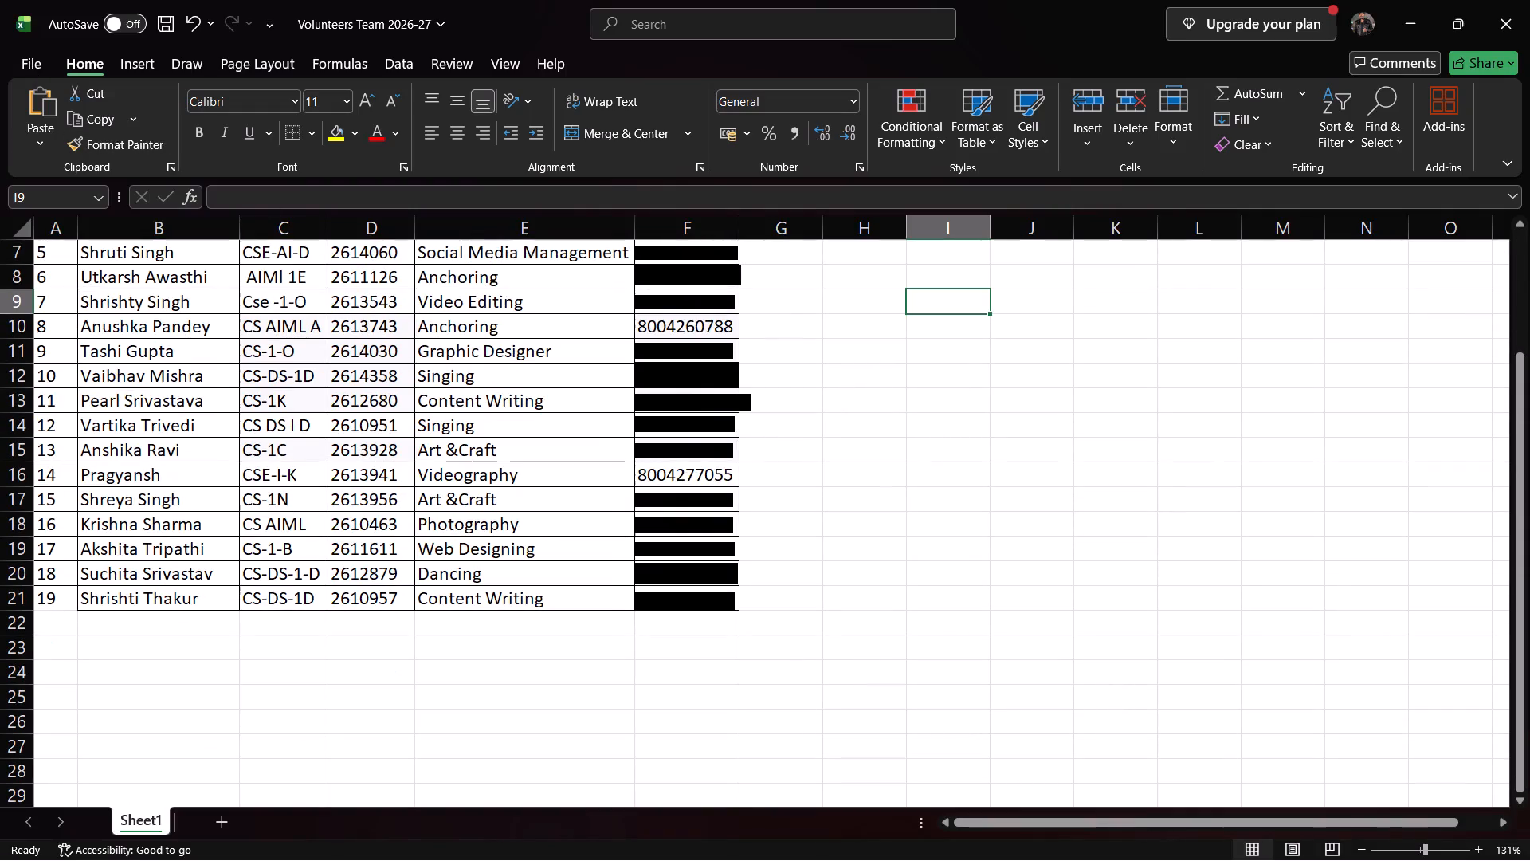
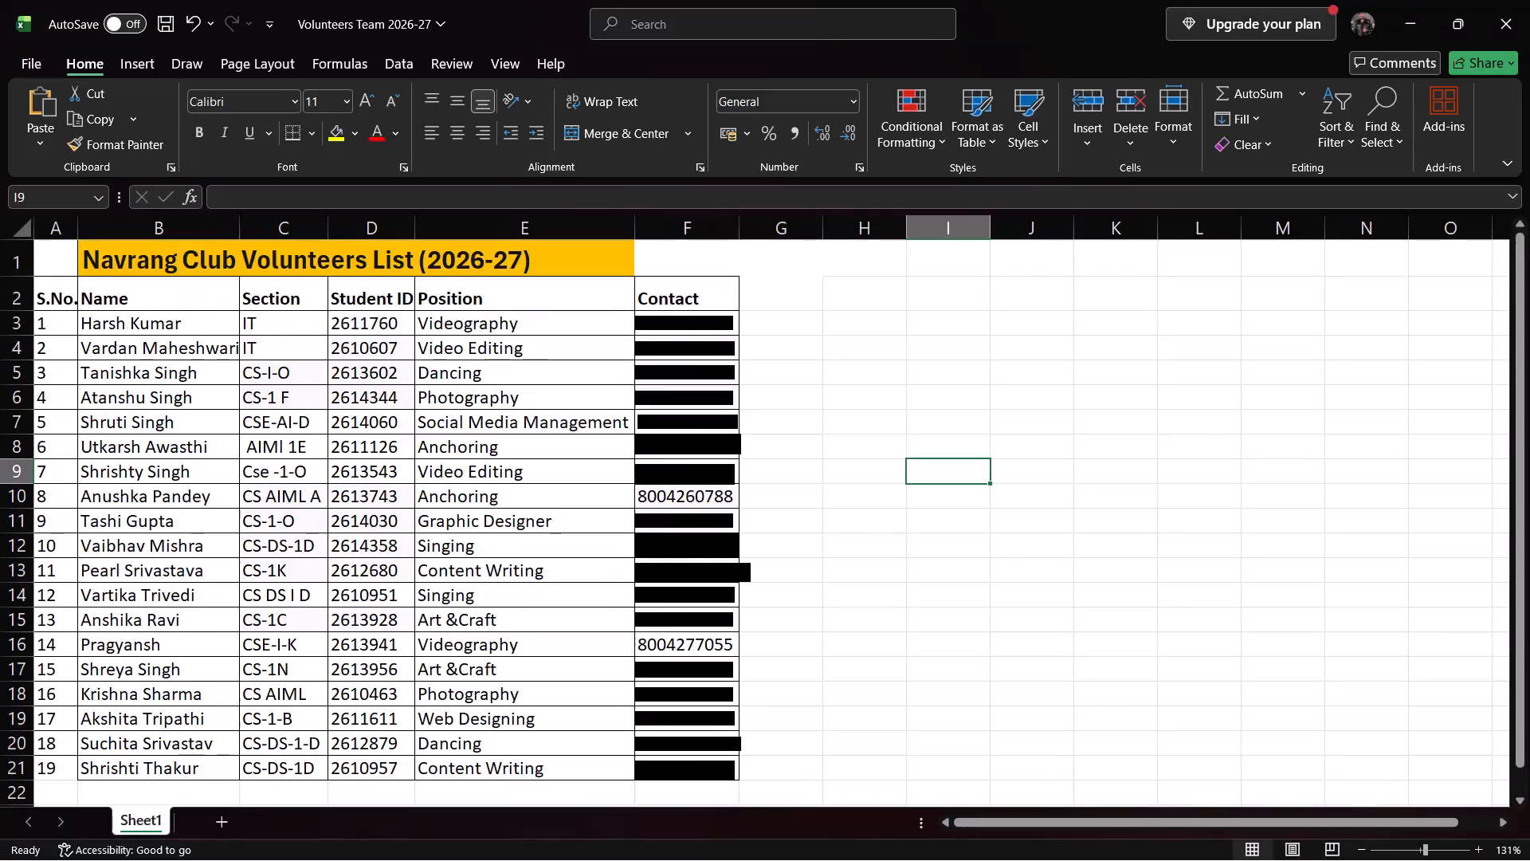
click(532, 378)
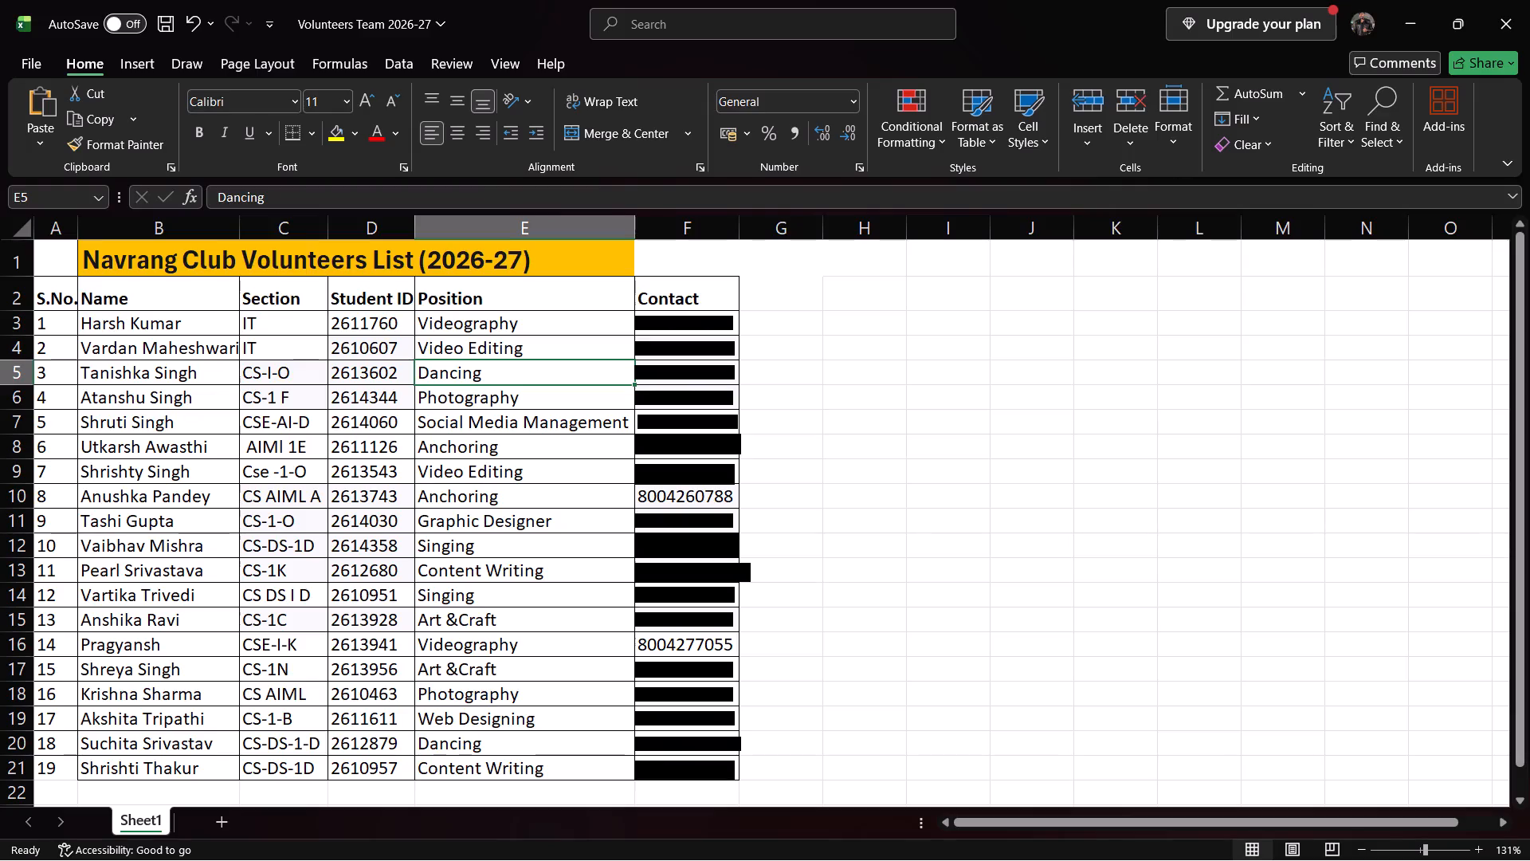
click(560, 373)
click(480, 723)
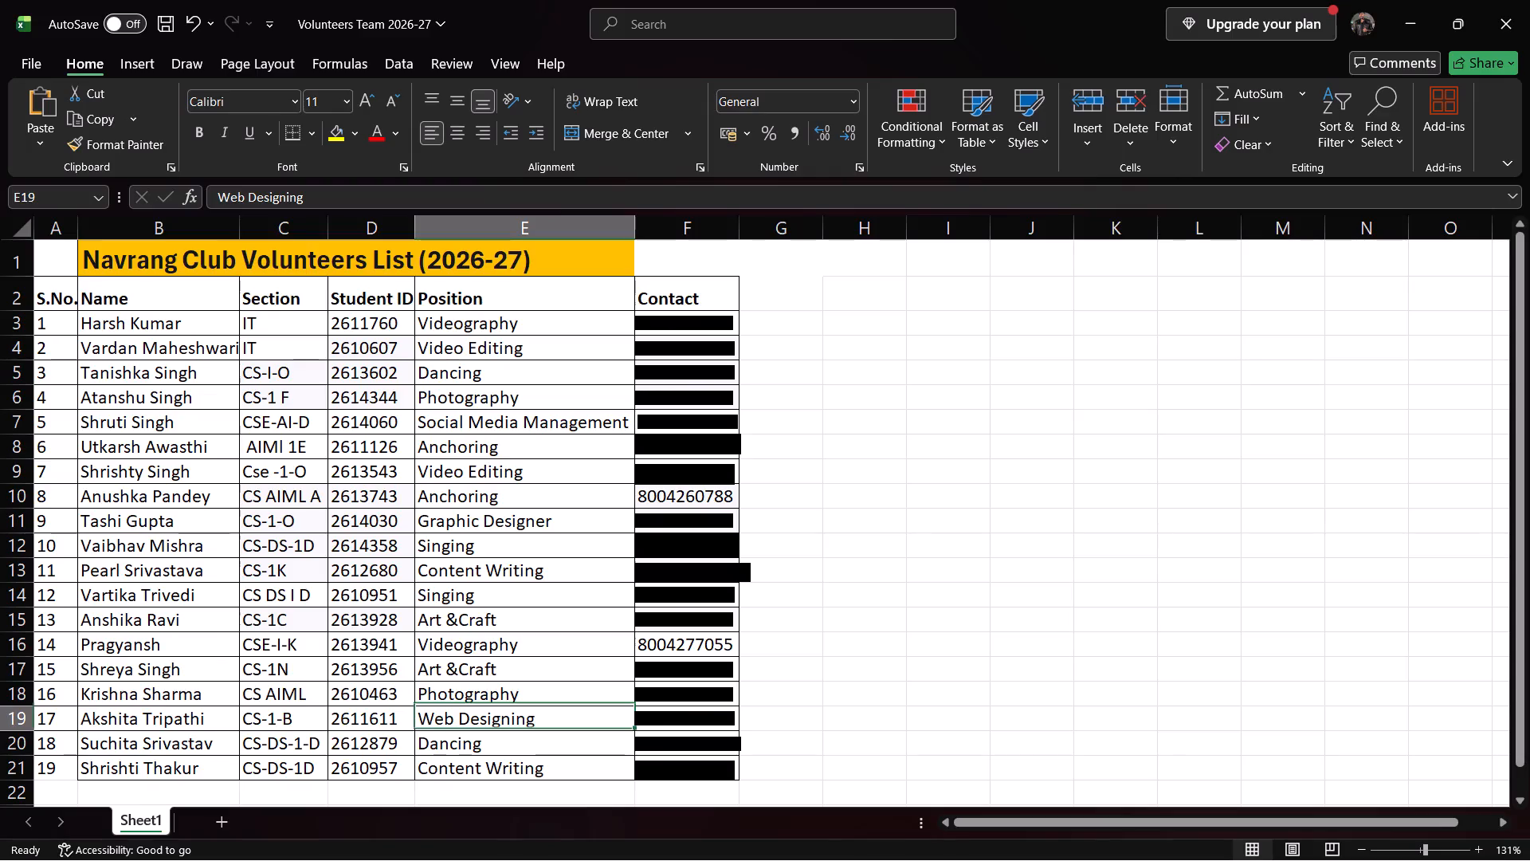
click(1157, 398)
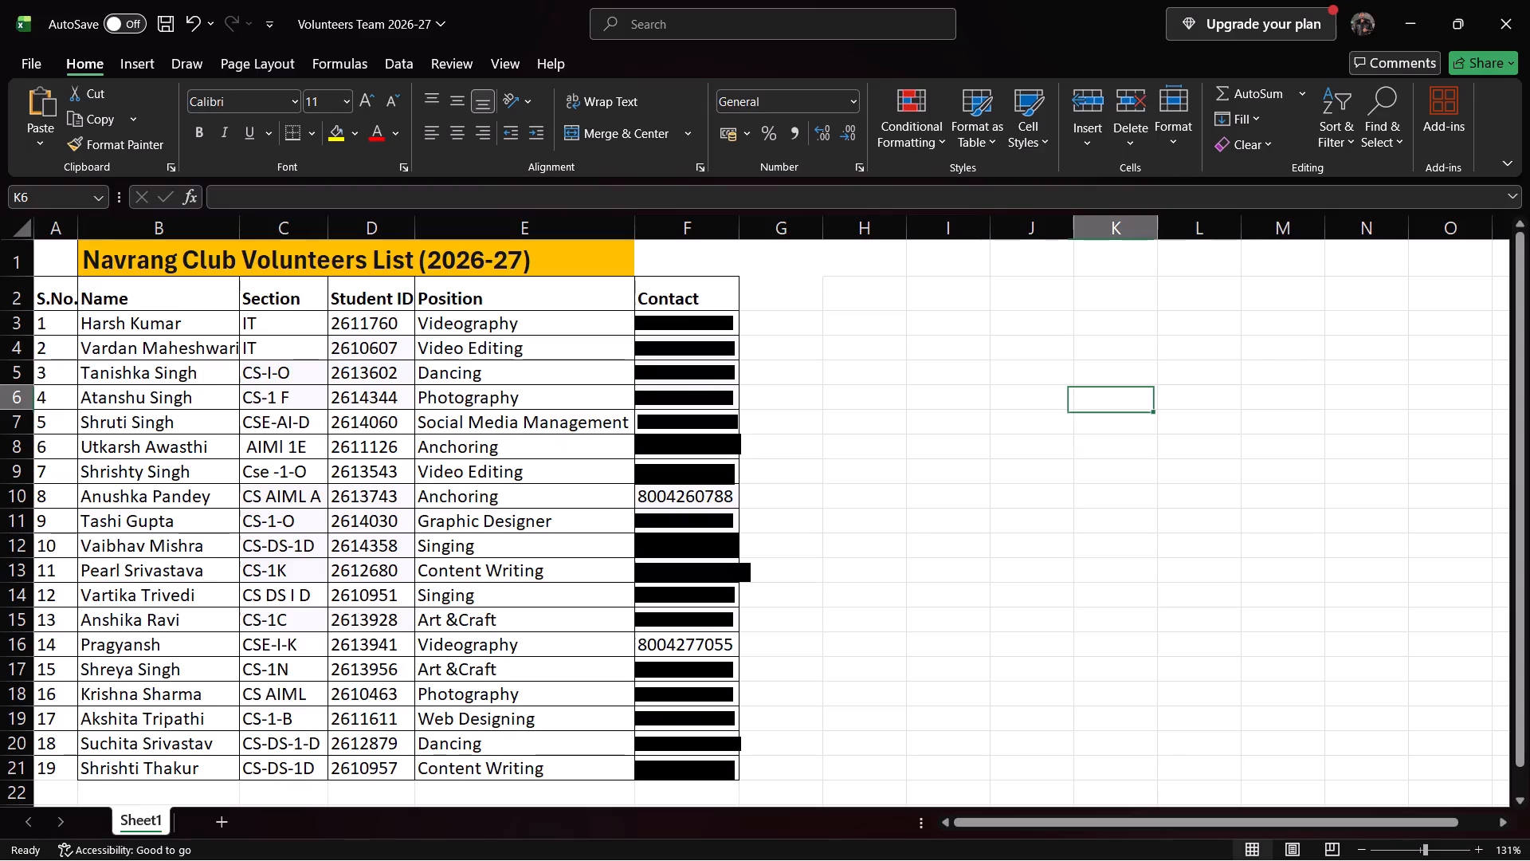
Move the Dancing volunteer's details from B20:F20 to the empty row 23, starting at B23, keeping the serial number in place.
click(292, 749)
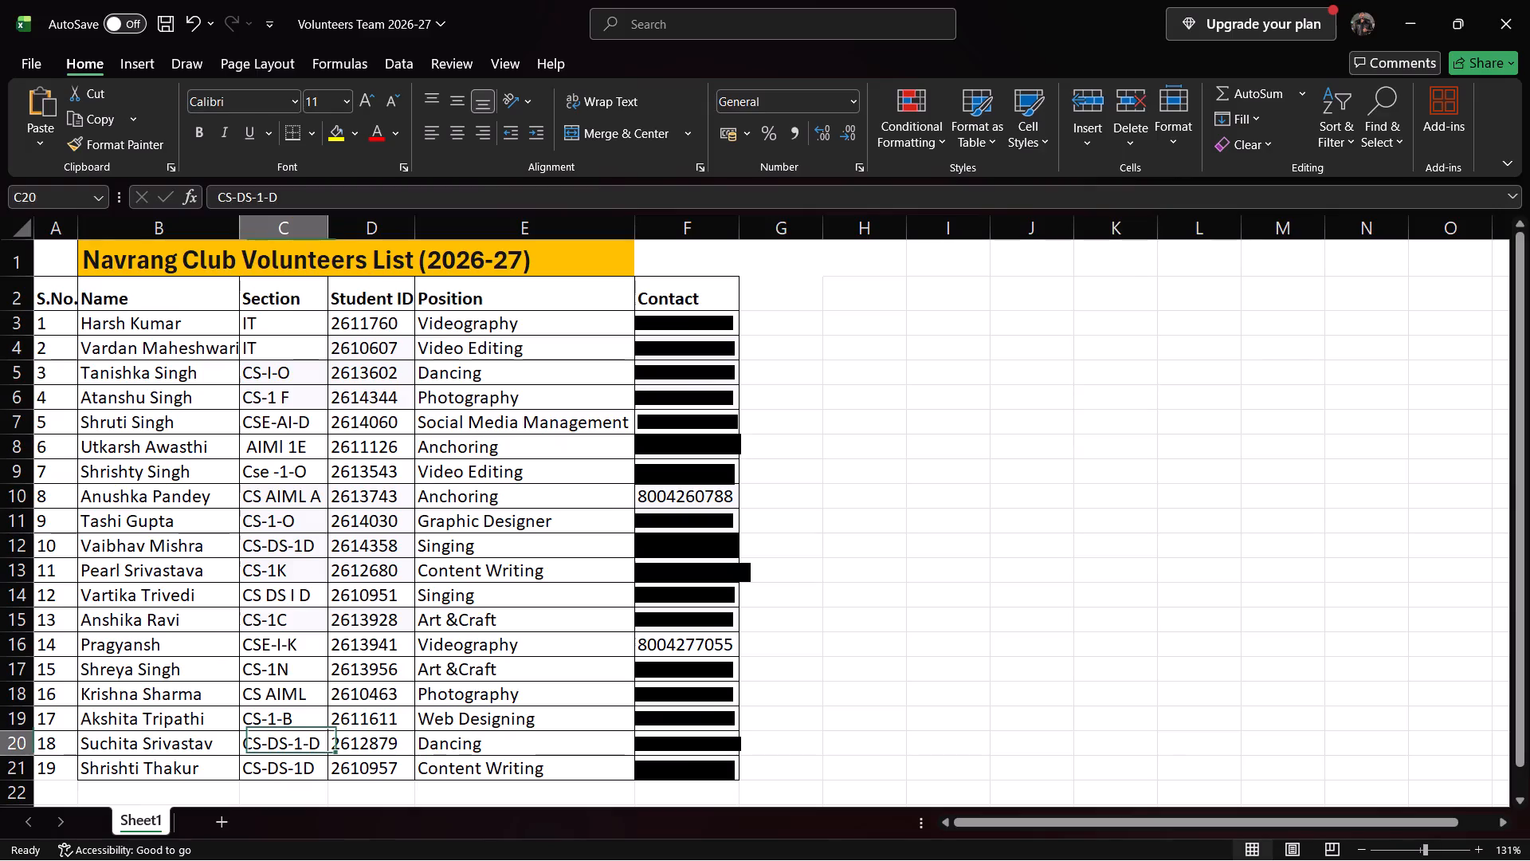
drag(139, 739, 385, 752)
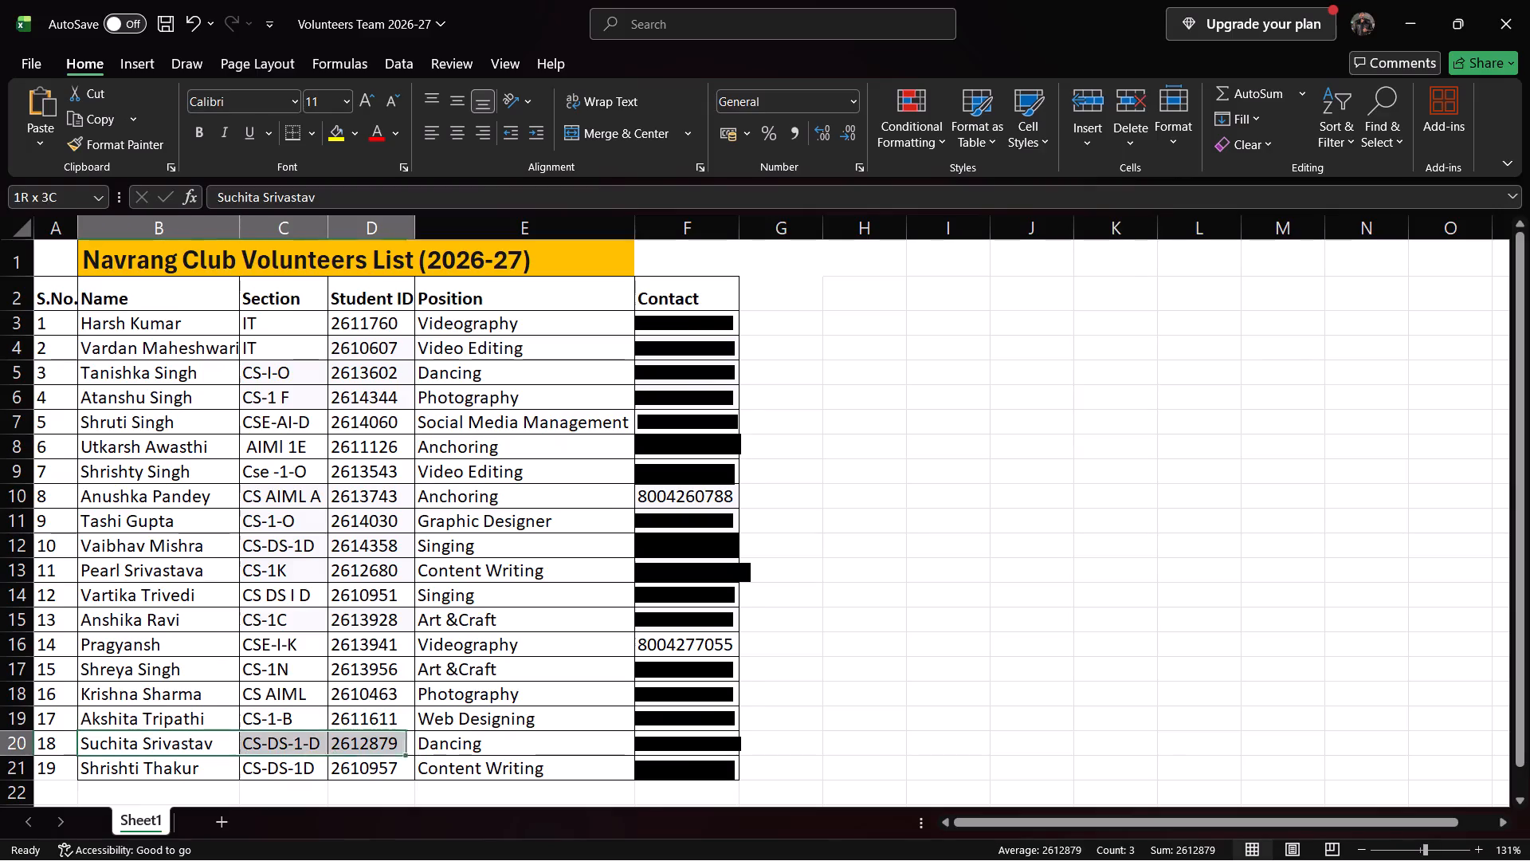
drag(385, 752, 698, 745)
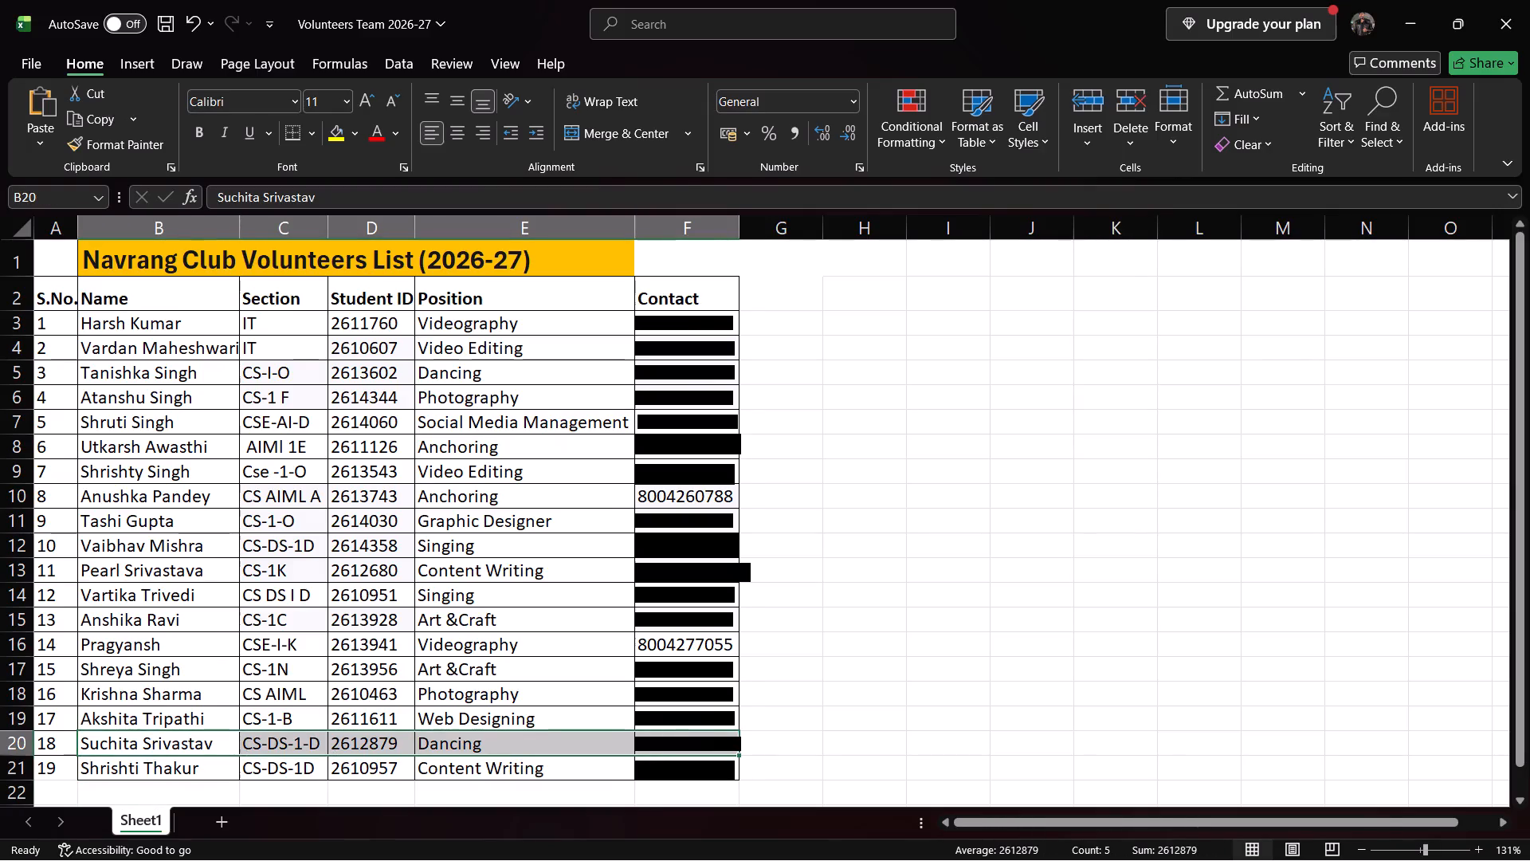
key(ctrl+c)
key(ctrl+x)
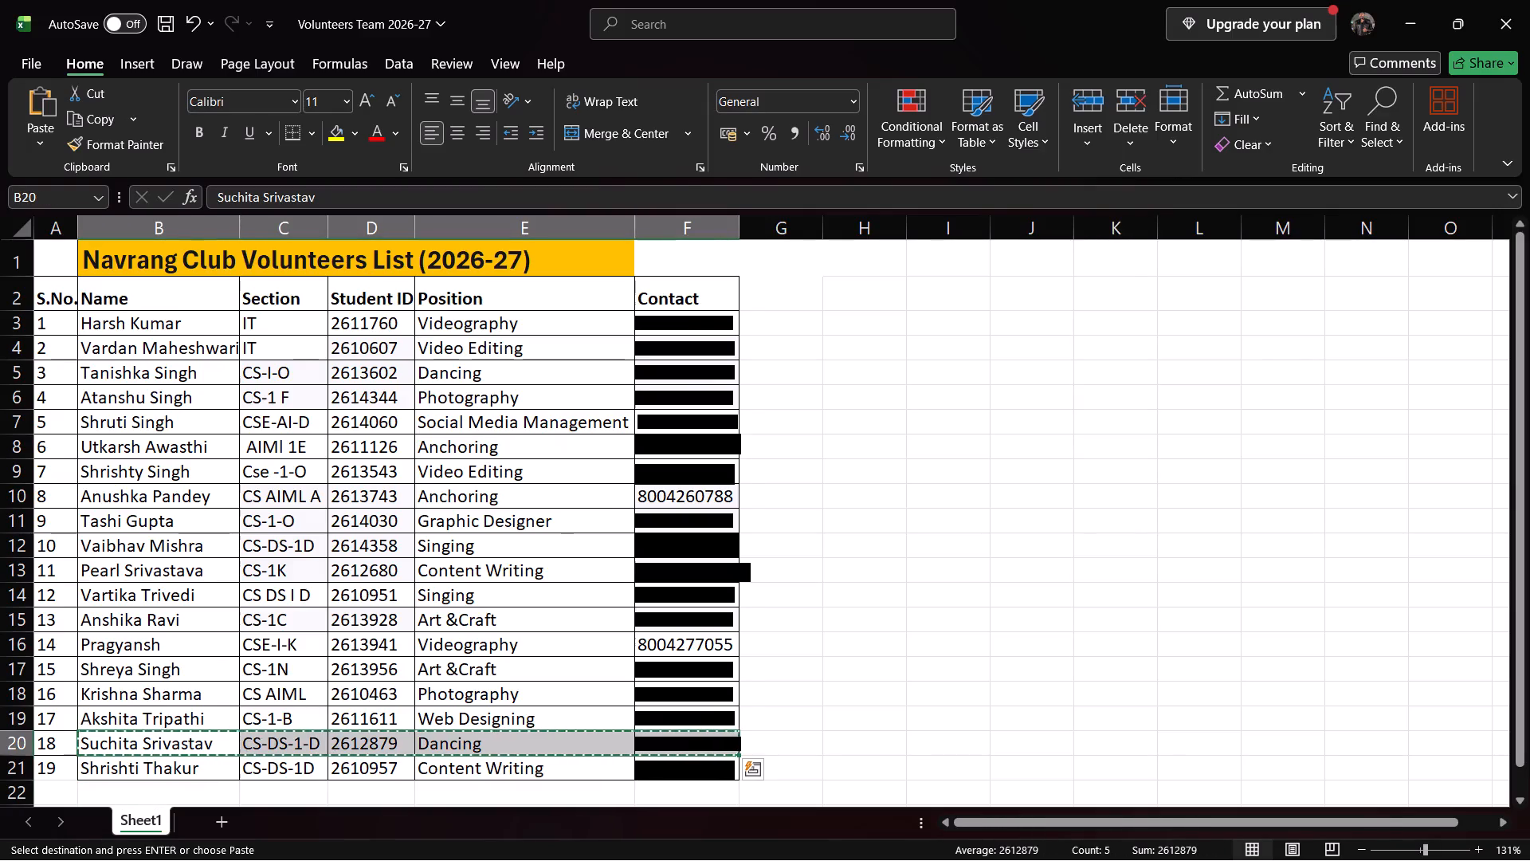
scroll(848, 627, down, 2)
click(167, 666)
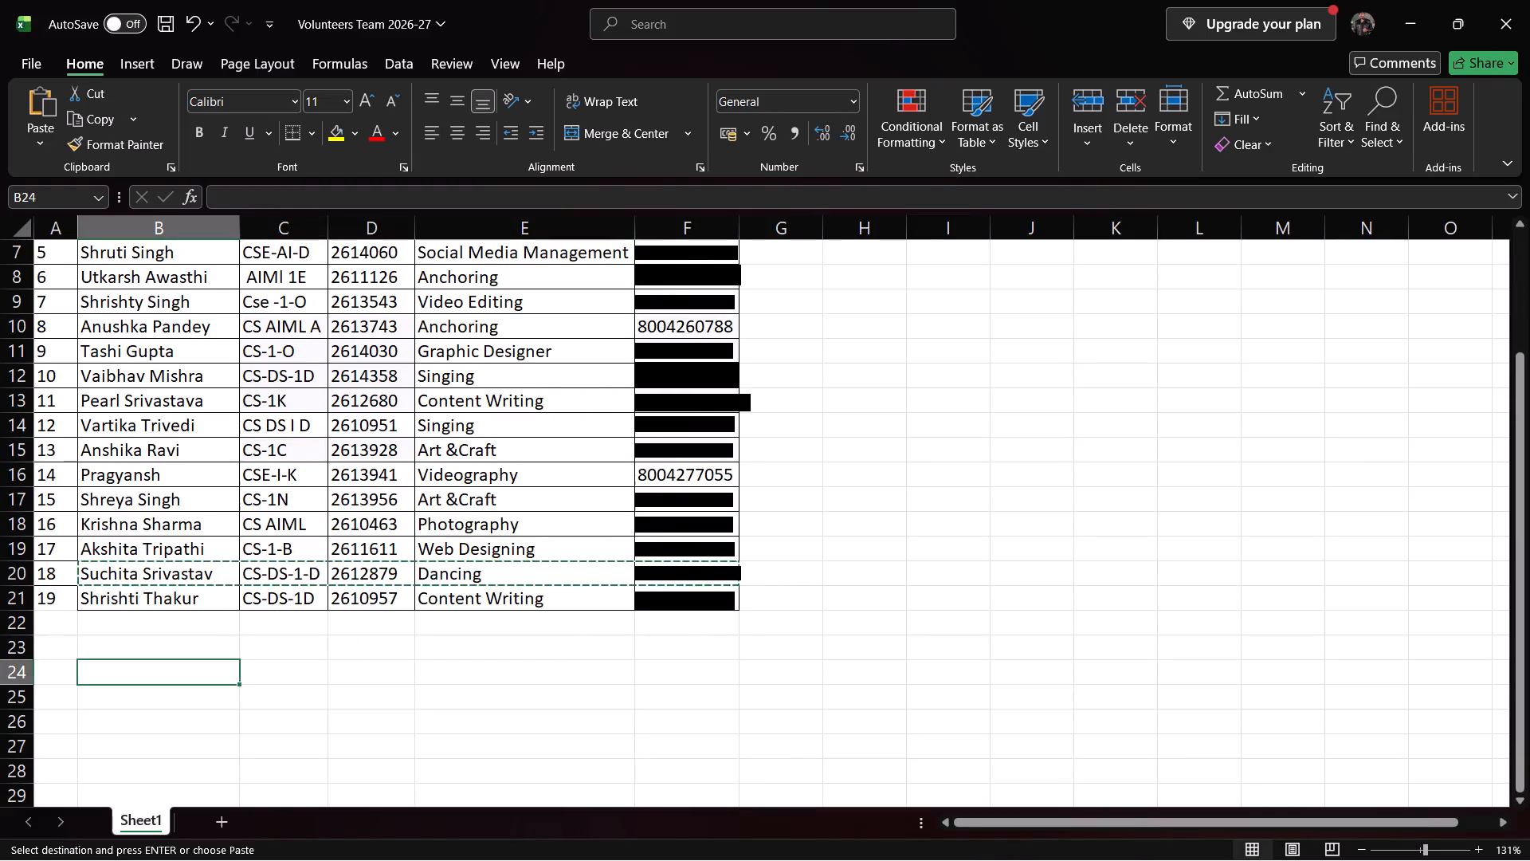
click(164, 652)
key(ctrl+v)
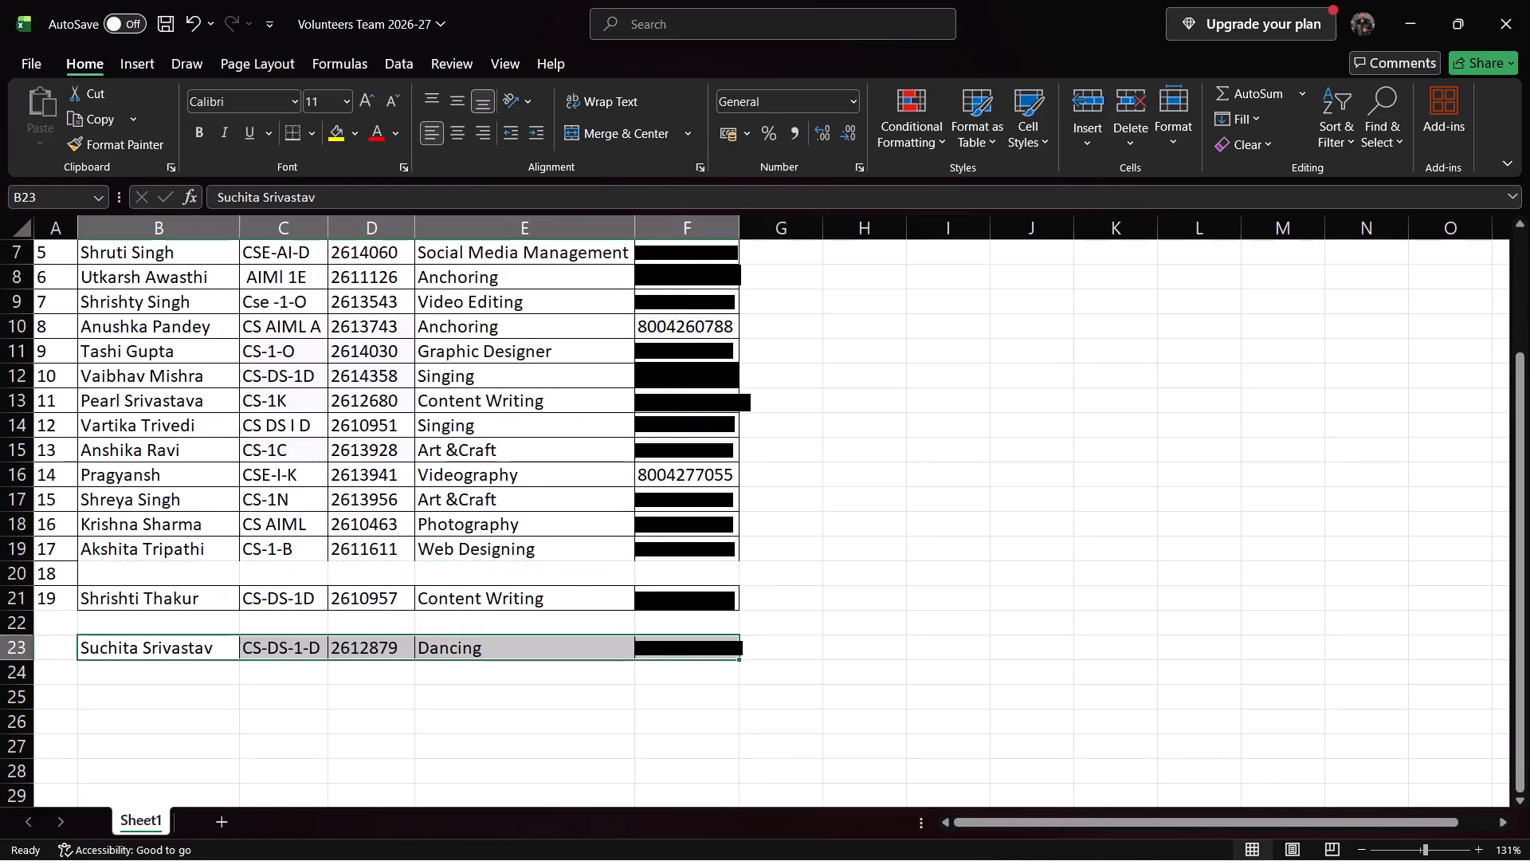
Move the Anchoring volunteer's details from B8:F8 into the emptied row 20, beside serial number 18.
scroll(582, 714, up, 2)
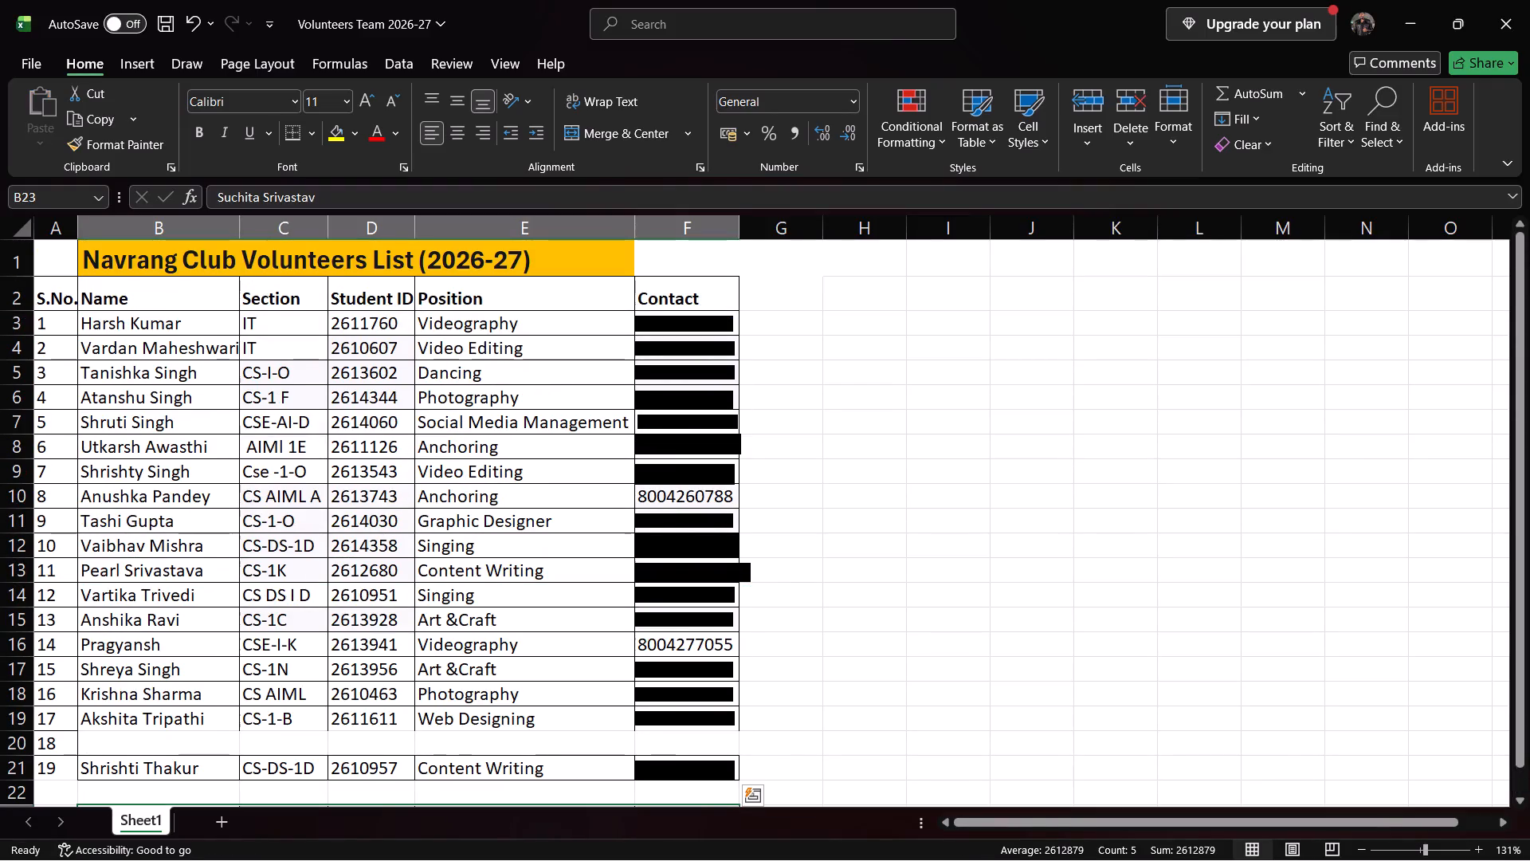
click(108, 450)
drag(103, 446, 334, 453)
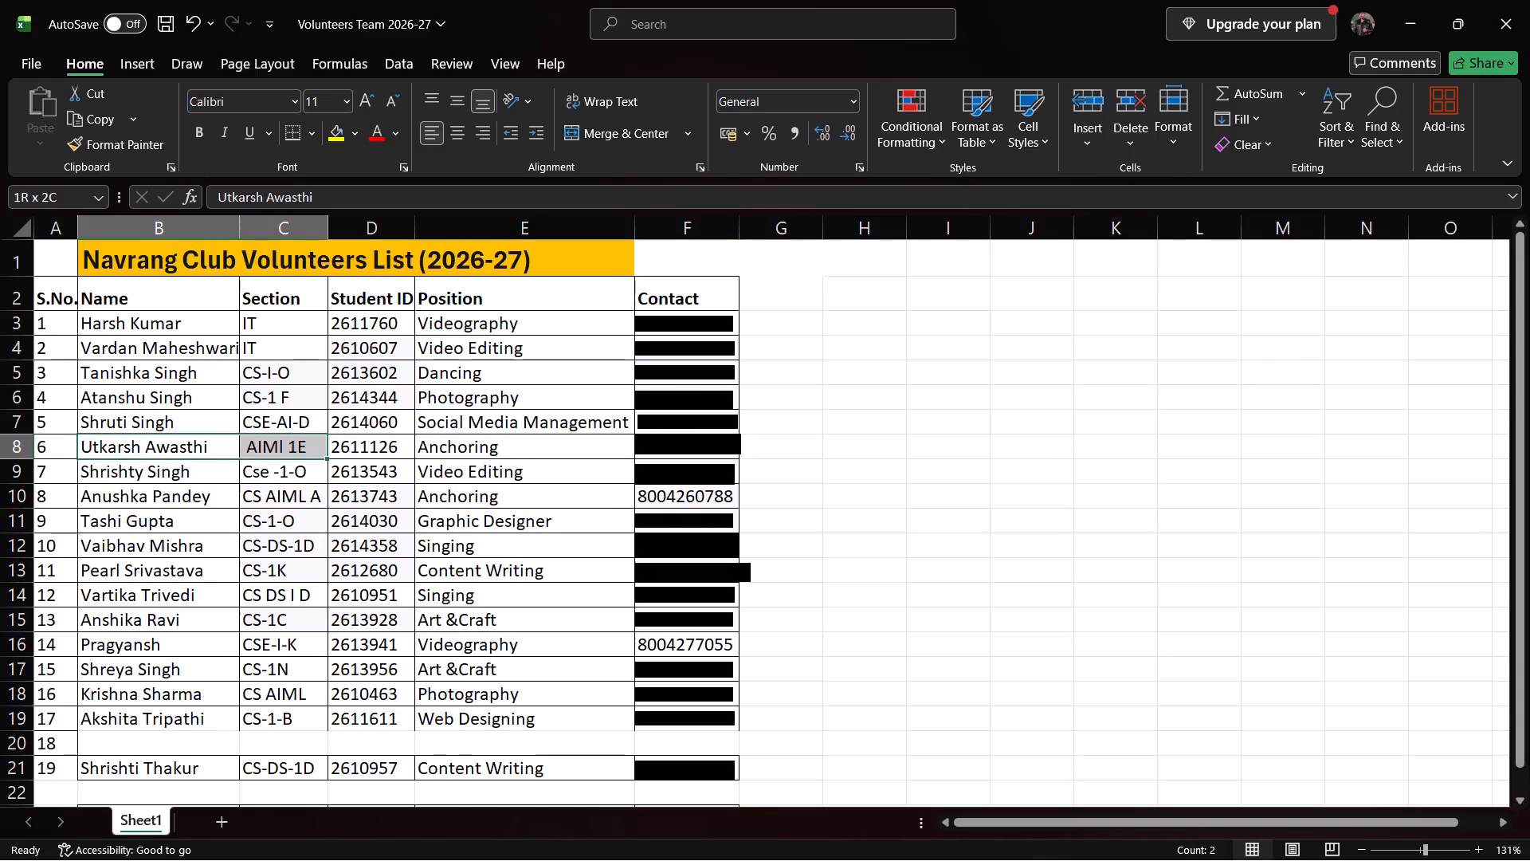
drag(334, 453, 667, 450)
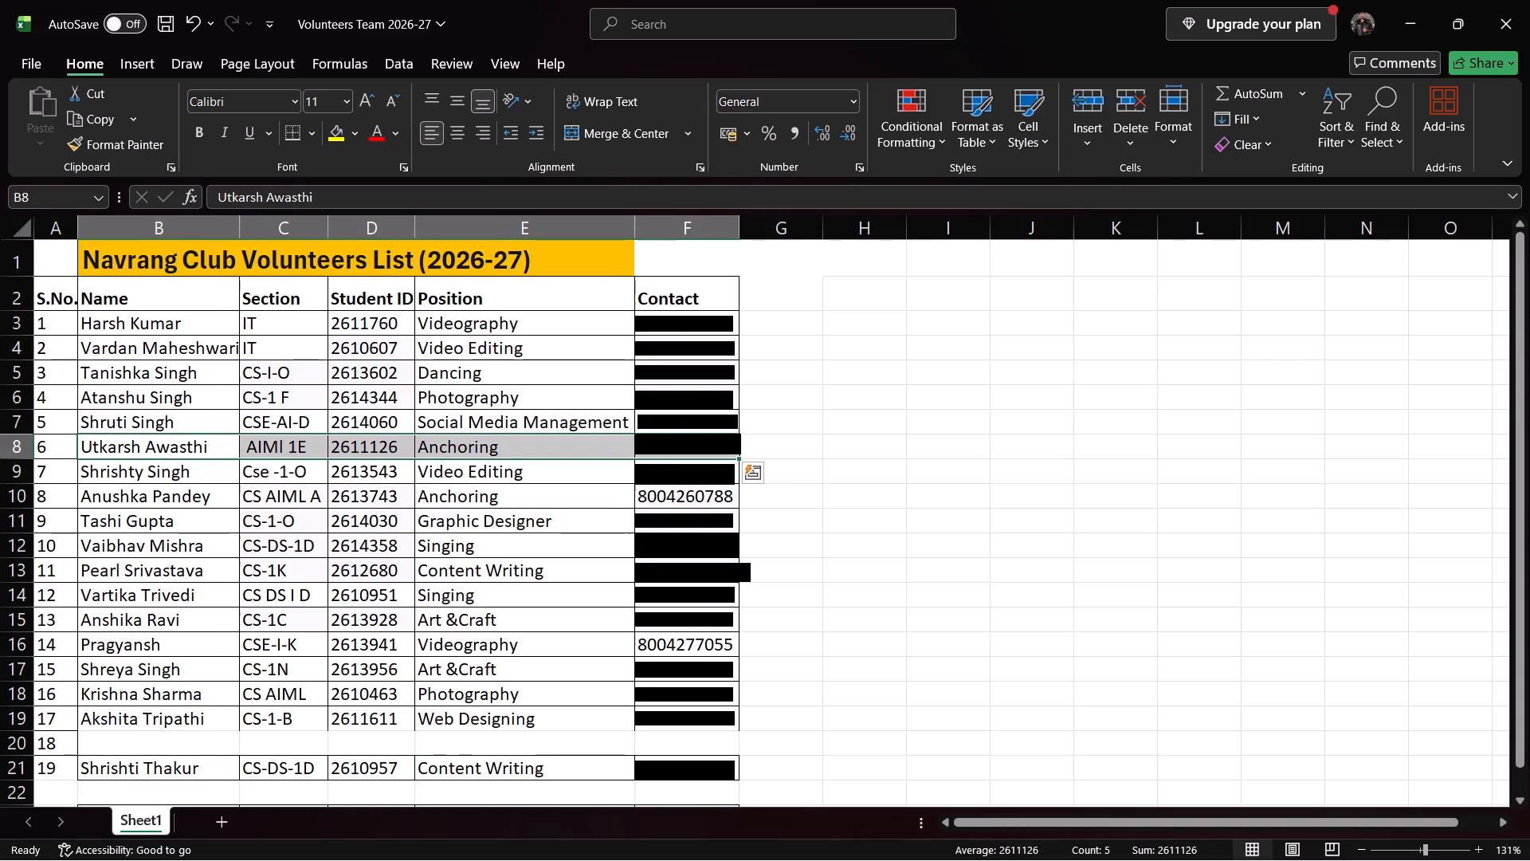
key(ctrl+c)
key(ctrl+x)
scroll(761, 528, down, 1)
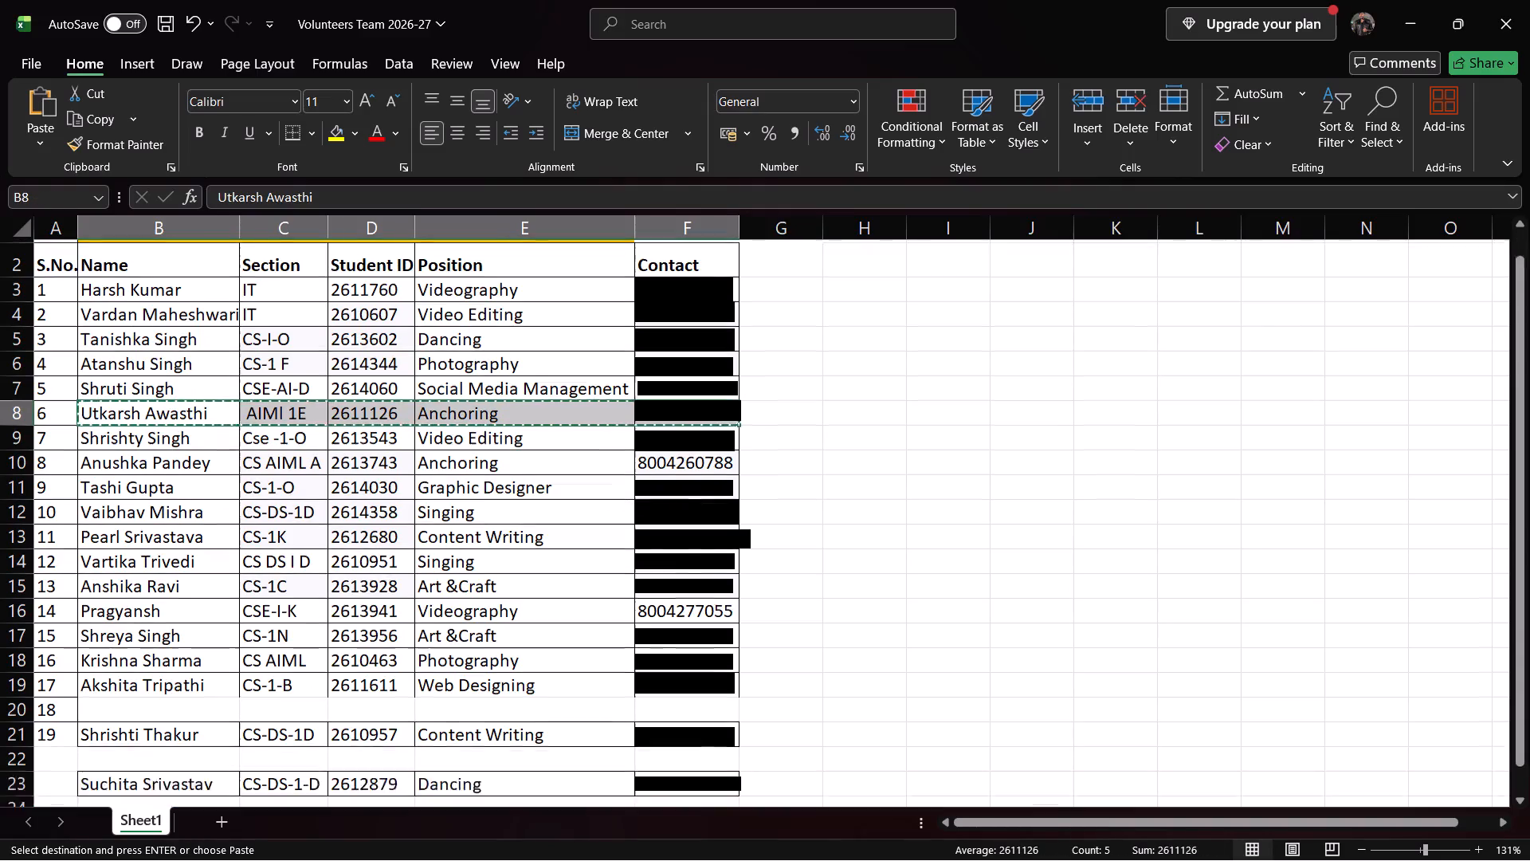
click(140, 643)
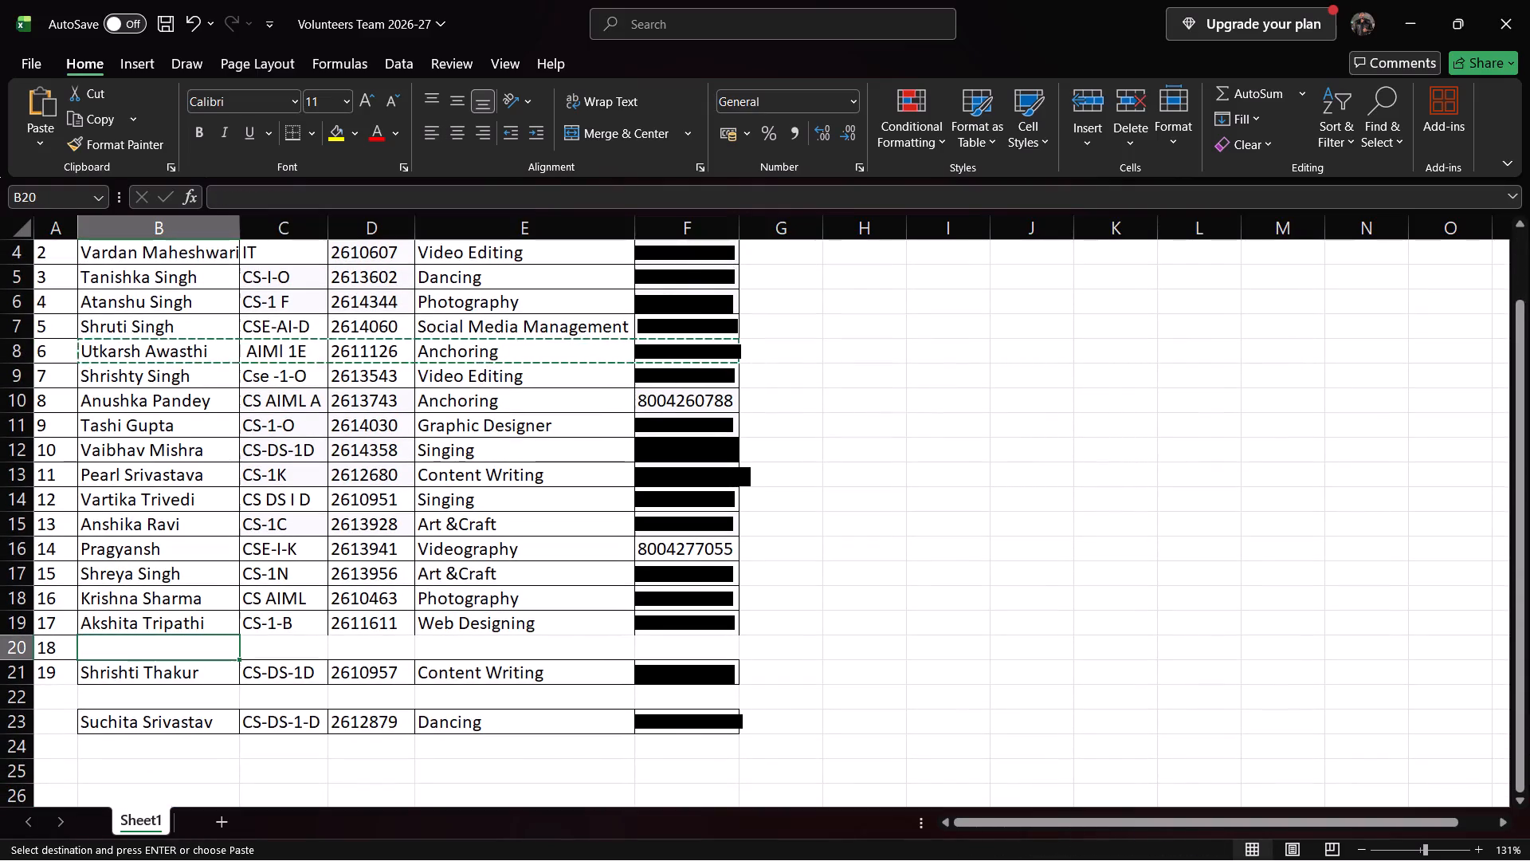
key(ctrl+v)
Move the parked Dancing volunteer's details from B23:F23 into the emptied row 8, beside serial number 6.
click(157, 723)
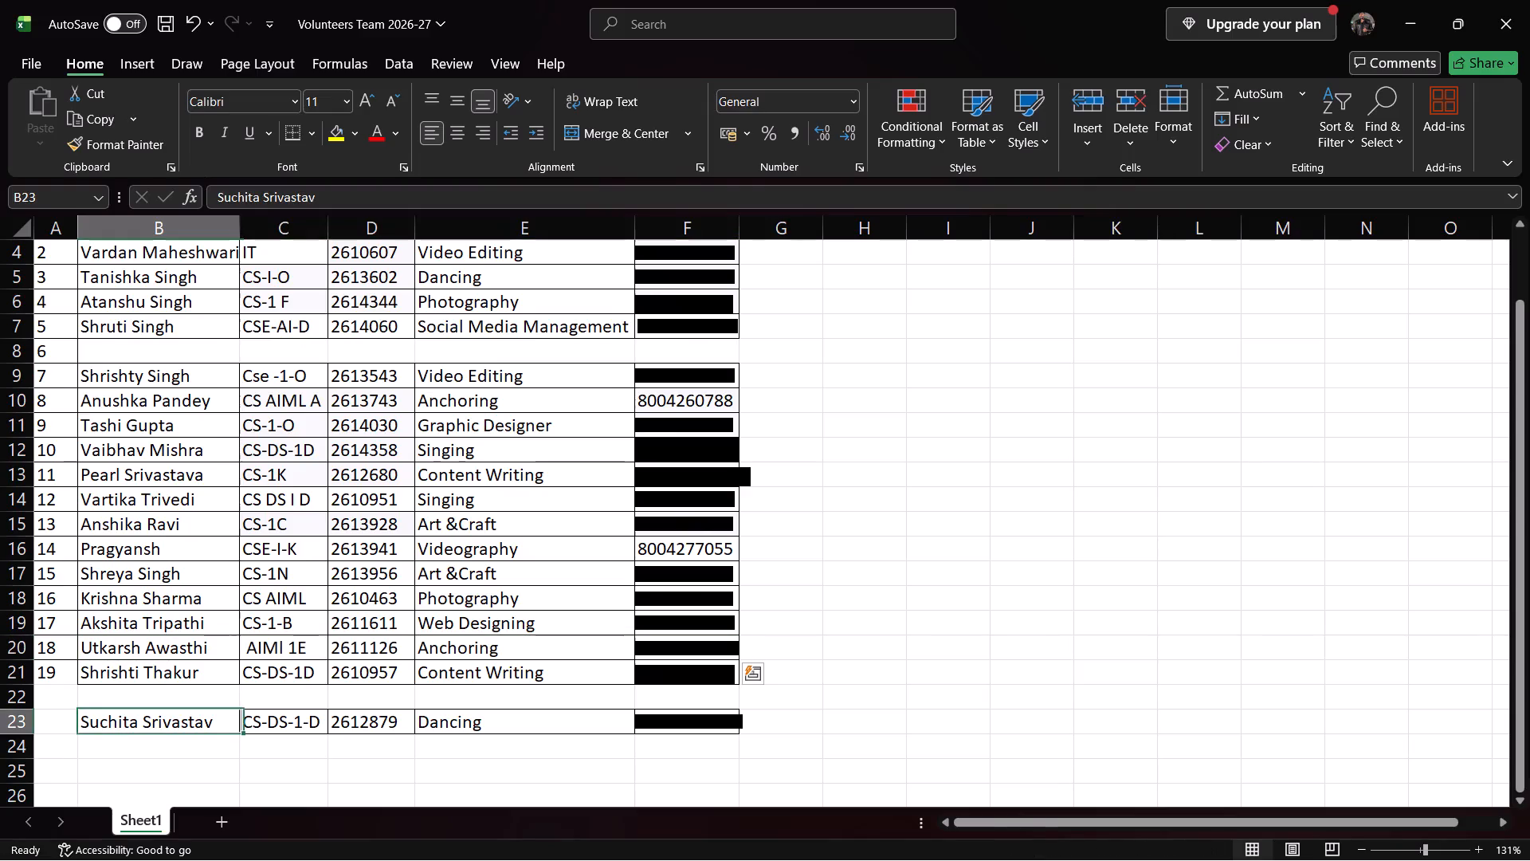
key(ctrl+c)
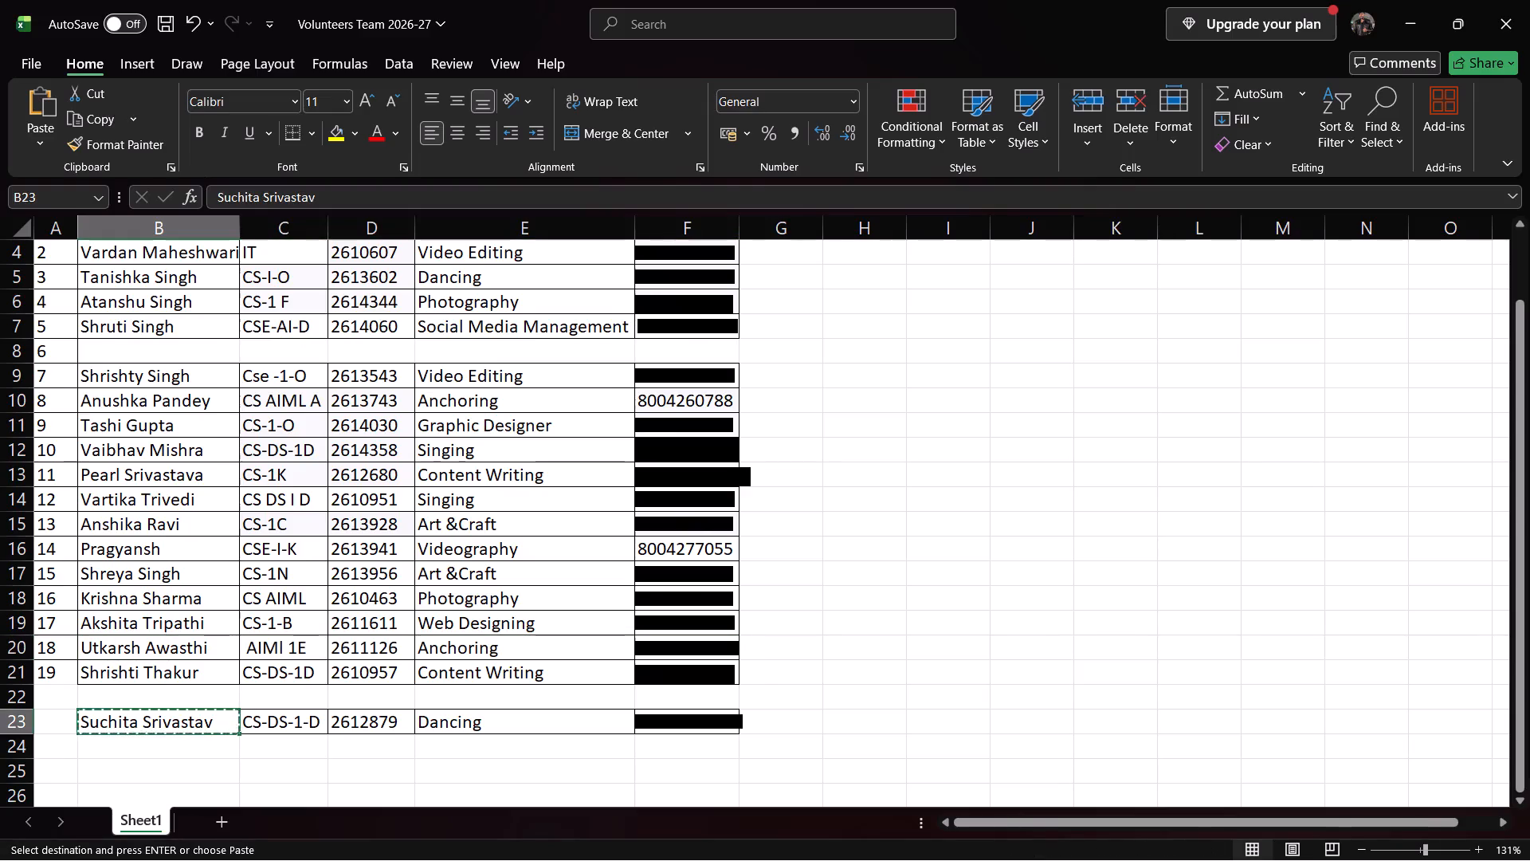
click(182, 740)
click(460, 802)
drag(184, 717, 448, 714)
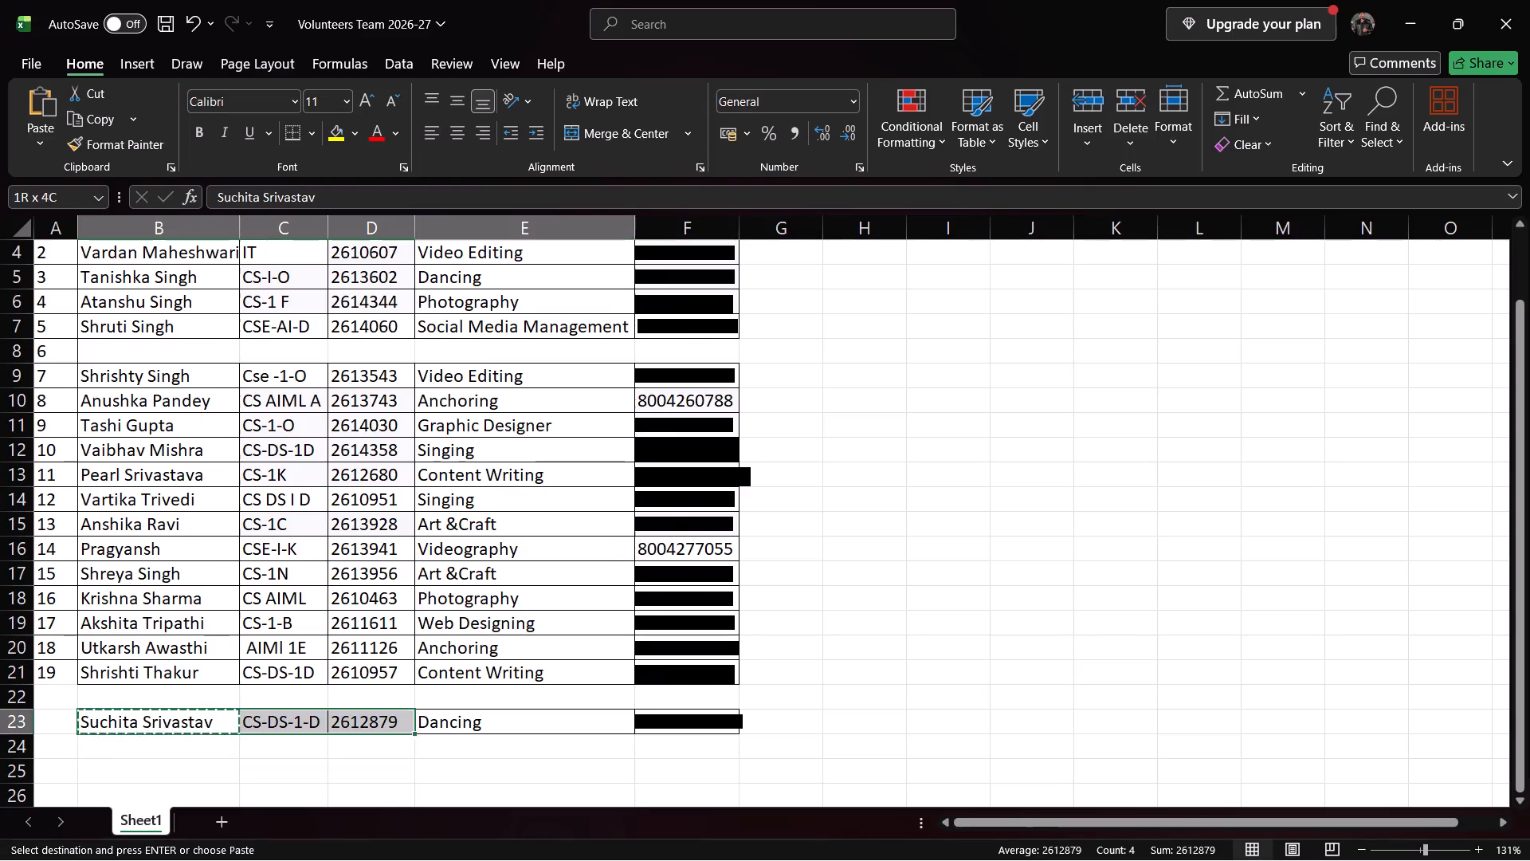
drag(448, 714, 661, 721)
key(ctrl+c)
key(ctrl+x)
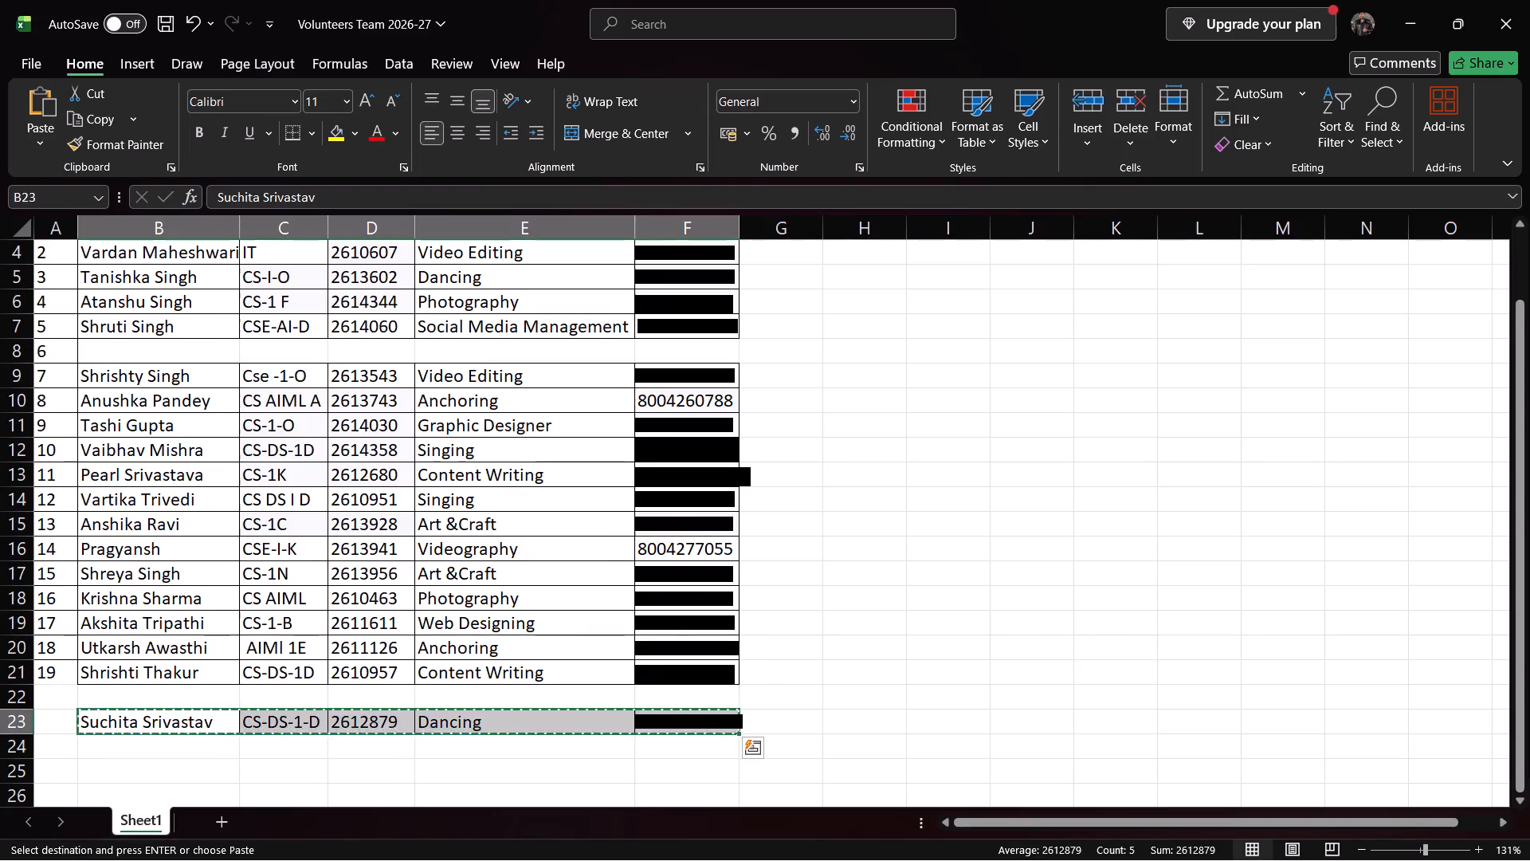
click(147, 351)
key(ctrl+v)
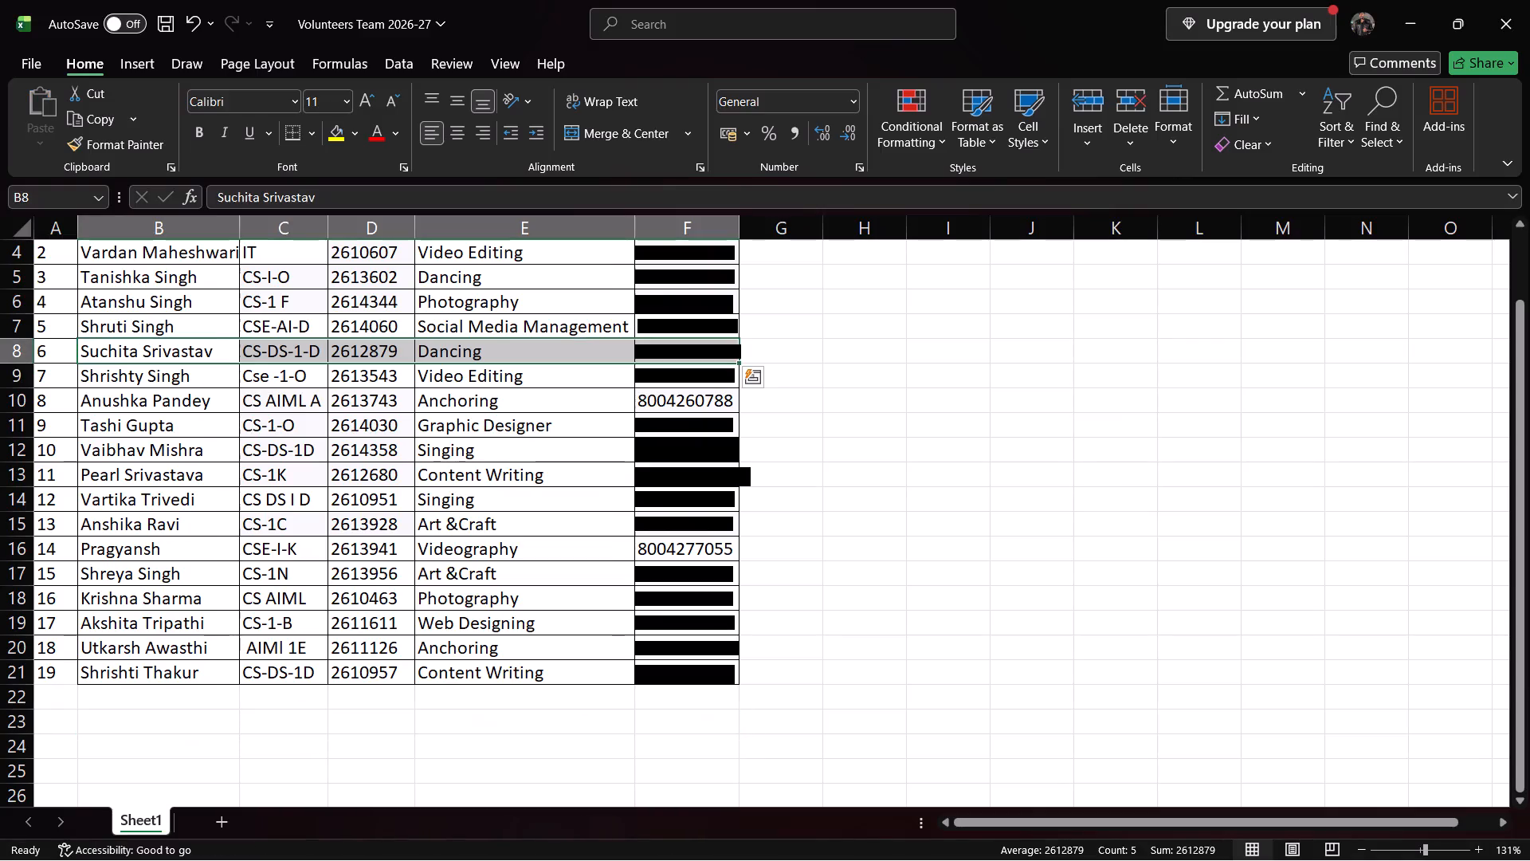
click(900, 530)
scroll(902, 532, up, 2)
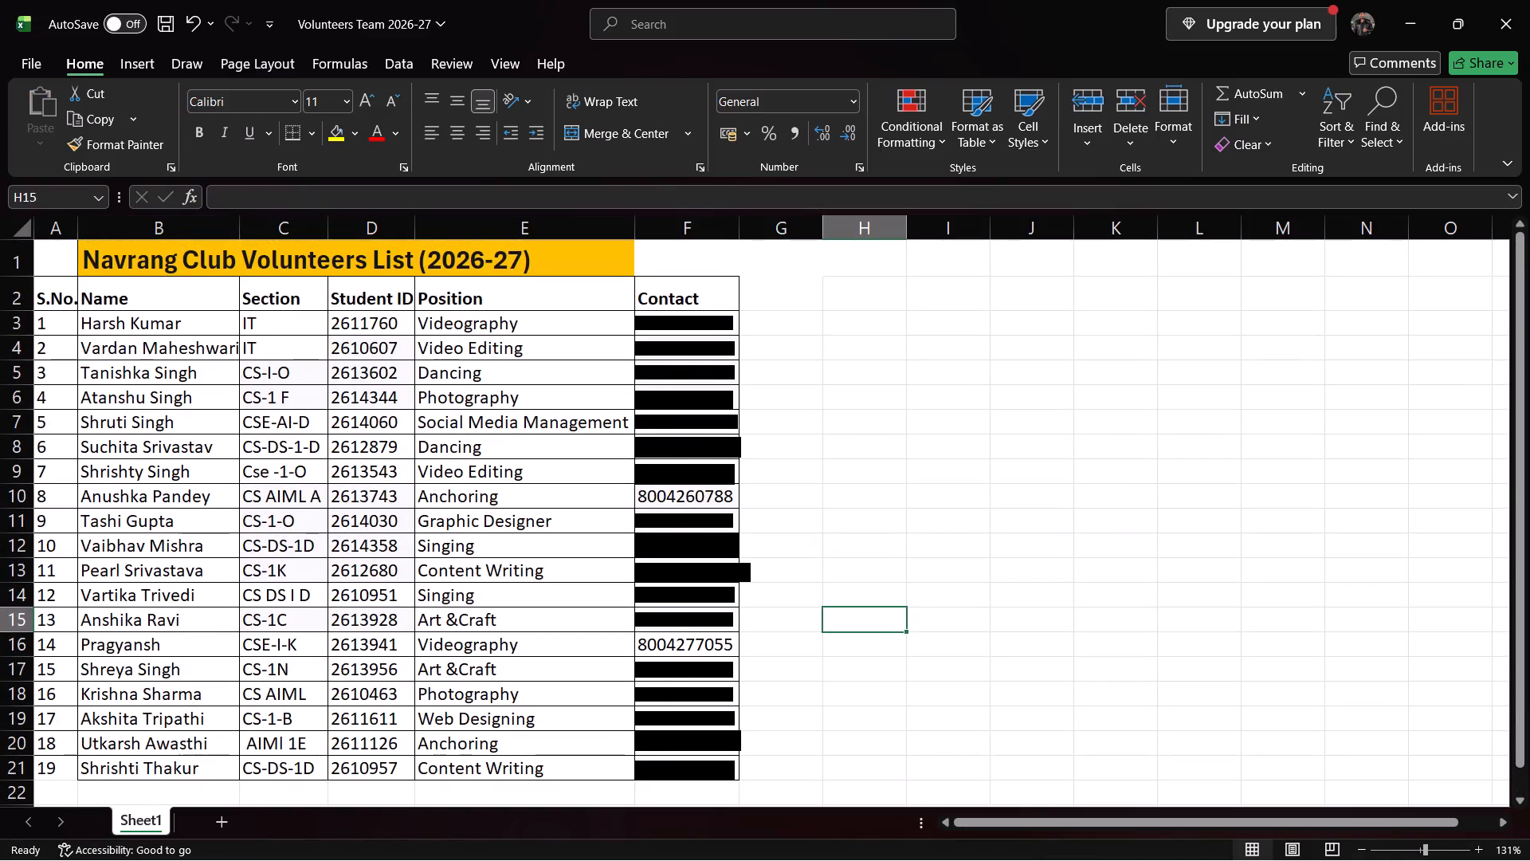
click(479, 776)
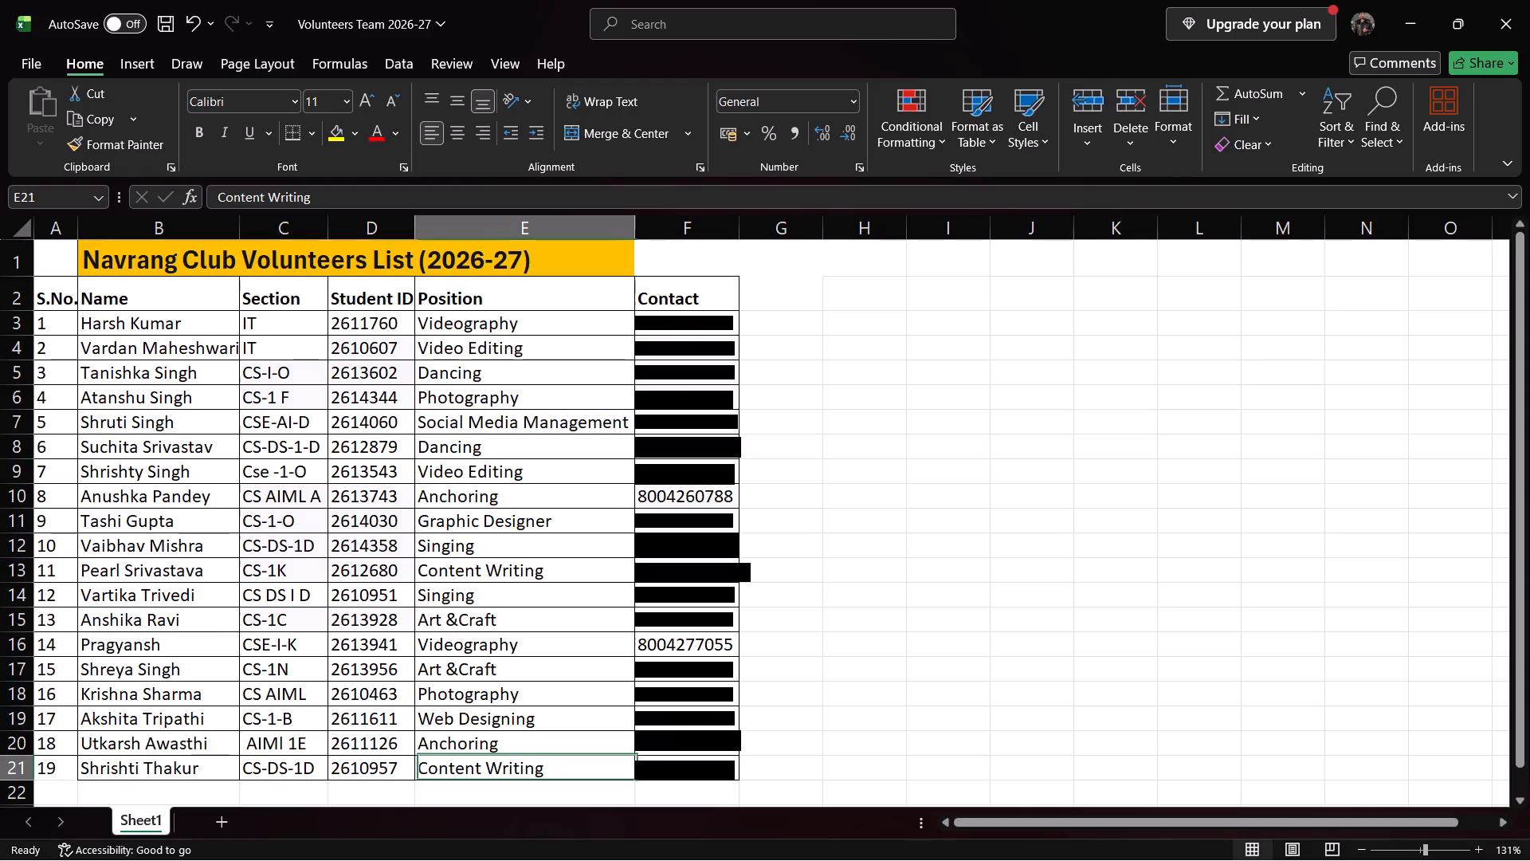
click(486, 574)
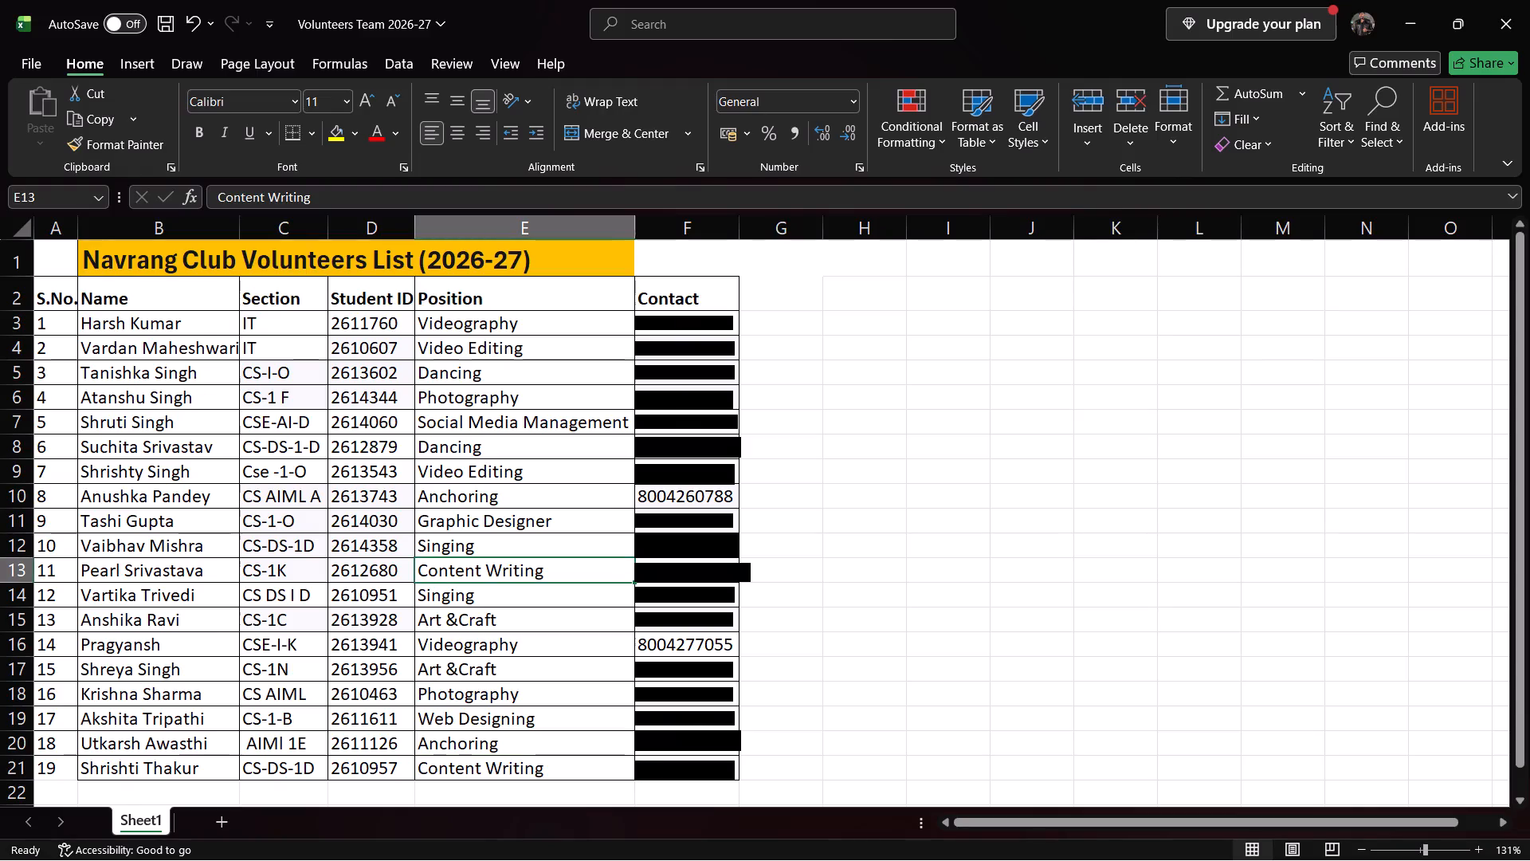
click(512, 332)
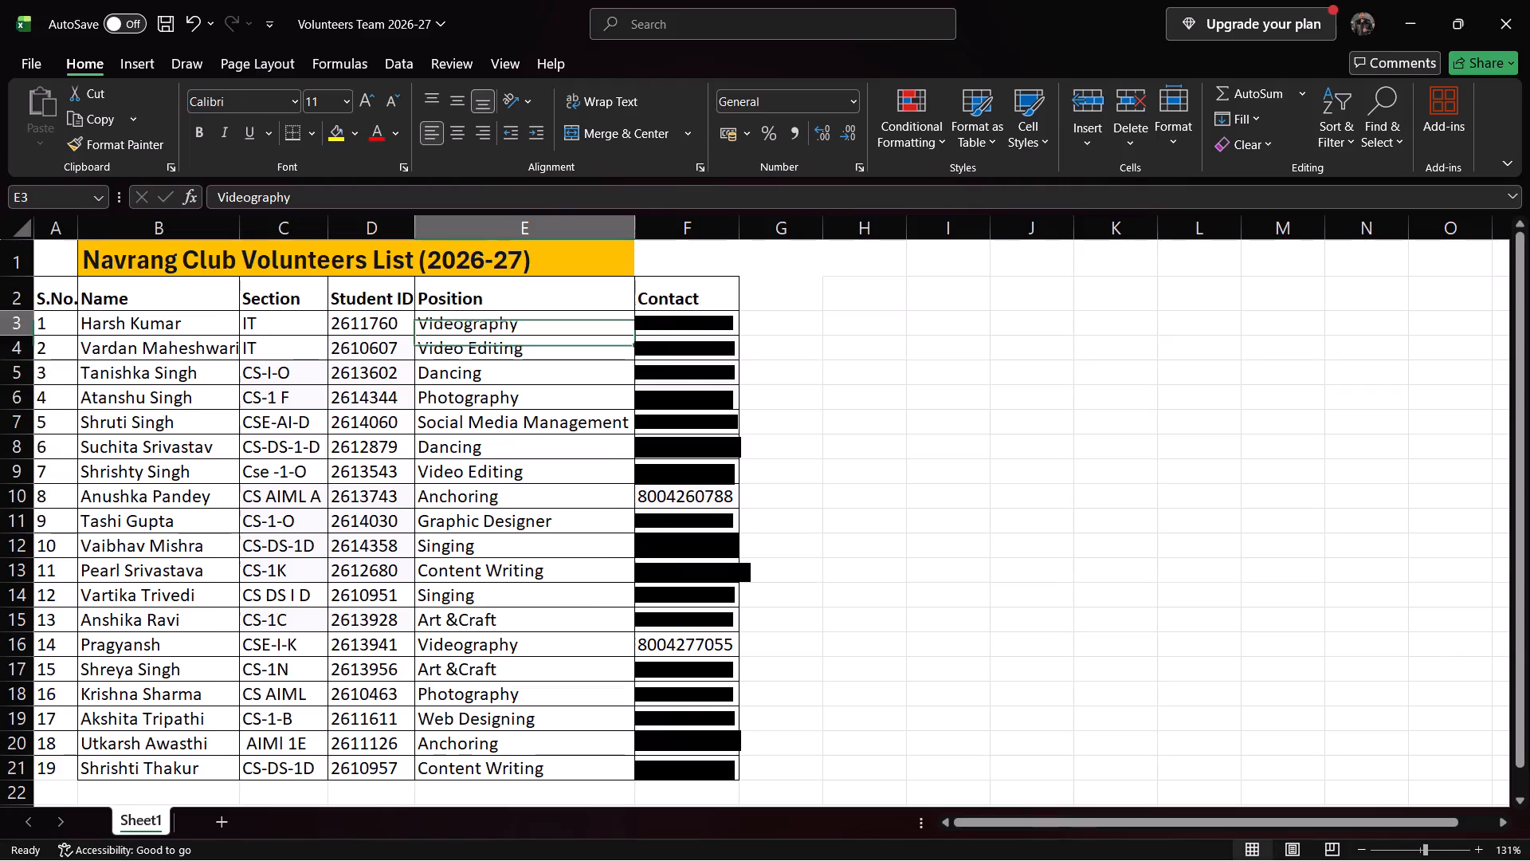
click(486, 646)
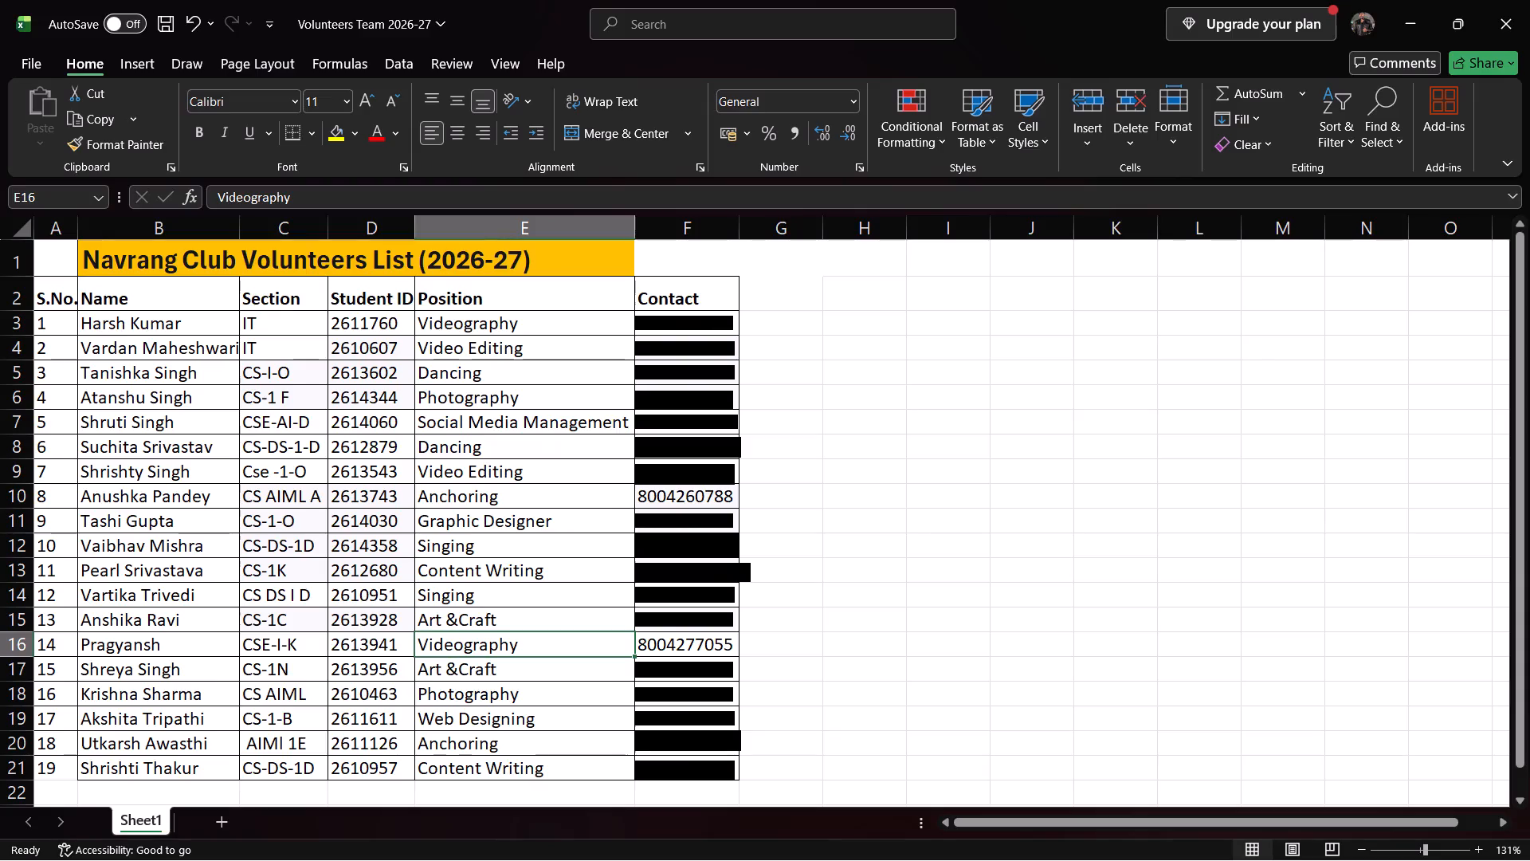
Move the Video Editing volunteer's details from B4:F4 to the empty row 24 below the list, starting at B24.
drag(97, 347, 567, 355)
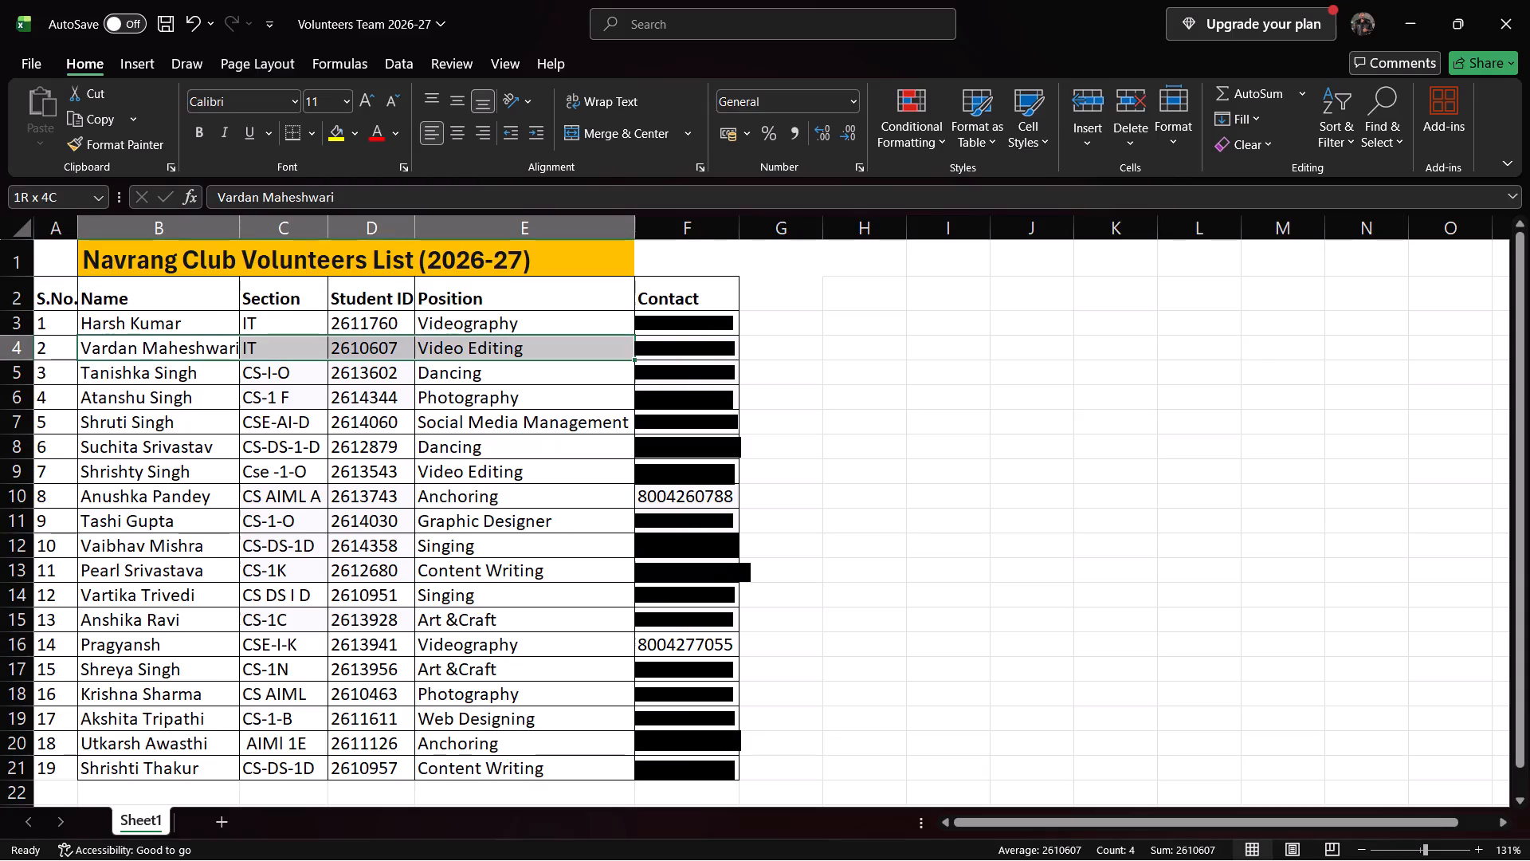
drag(567, 355, 677, 348)
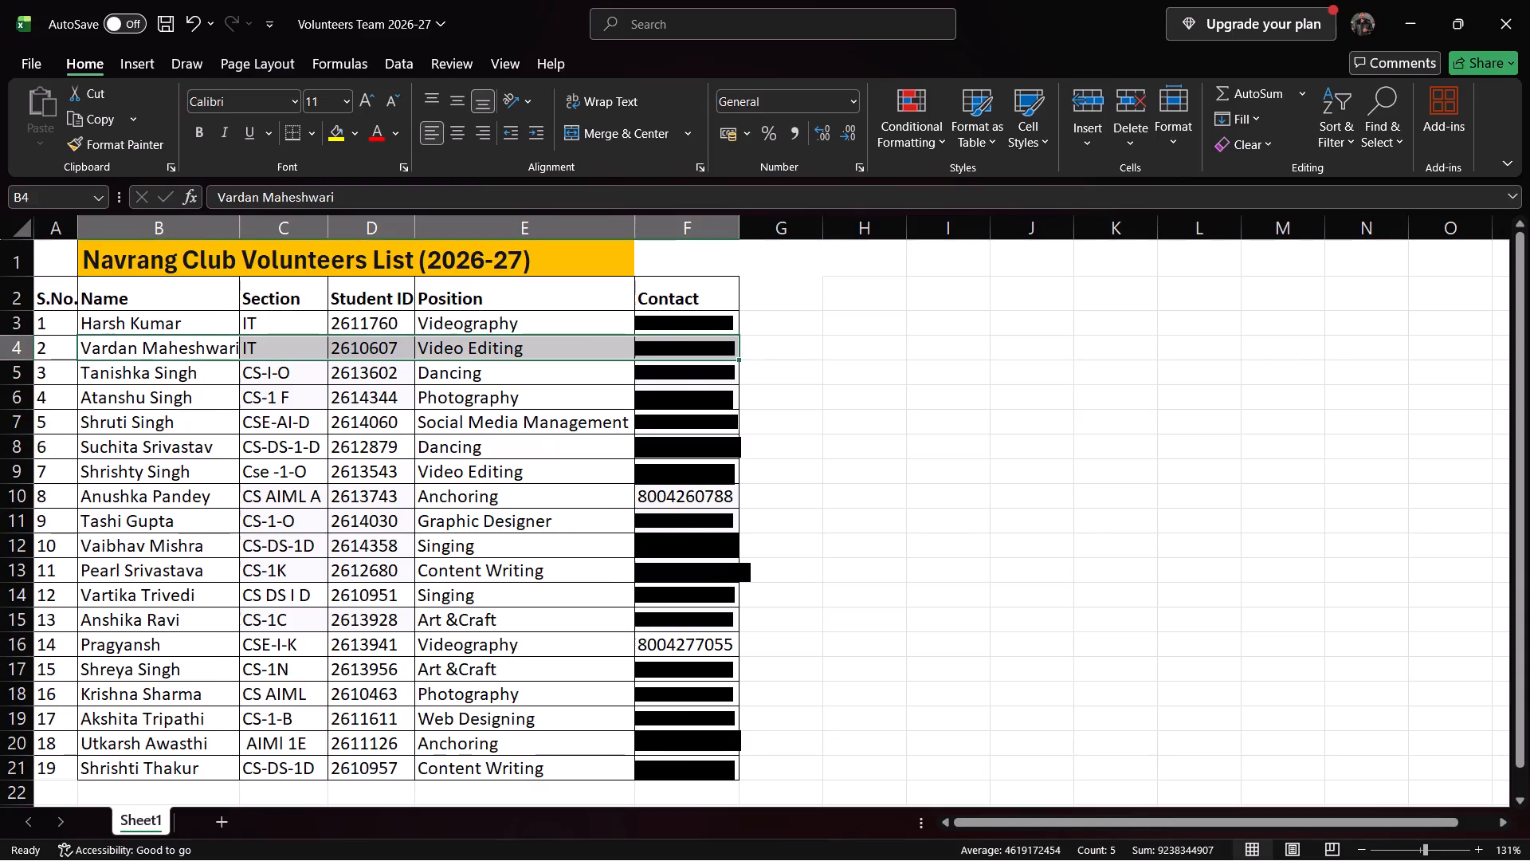
scroll(391, 492, down, 1)
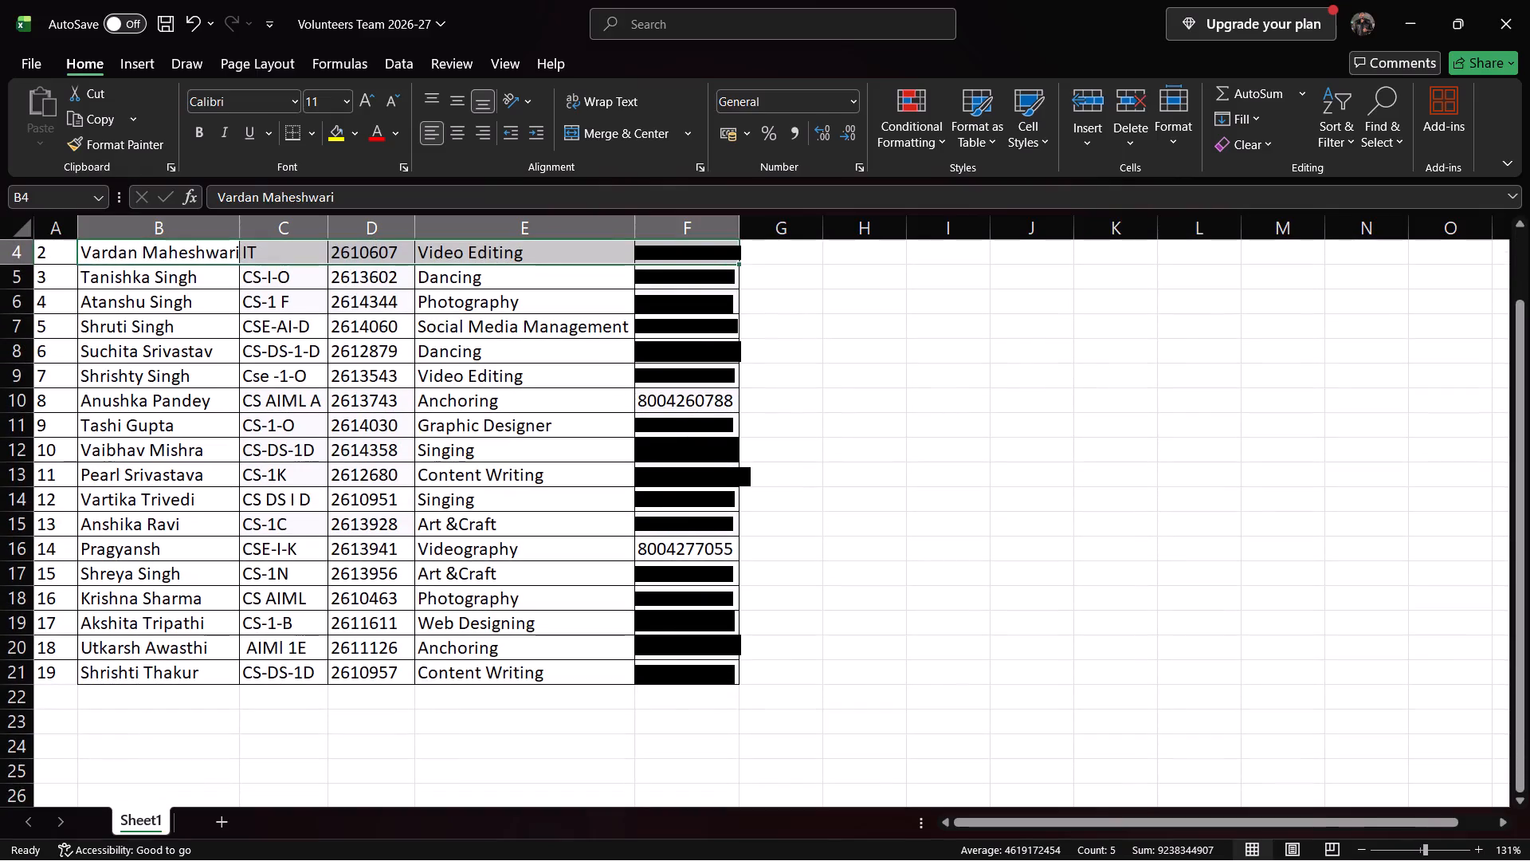
key(ctrl+c)
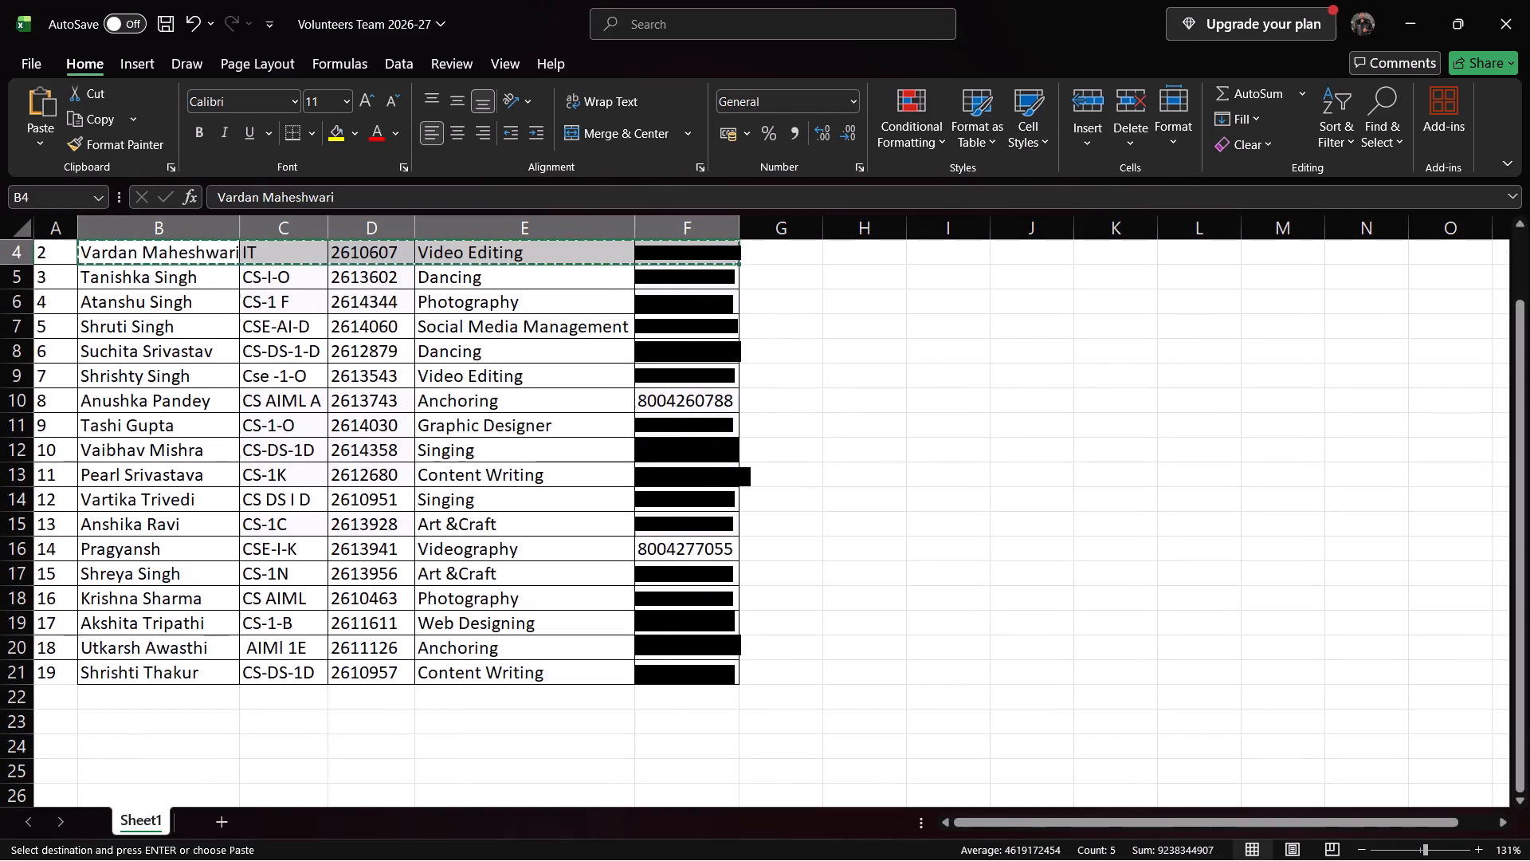
key(ctrl+x)
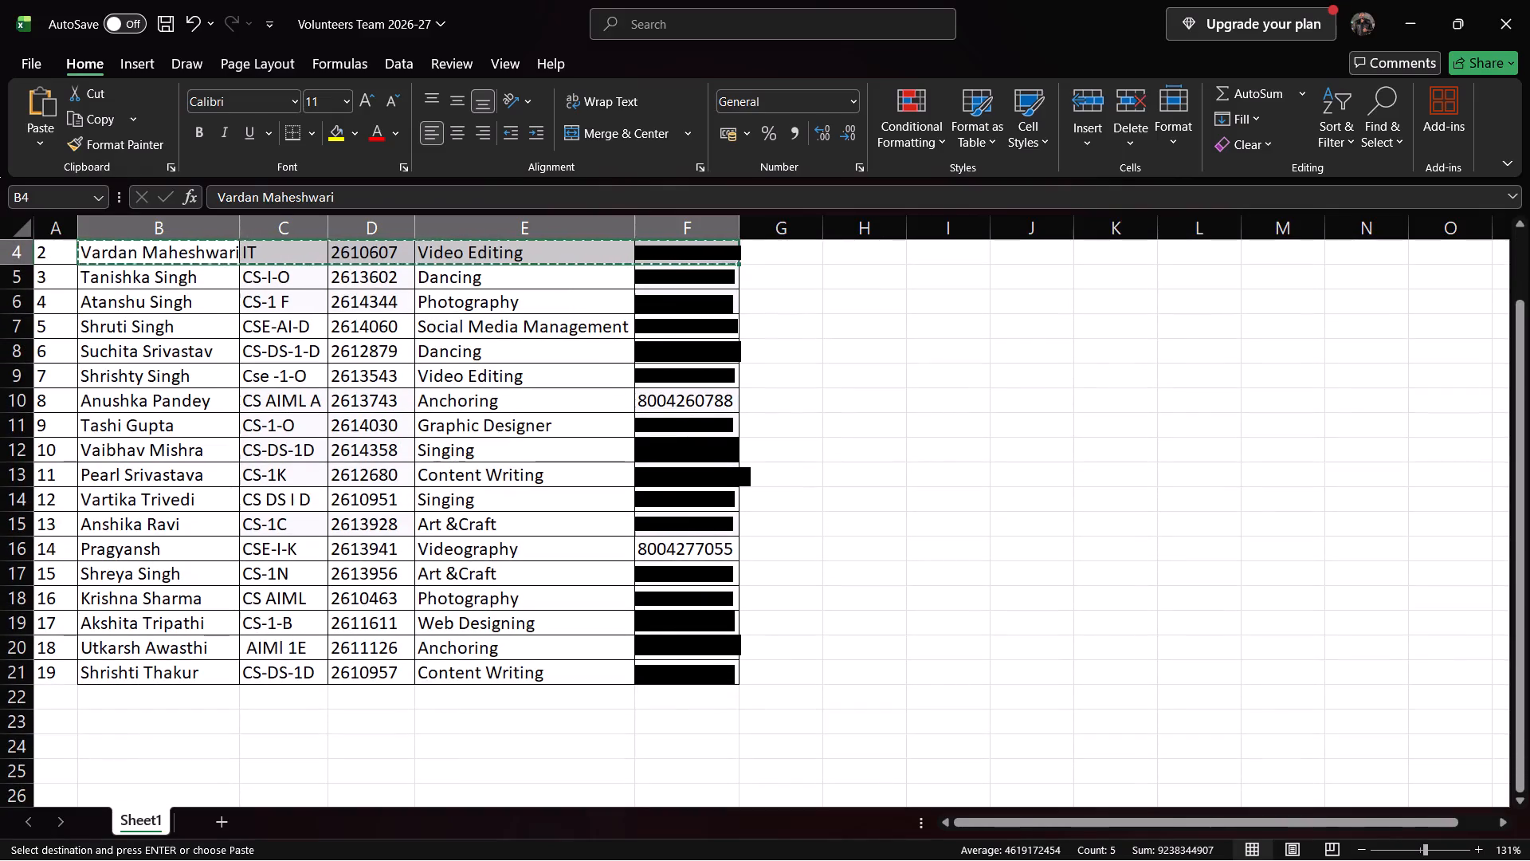
click(194, 752)
key(ctrl+v)
Move the Videography volunteer's details from B16:F16 into the emptied row 4, beside serial number 2.
scroll(374, 704, up, 1)
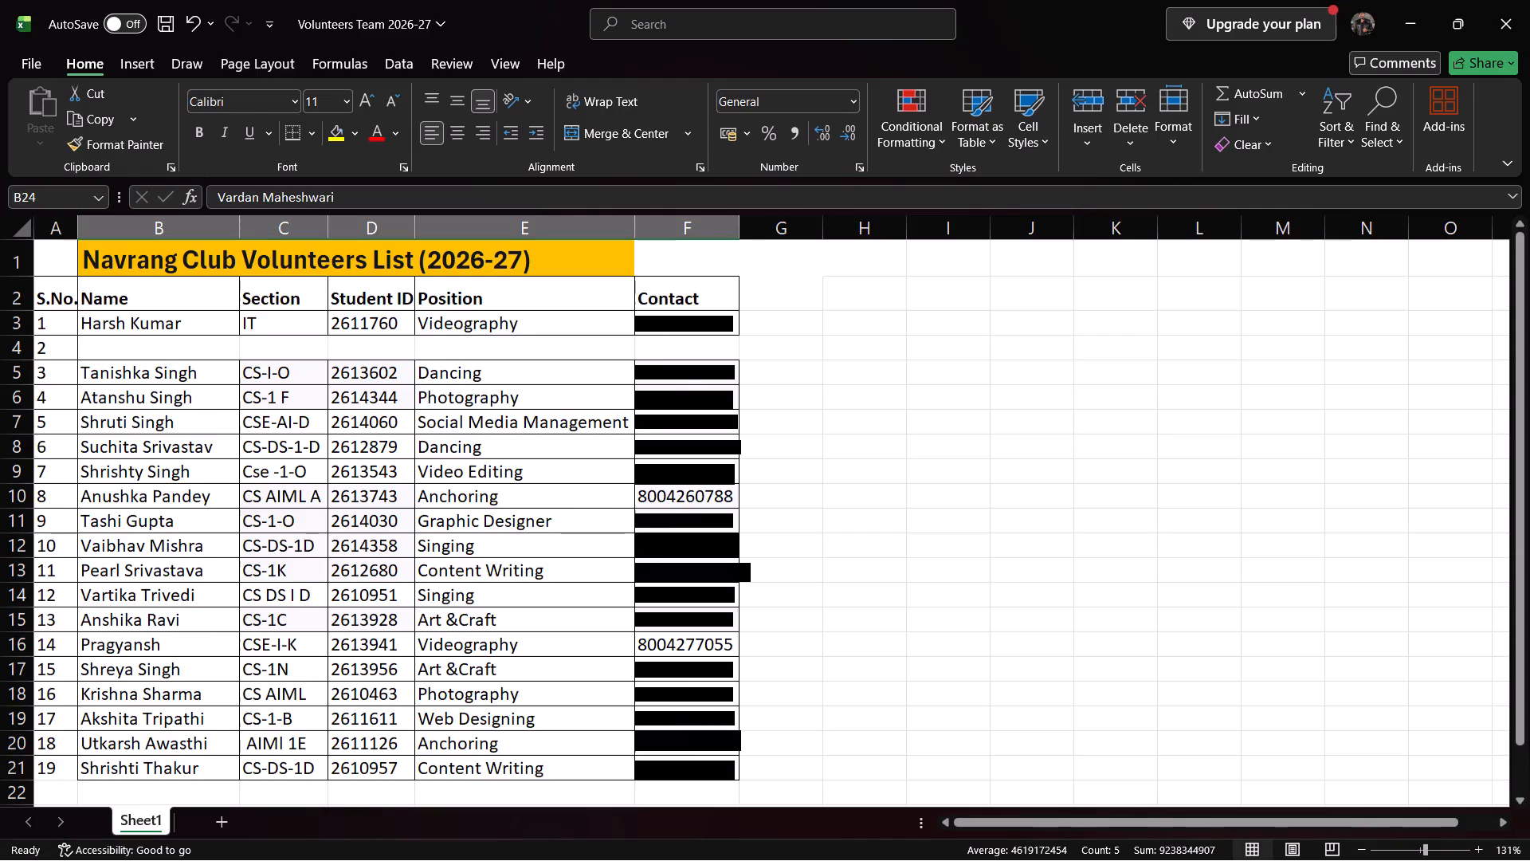
click(164, 646)
ctrl+drag(164, 646, 232, 647)
drag(220, 642, 669, 651)
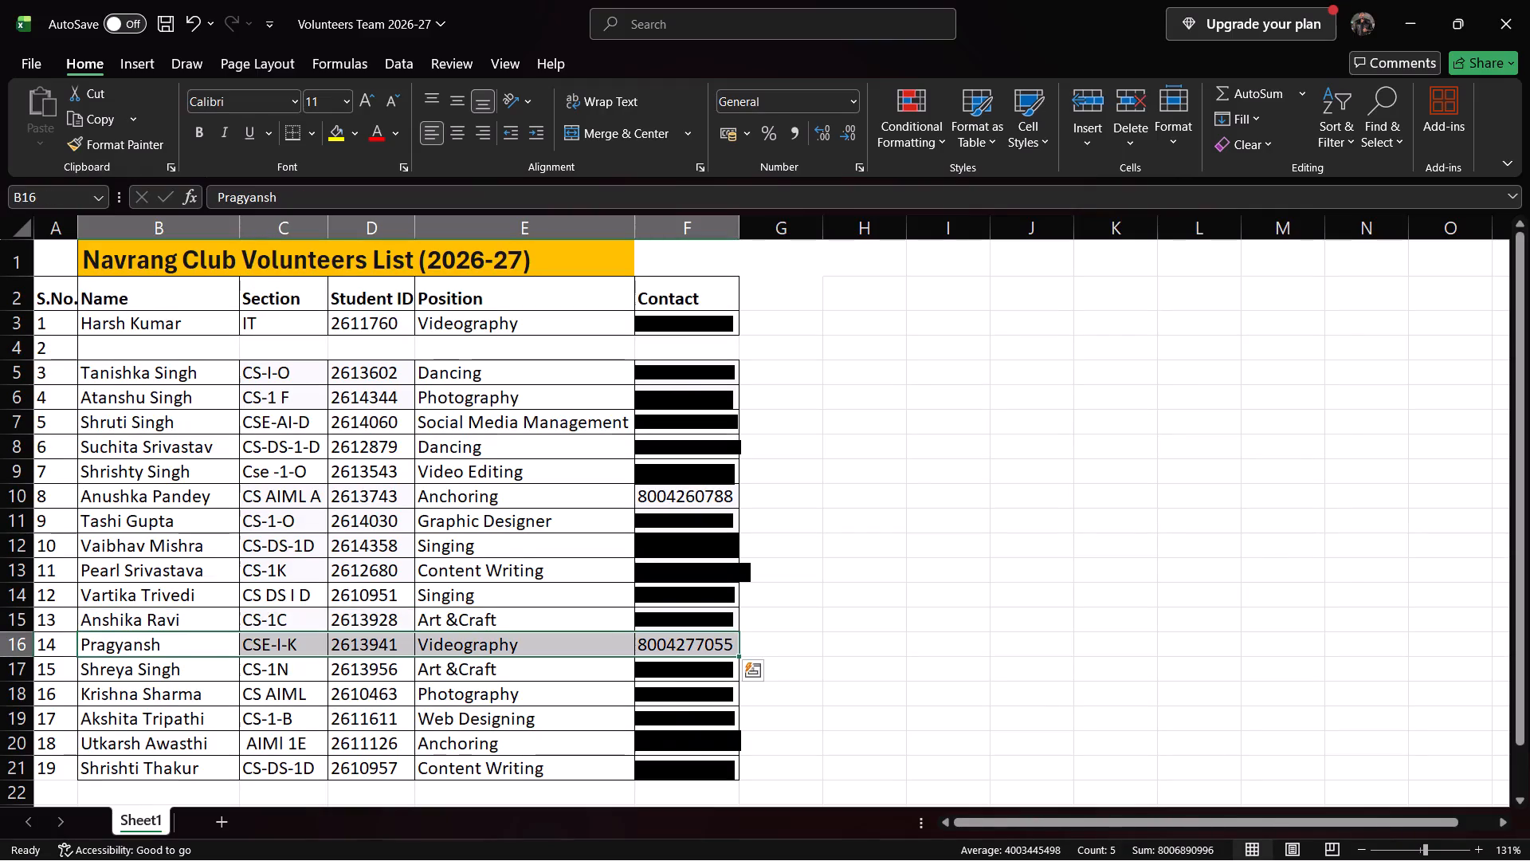
click(348, 653)
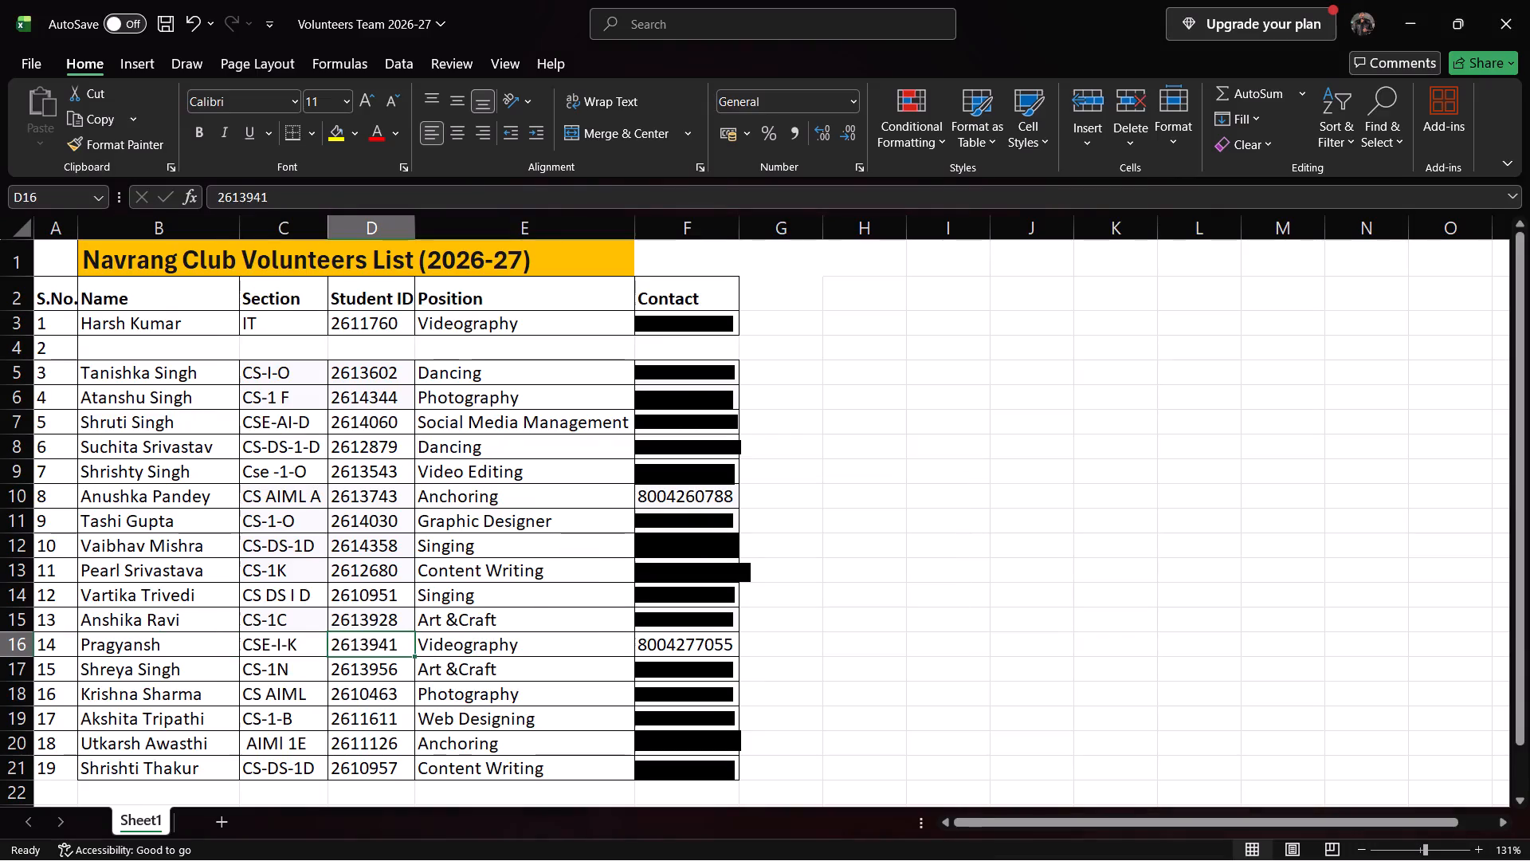
drag(131, 648, 628, 653)
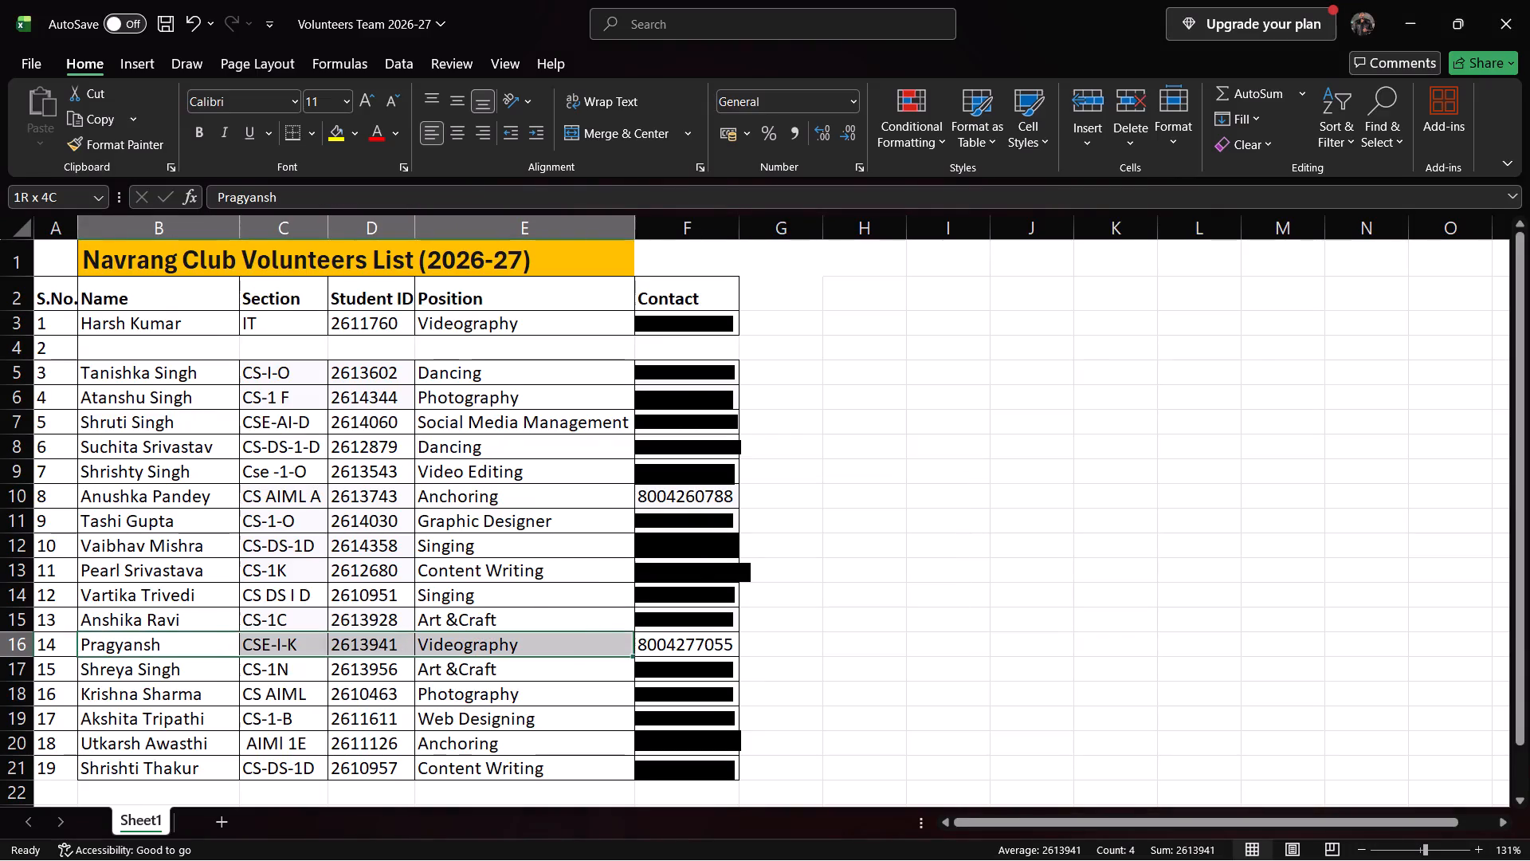
drag(628, 653, 657, 655)
key(ctrl+c)
key(ctrl+x)
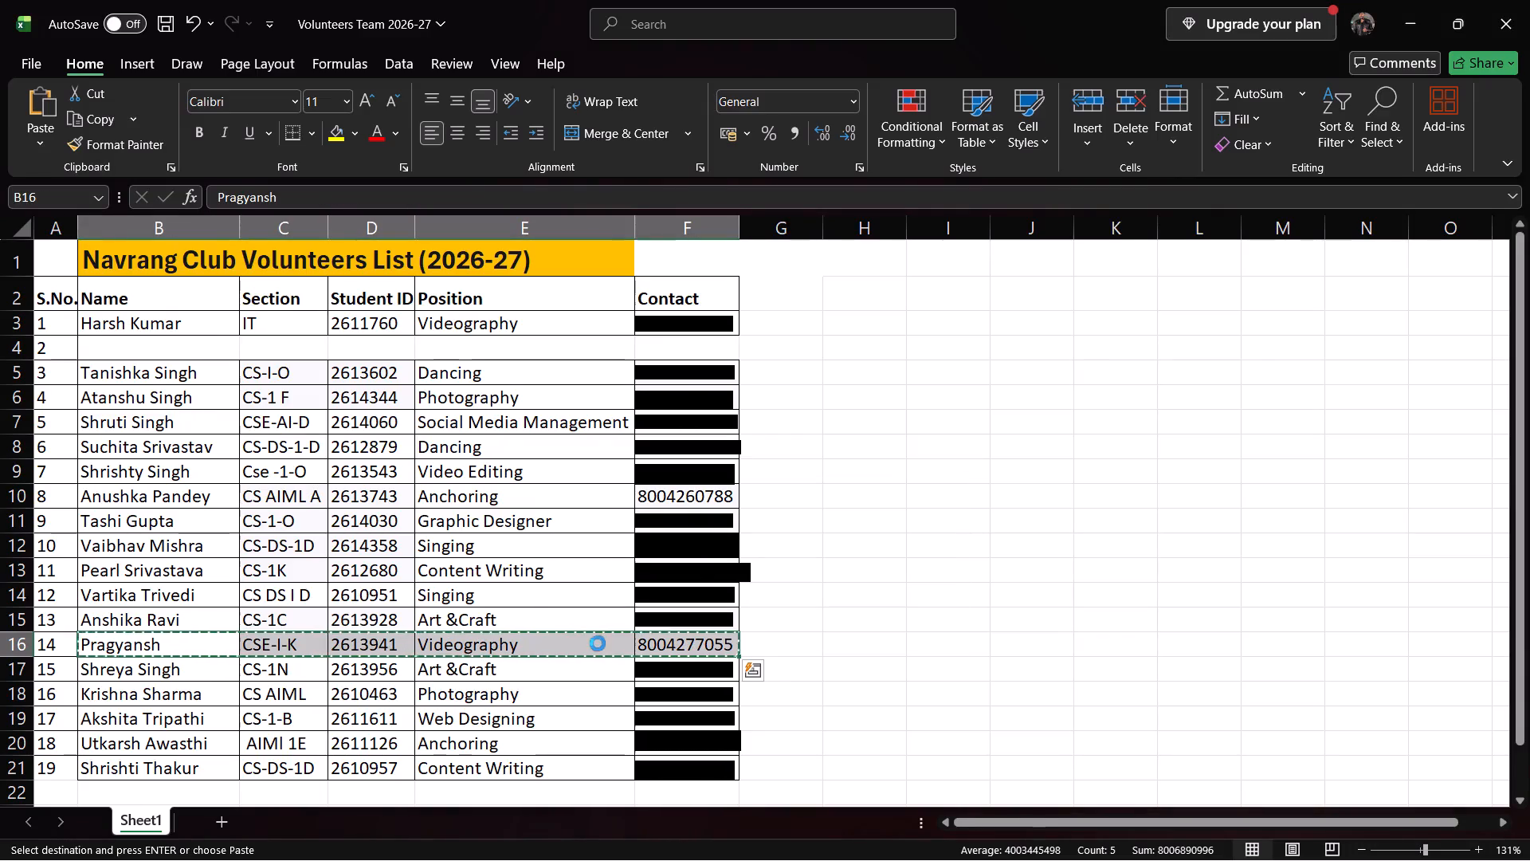
click(141, 345)
key(ctrl+v)
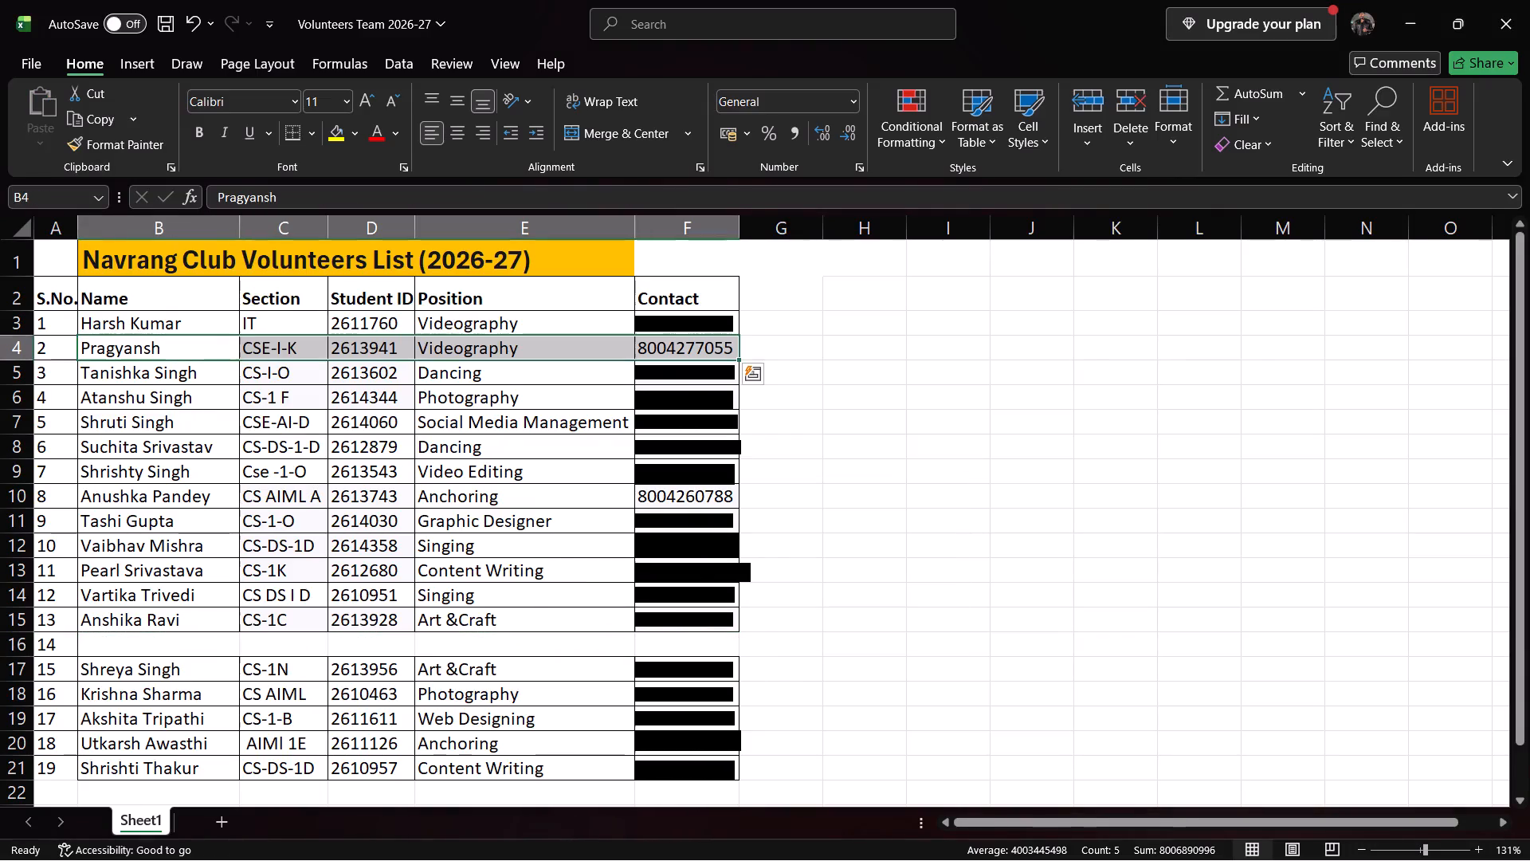
Move the Dancing volunteer's details from B5:F5 to the empty row 25 below the list, starting at B25.
scroll(454, 607, down, 2)
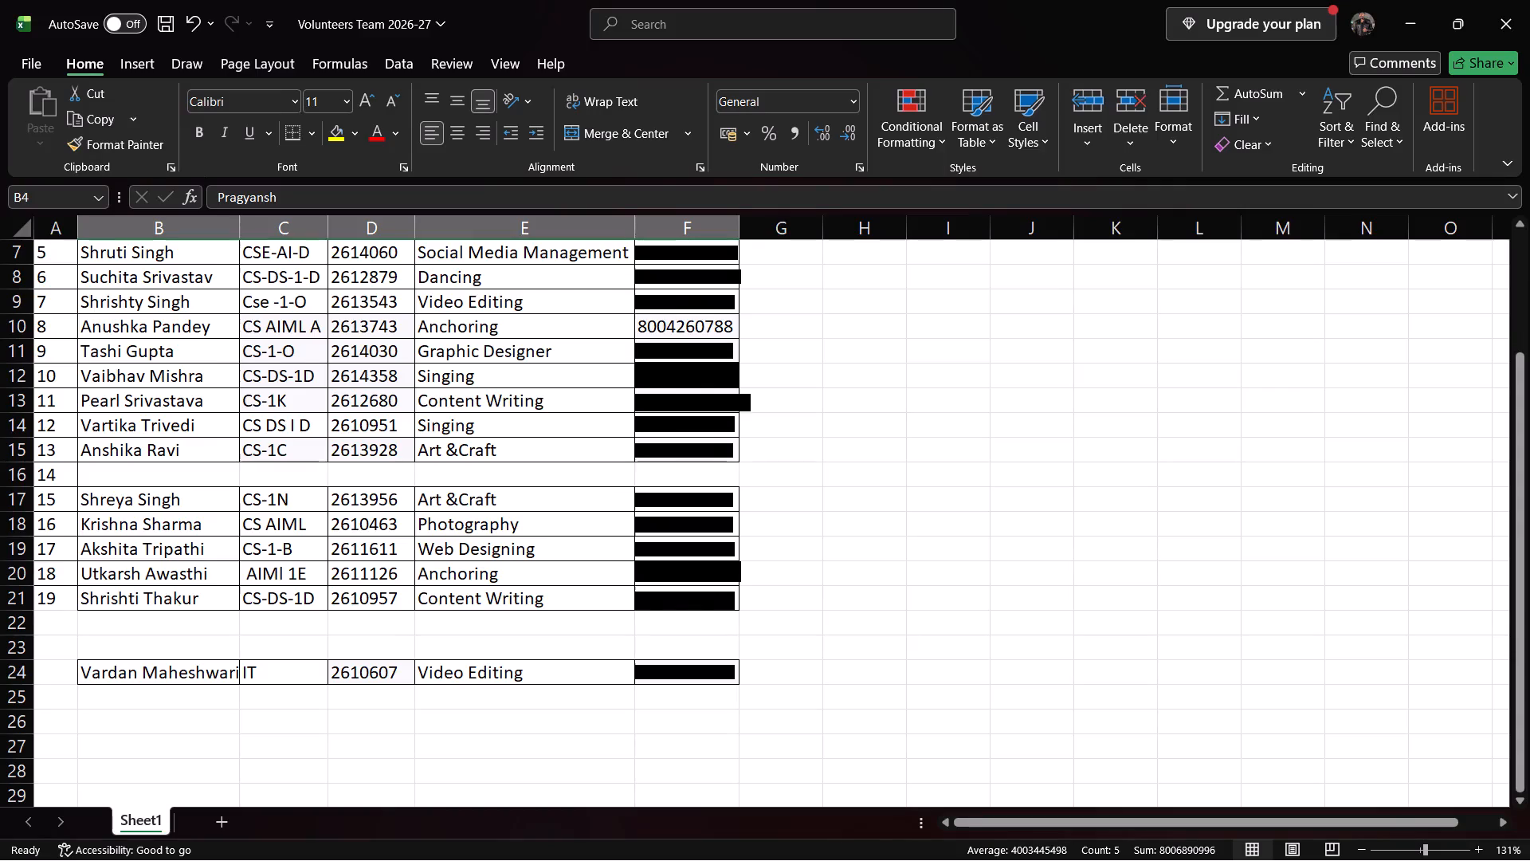
scroll(357, 690, up, 2)
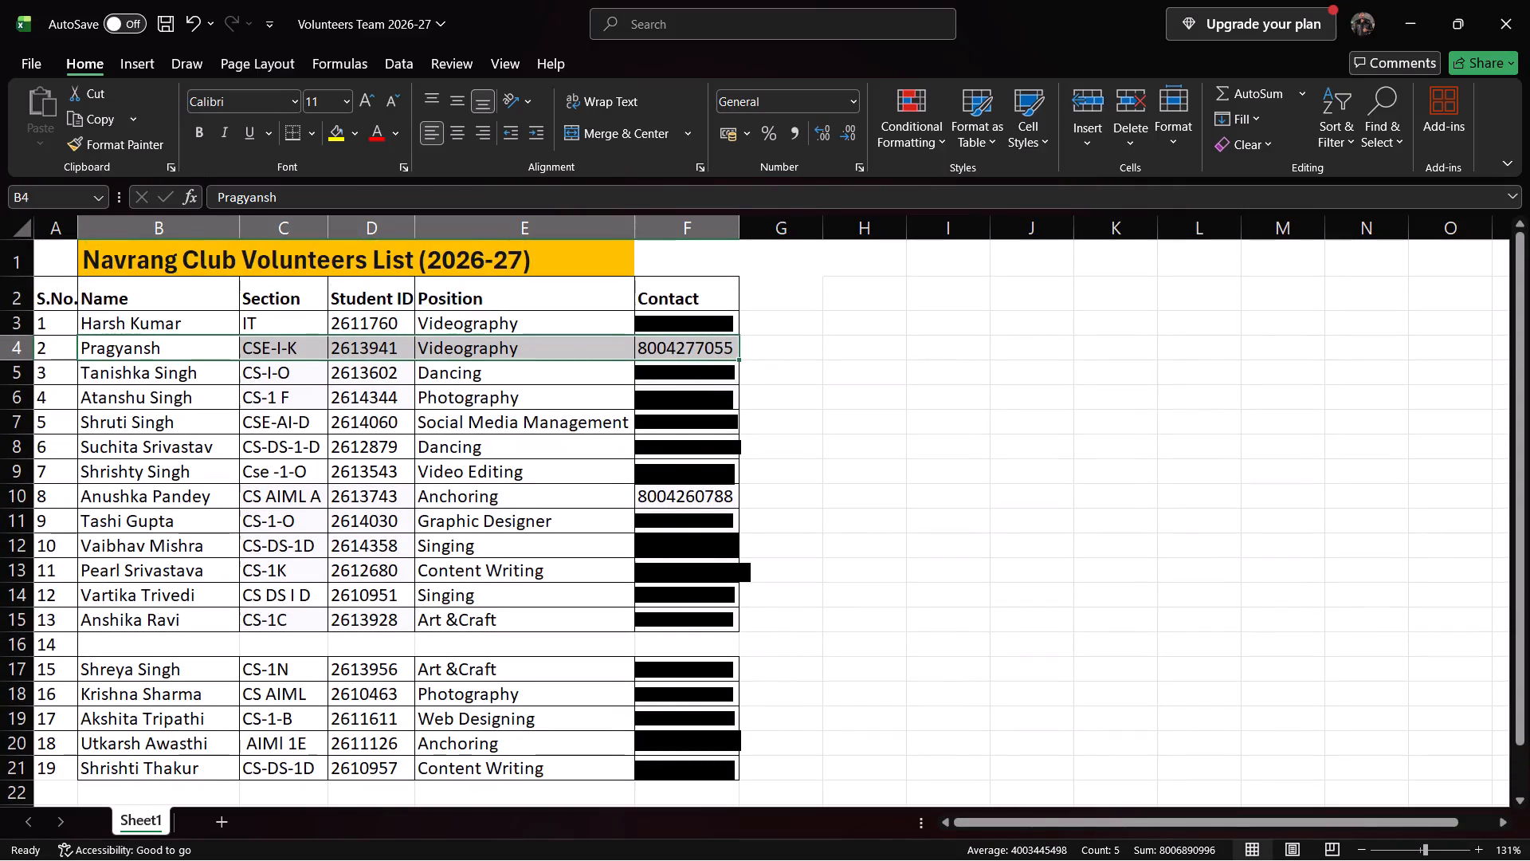
click(406, 394)
click(187, 402)
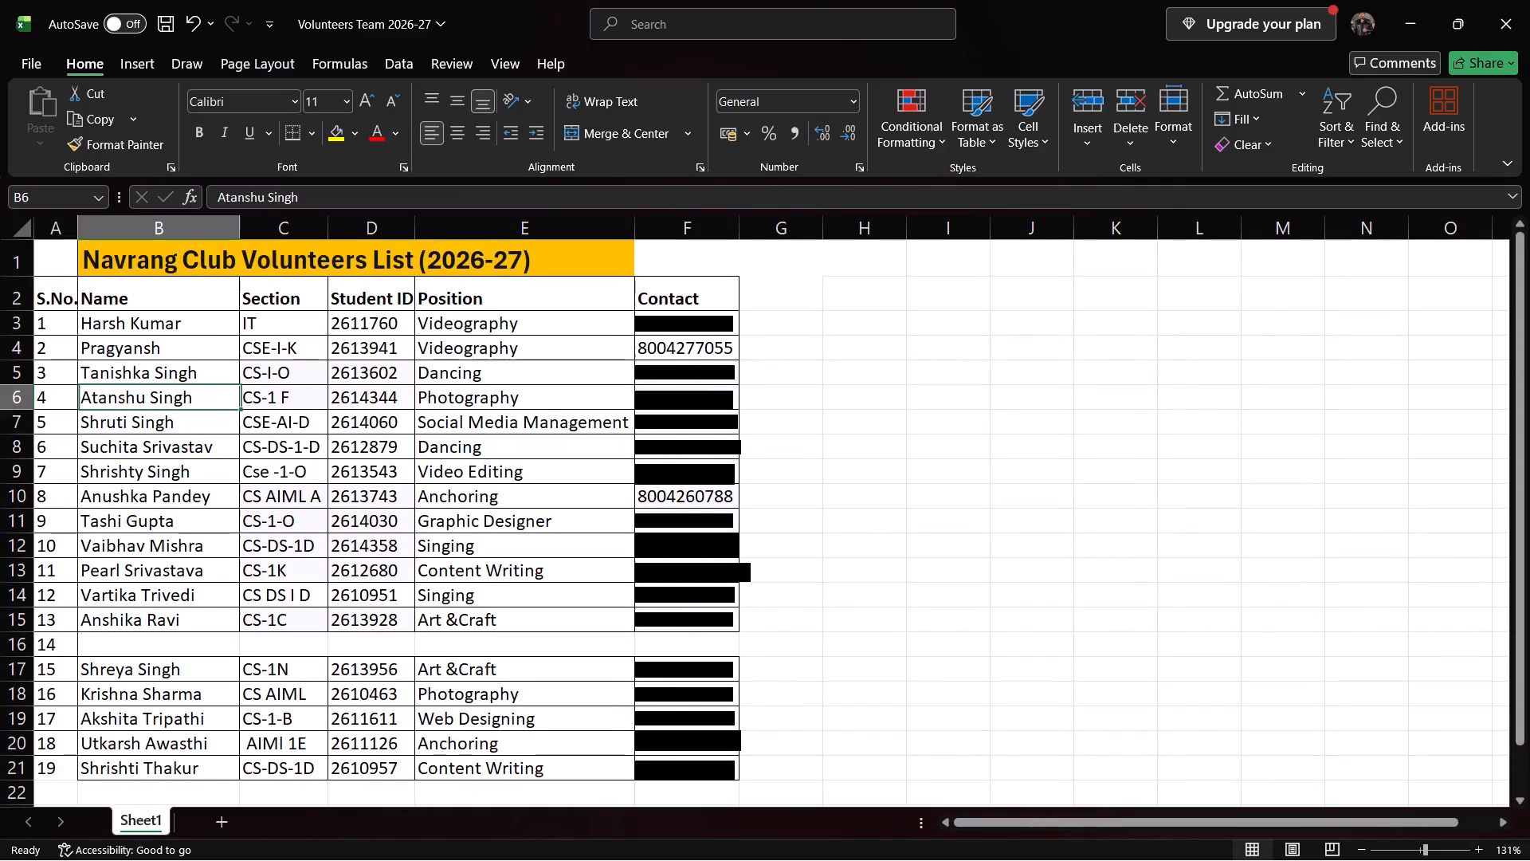
drag(187, 402, 277, 401)
click(157, 370)
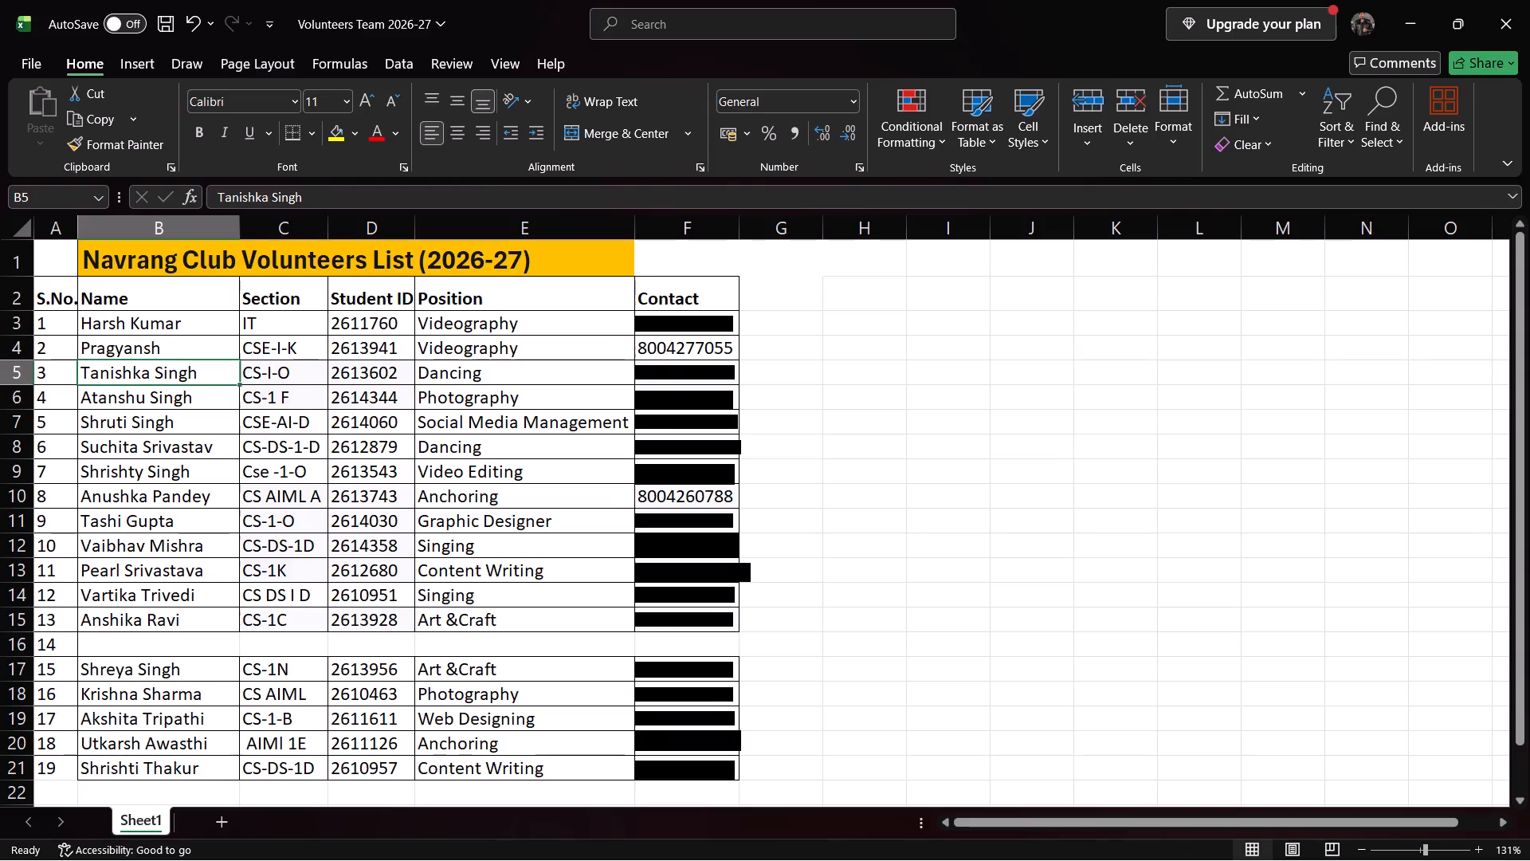
drag(157, 370, 348, 372)
click(277, 379)
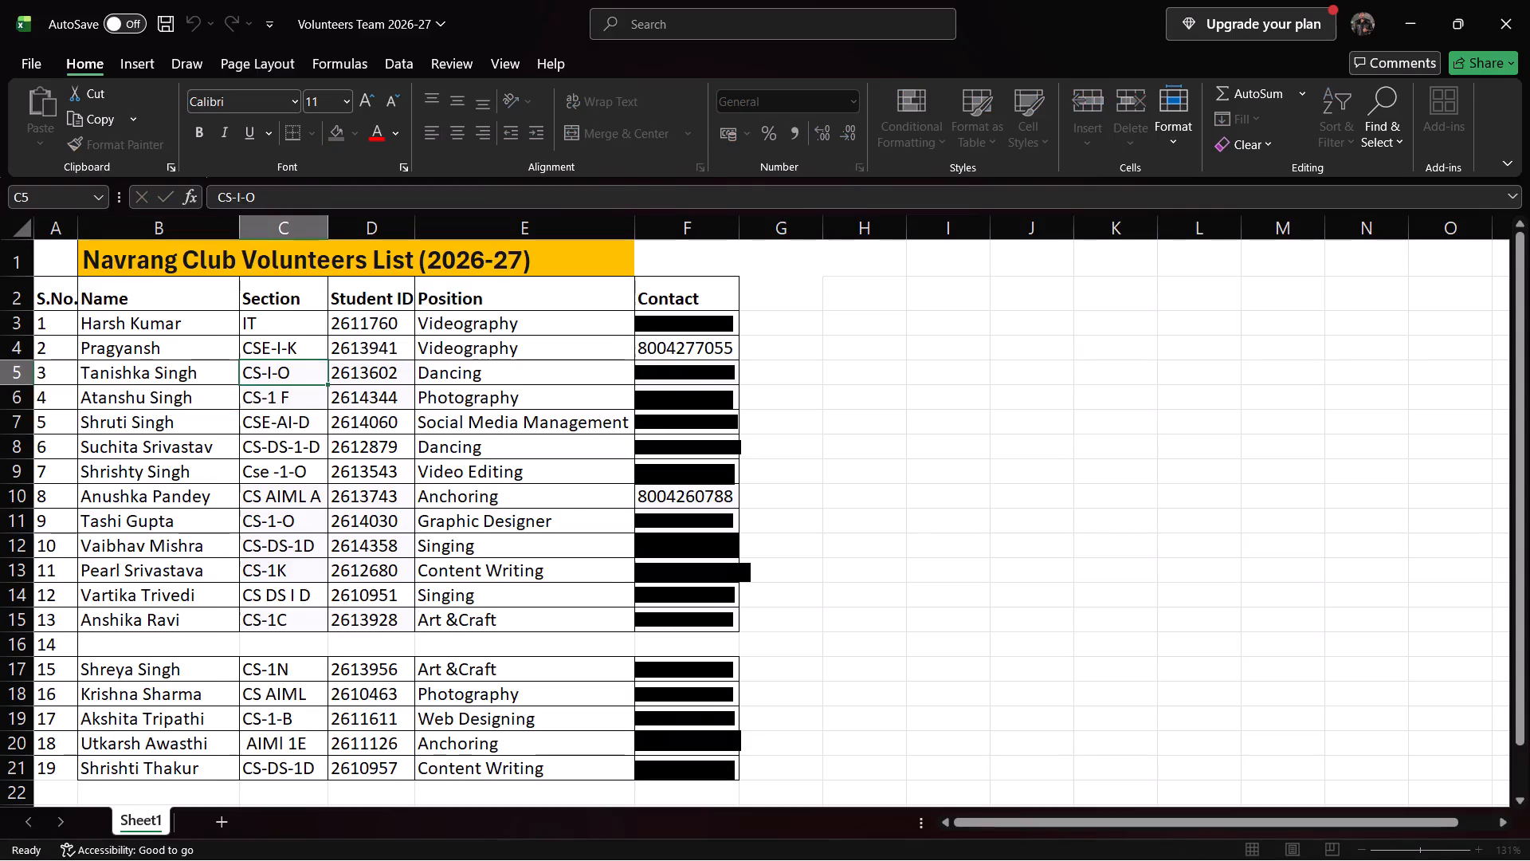
drag(144, 378, 674, 367)
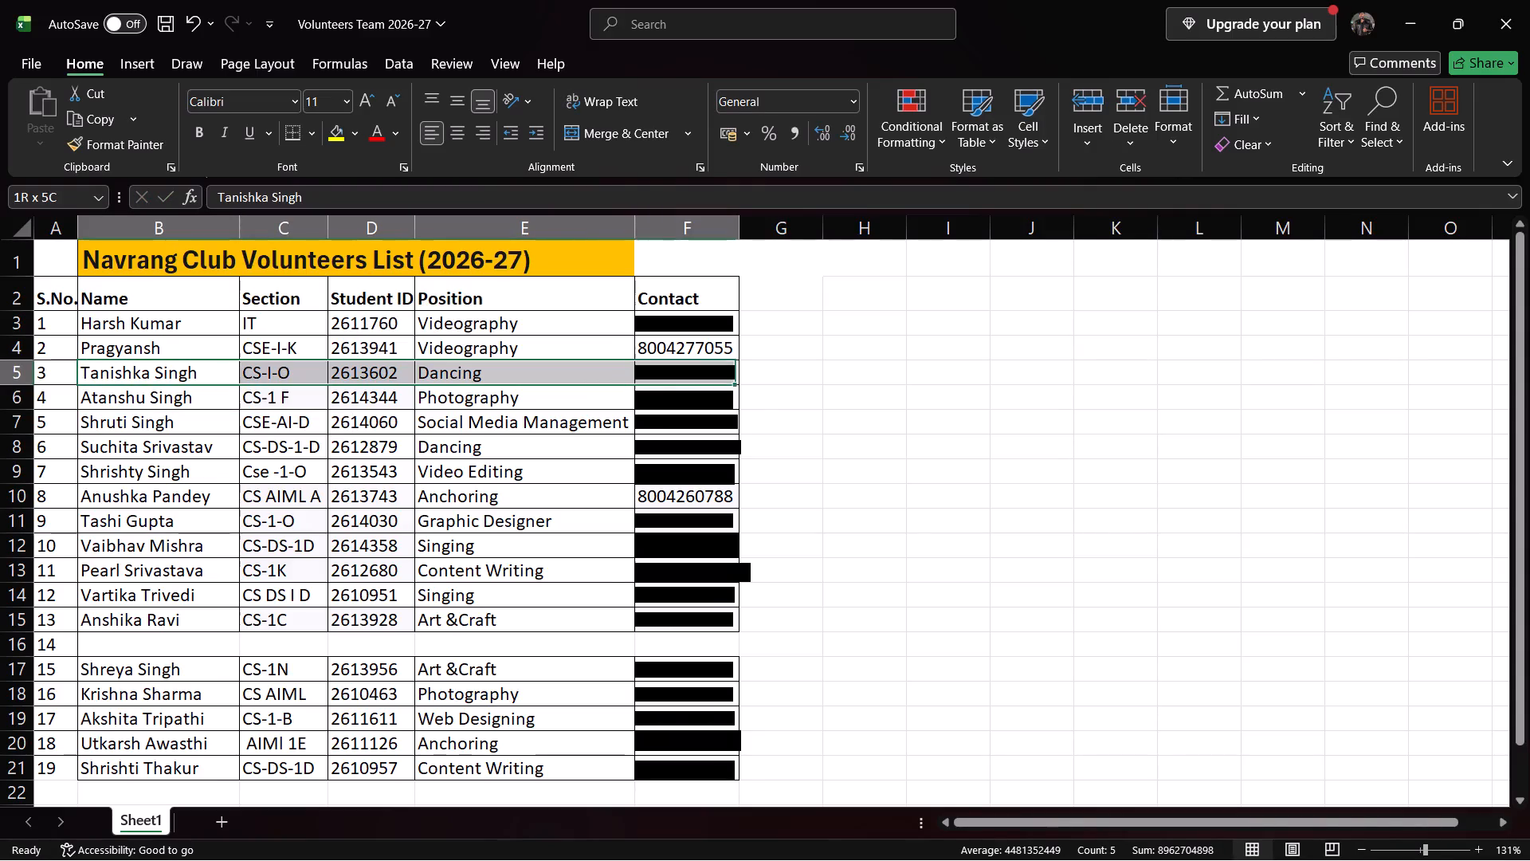
drag(674, 367, 676, 367)
key(ctrl+c)
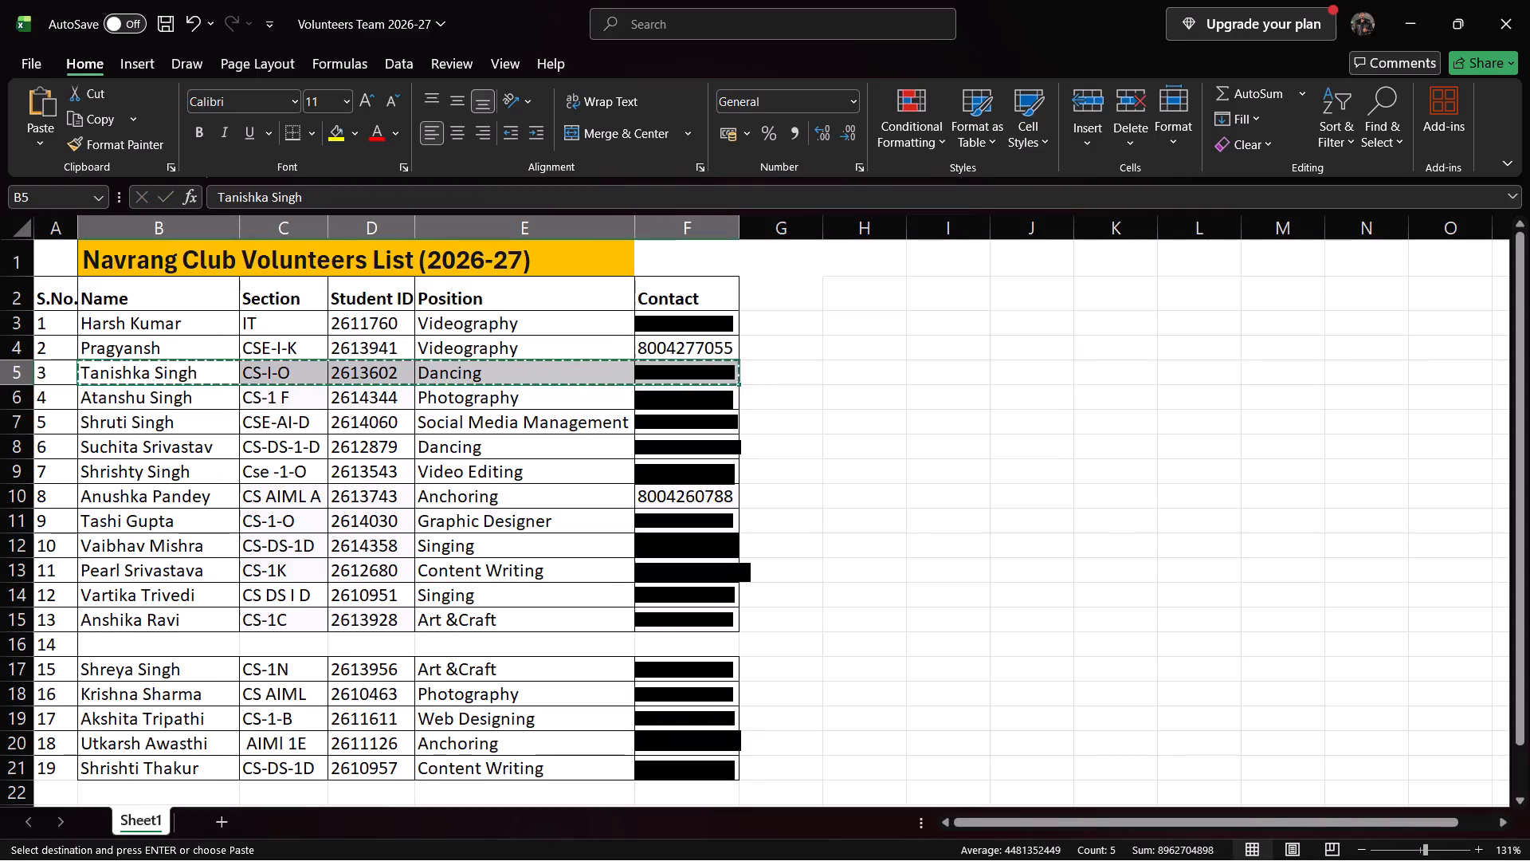
key(ctrl+x)
scroll(531, 450, down, 1)
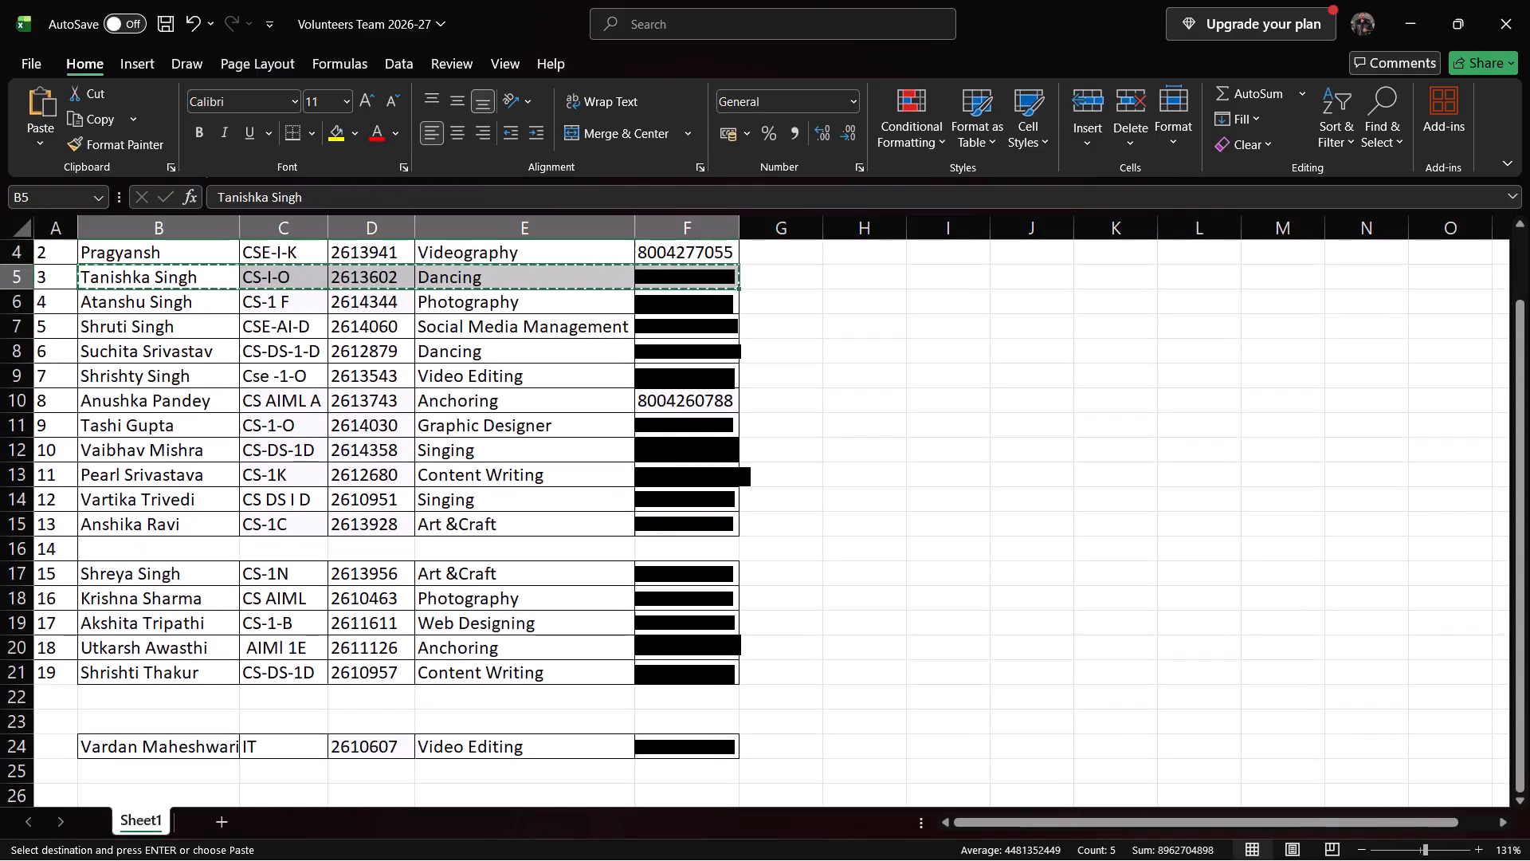
click(188, 771)
key(ctrl+v)
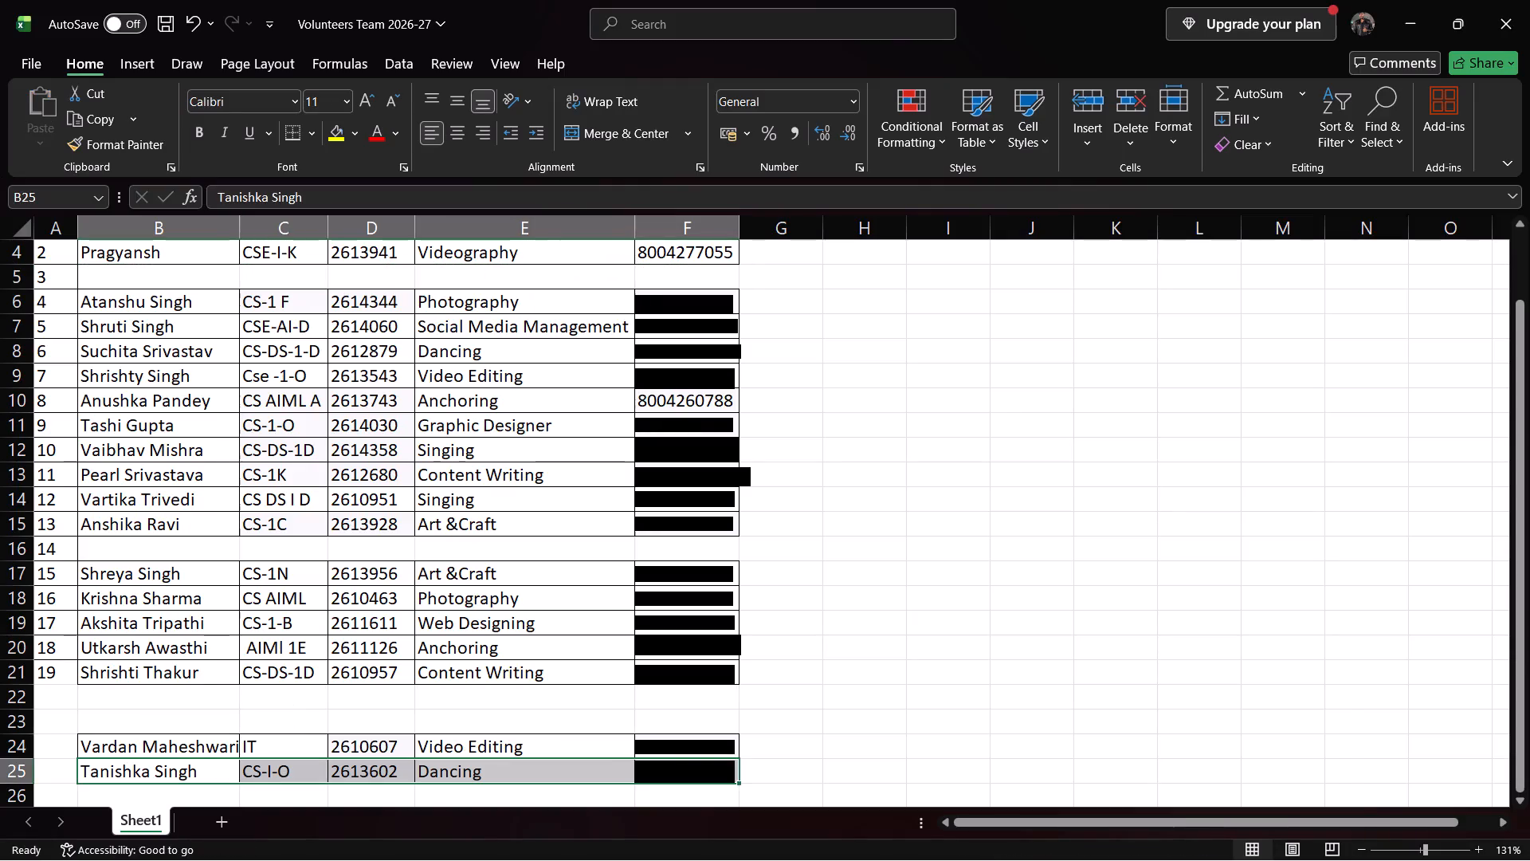
Move the Photography volunteer's details from B18:F18 into the emptied row 5, beside serial number 3.
scroll(396, 721, up, 1)
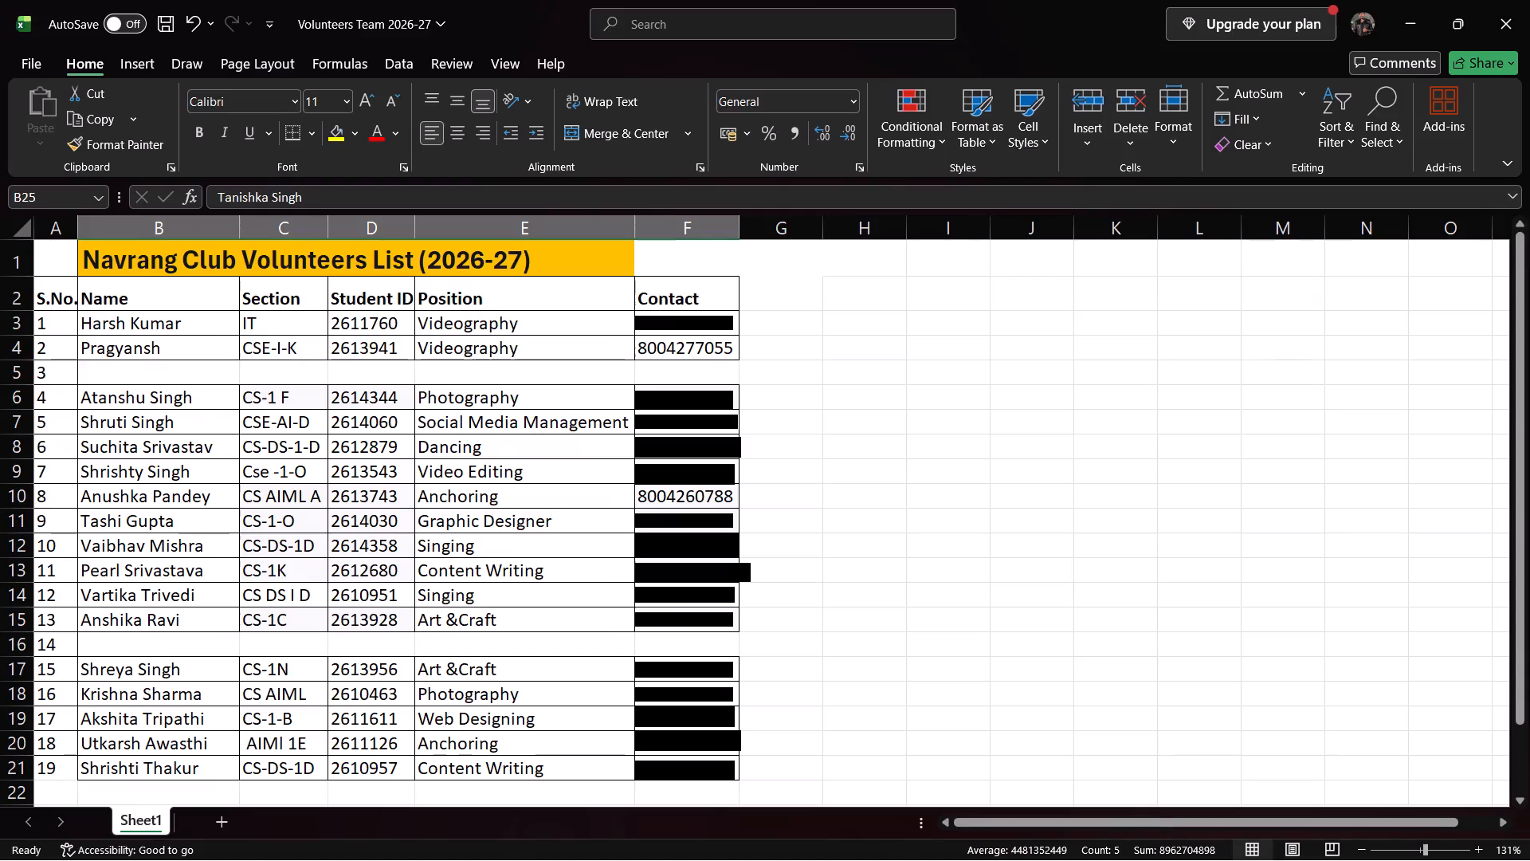
click(511, 691)
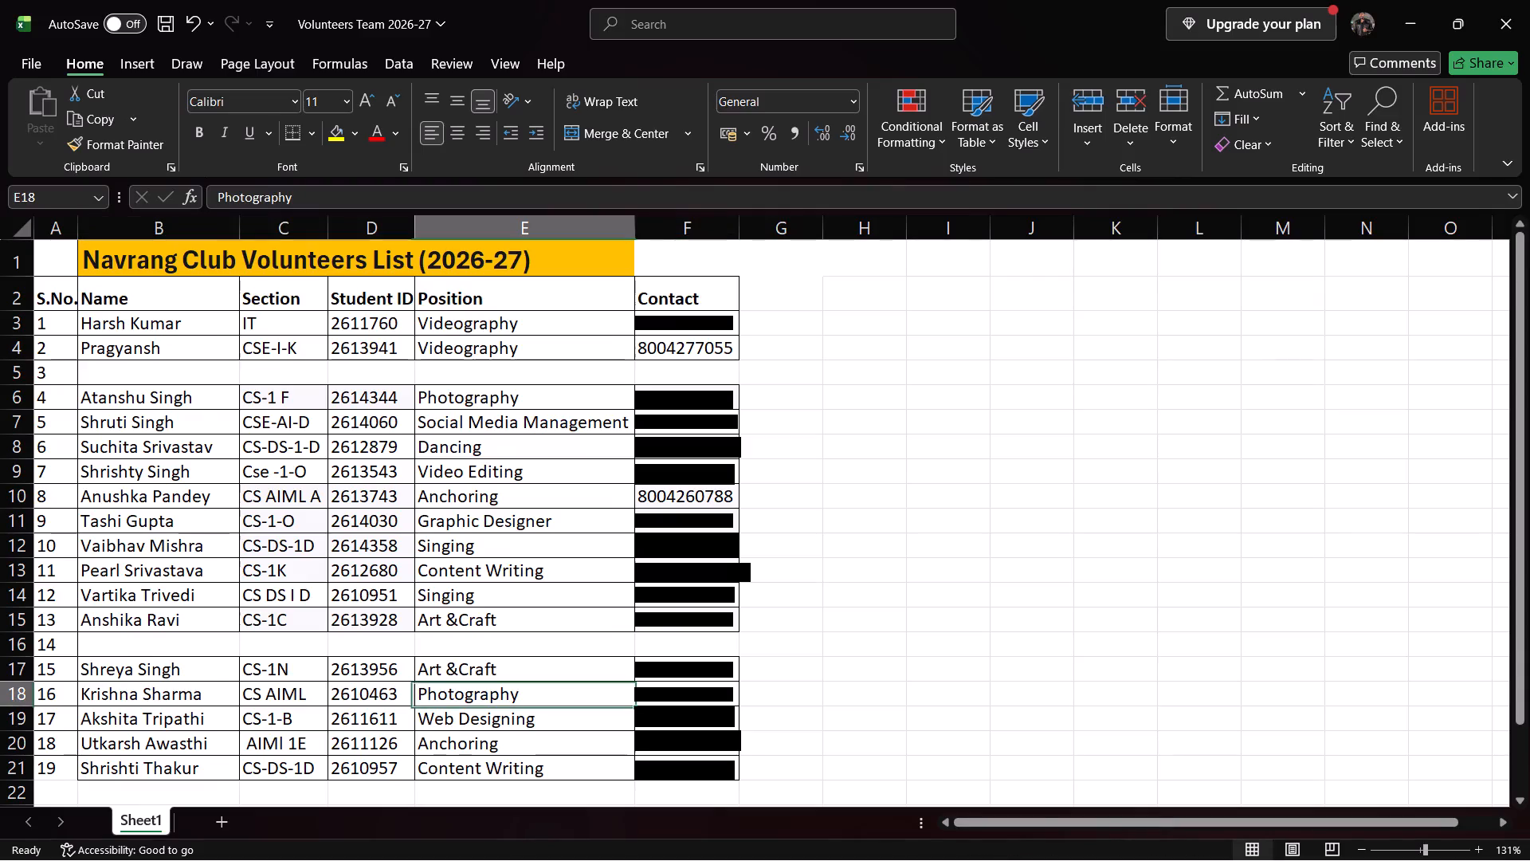
drag(163, 687, 712, 693)
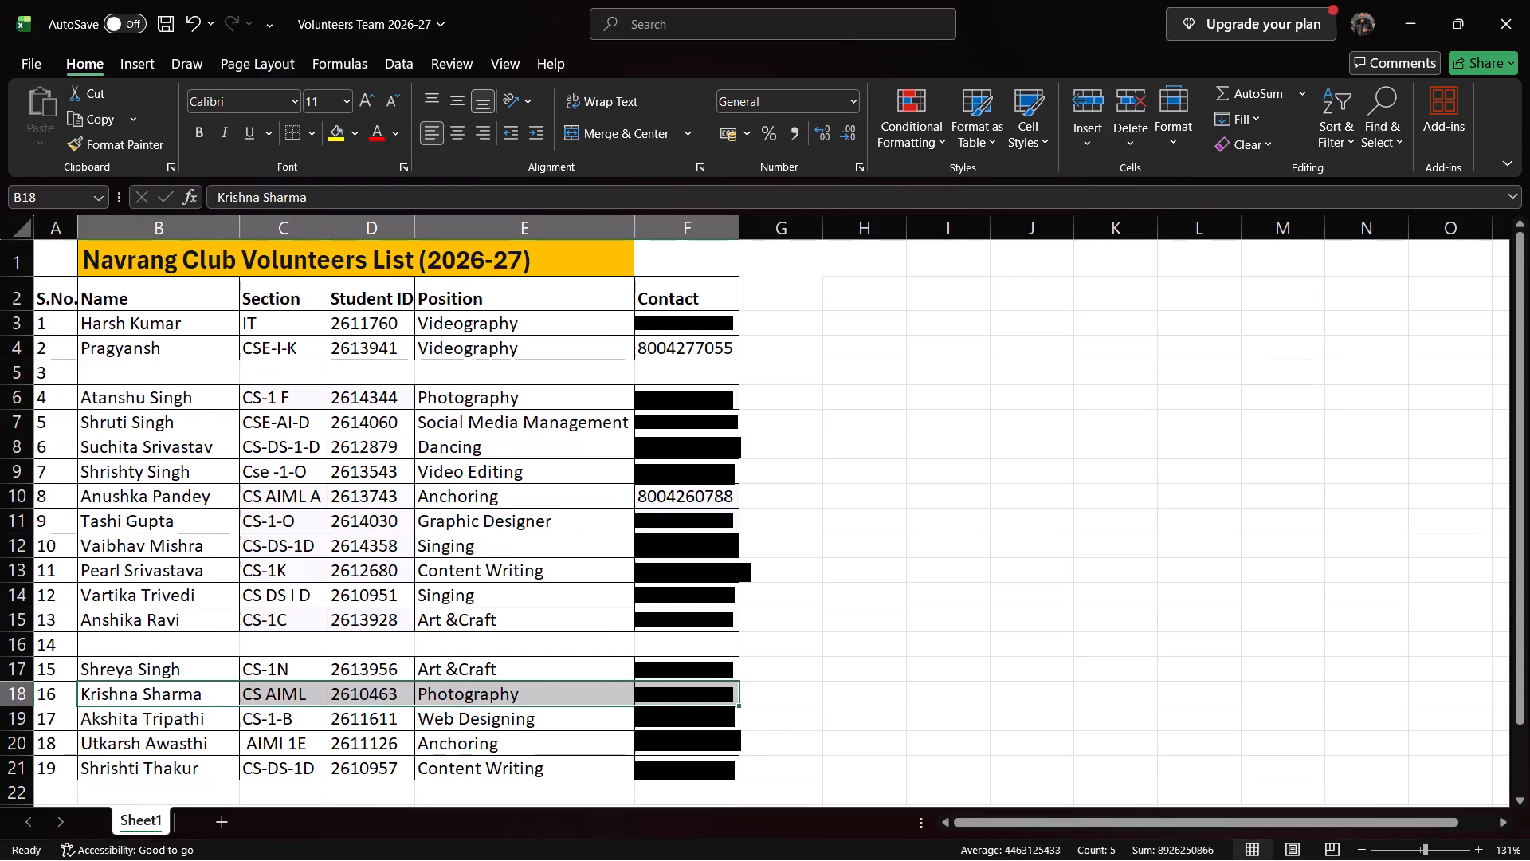
key(ctrl+c)
key(ctrl+x)
click(159, 374)
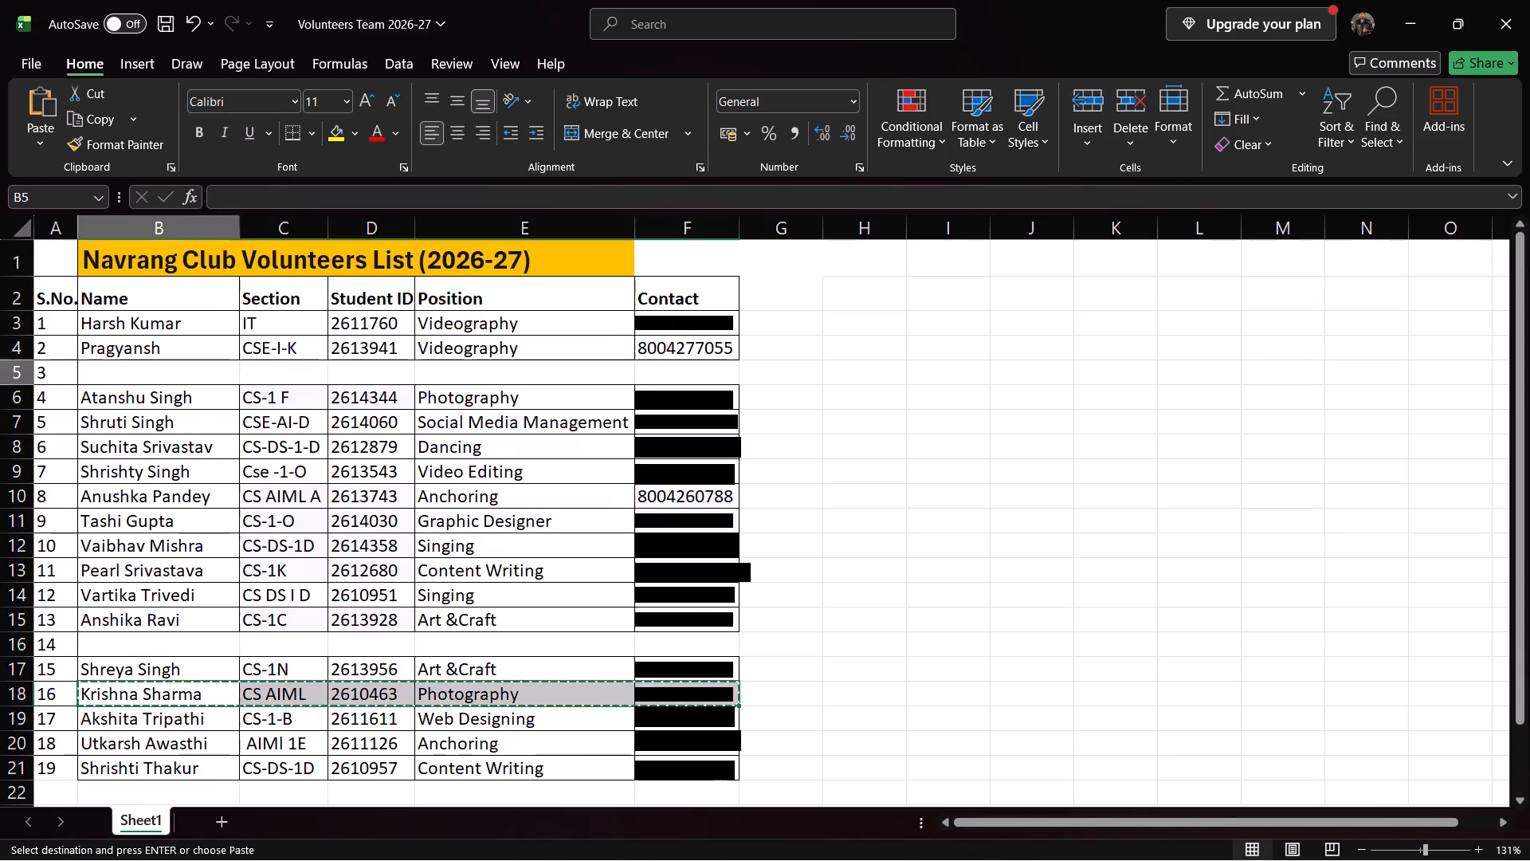
key(ctrl+v)
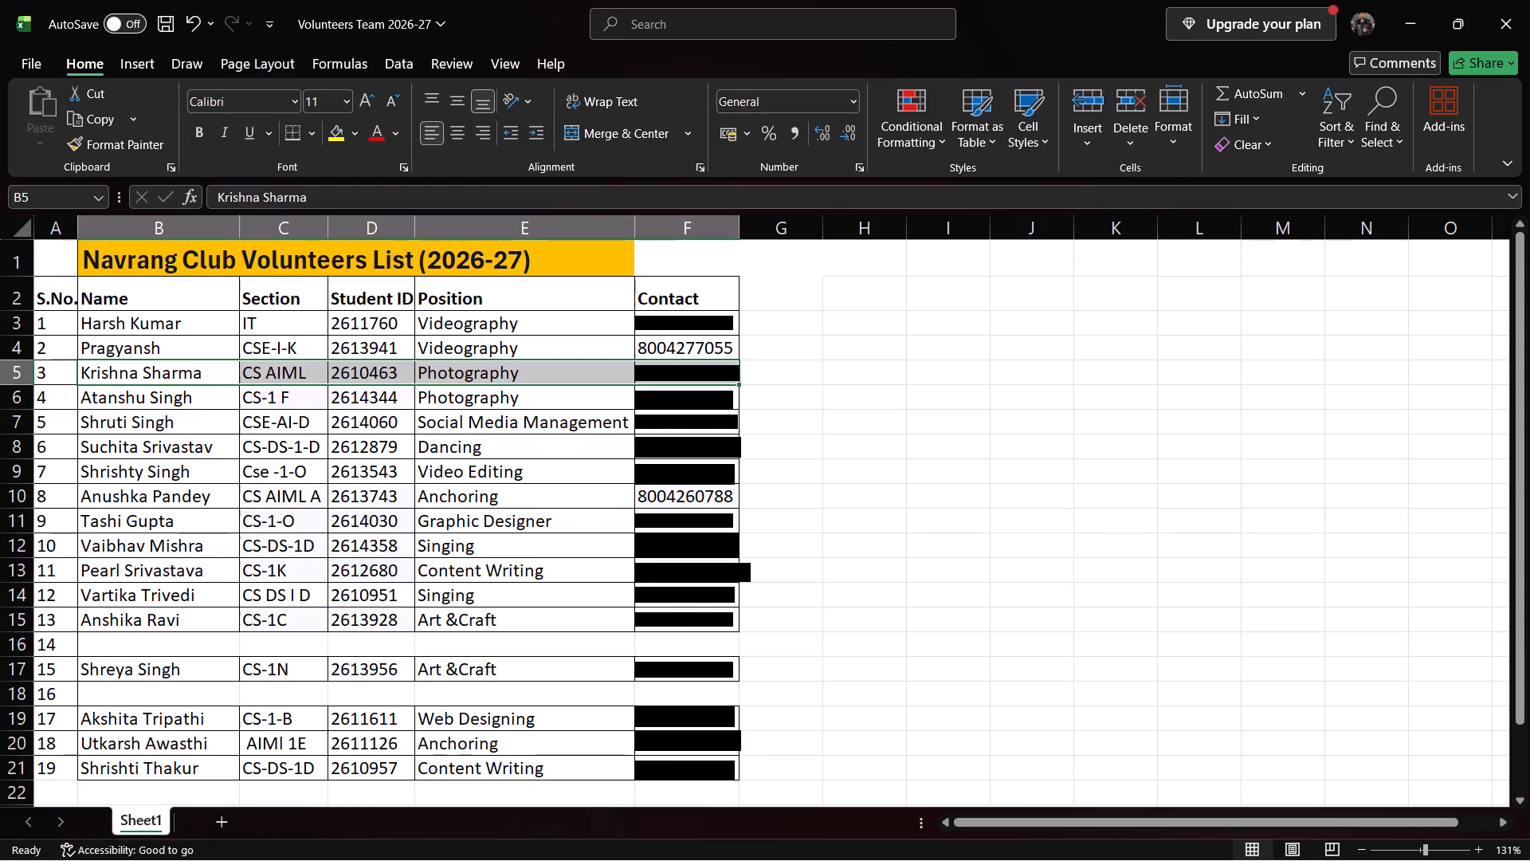
Move the Social Media Management volunteer's details from B7:F7 to the empty row 26 below the list, starting at B26.
scroll(431, 620, down, 2)
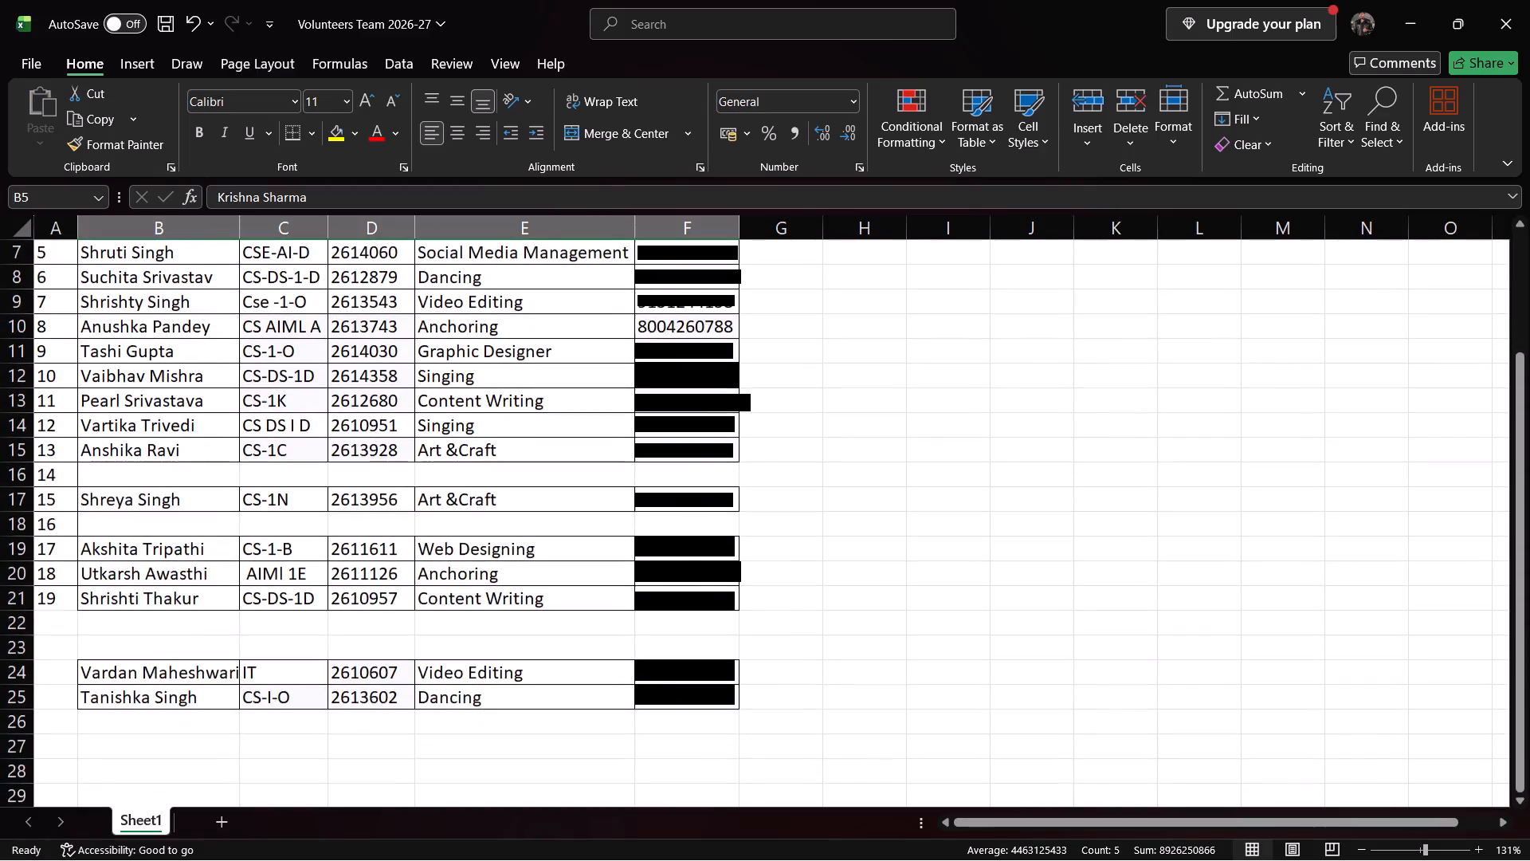
scroll(181, 645, up, 1)
click(964, 532)
scroll(963, 537, up, 1)
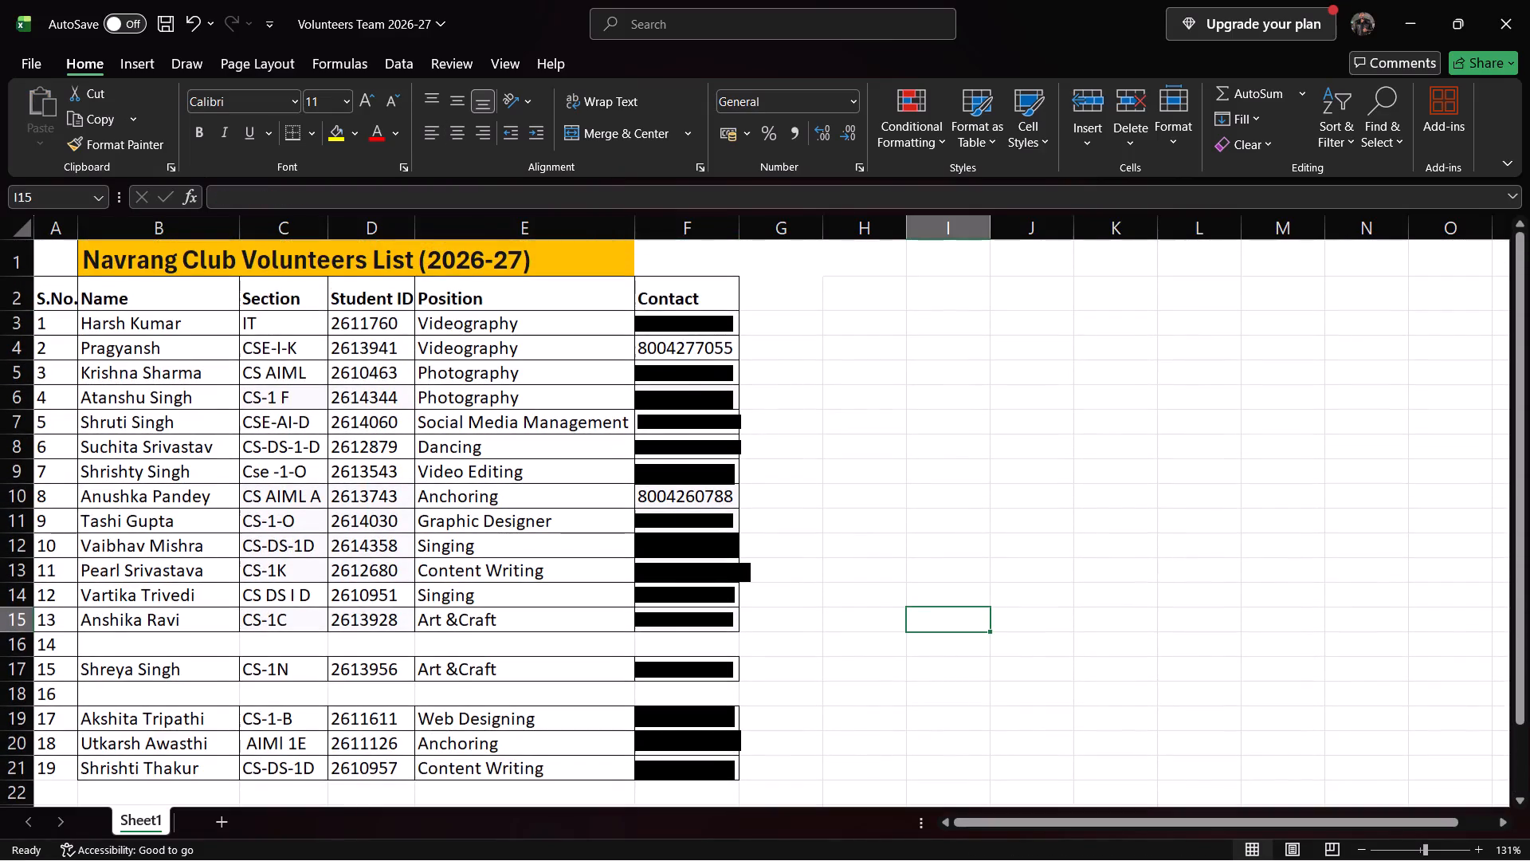
click(493, 448)
click(199, 454)
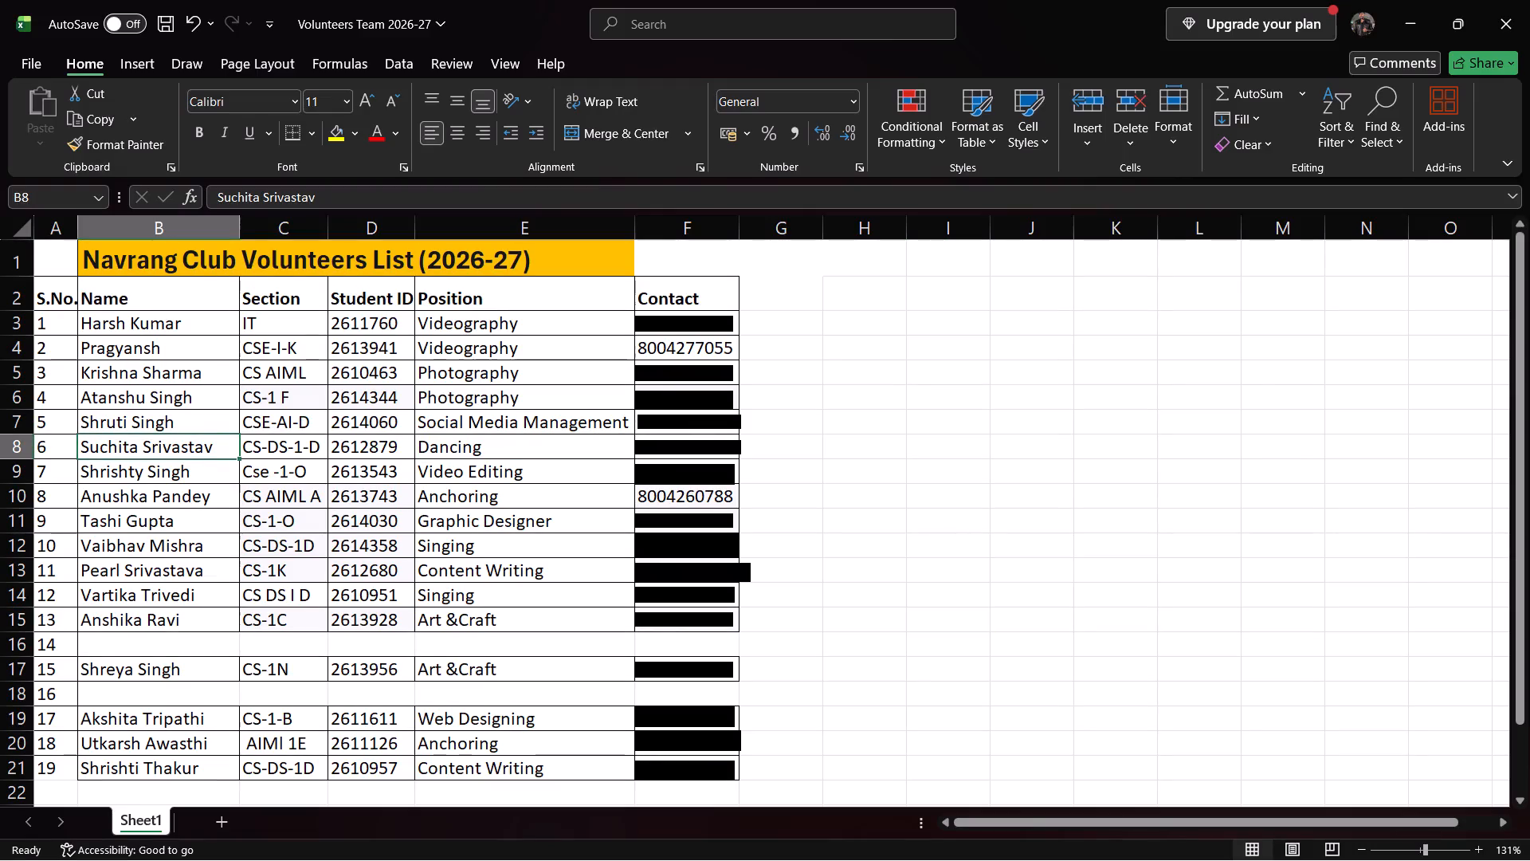
drag(180, 419, 692, 419)
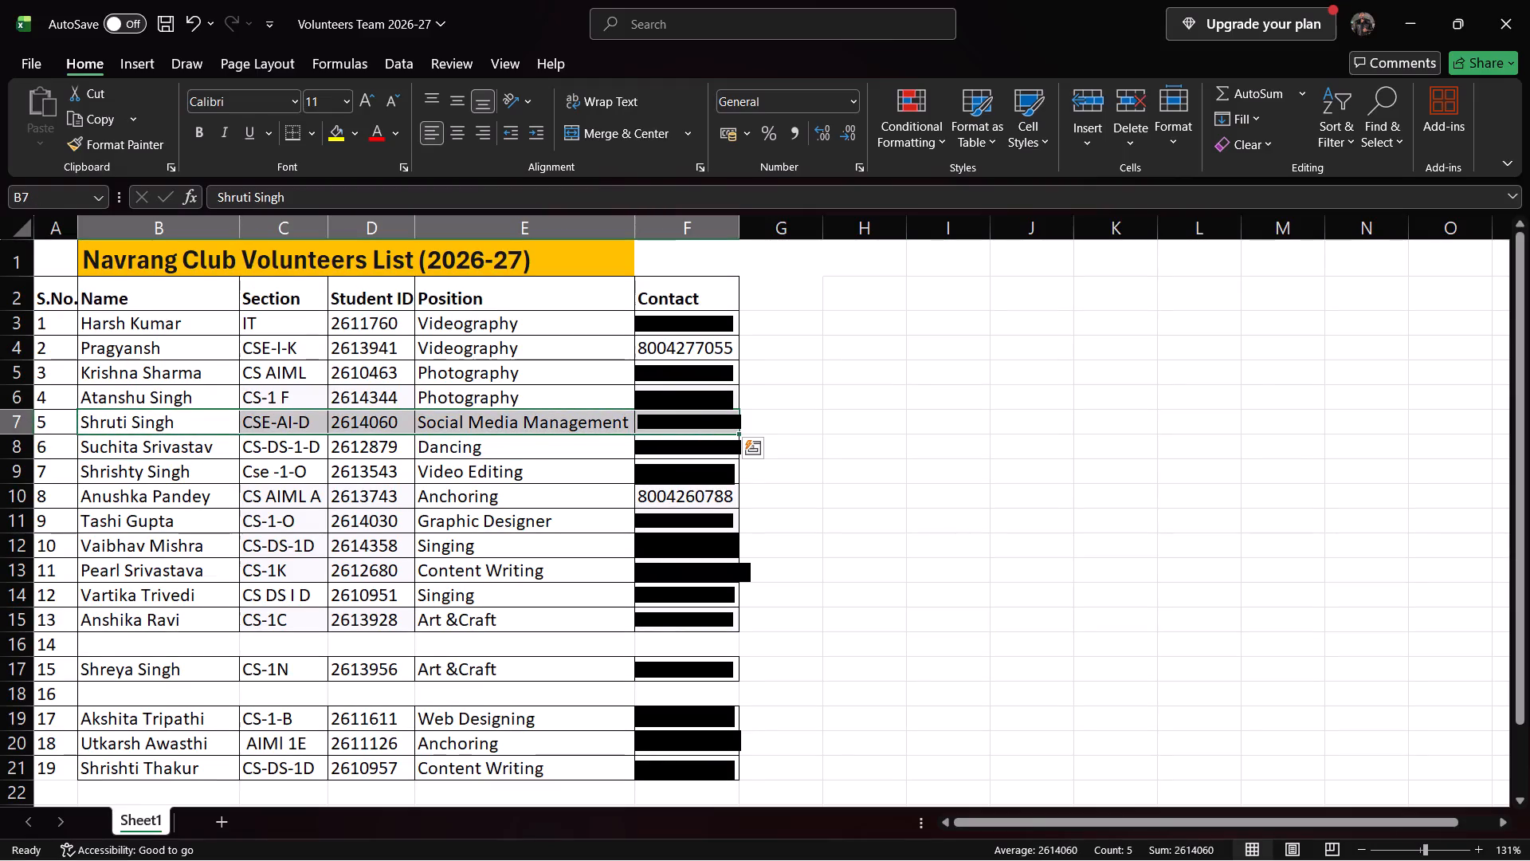
key(ctrl+c)
key(ctrl+x)
scroll(698, 424, down, 3)
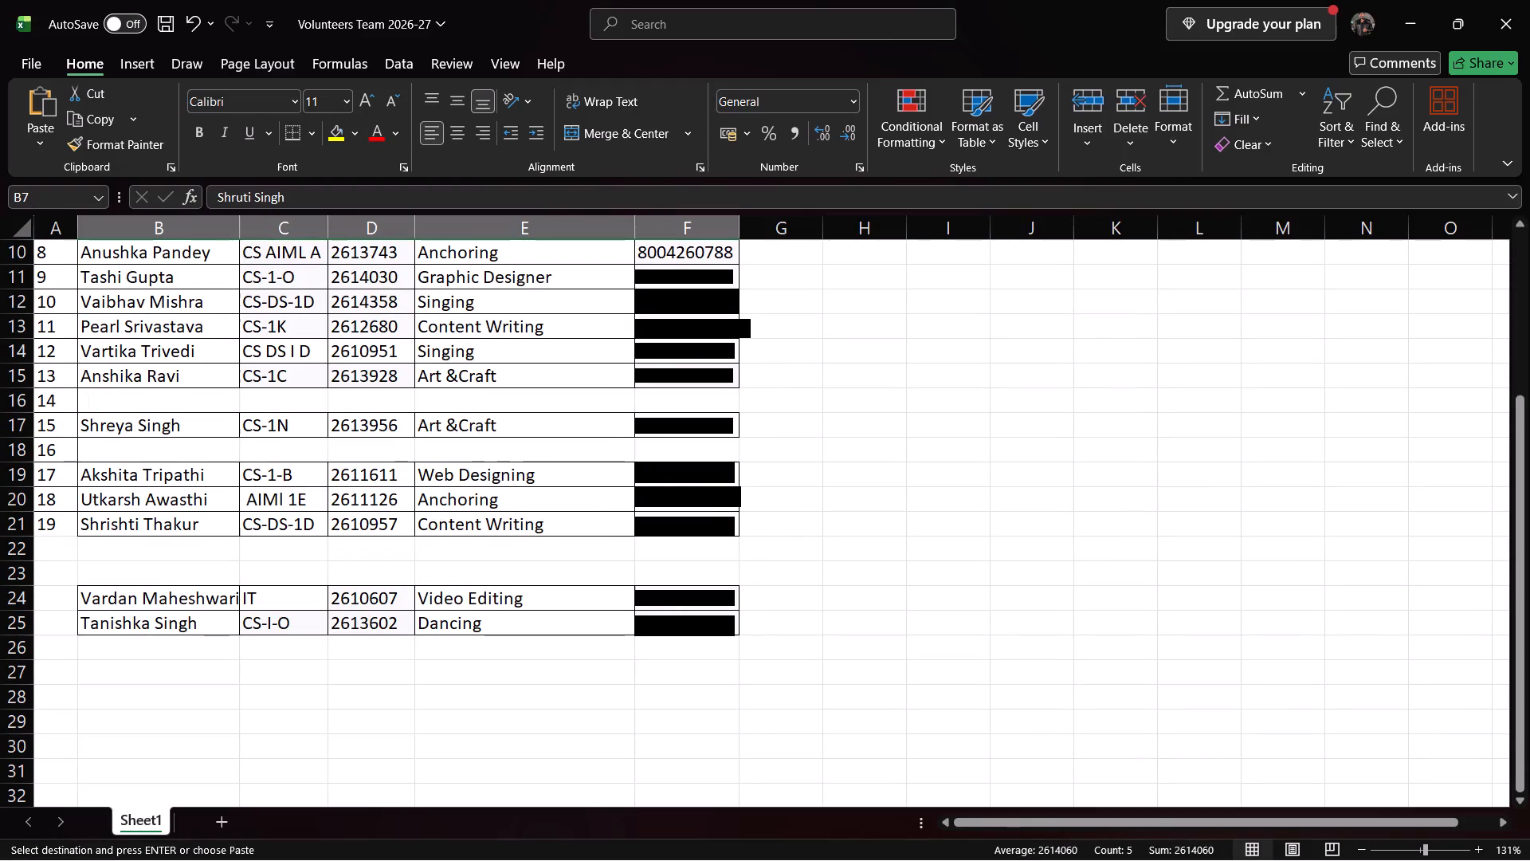
click(163, 645)
key(ctrl+v)
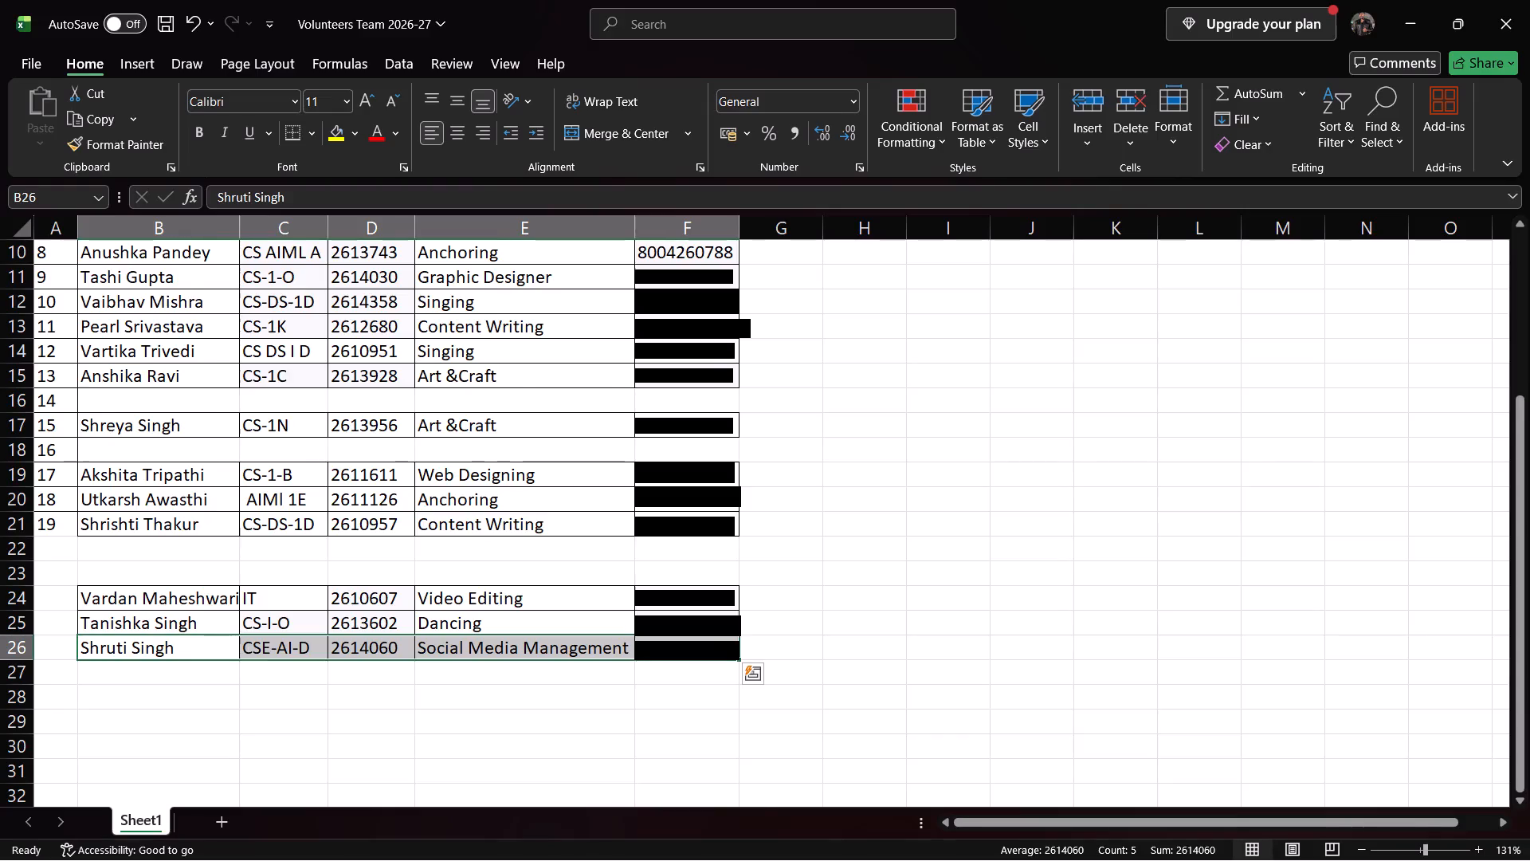
Move the parked Dancing volunteer's details from B25:F25 into the emptied row 7, beside serial number 5.
scroll(375, 620, up, 2)
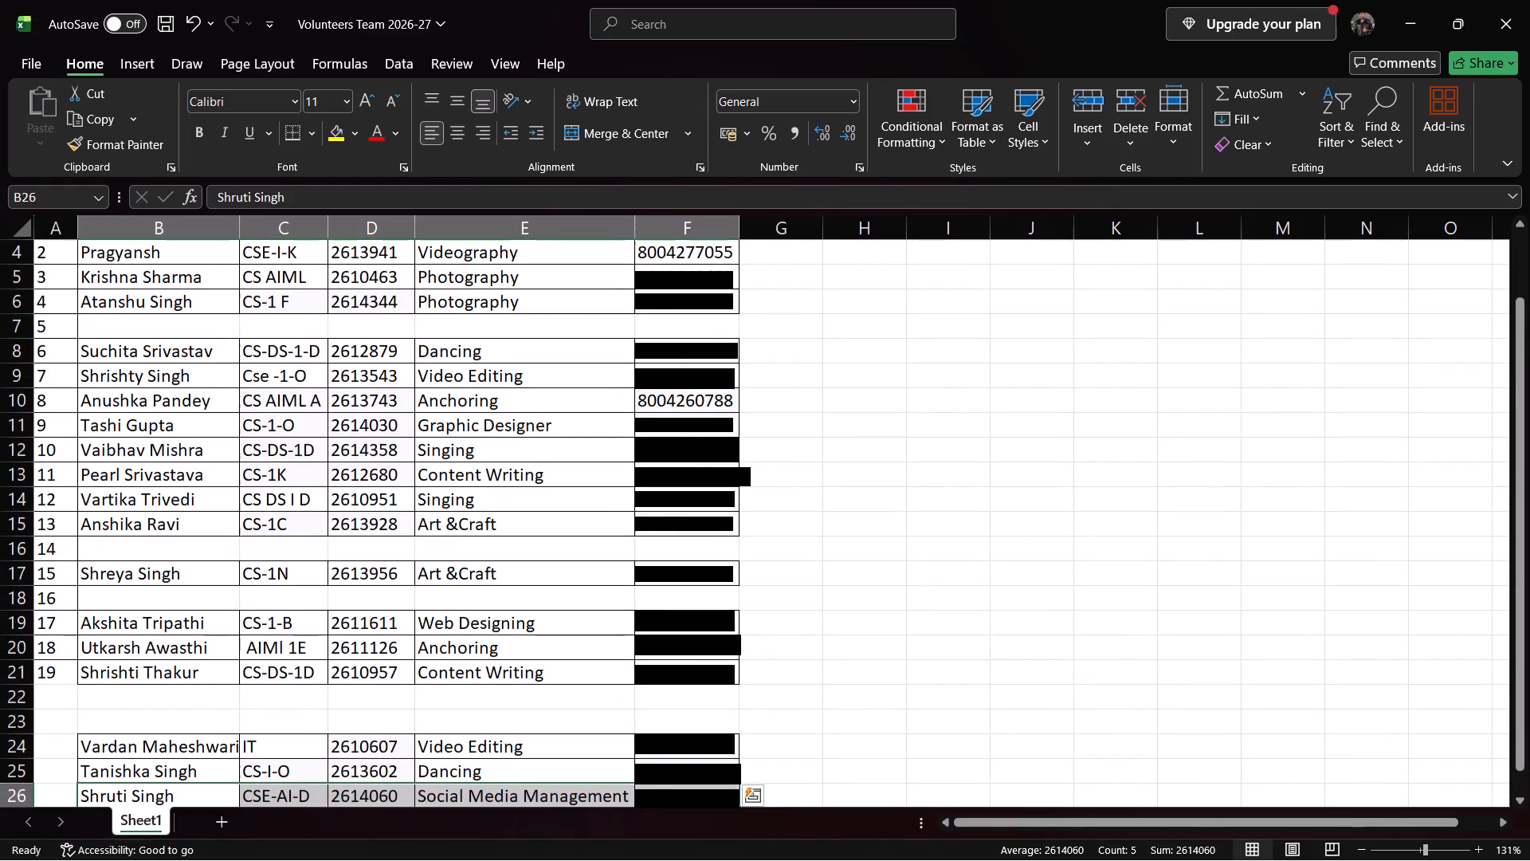
click(371, 780)
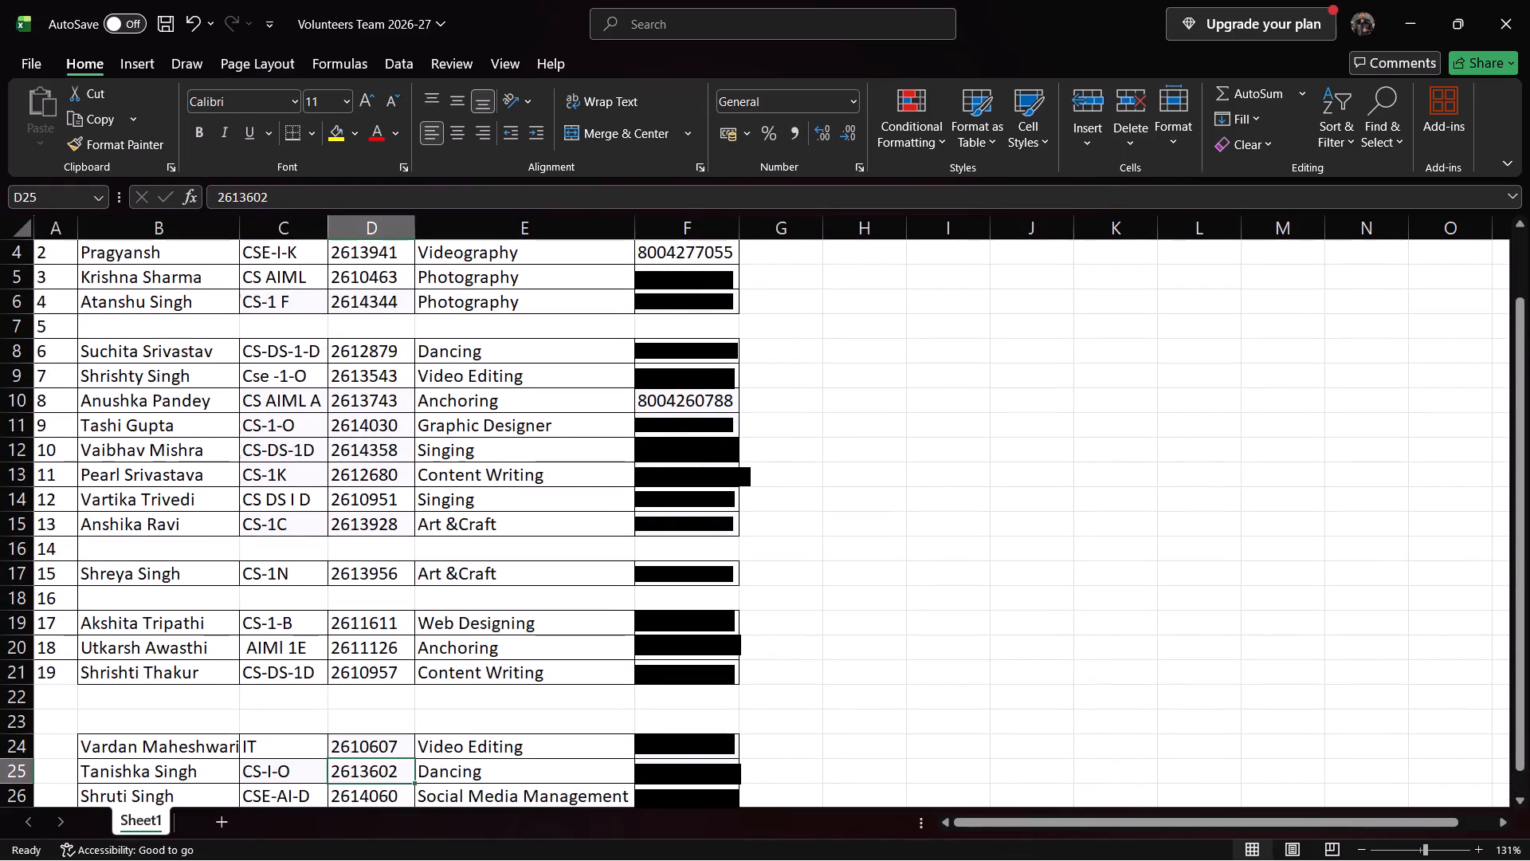
drag(143, 772, 690, 763)
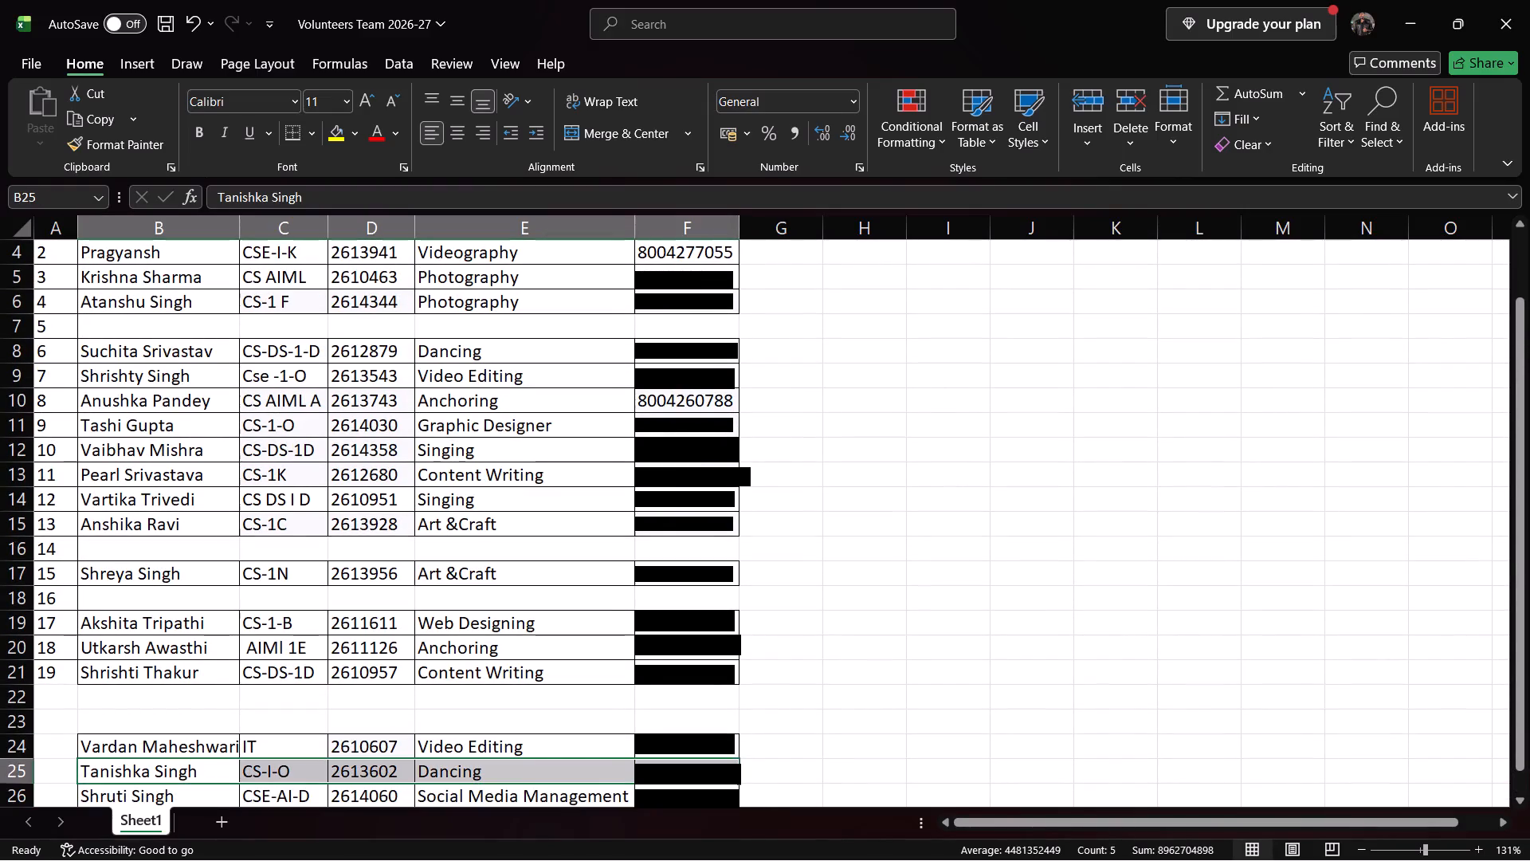
key(ctrl+c)
key(ctrl+x)
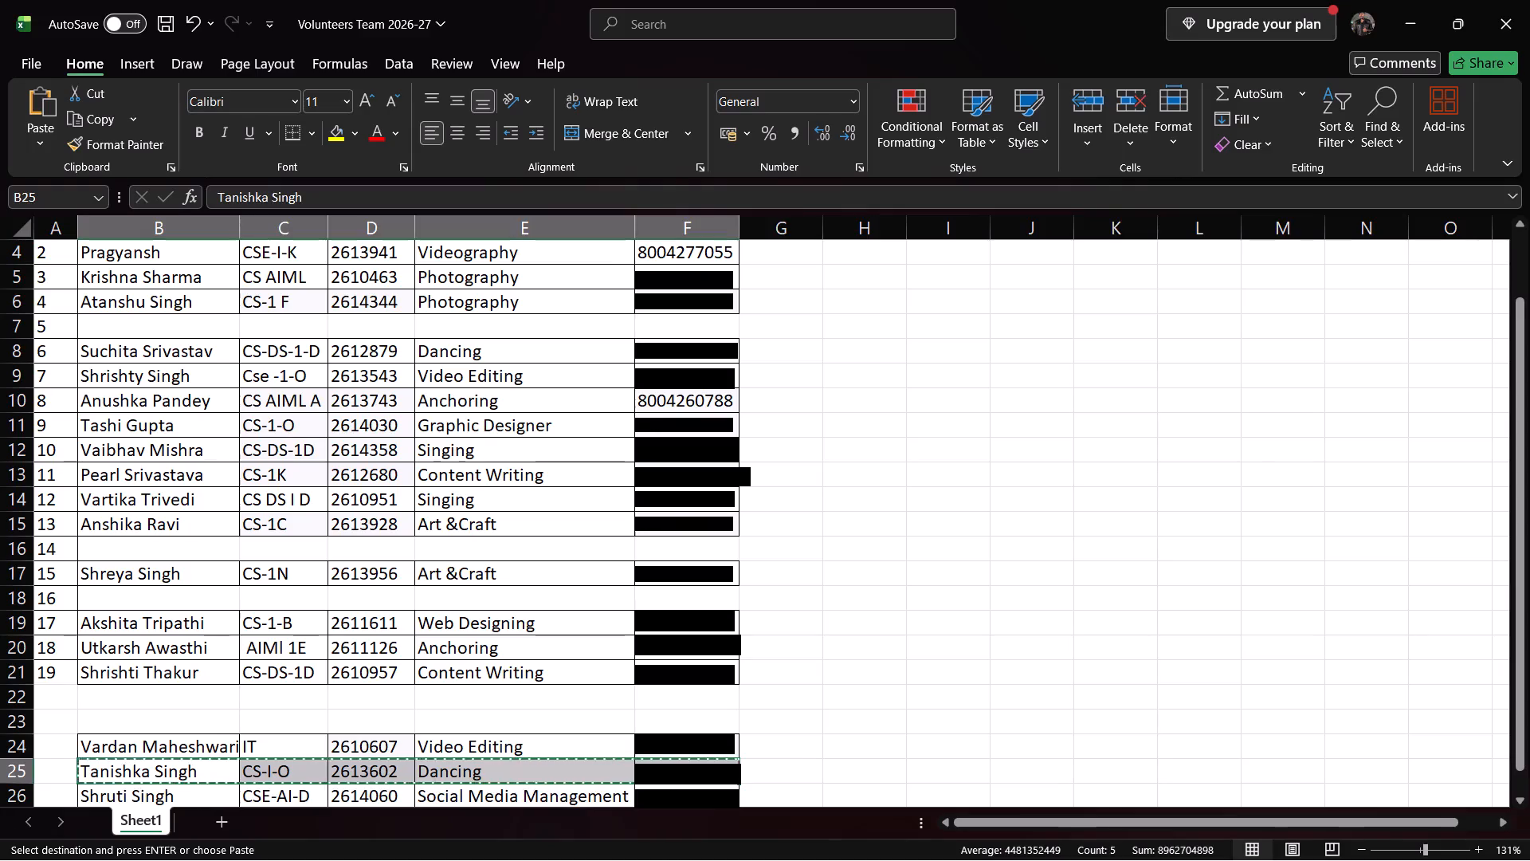
click(186, 324)
key(ctrl+v)
click(901, 448)
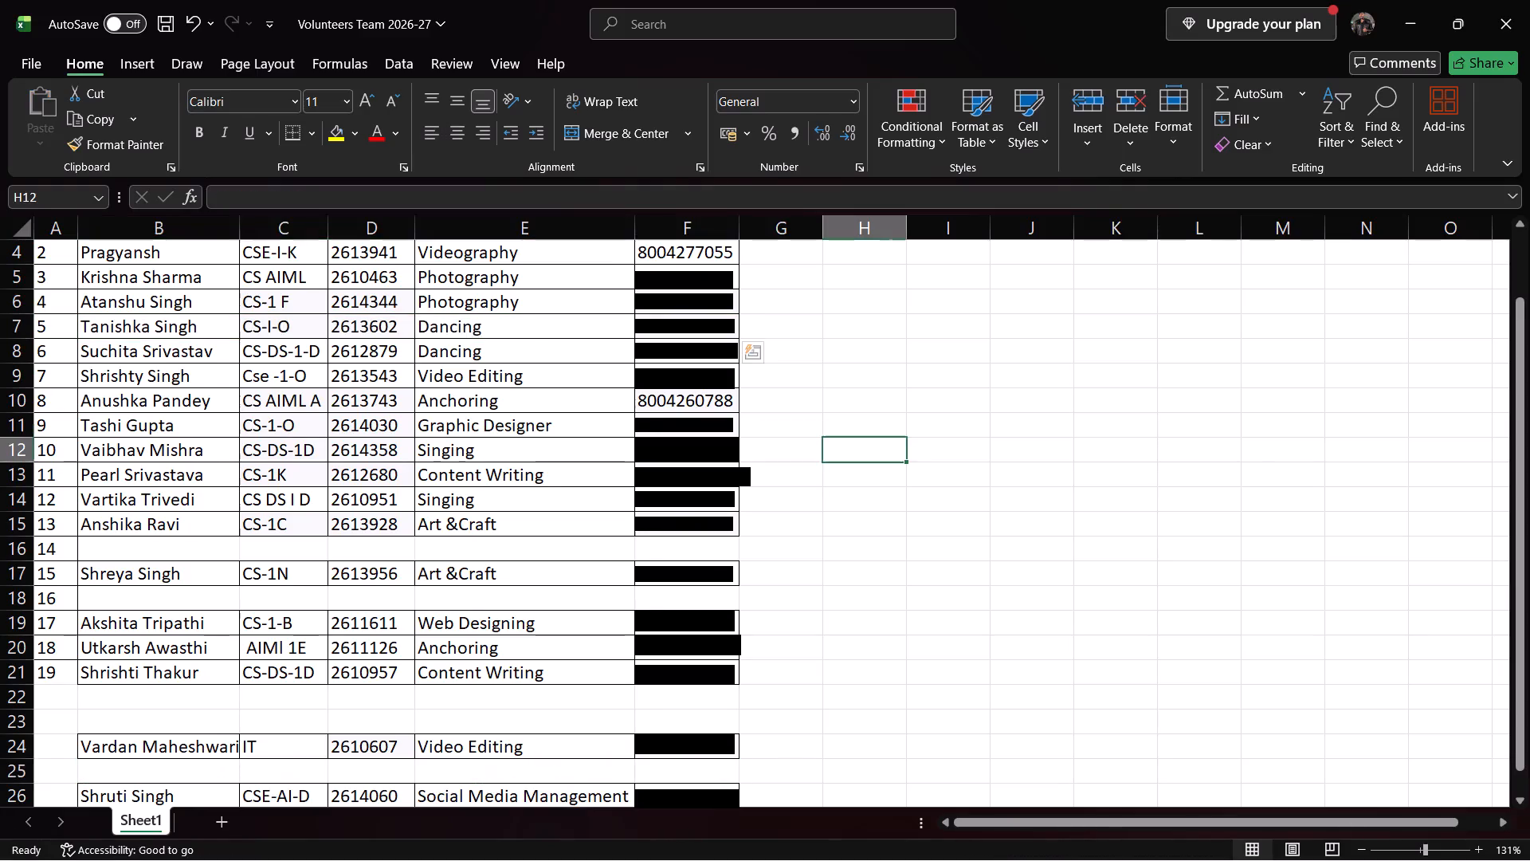
Move the Anchoring volunteer's details from B10:F10 to the empty row 25 below the list, starting at B25.
scroll(901, 449, up, 1)
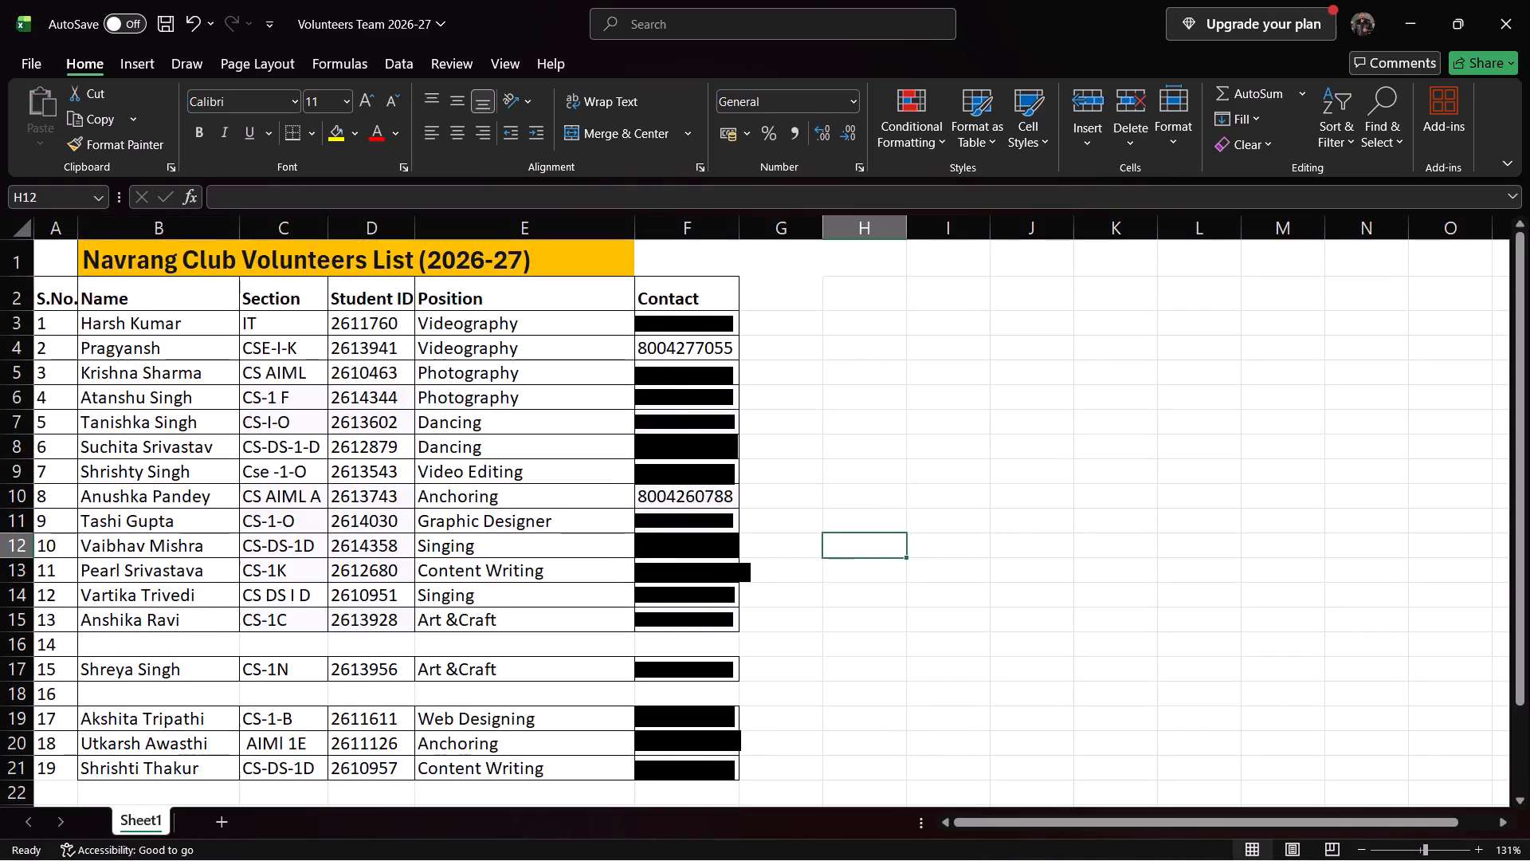
scroll(502, 513, down, 1)
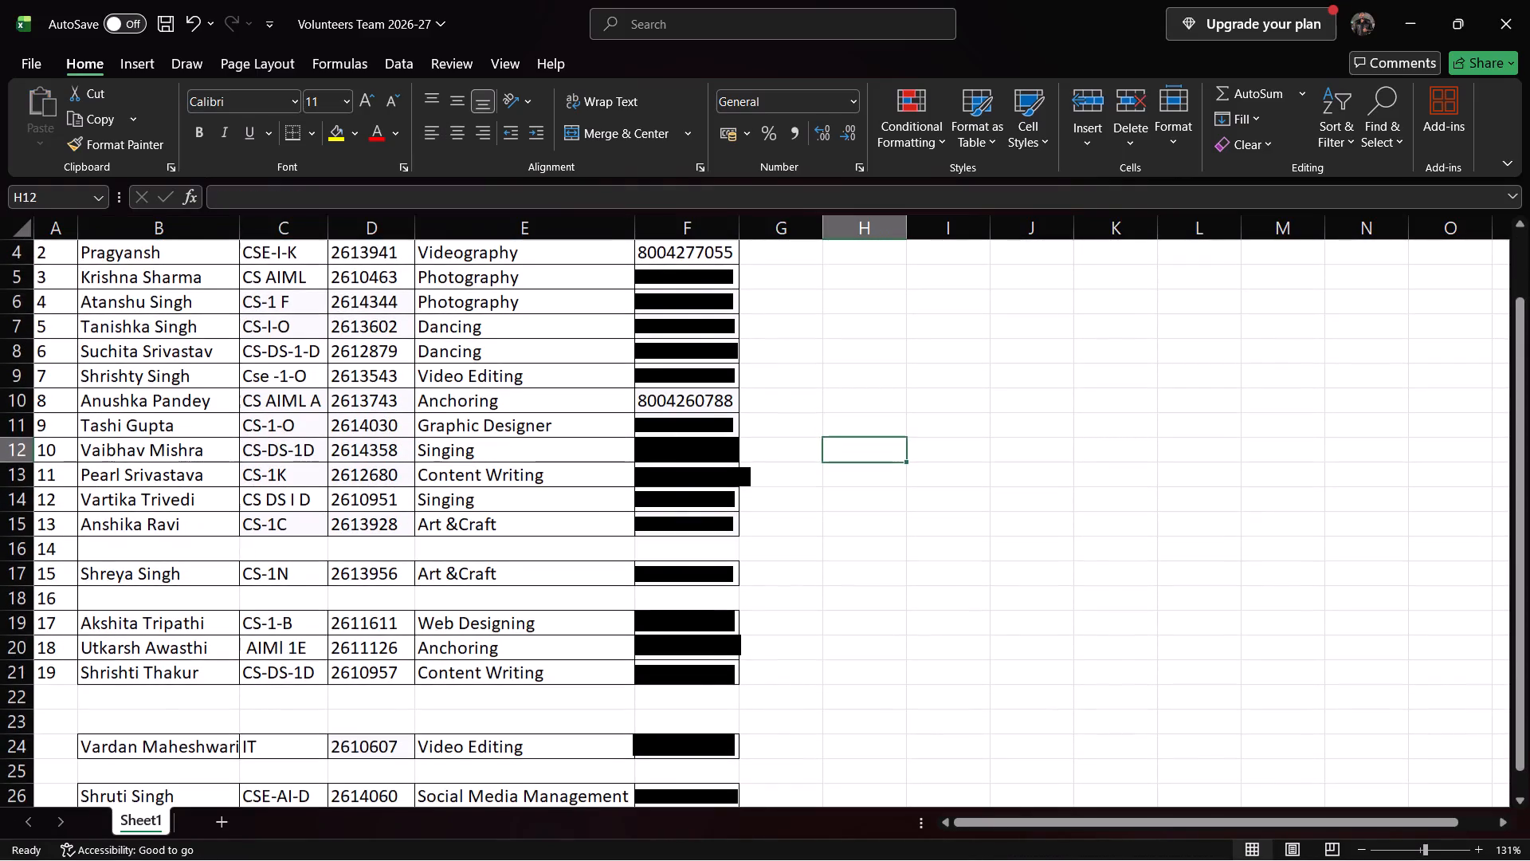
click(500, 741)
drag(194, 744, 578, 775)
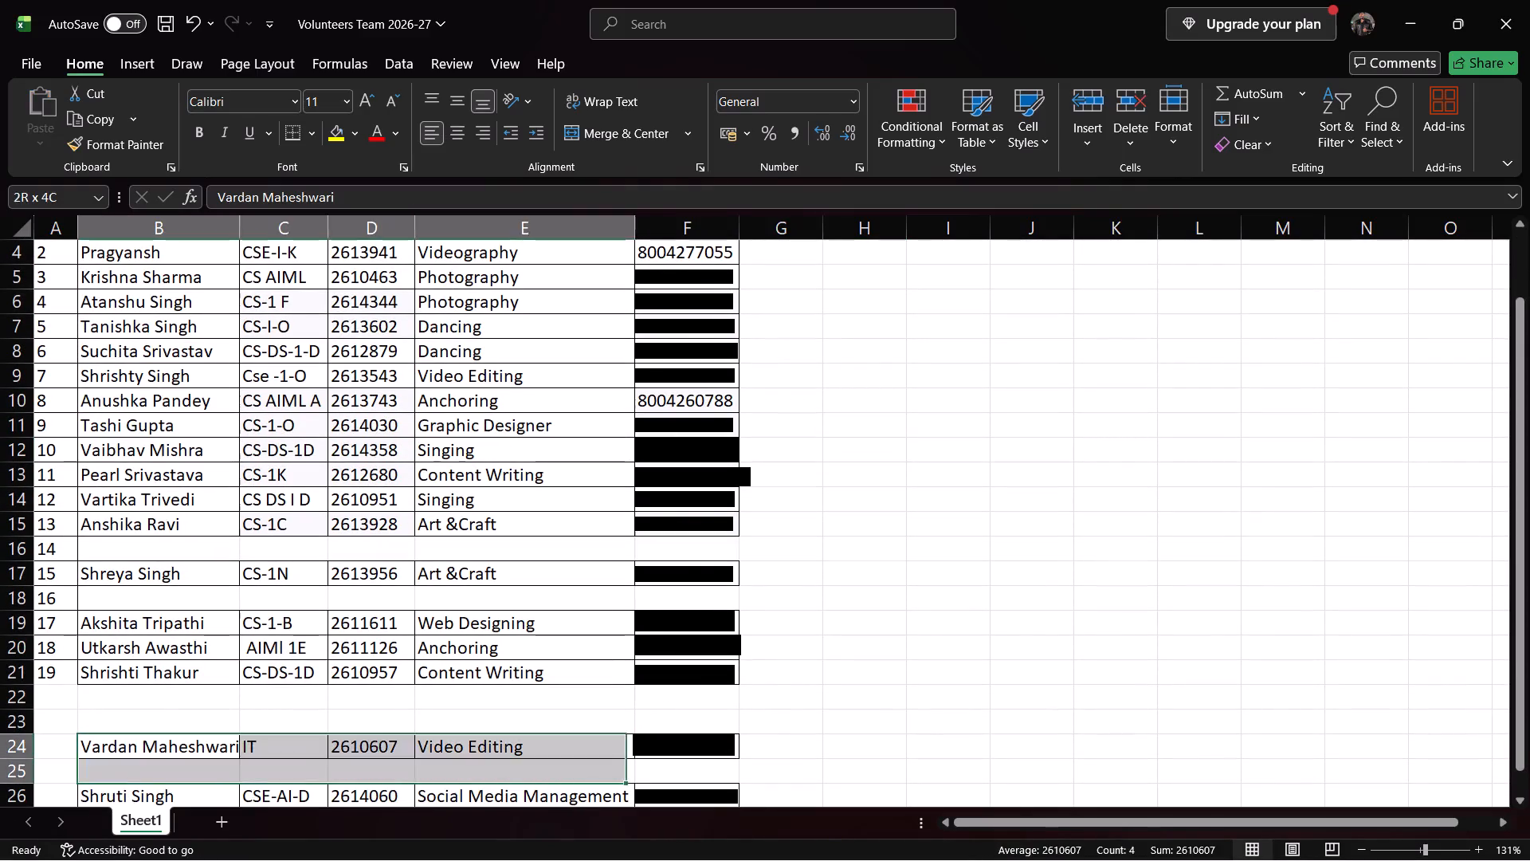
drag(578, 775, 704, 743)
click(463, 397)
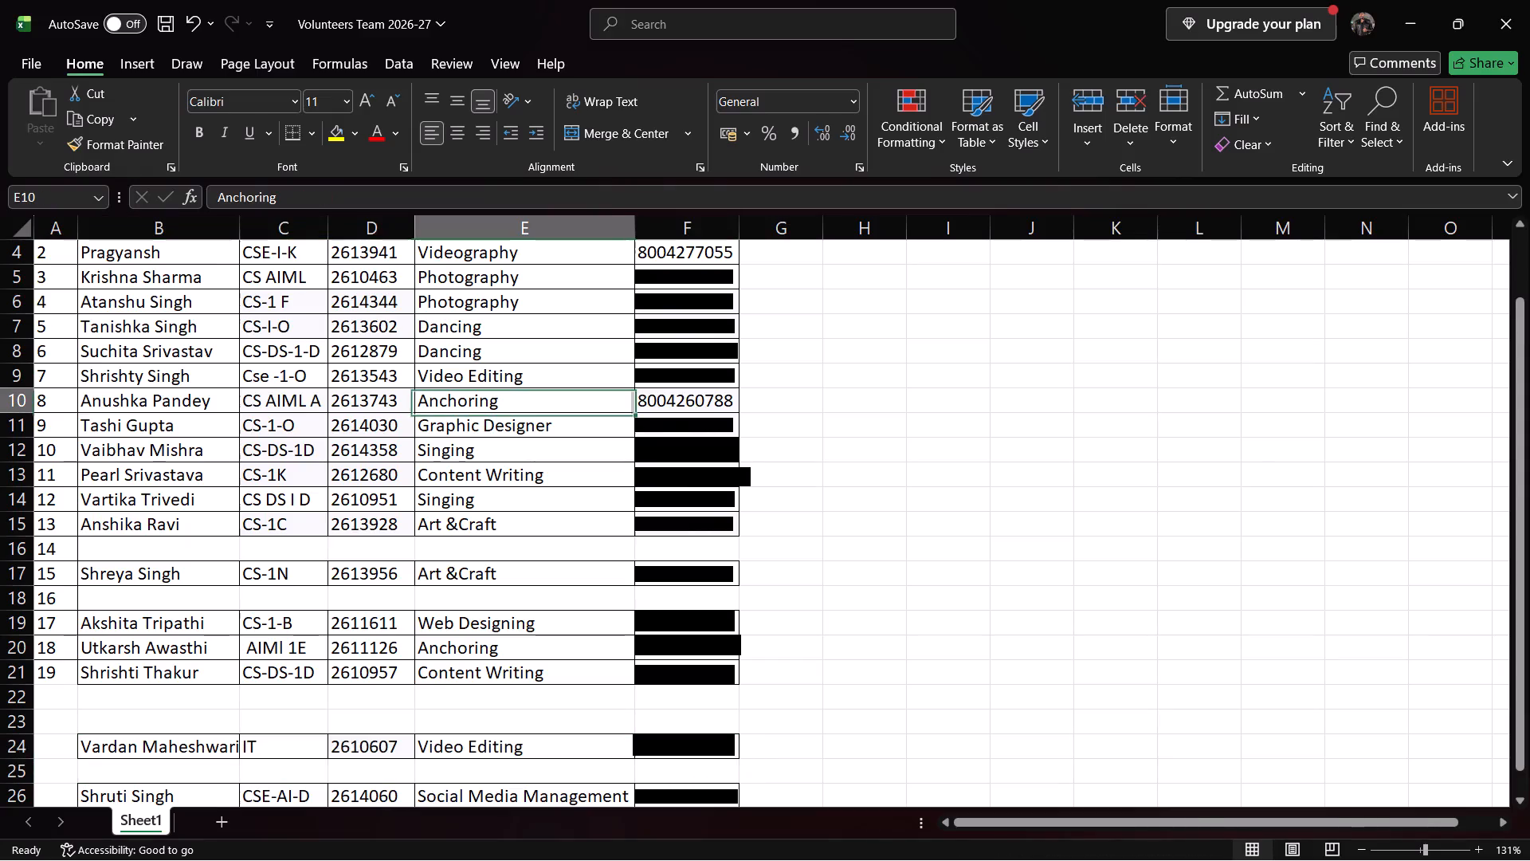
drag(171, 407, 665, 402)
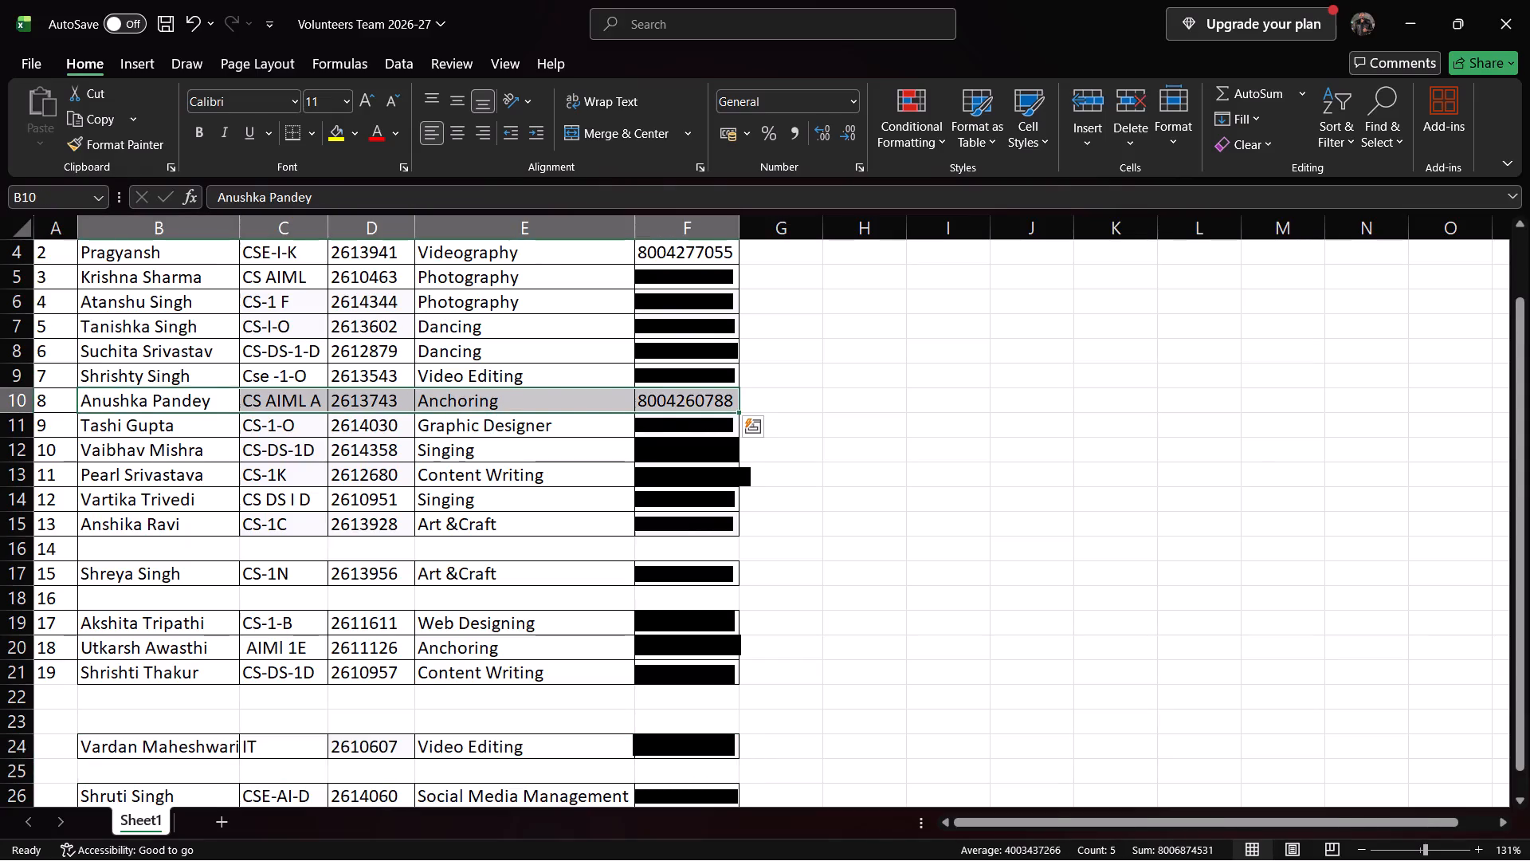
key(ctrl+c)
key(ctrl+x)
scroll(667, 537, down, 2)
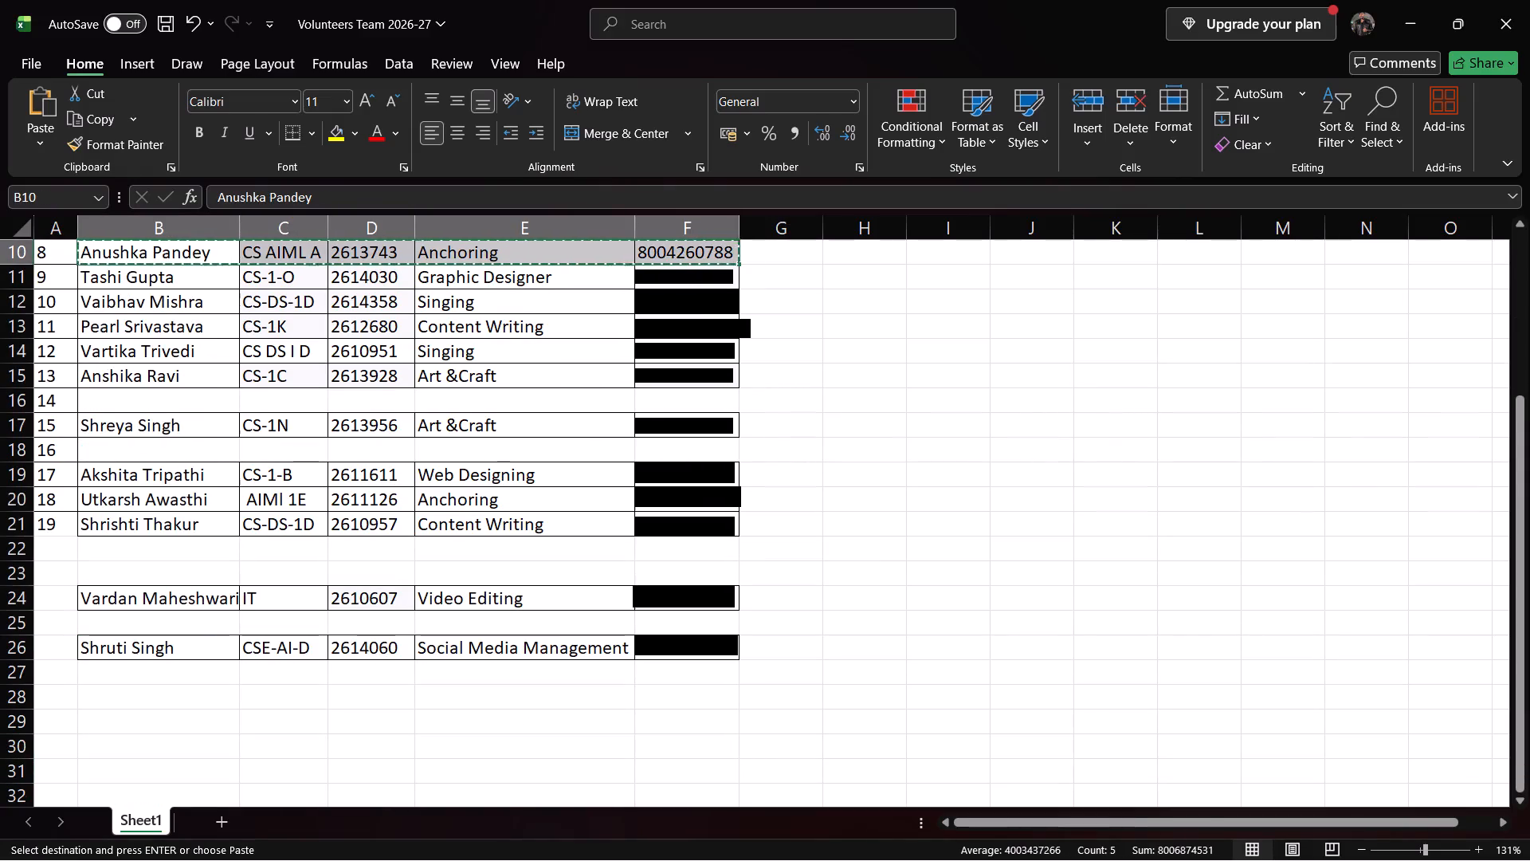
click(175, 625)
key(ctrl+v)
Move the parked Video Editing volunteer's details from B24:F24 into the emptied row 10, beside serial number 8.
scroll(172, 623, up, 3)
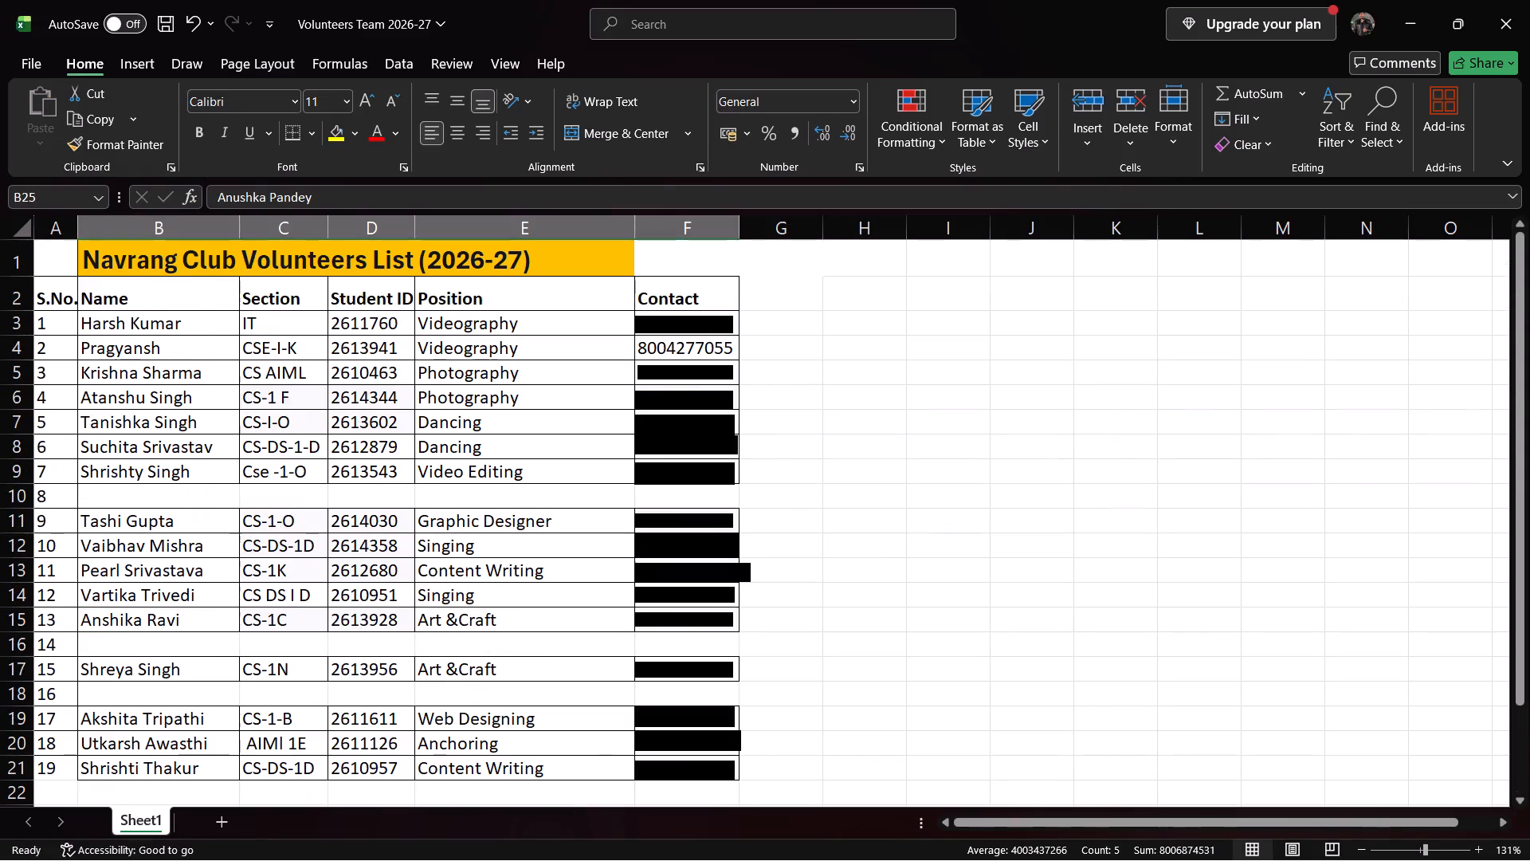
scroll(468, 480, down, 1)
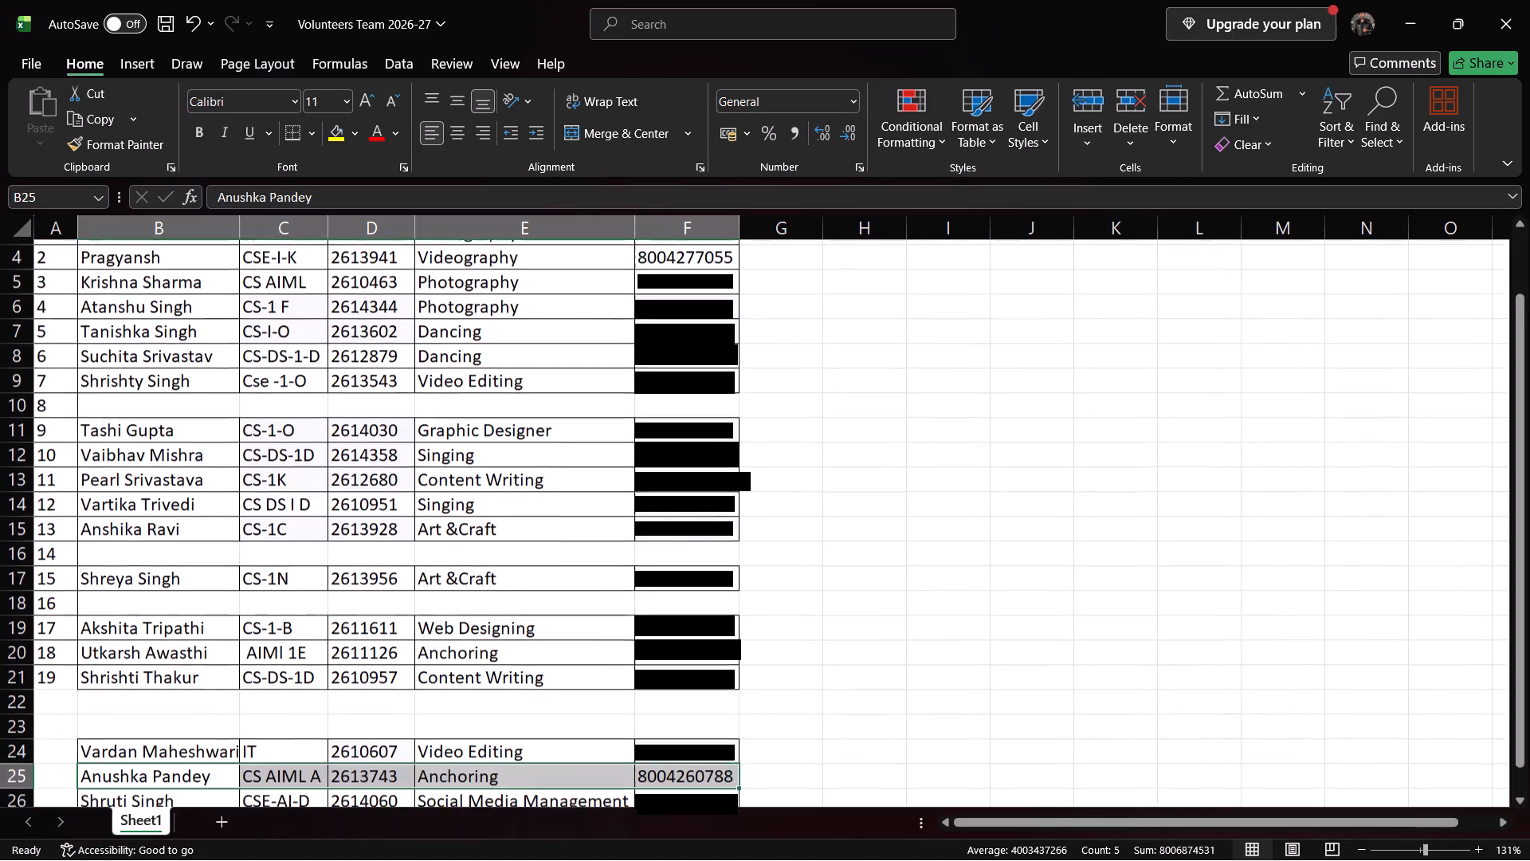
click(175, 749)
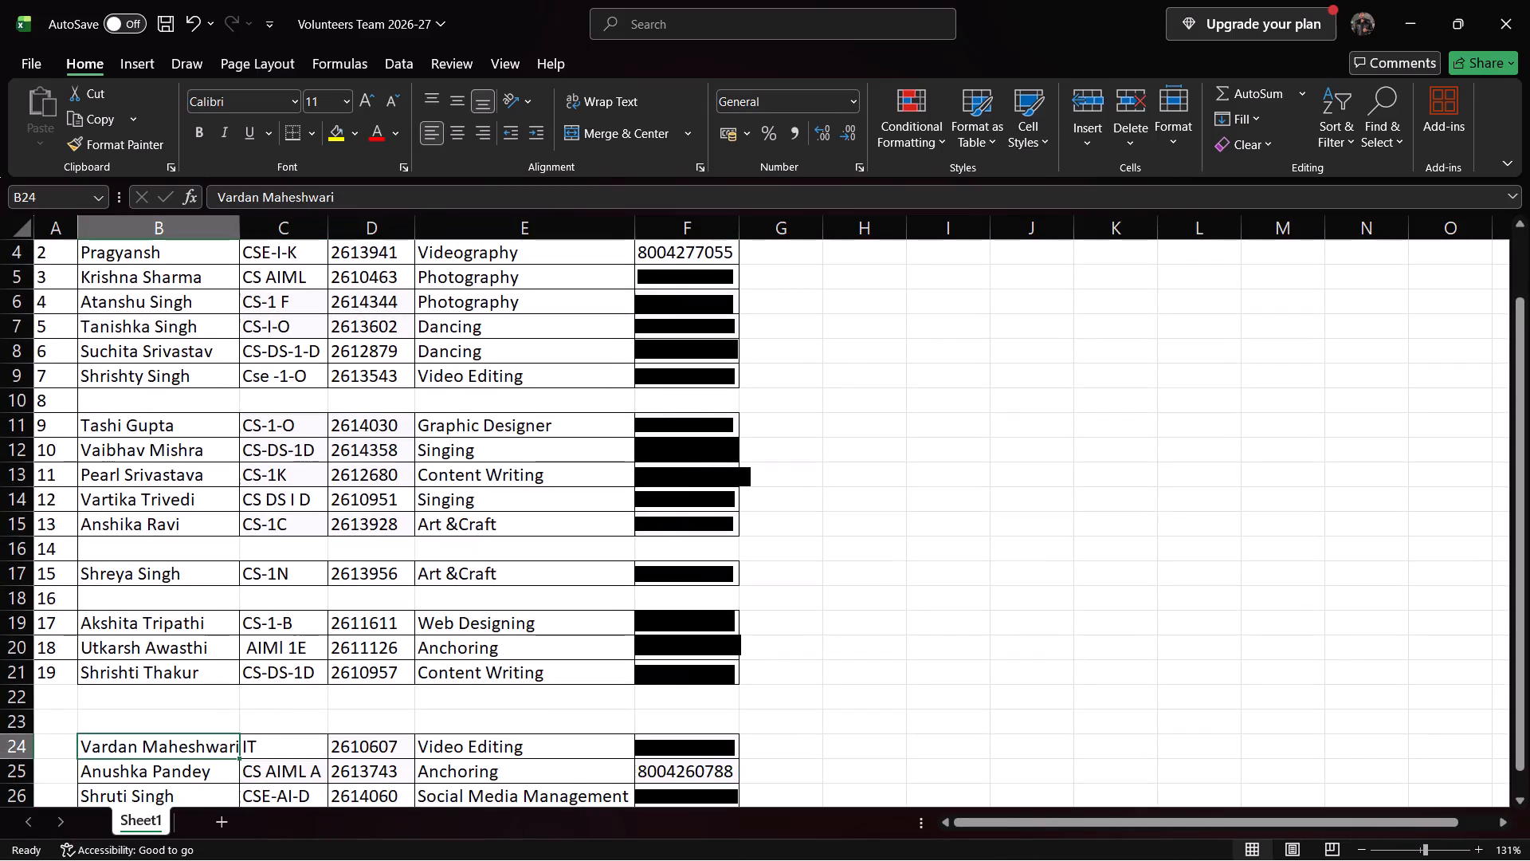
drag(168, 747, 692, 753)
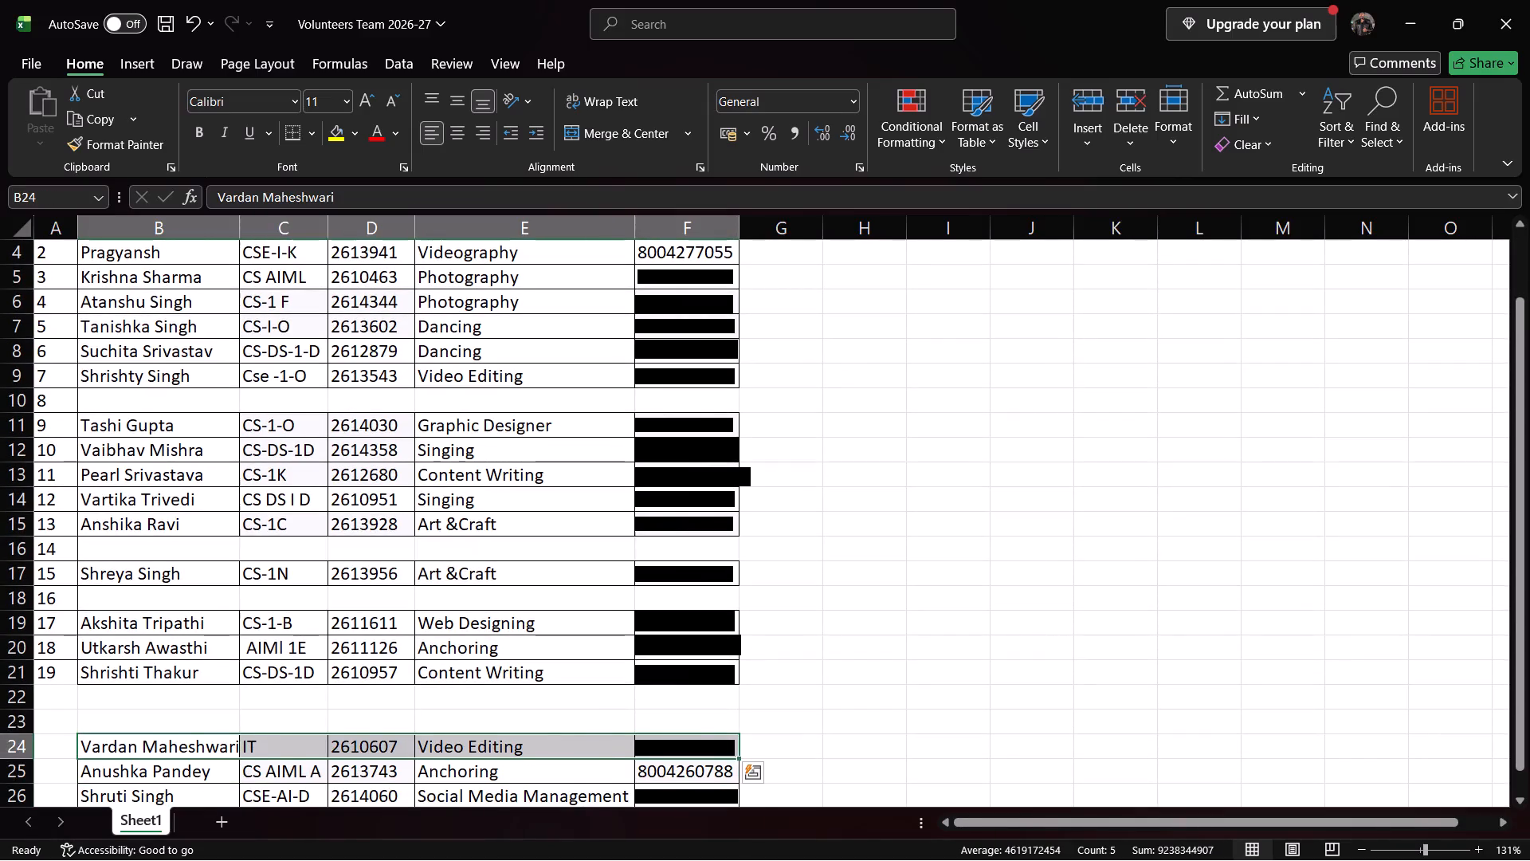
key(ctrl+c)
key(ctrl+x)
click(149, 395)
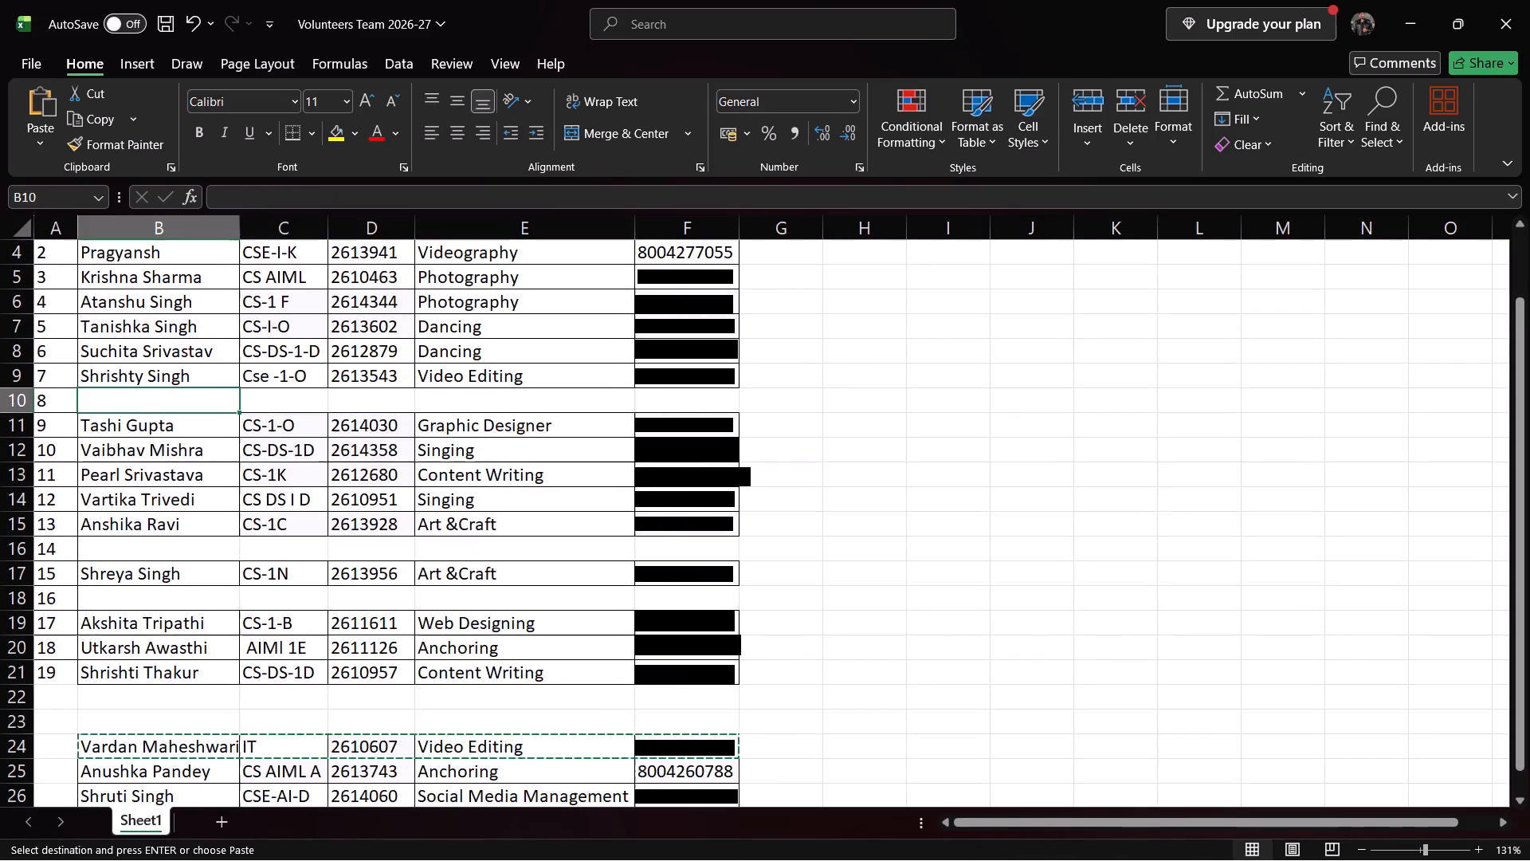
key(ctrl+v)
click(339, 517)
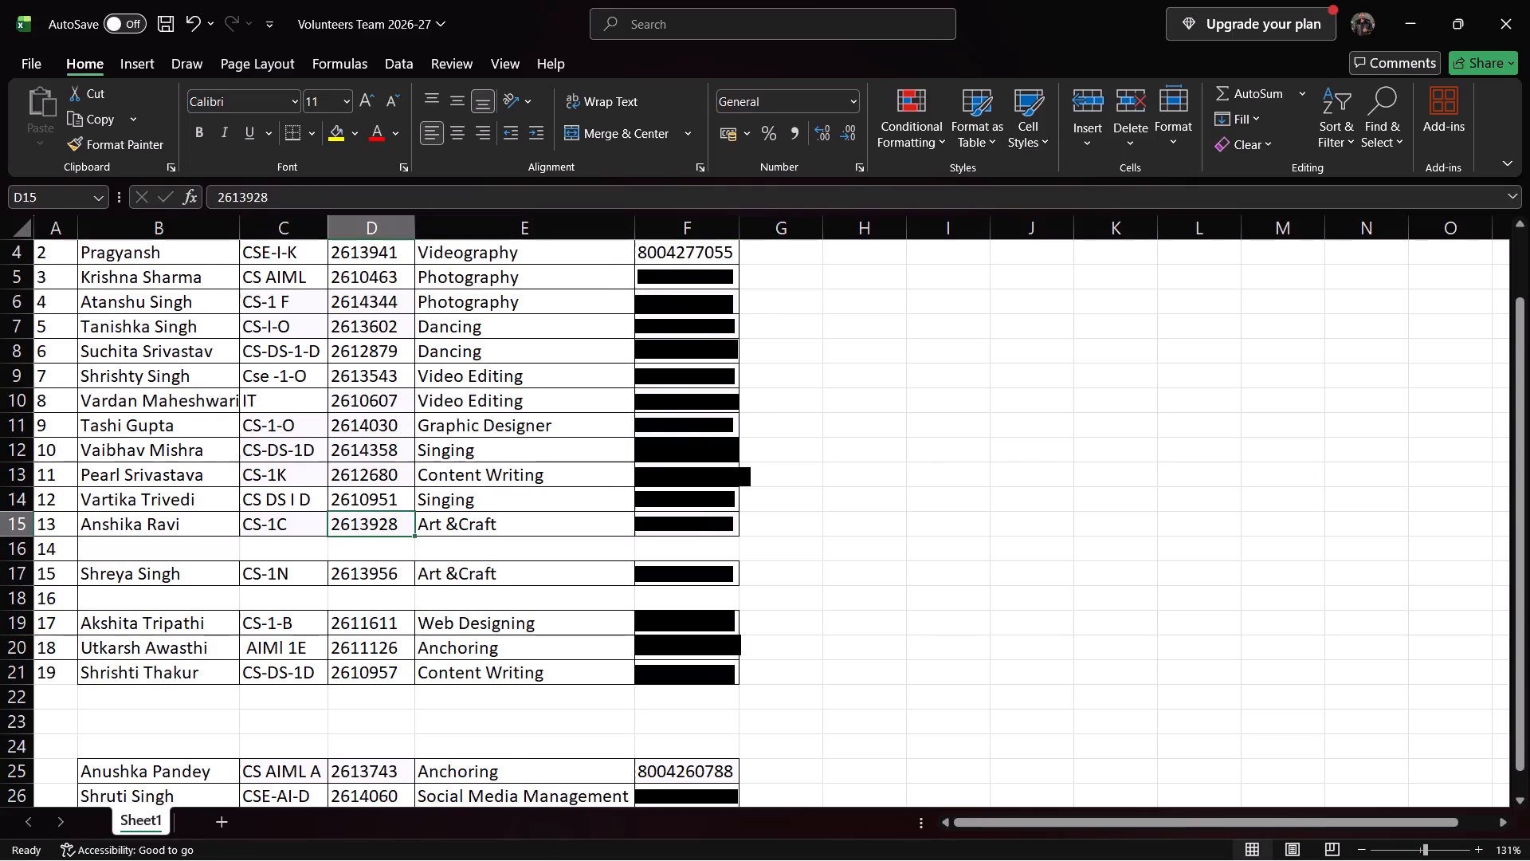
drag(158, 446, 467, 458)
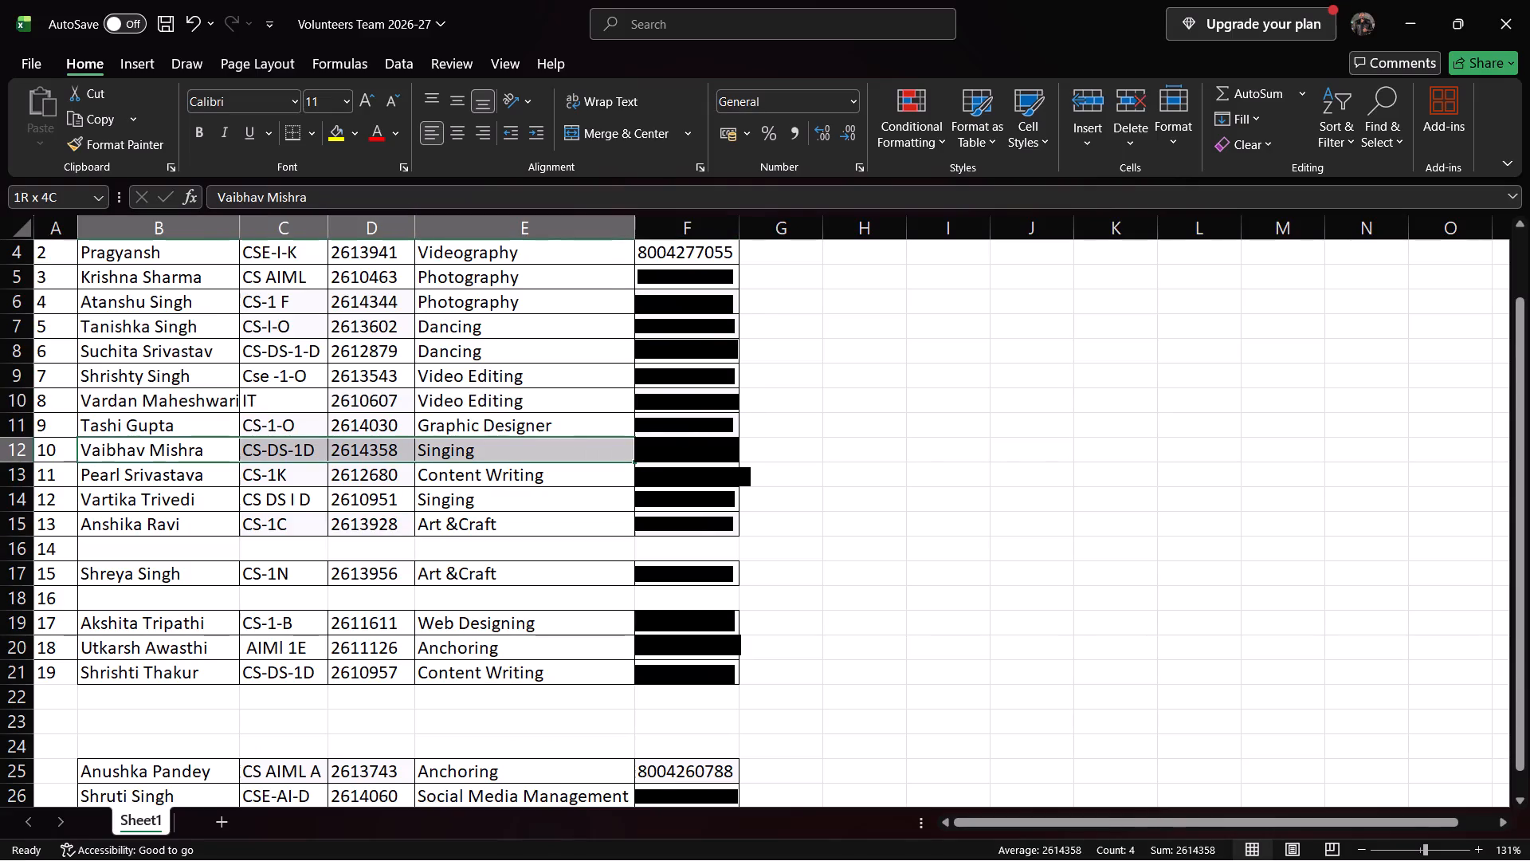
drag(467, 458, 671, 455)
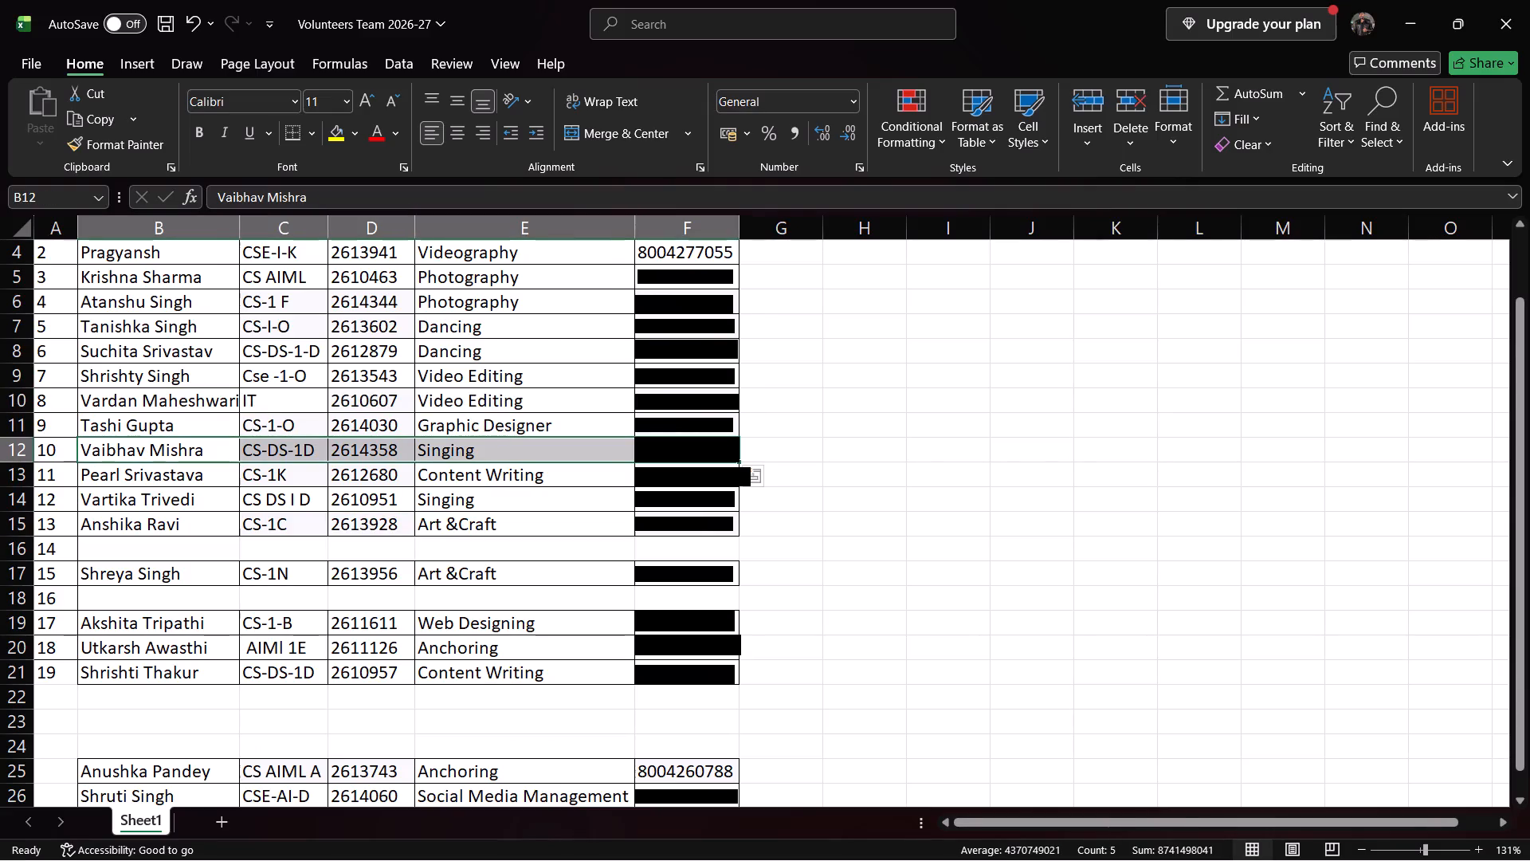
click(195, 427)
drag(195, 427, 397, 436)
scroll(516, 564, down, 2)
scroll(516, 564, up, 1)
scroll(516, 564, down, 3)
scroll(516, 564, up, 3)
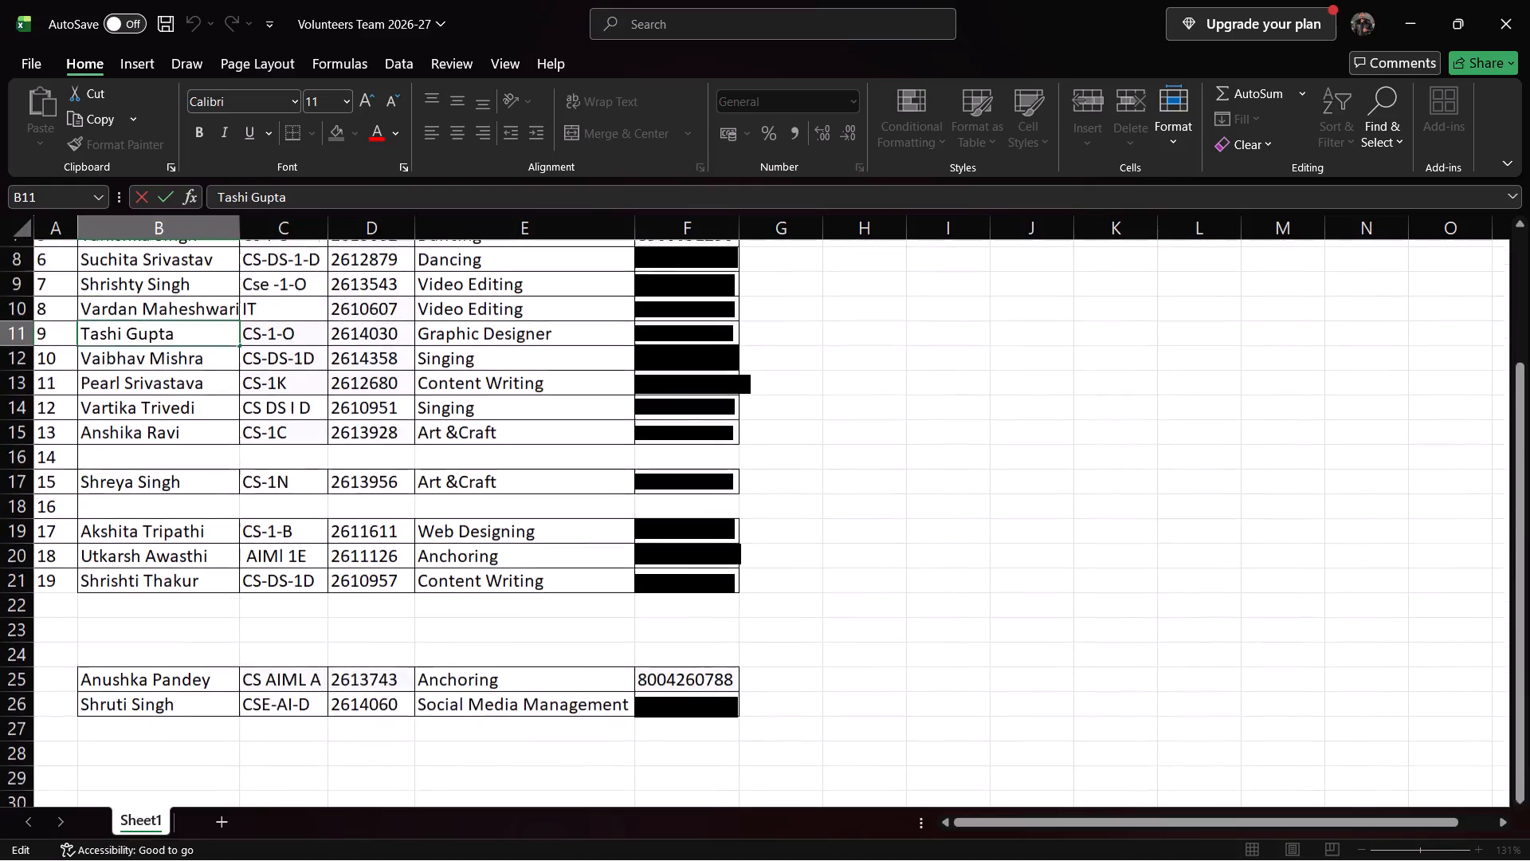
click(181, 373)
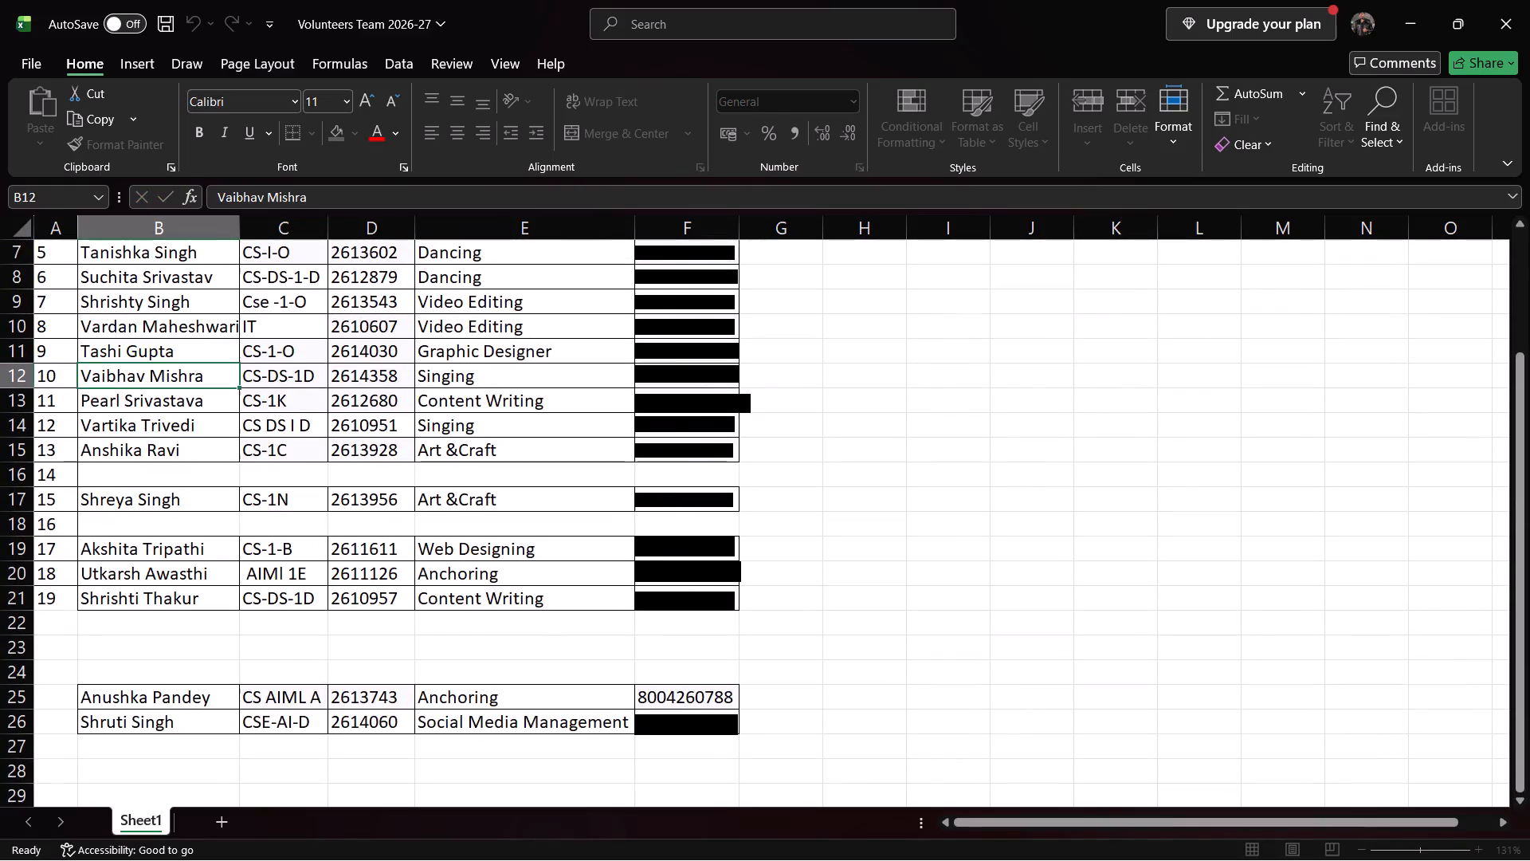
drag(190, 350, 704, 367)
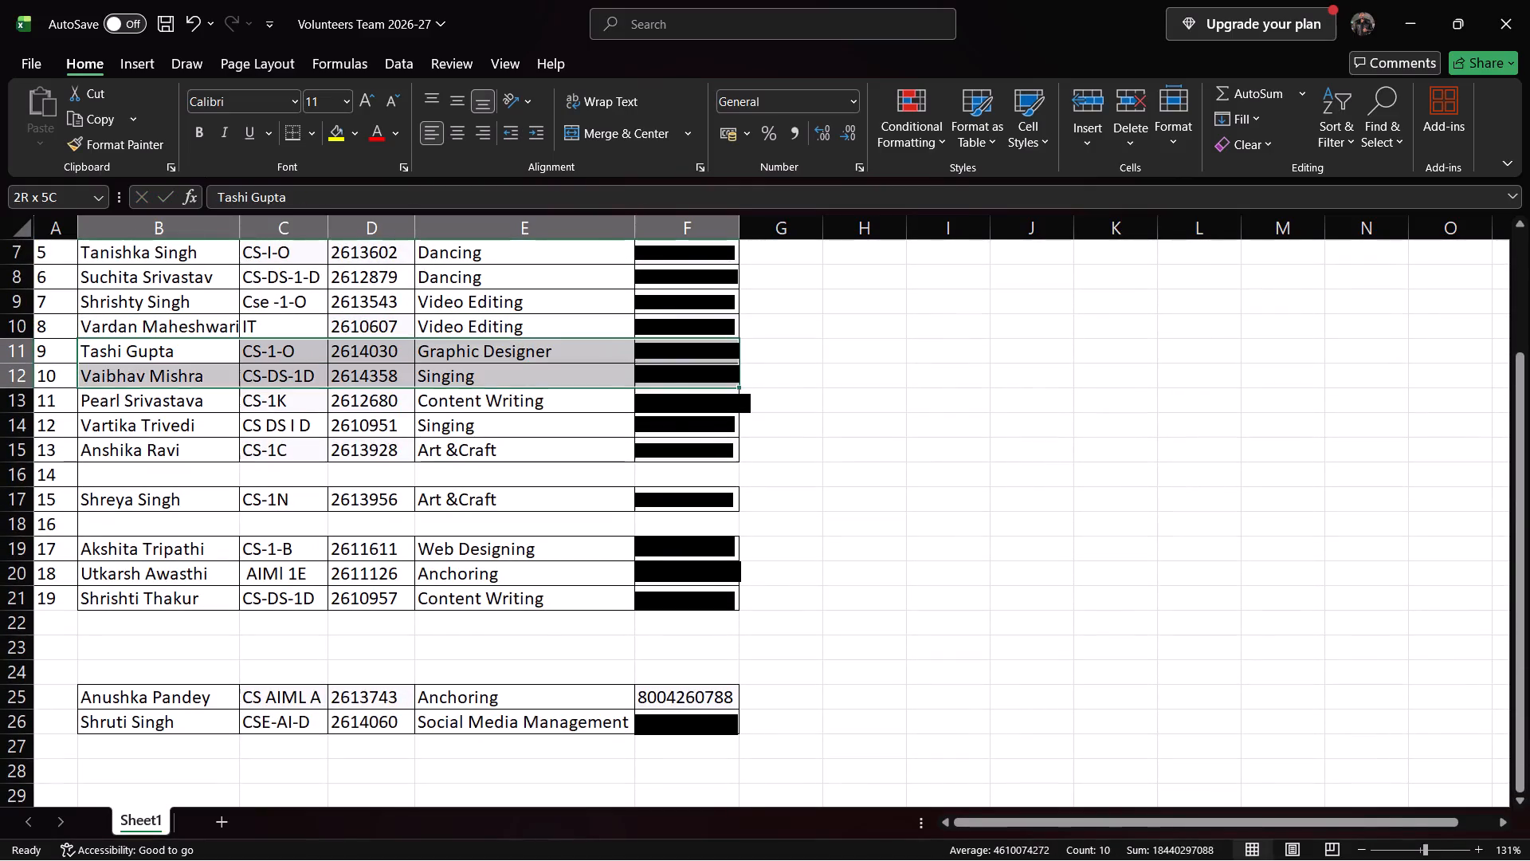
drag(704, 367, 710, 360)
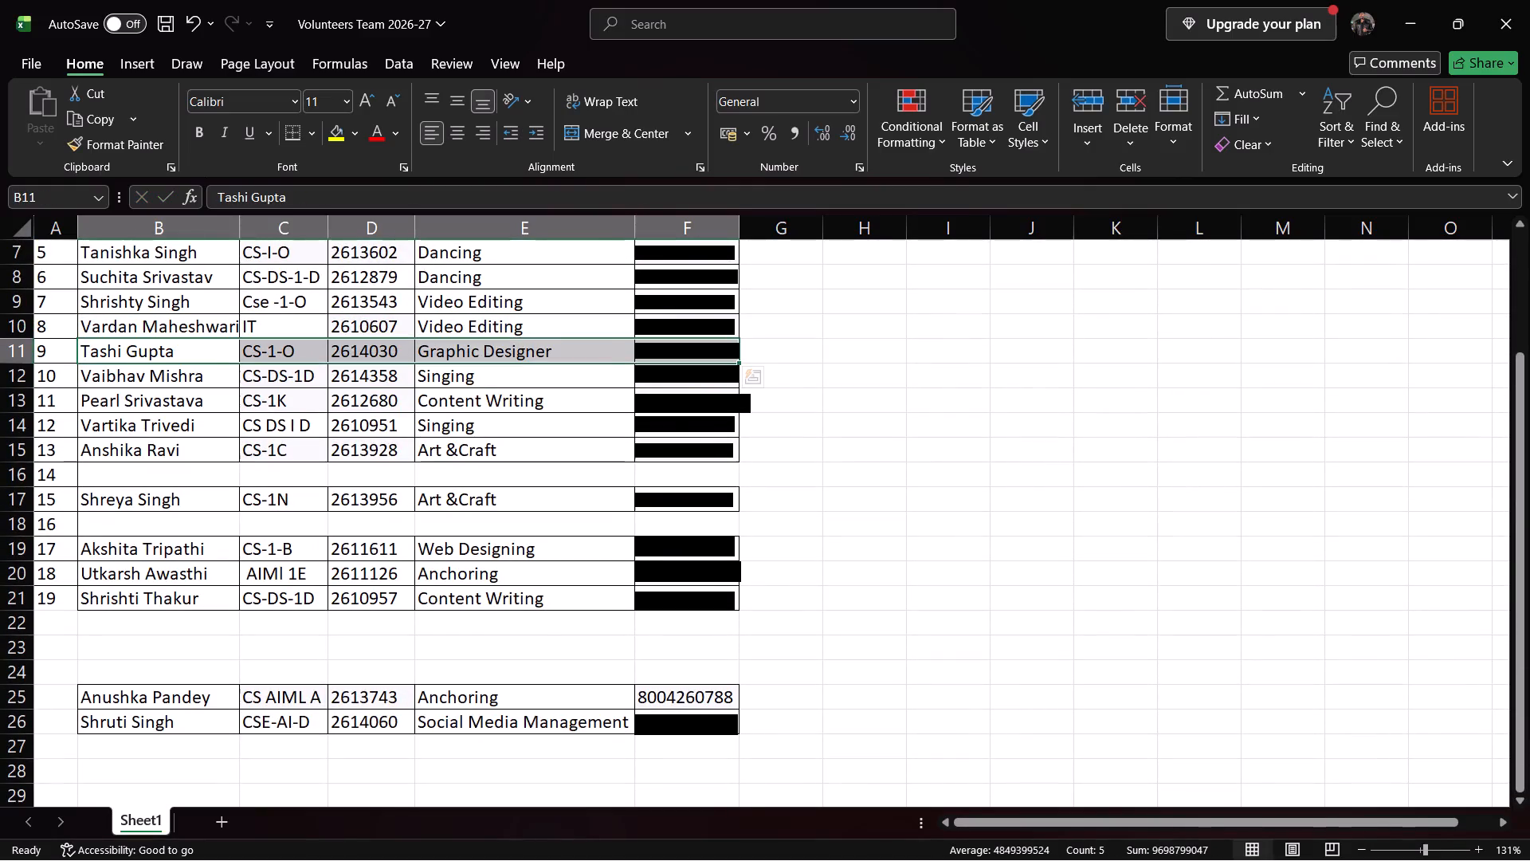
Insert a blank row at row 12, between the Graphic Designer and the first Singing volunteer.
click(5, 395)
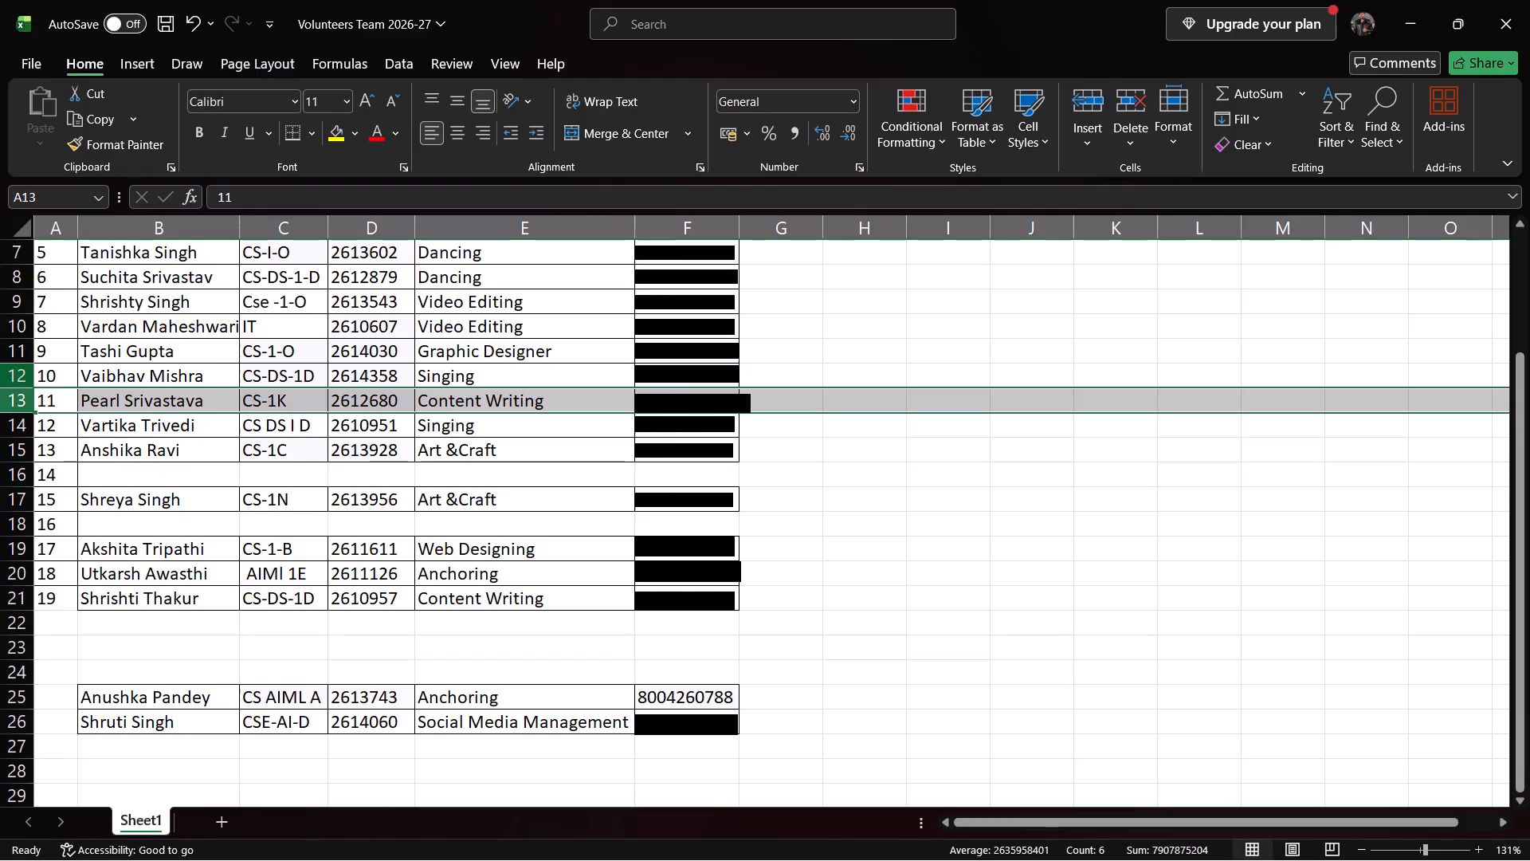
click(17, 387)
right_click(17, 387)
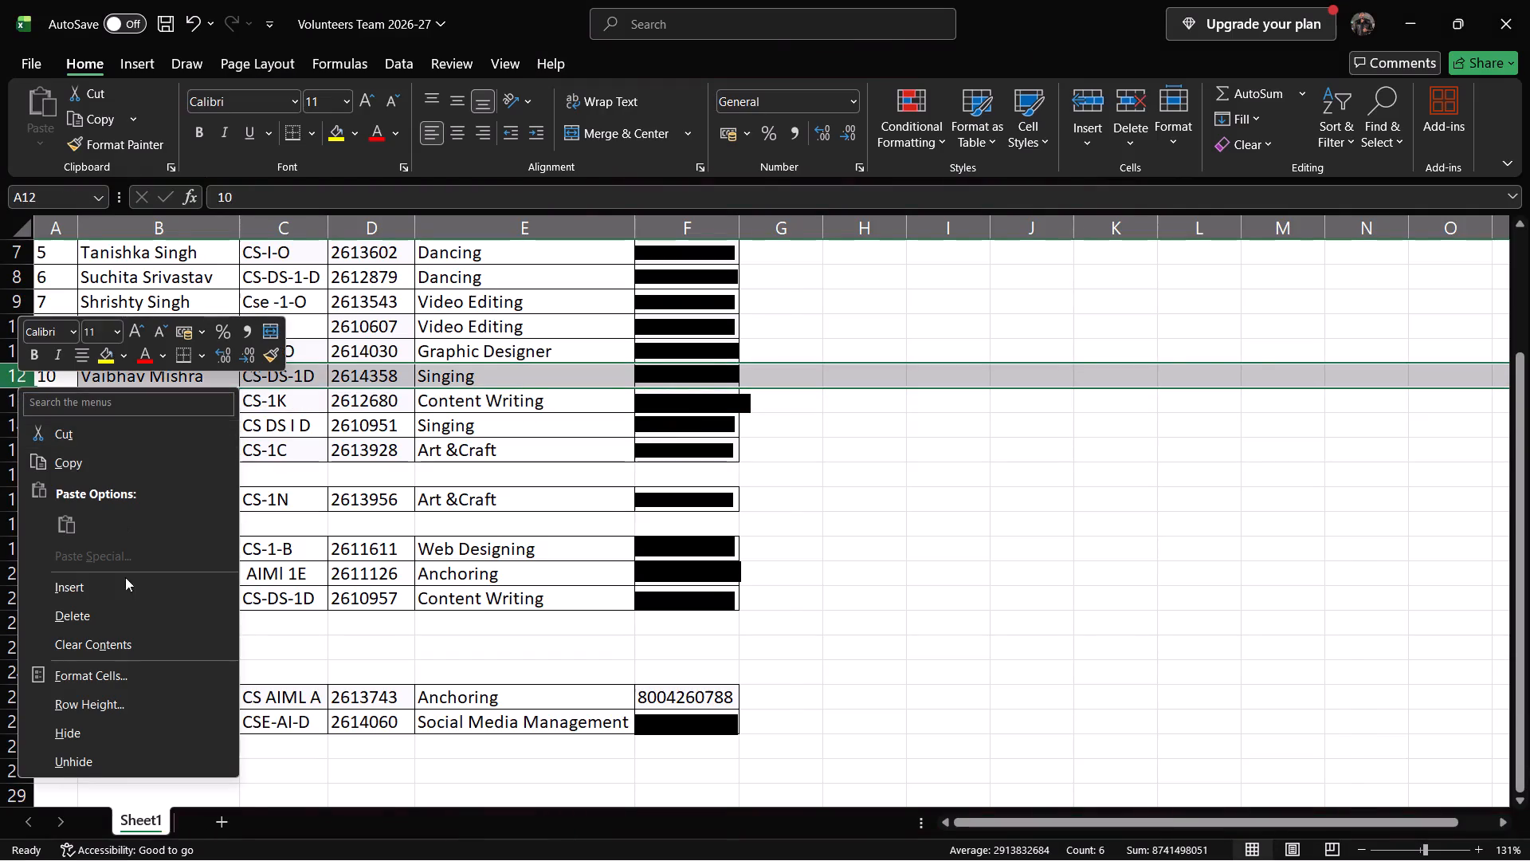
click(92, 588)
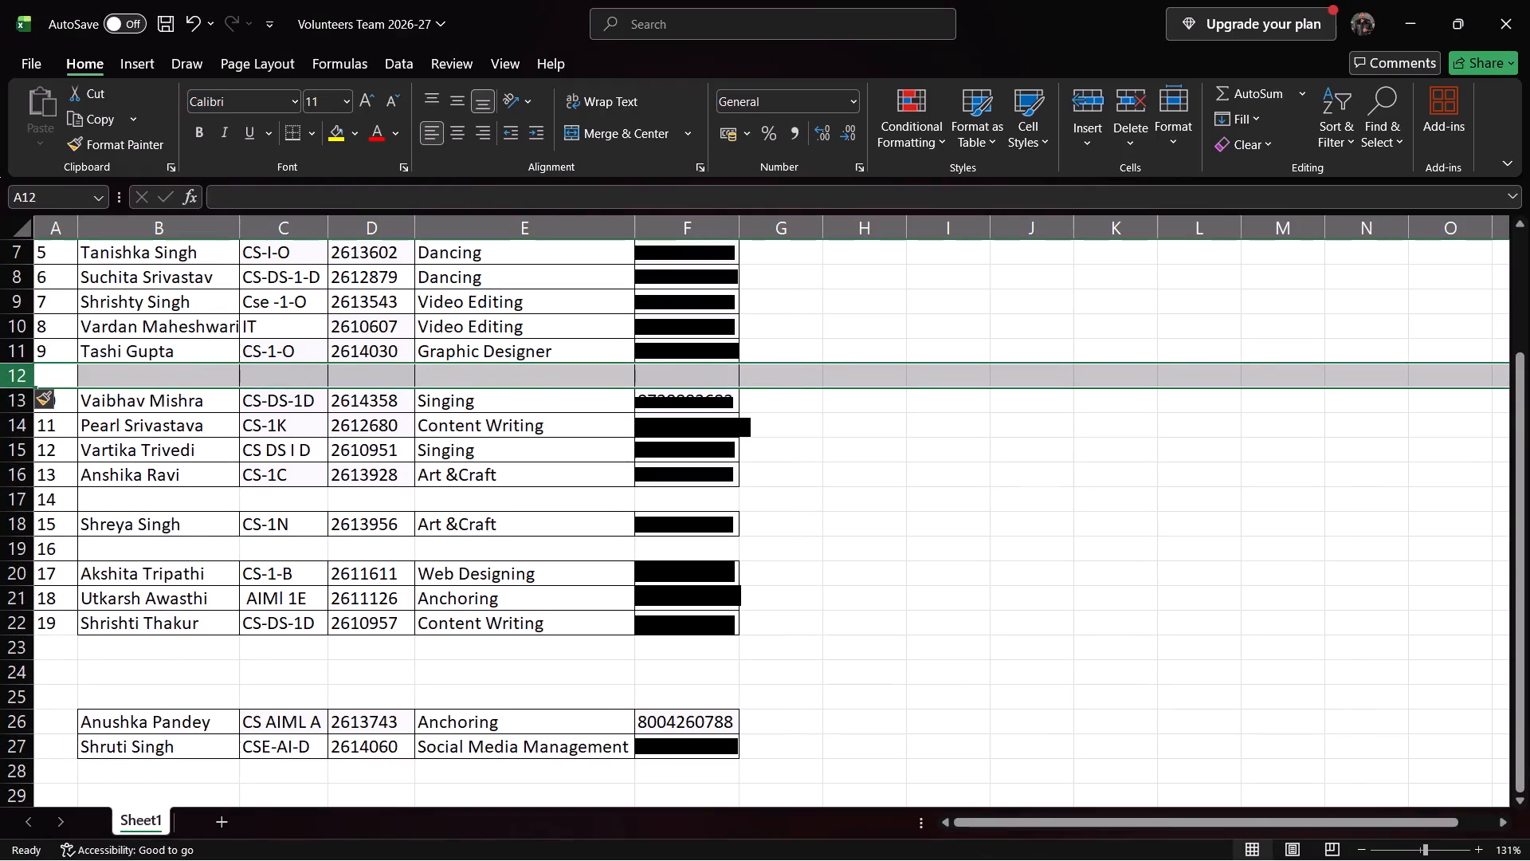
click(908, 389)
click(803, 477)
Move the second Singing volunteer's details from B15:F15 into the new blank row 12, directly above the other Singing volunteer.
scroll(814, 488, down, 1)
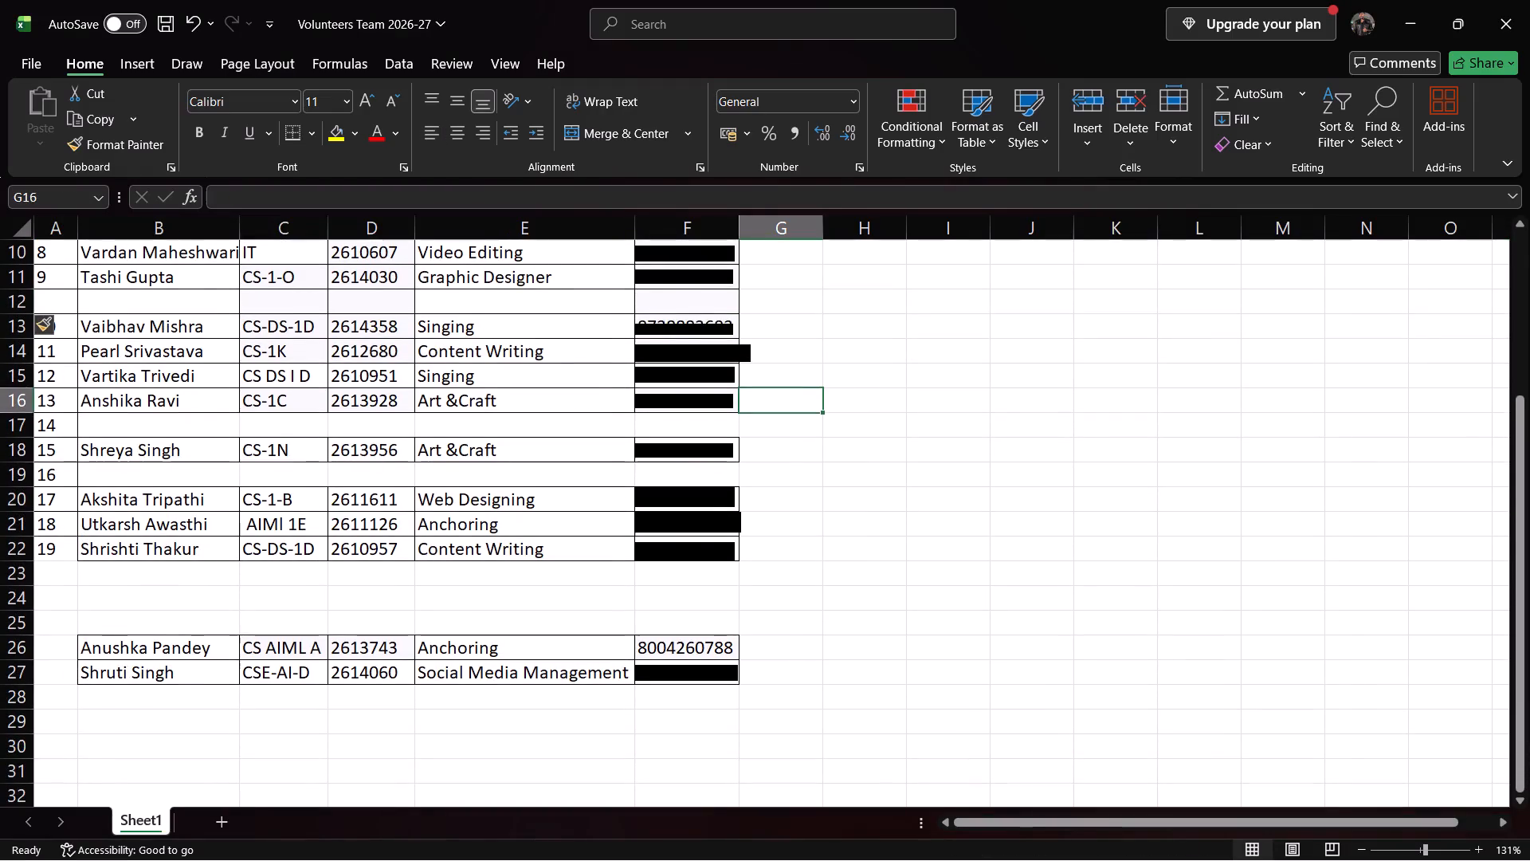
scroll(553, 520, down, 3)
scroll(553, 520, up, 4)
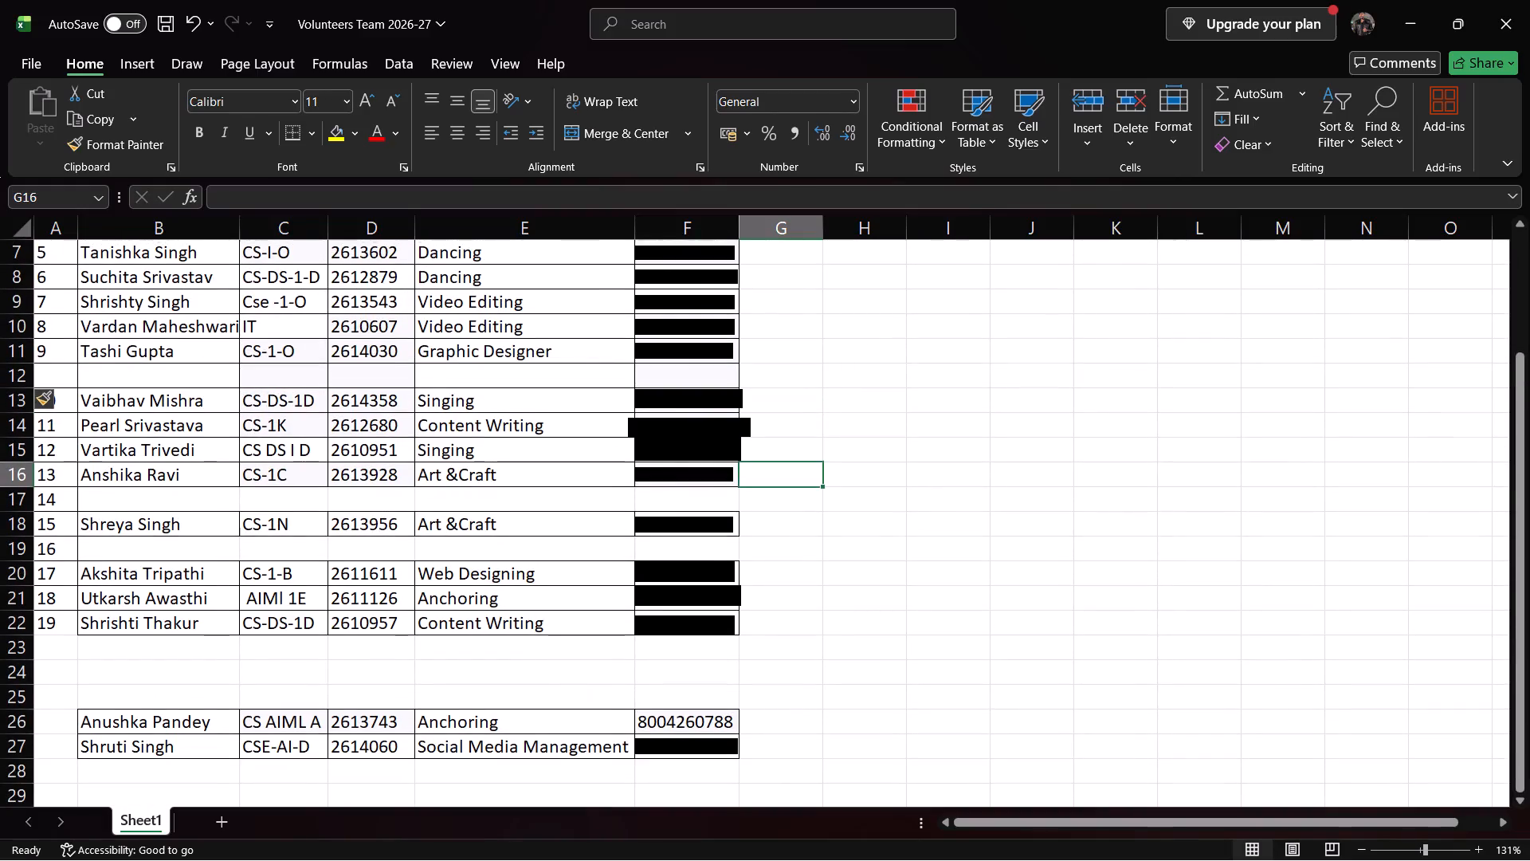
click(498, 446)
drag(114, 450, 535, 442)
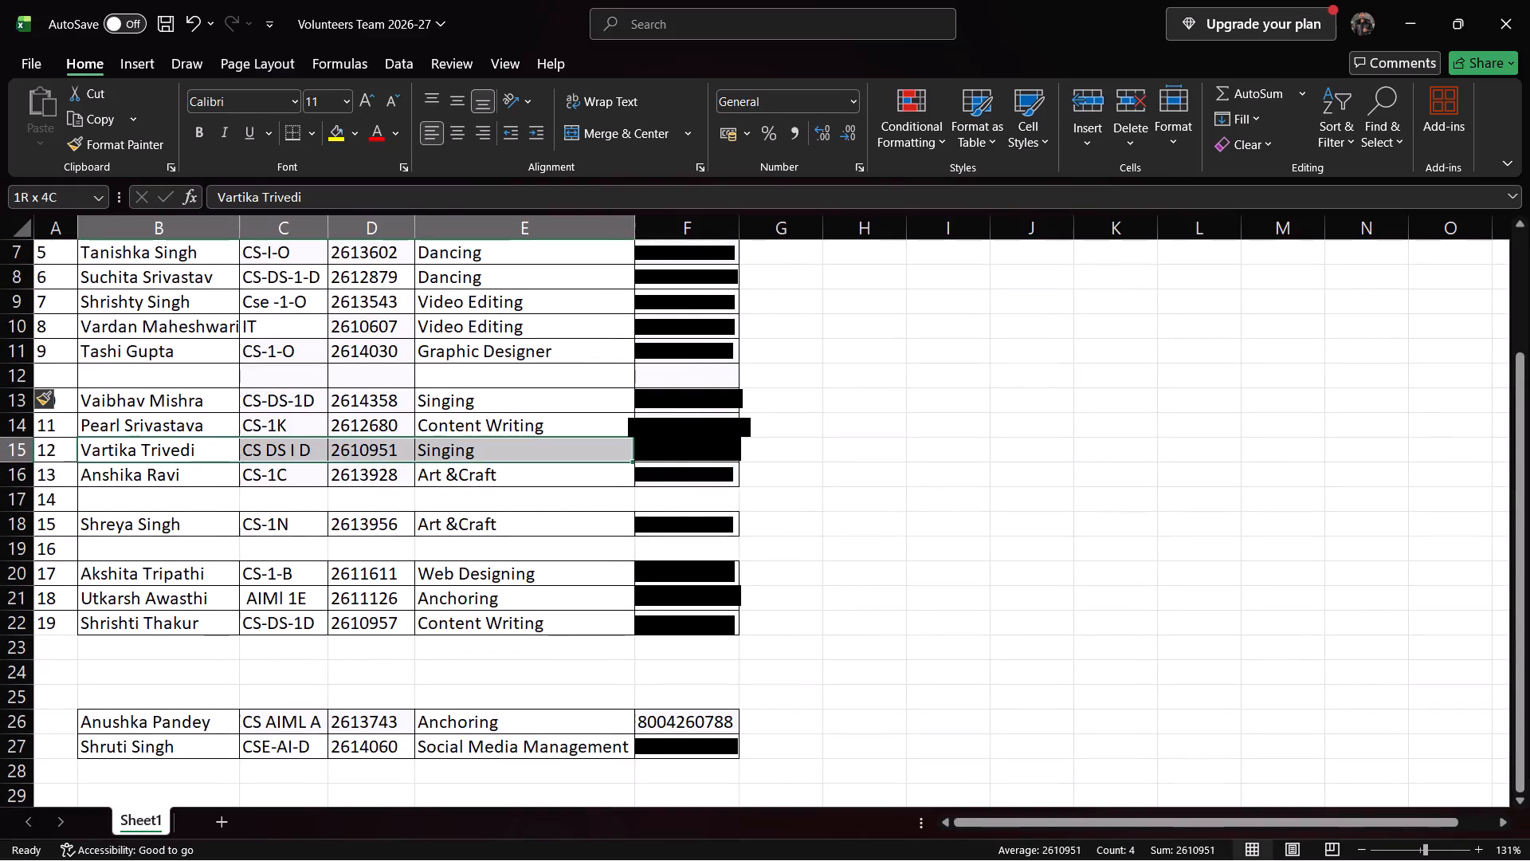
drag(535, 442, 700, 458)
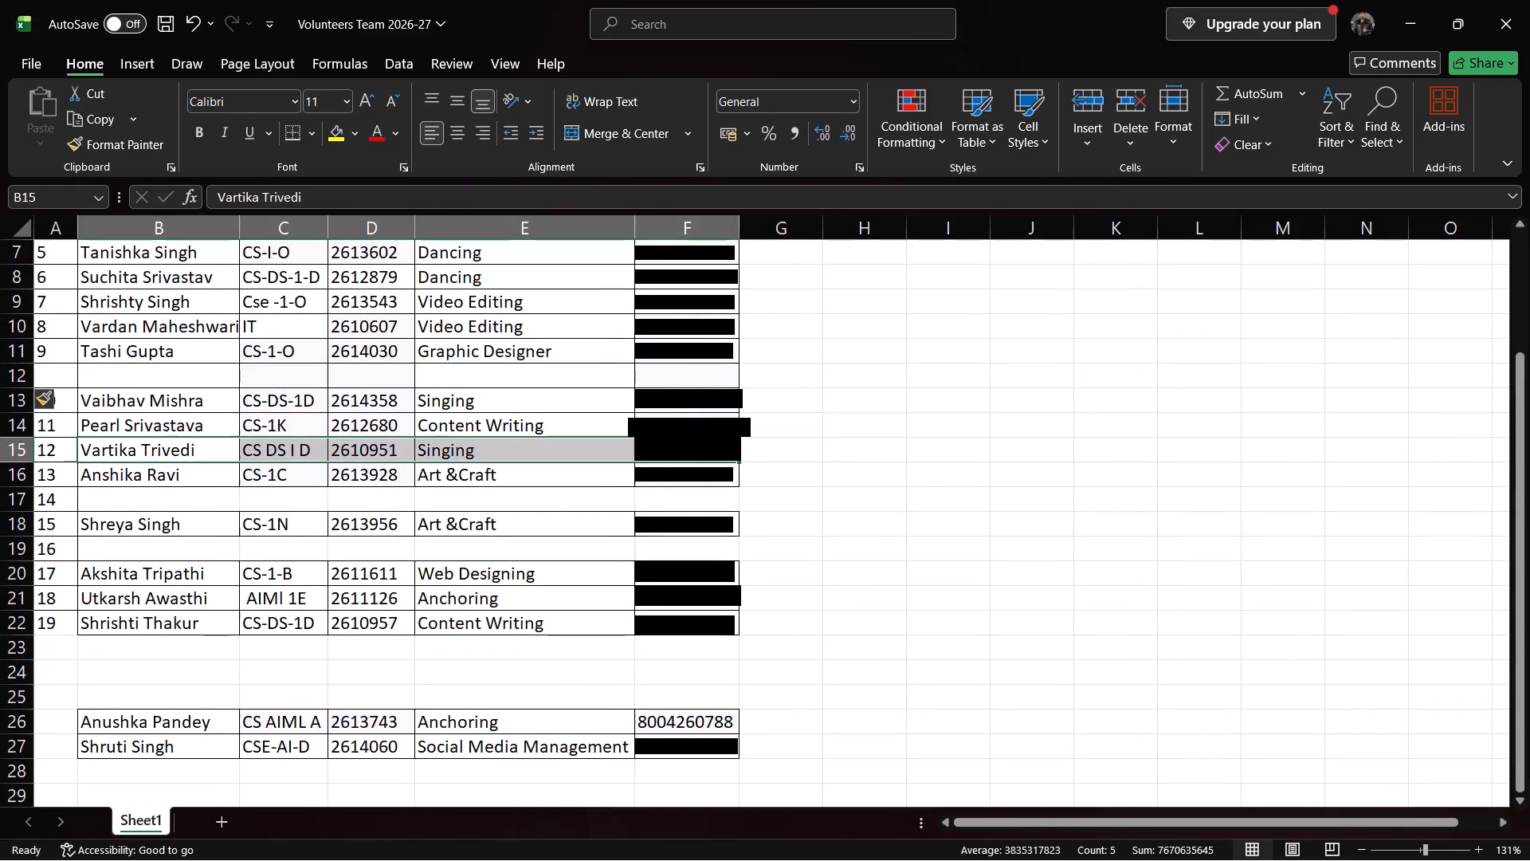
key(ctrl+c)
key(ctrl+x)
click(160, 373)
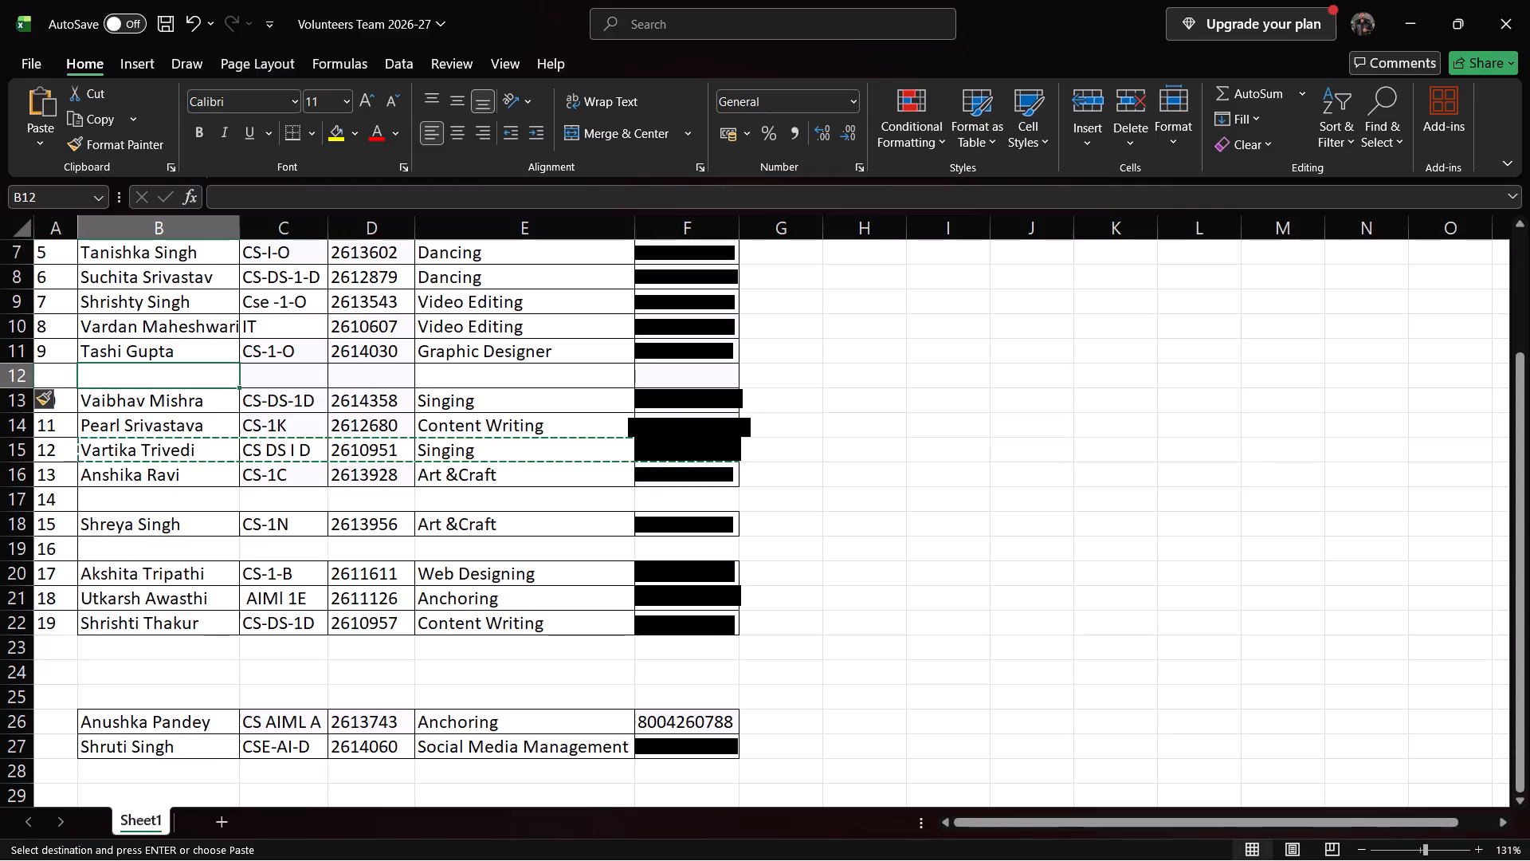
key(ctrl+v)
click(846, 462)
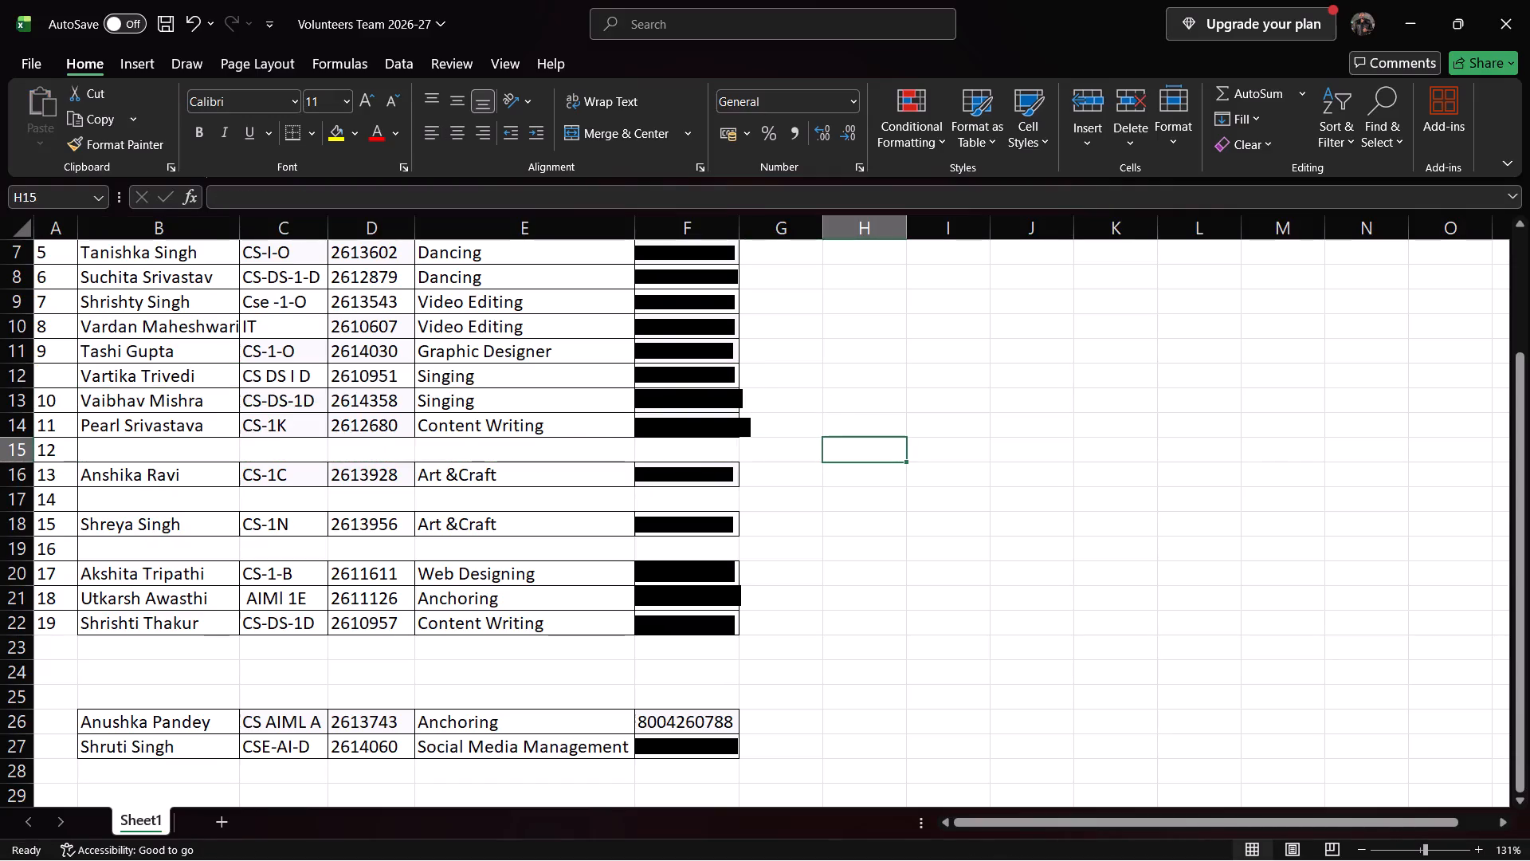
Move the Content Writing volunteer's details from B22:F22 into the emptied row 15, beside serial number 12.
drag(175, 625, 725, 621)
key(ctrl+c)
key(ctrl+x)
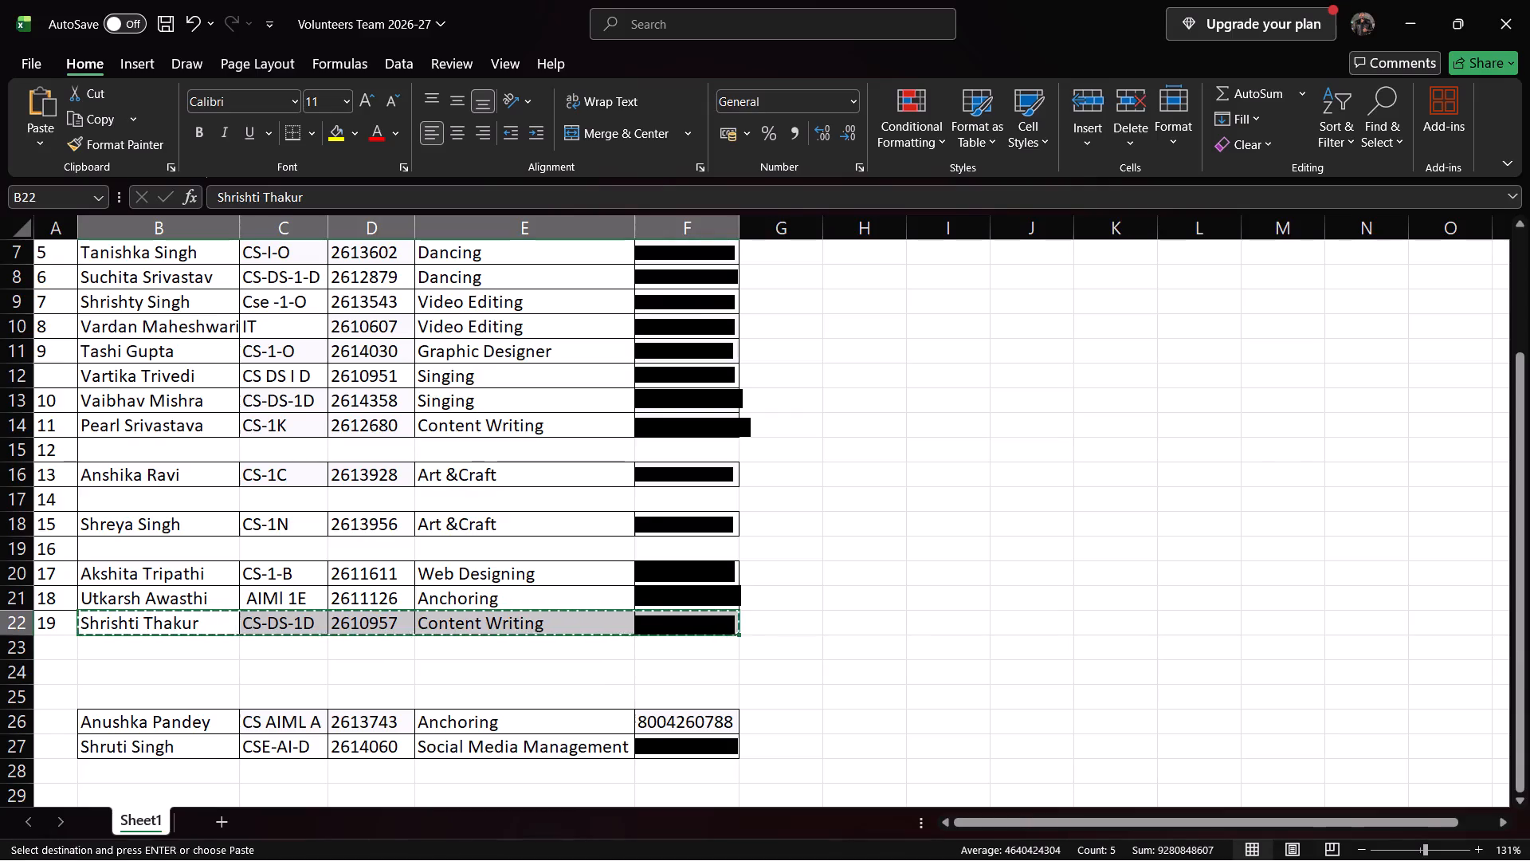
click(115, 447)
key(ctrl+v)
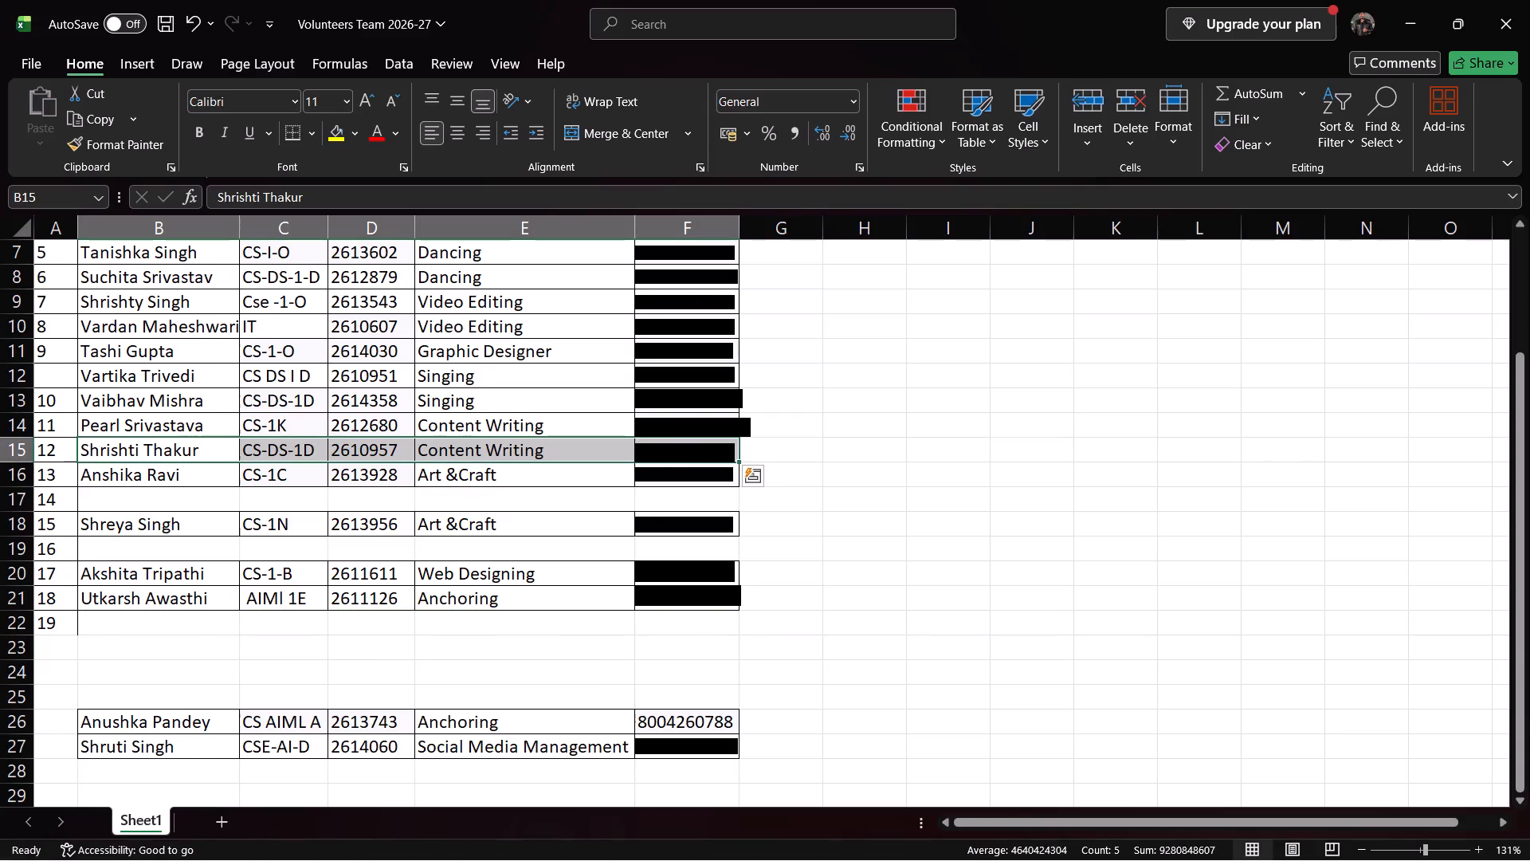
Delete the empty row 17 with serial number 14, between the two Art & Craft volunteers.
click(466, 496)
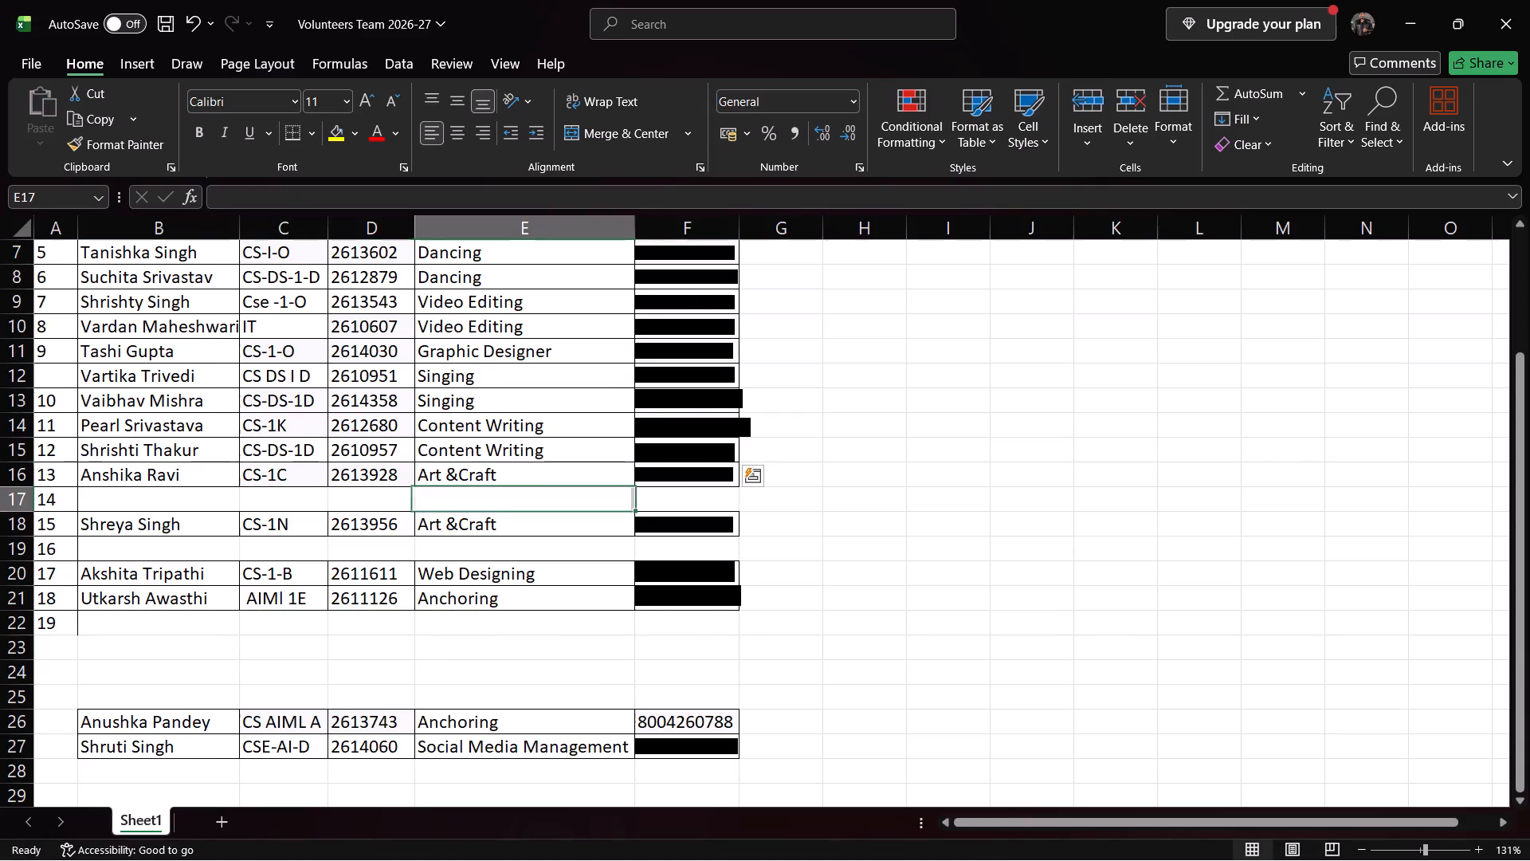
click(16, 496)
right_click(16, 496)
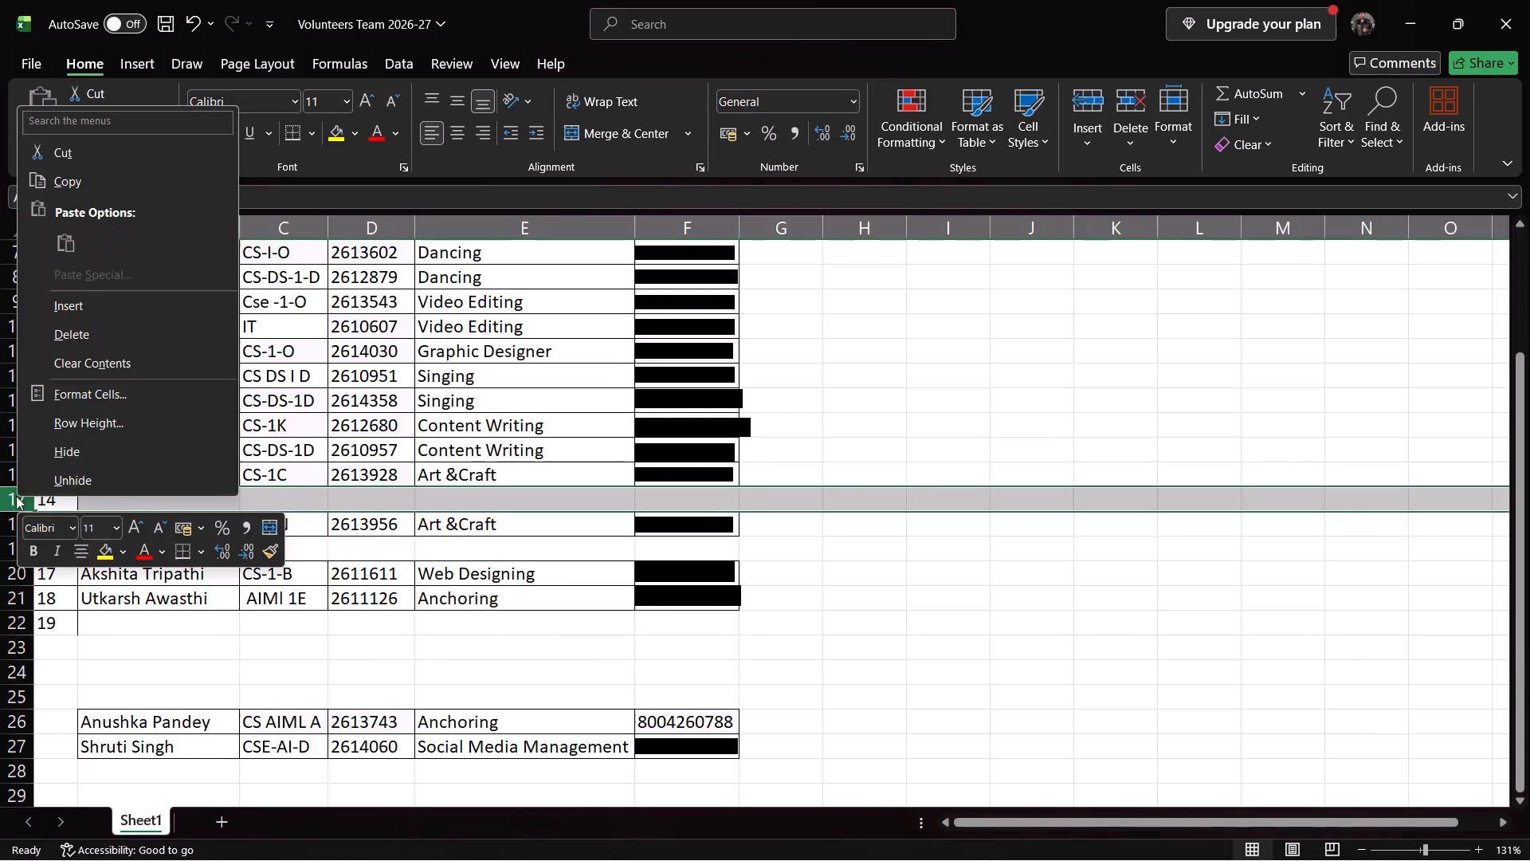
click(118, 333)
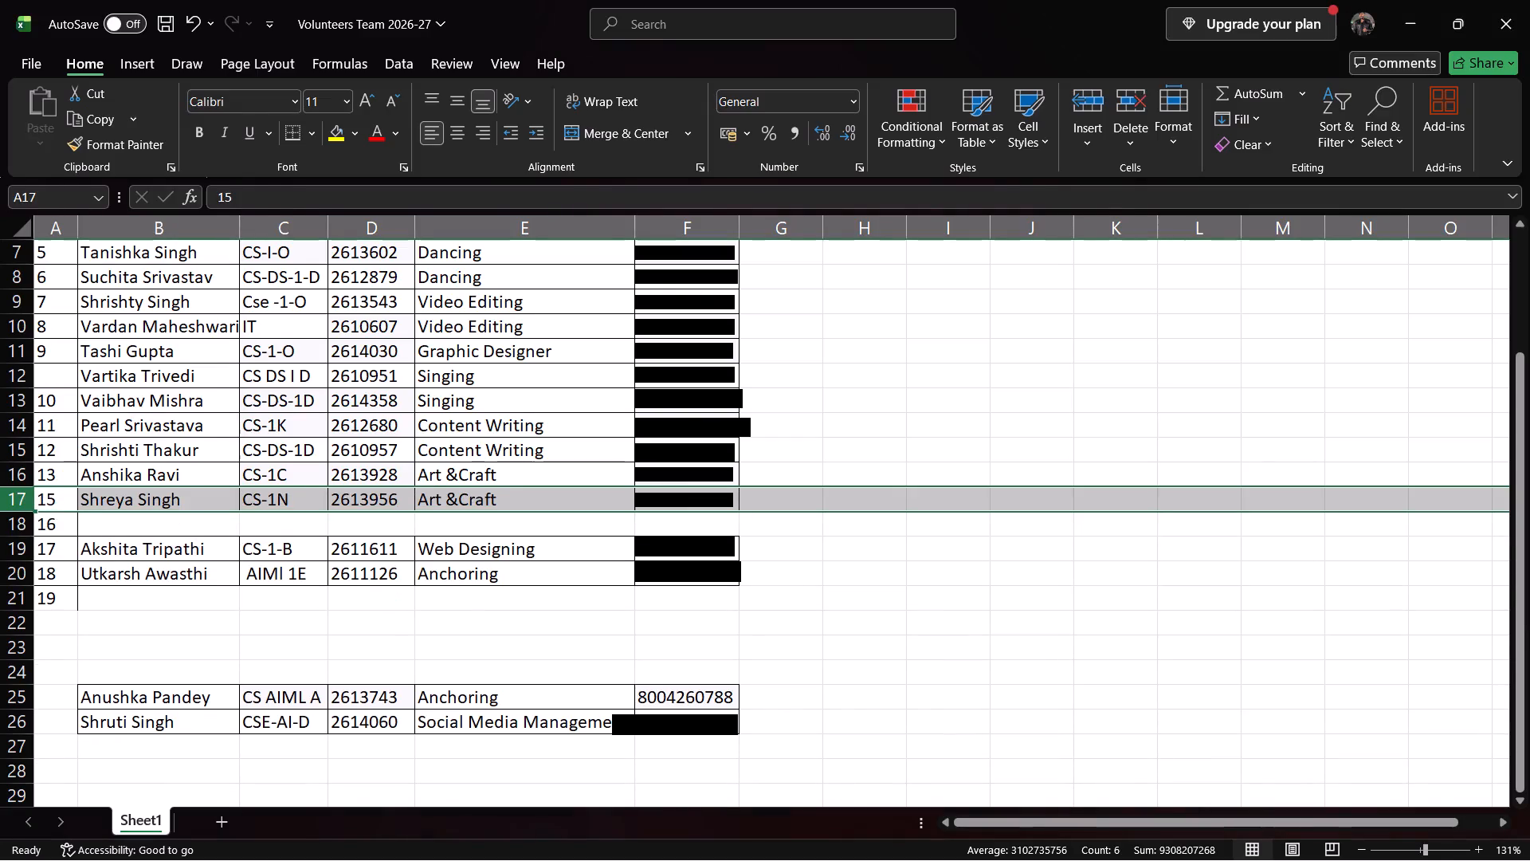
click(307, 627)
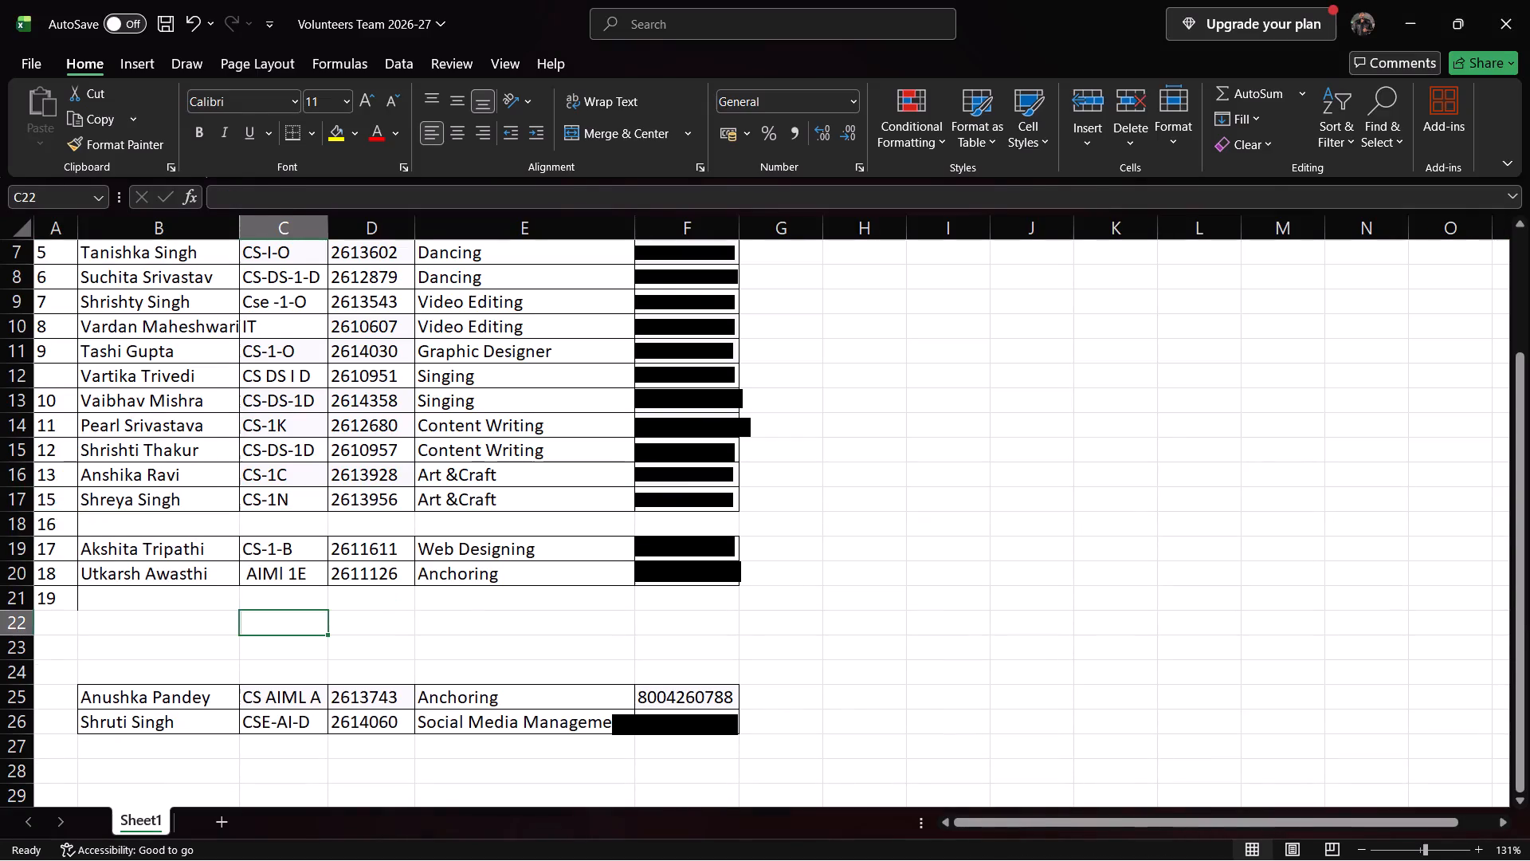
Move the Anchoring volunteer's details from B25:F25 into the empty row 18, beside serial number 16.
click(127, 687)
drag(126, 695, 316, 702)
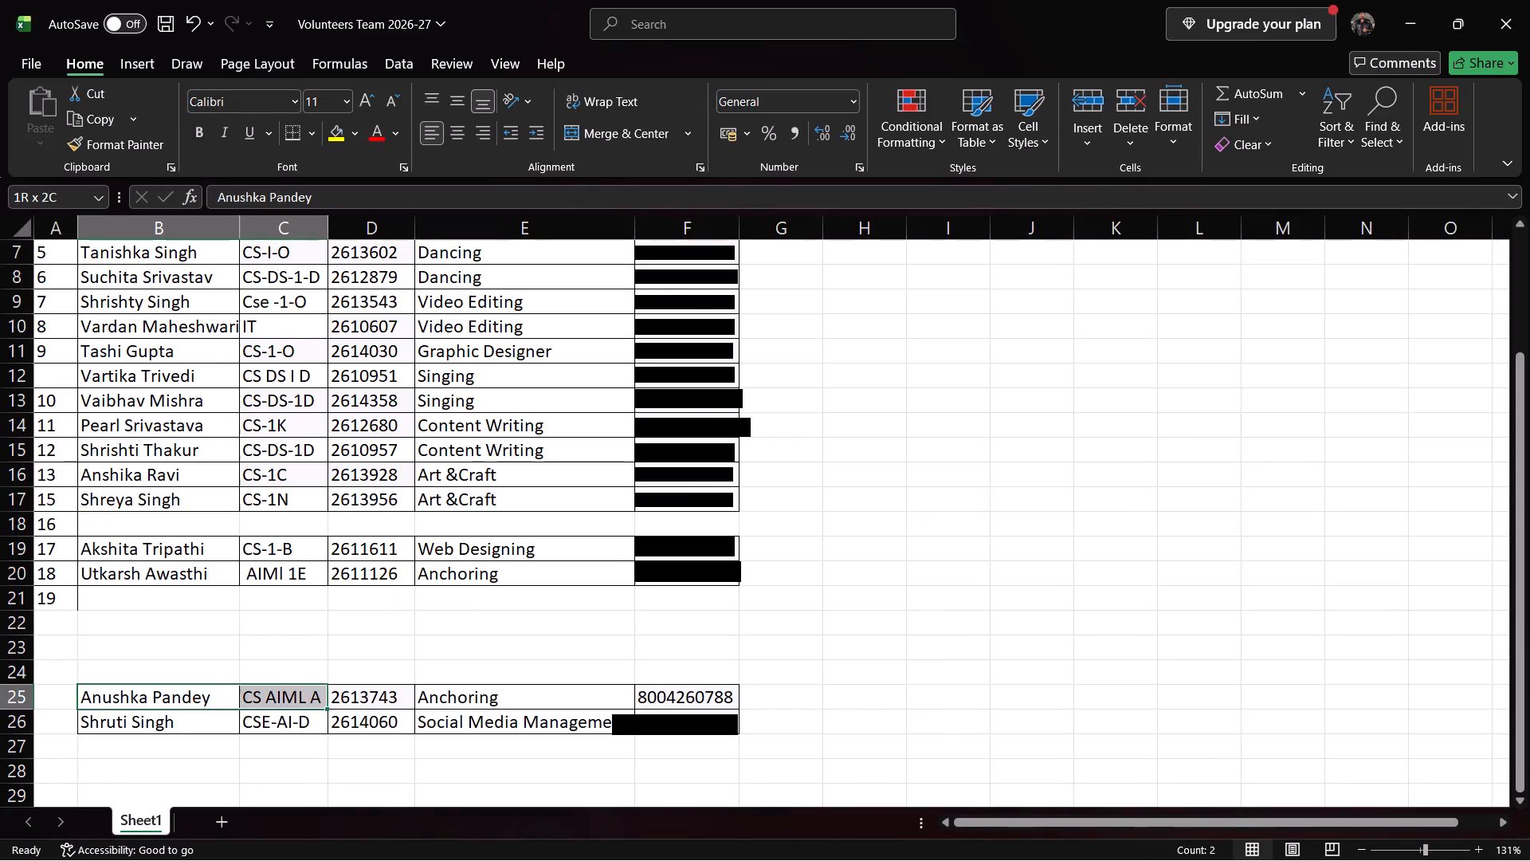
drag(316, 702, 700, 698)
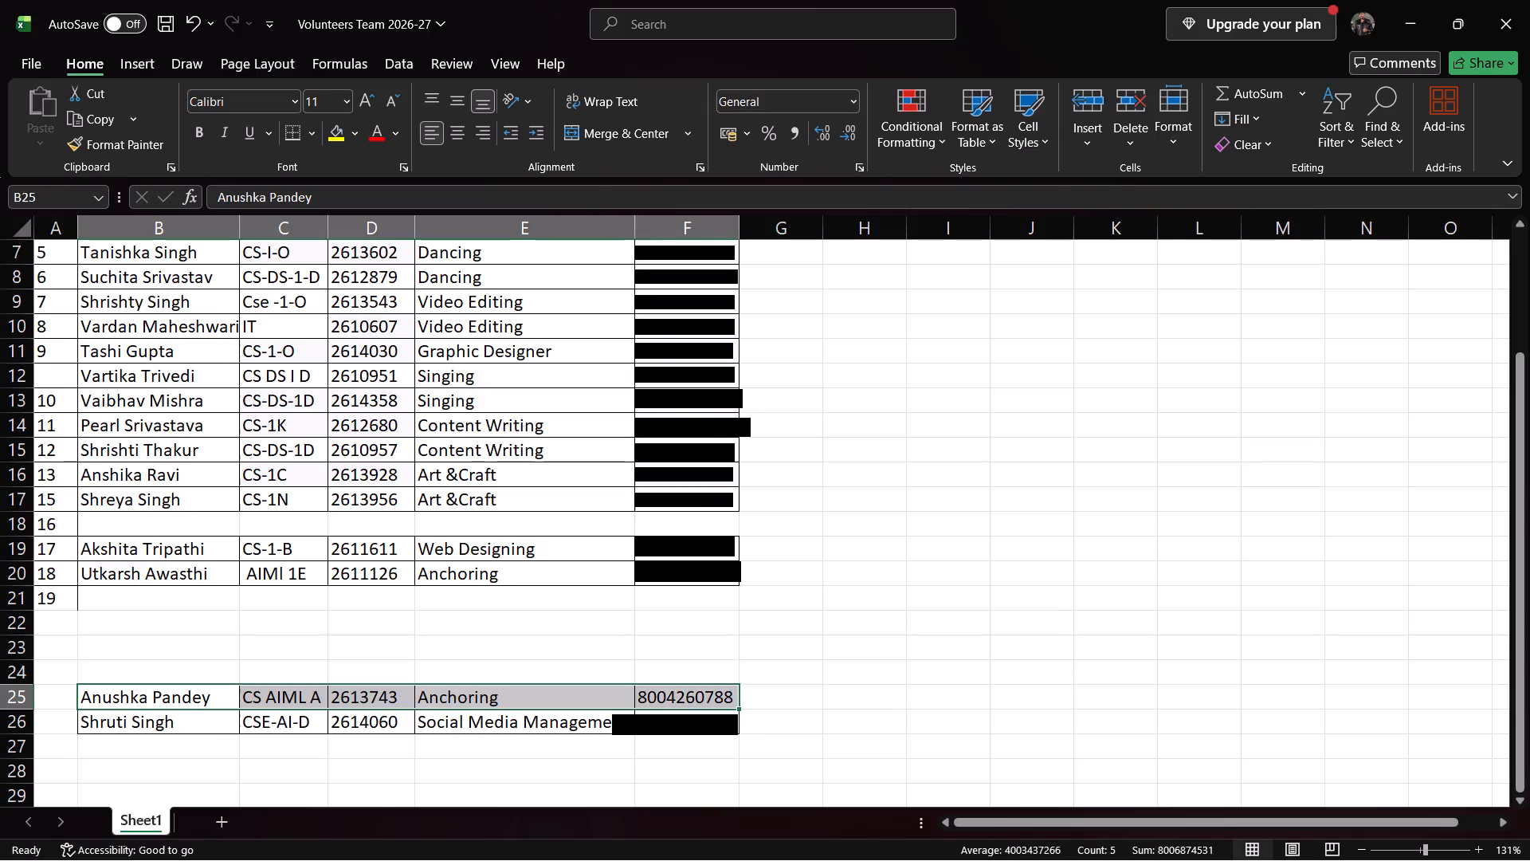
right_click(205, 700)
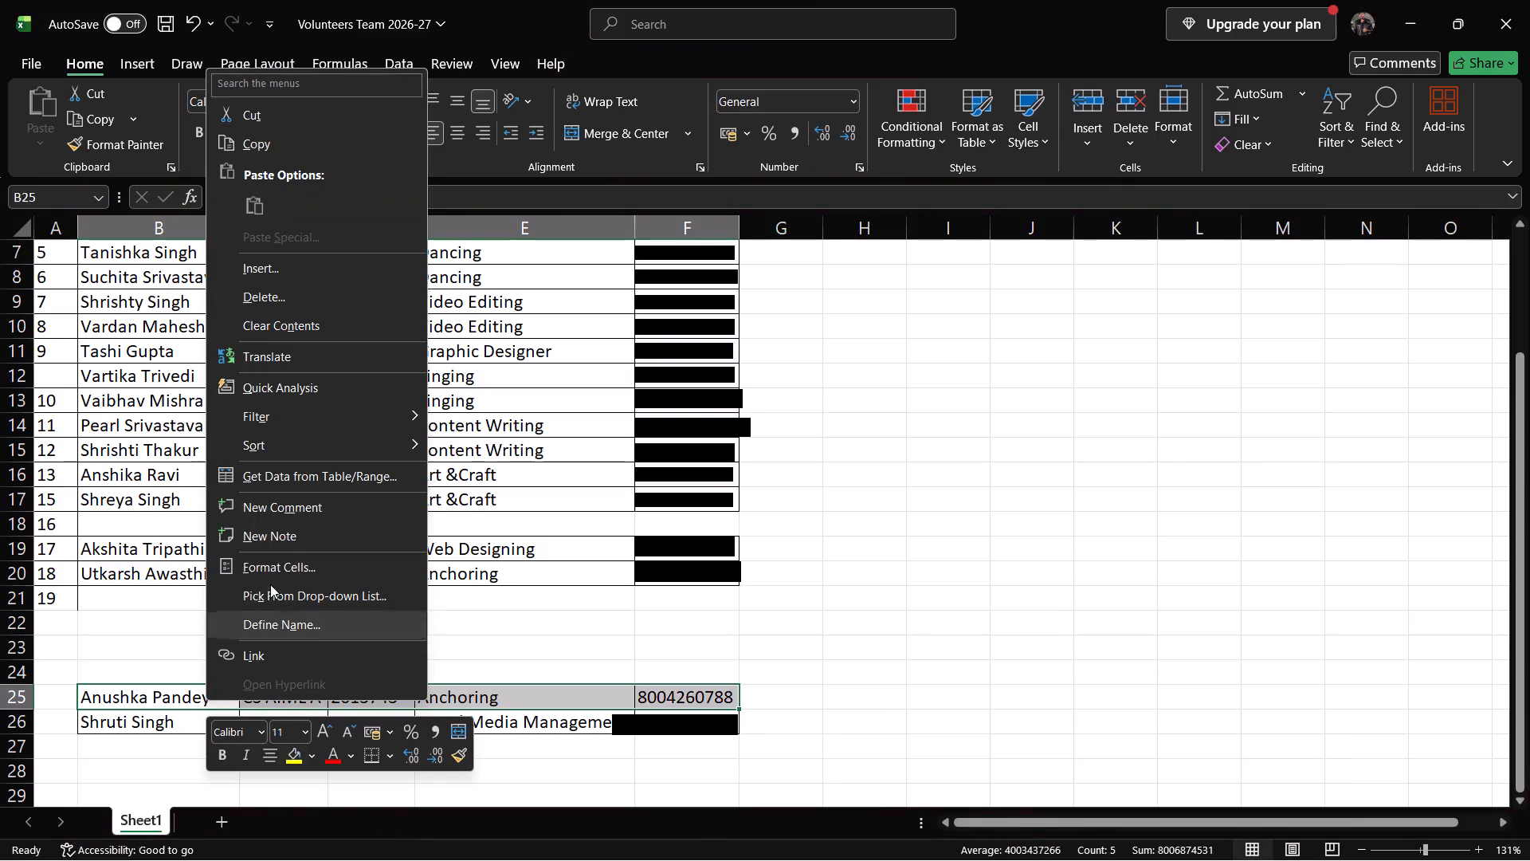
click(134, 689)
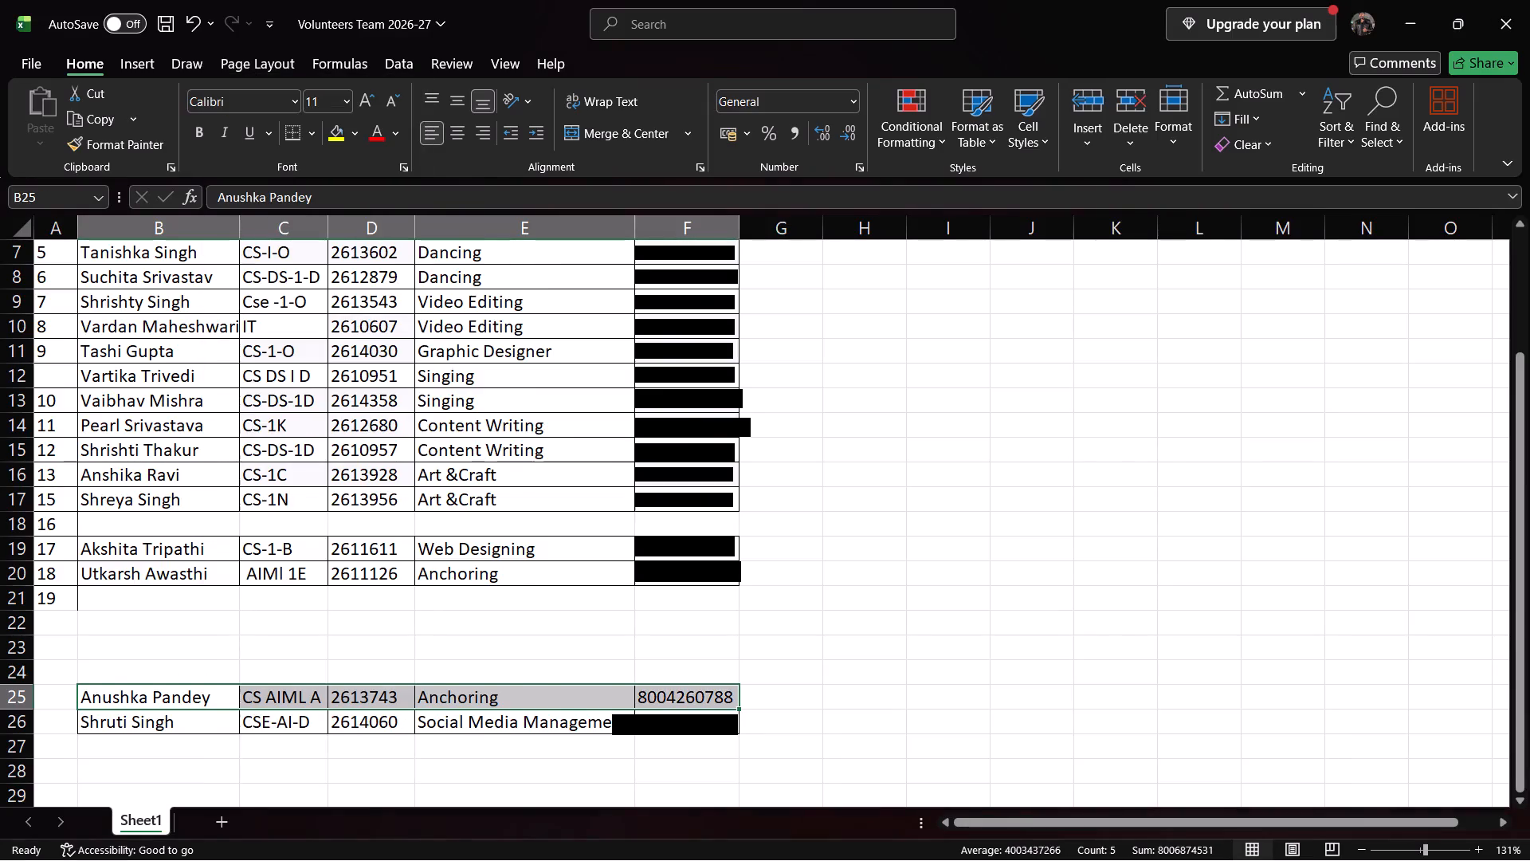
key(ctrl+c)
key(ctrl+x)
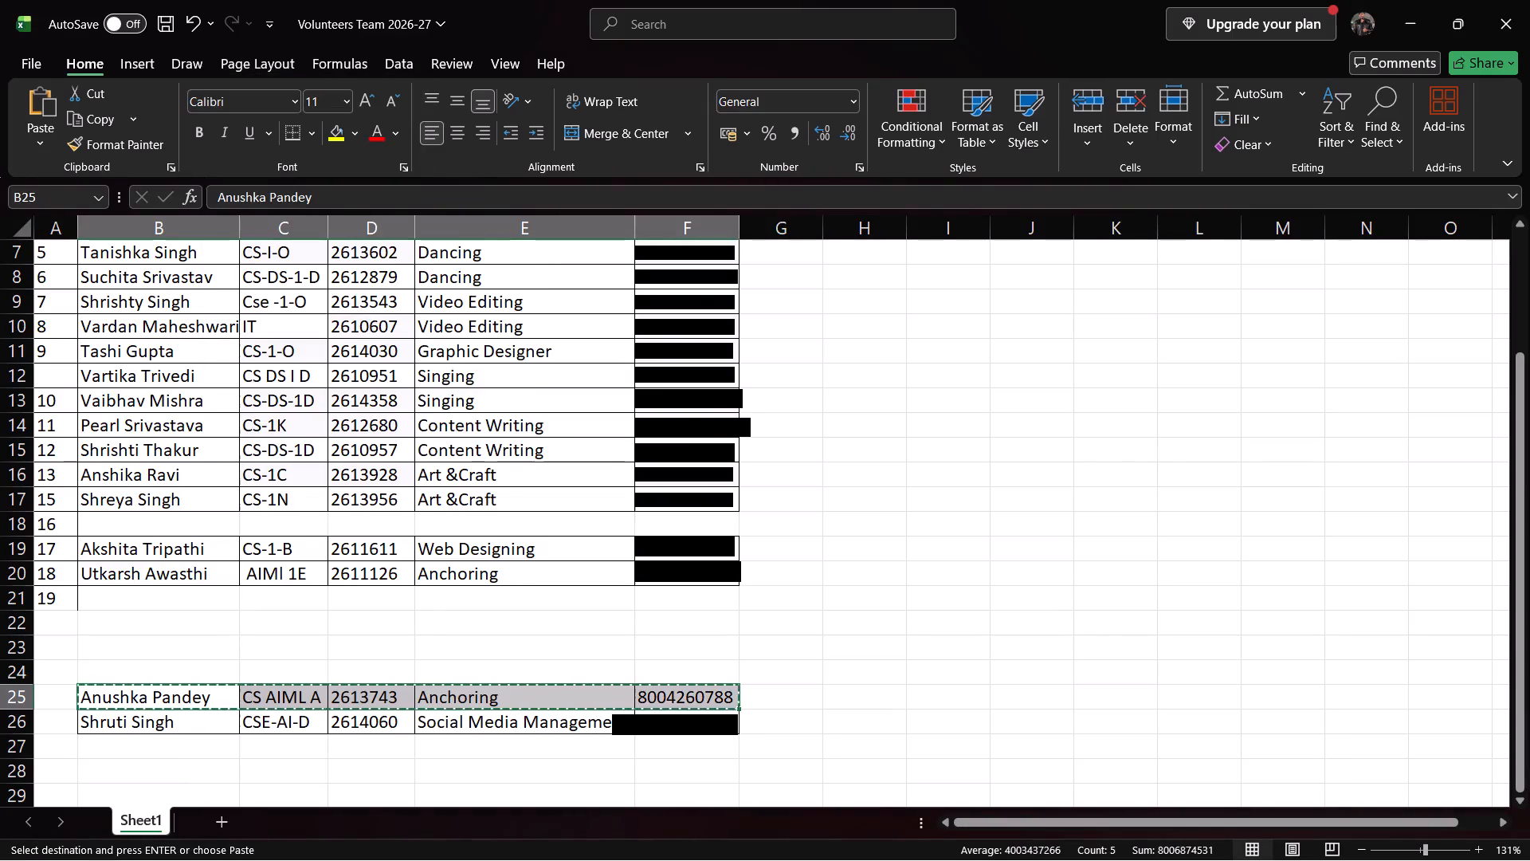
click(105, 527)
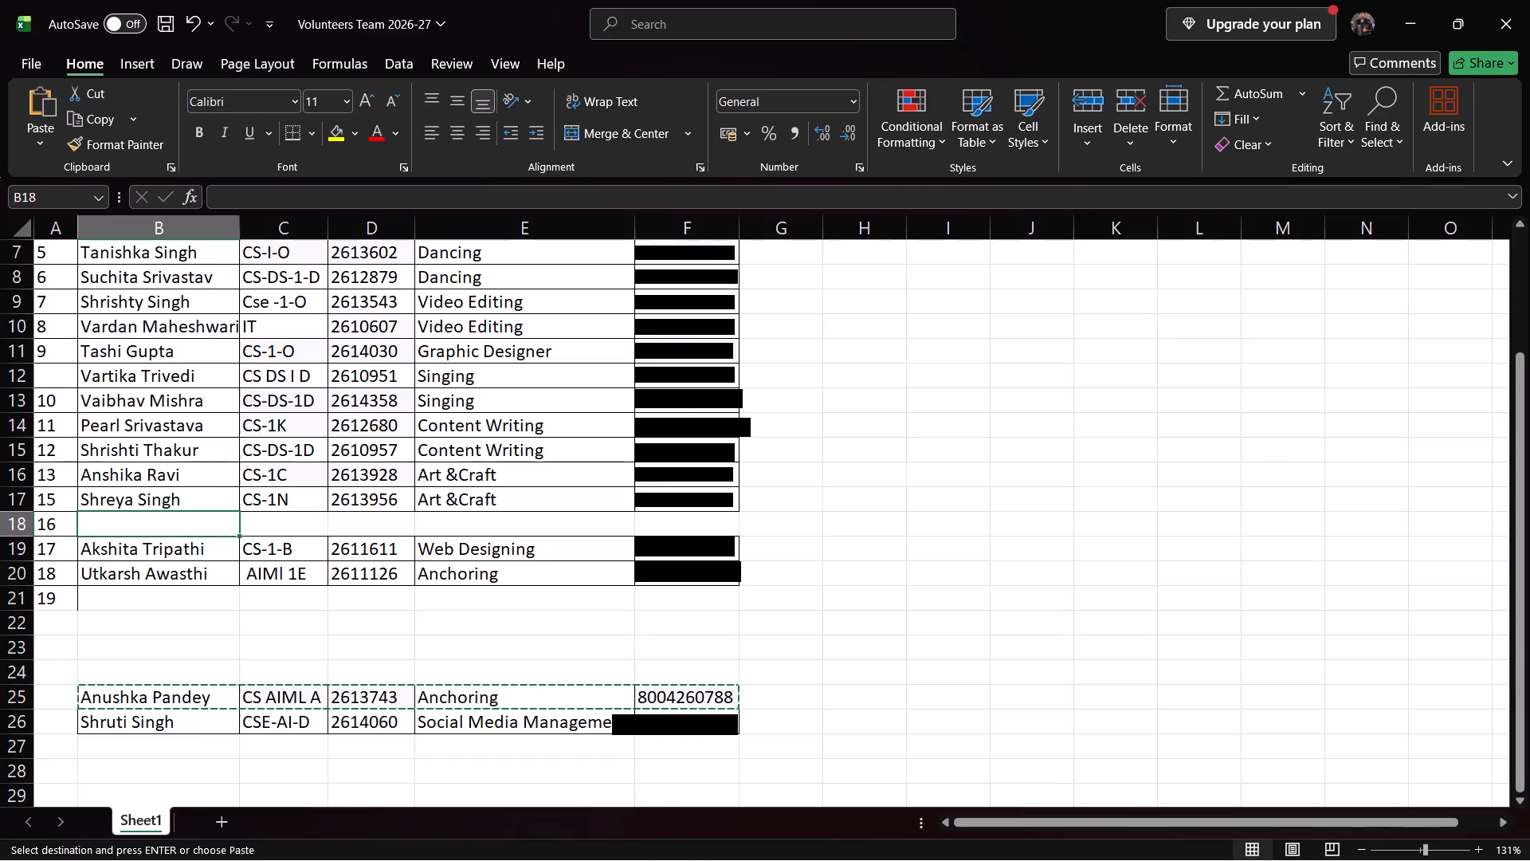
key(ctrl+v)
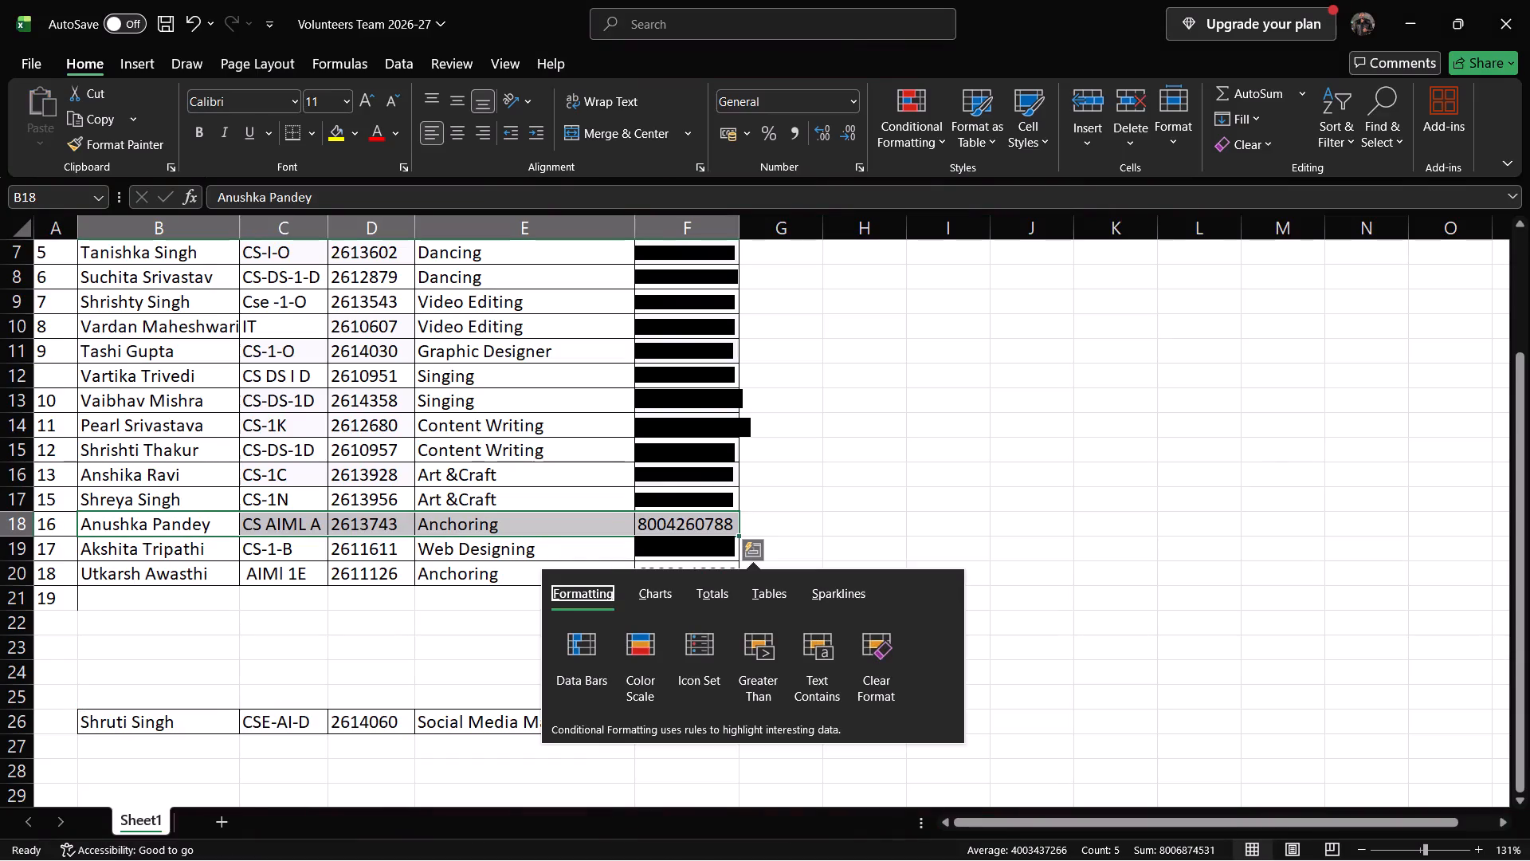
click(181, 659)
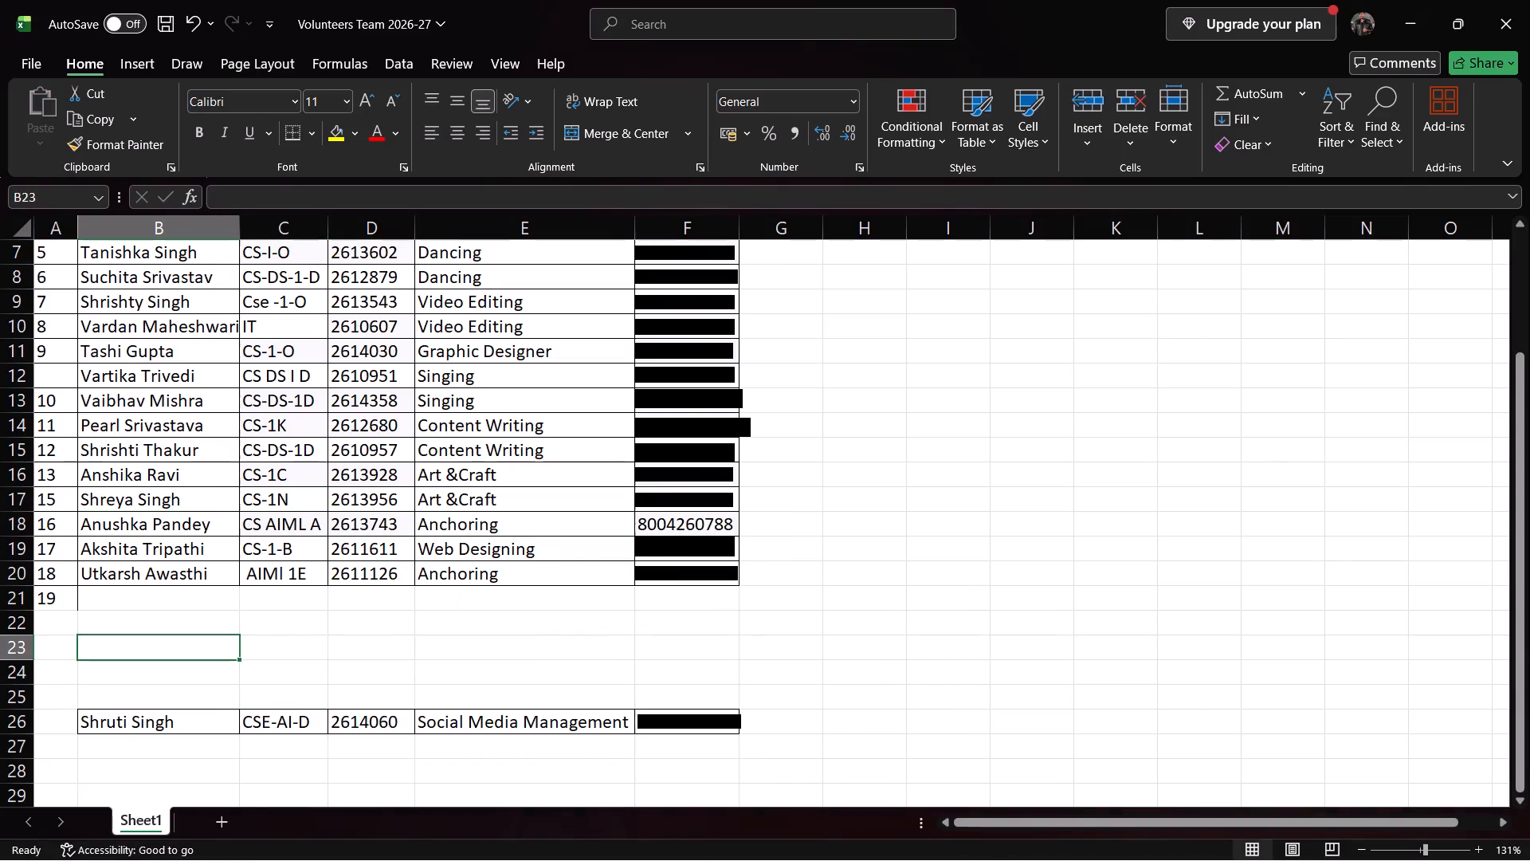
Move the Anchoring volunteer's details from B18:F18 into row 21, directly below the other Anchoring volunteer.
click(135, 595)
key(ctrl+v)
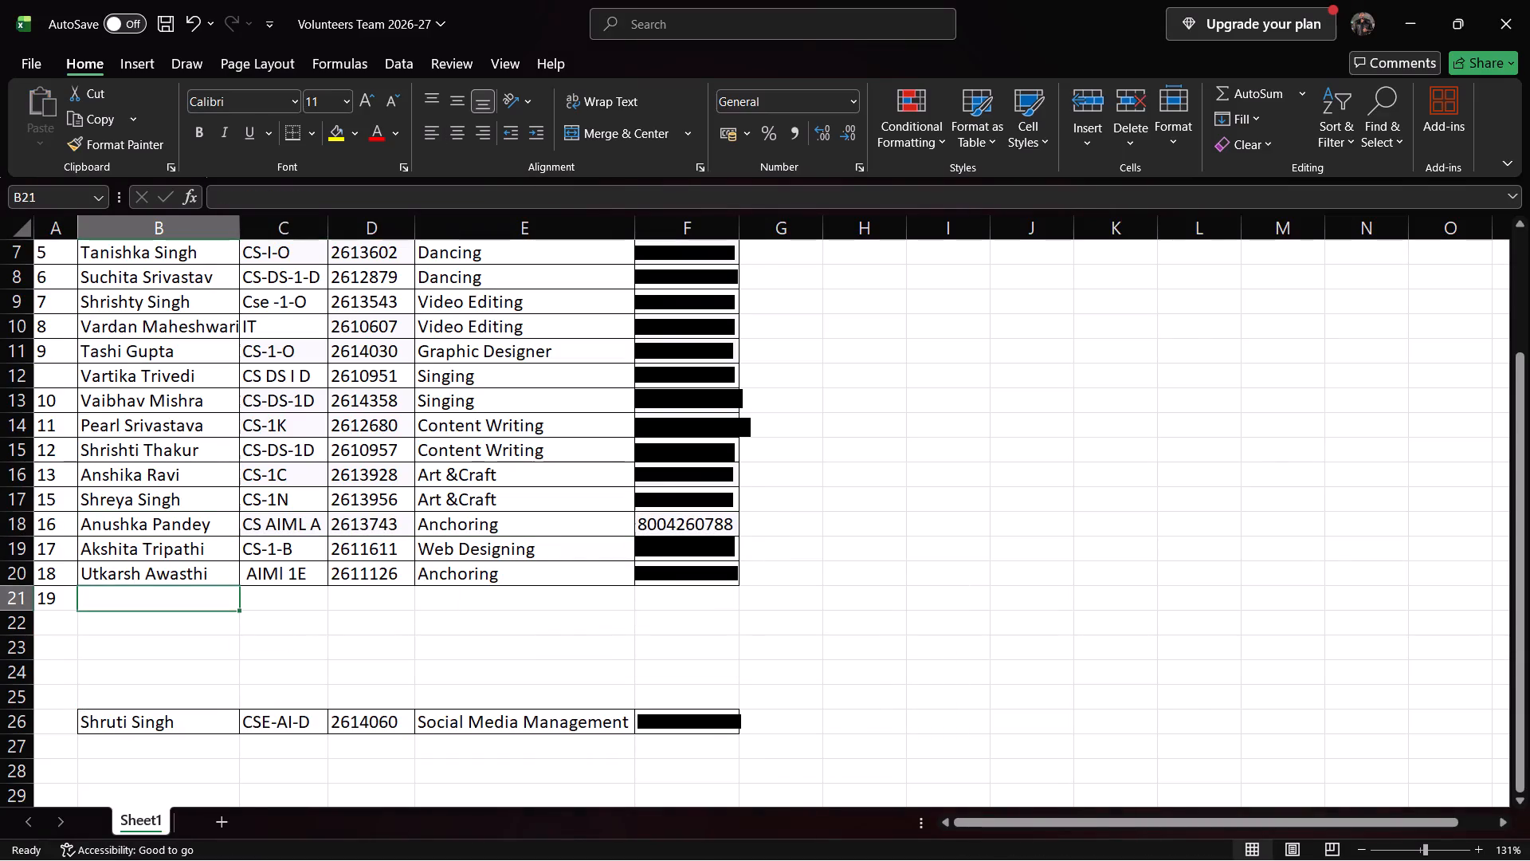
click(137, 521)
drag(142, 525, 507, 532)
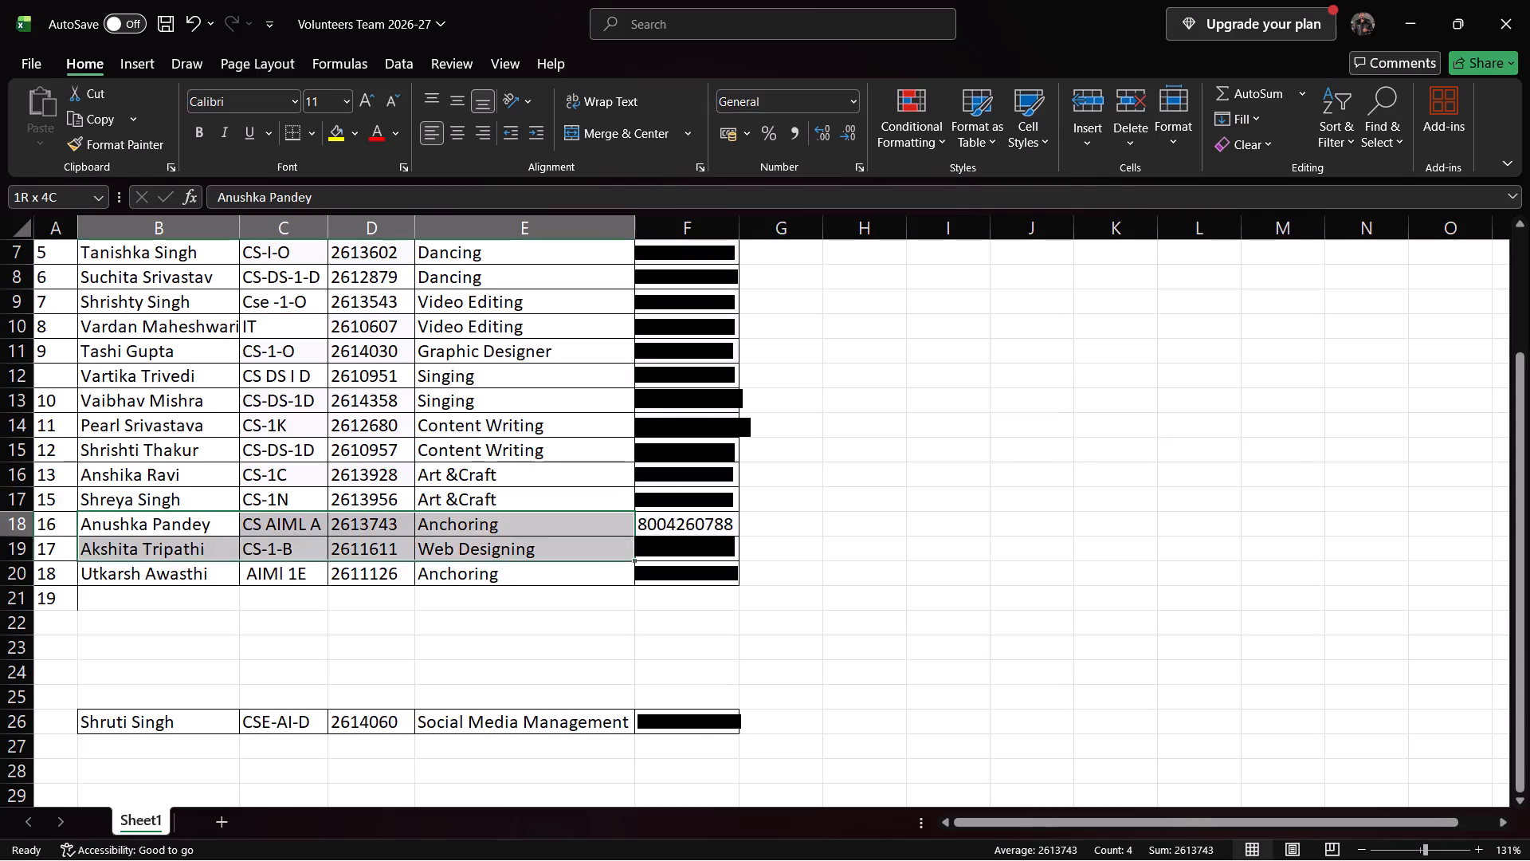
drag(507, 532, 701, 525)
key(ctrl+c)
key(ctrl+x)
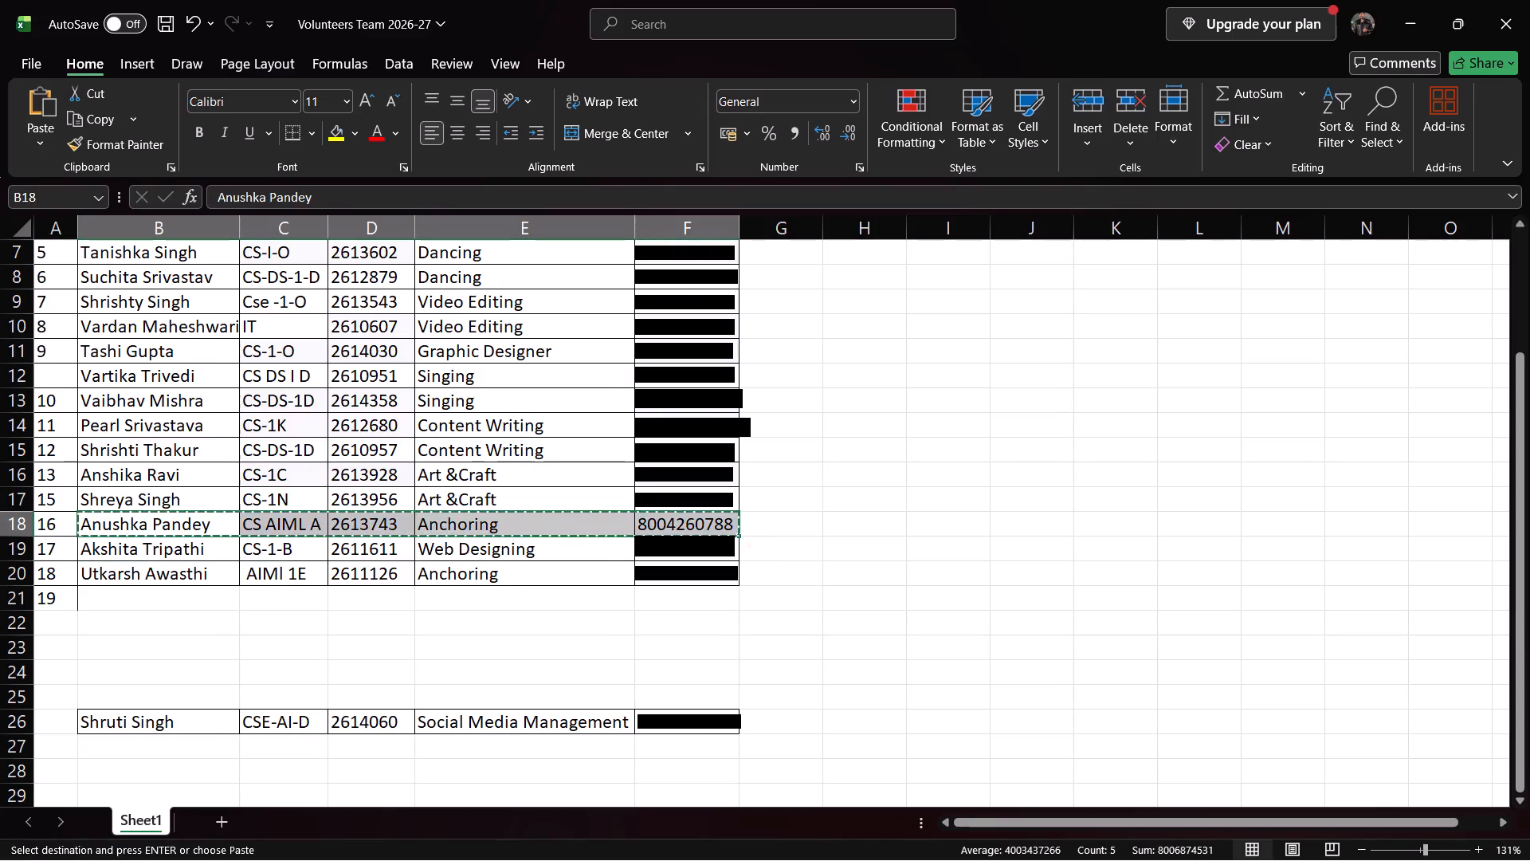
click(170, 600)
key(ctrl+v)
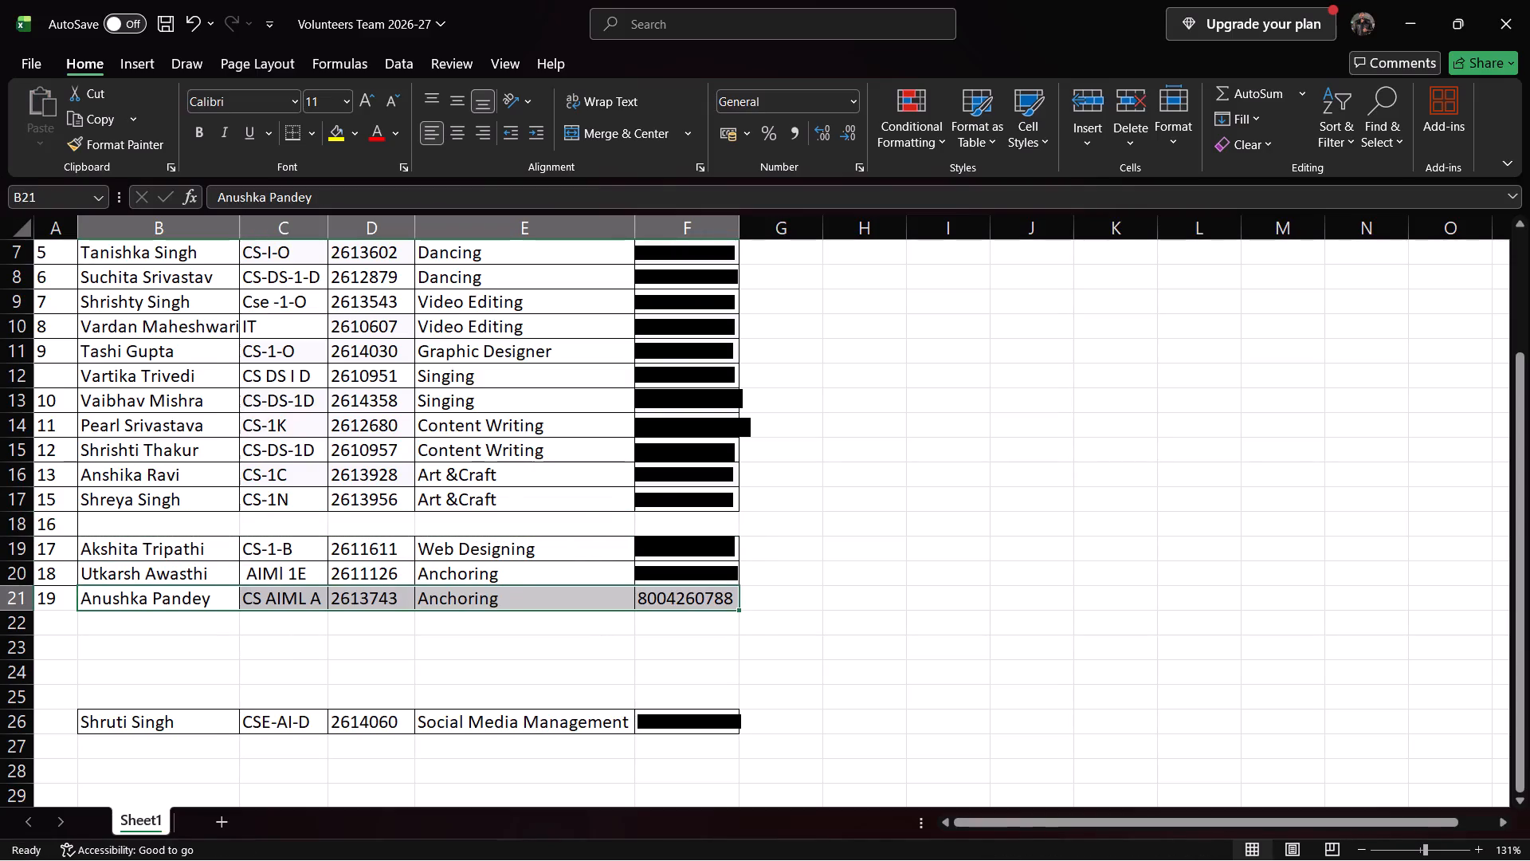
Move the Social Media Management volunteer's details from B26:F26 into the emptied row 18, beside serial number 16.
drag(158, 730, 716, 714)
key(ctrl+c)
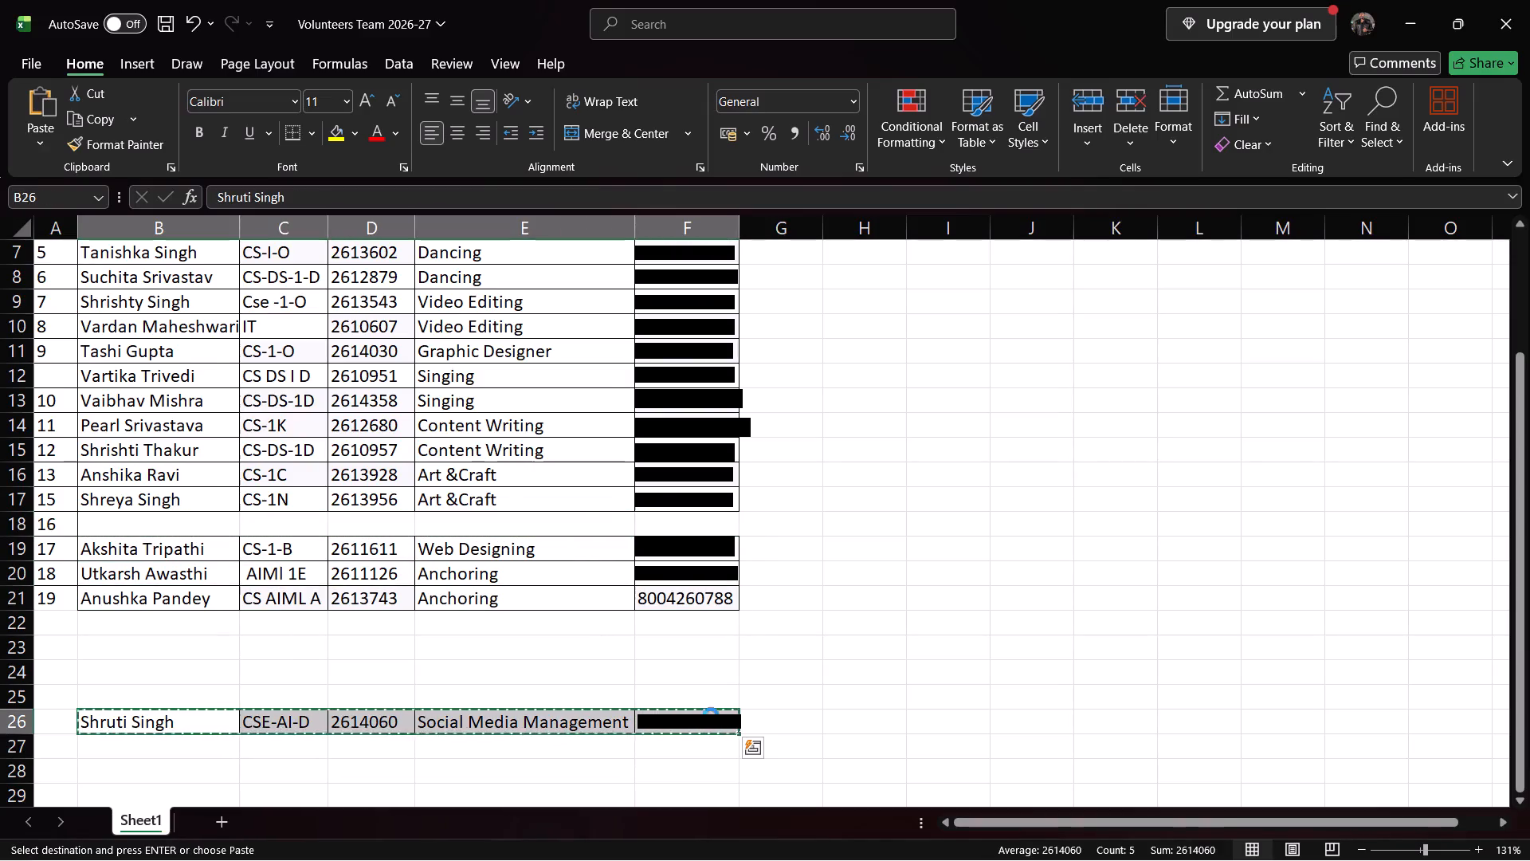
key(ctrl+x)
click(120, 525)
key(ctrl+v)
click(836, 605)
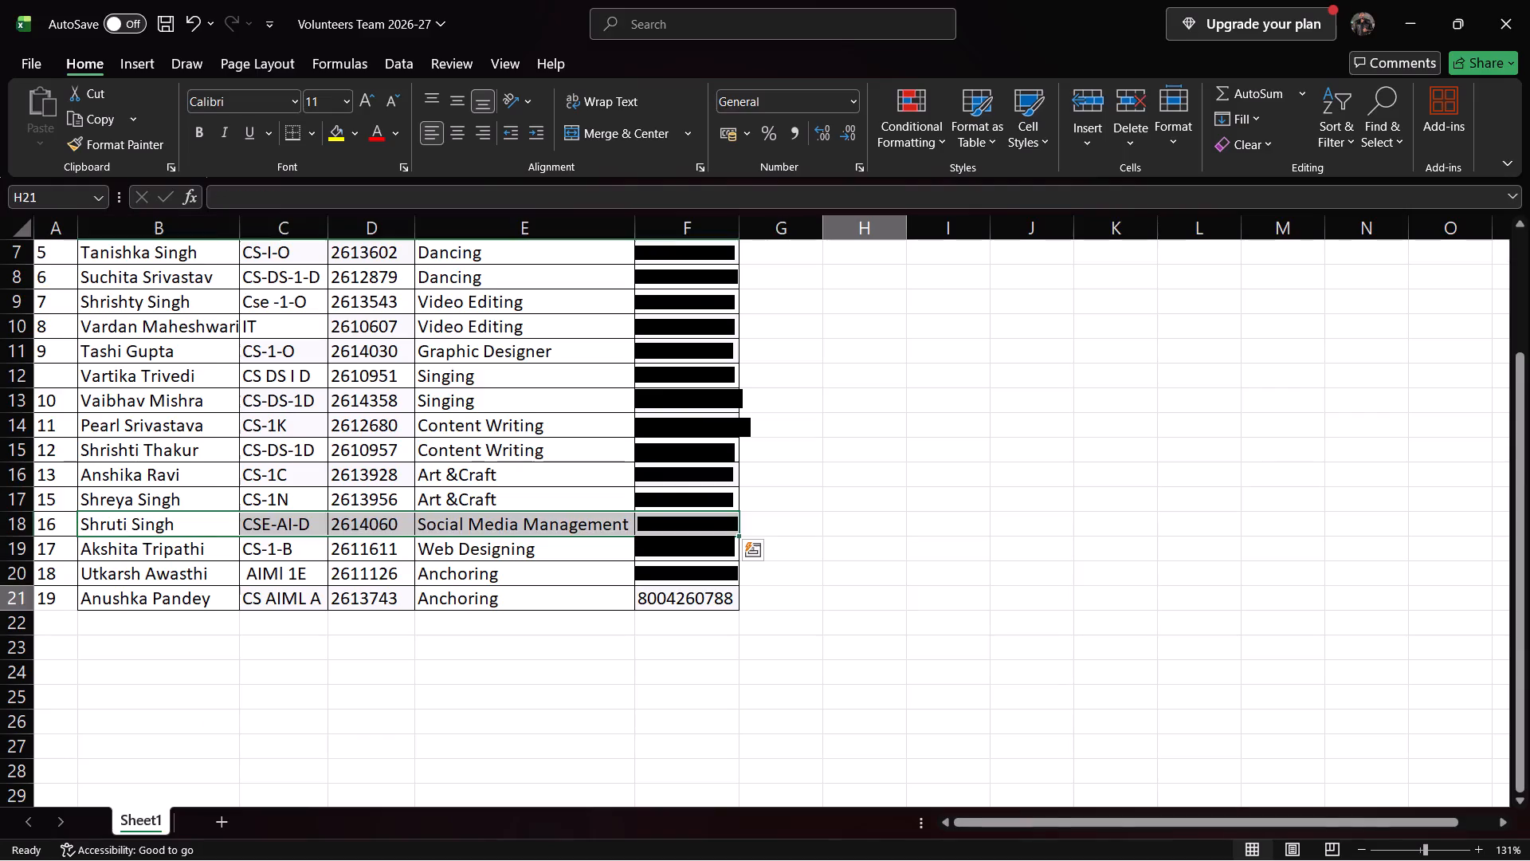
Select the blank serial number cell A12 beside the first Singing volunteer.
scroll(858, 619, up, 3)
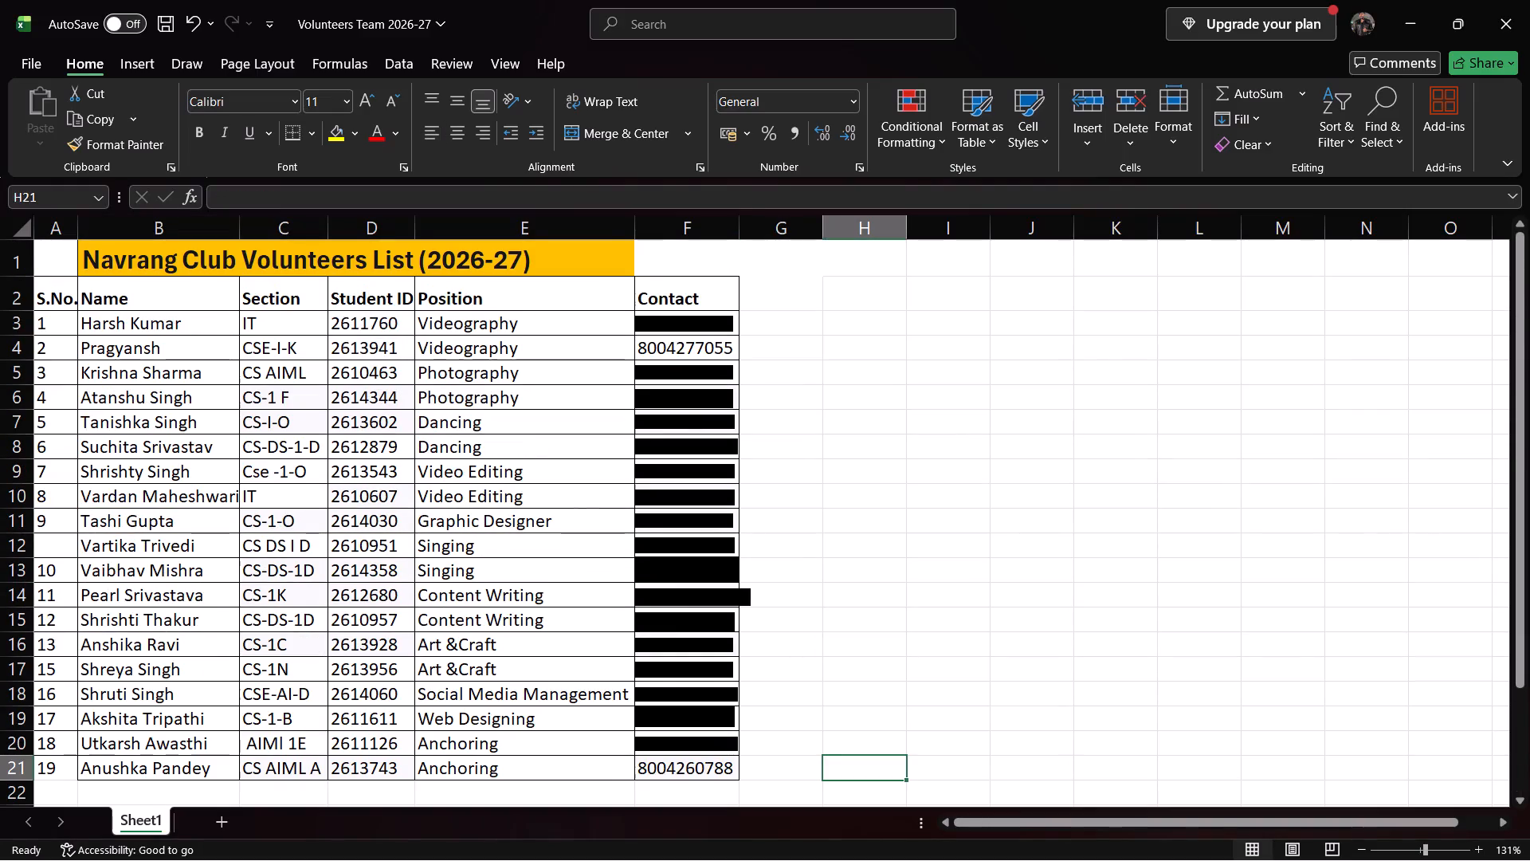
click(61, 548)
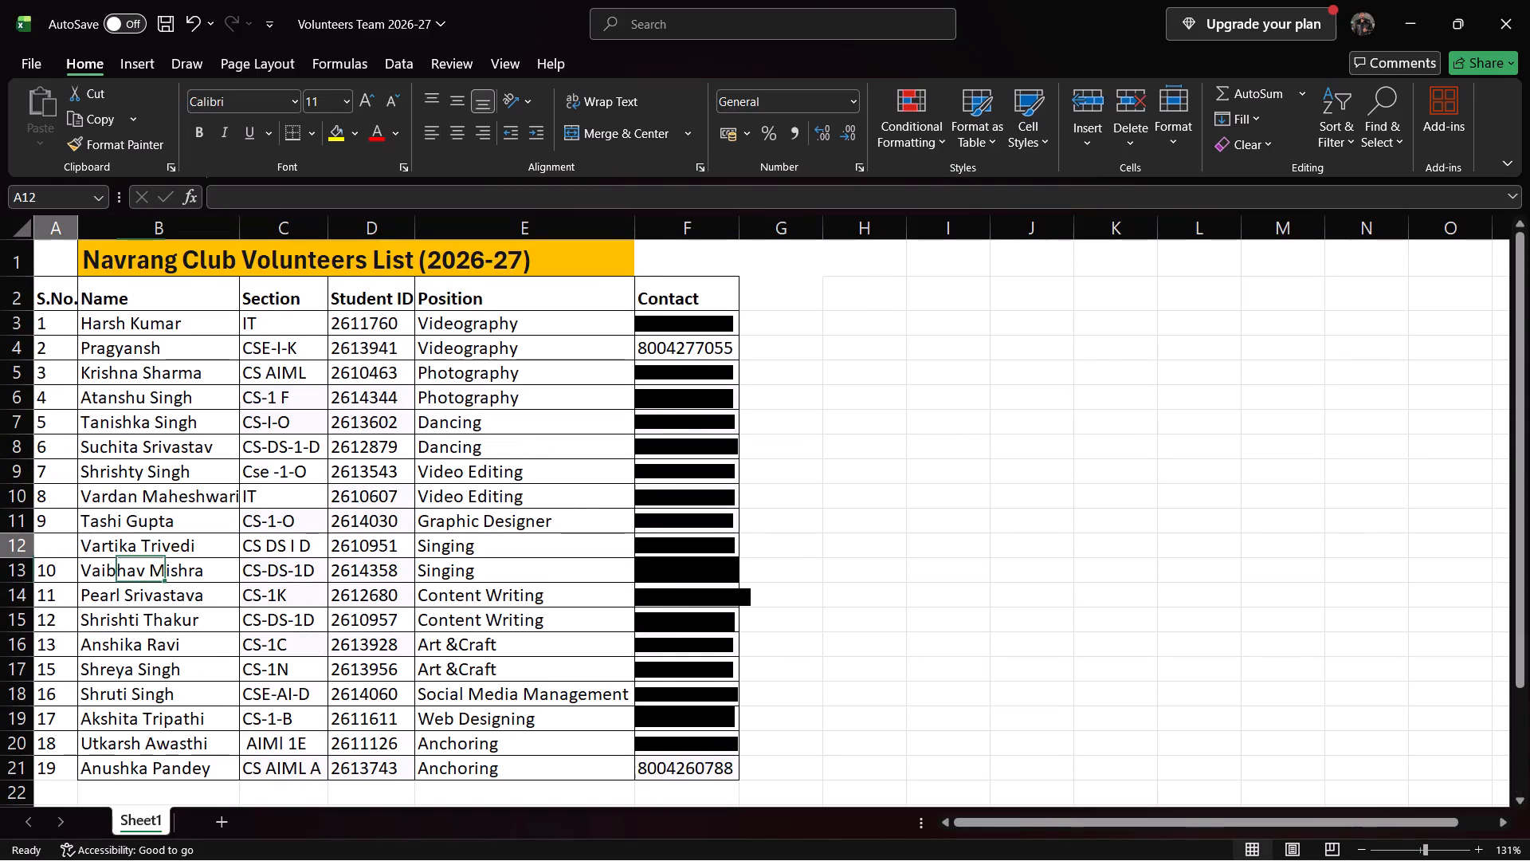
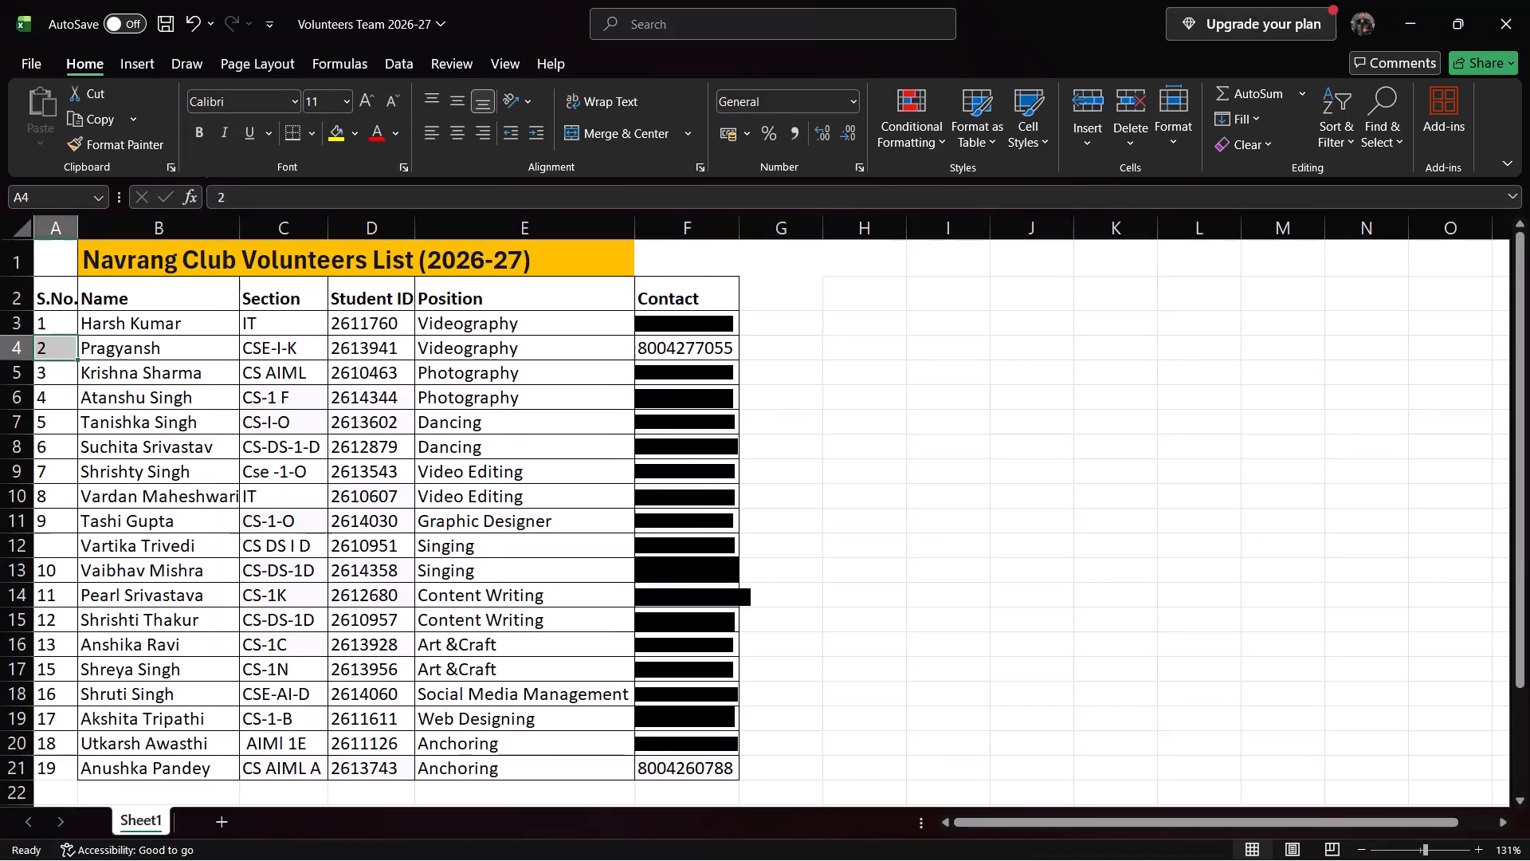
Fill the serial number cells A3:A21 with a consecutive series from 1 to 19.
click(53, 324)
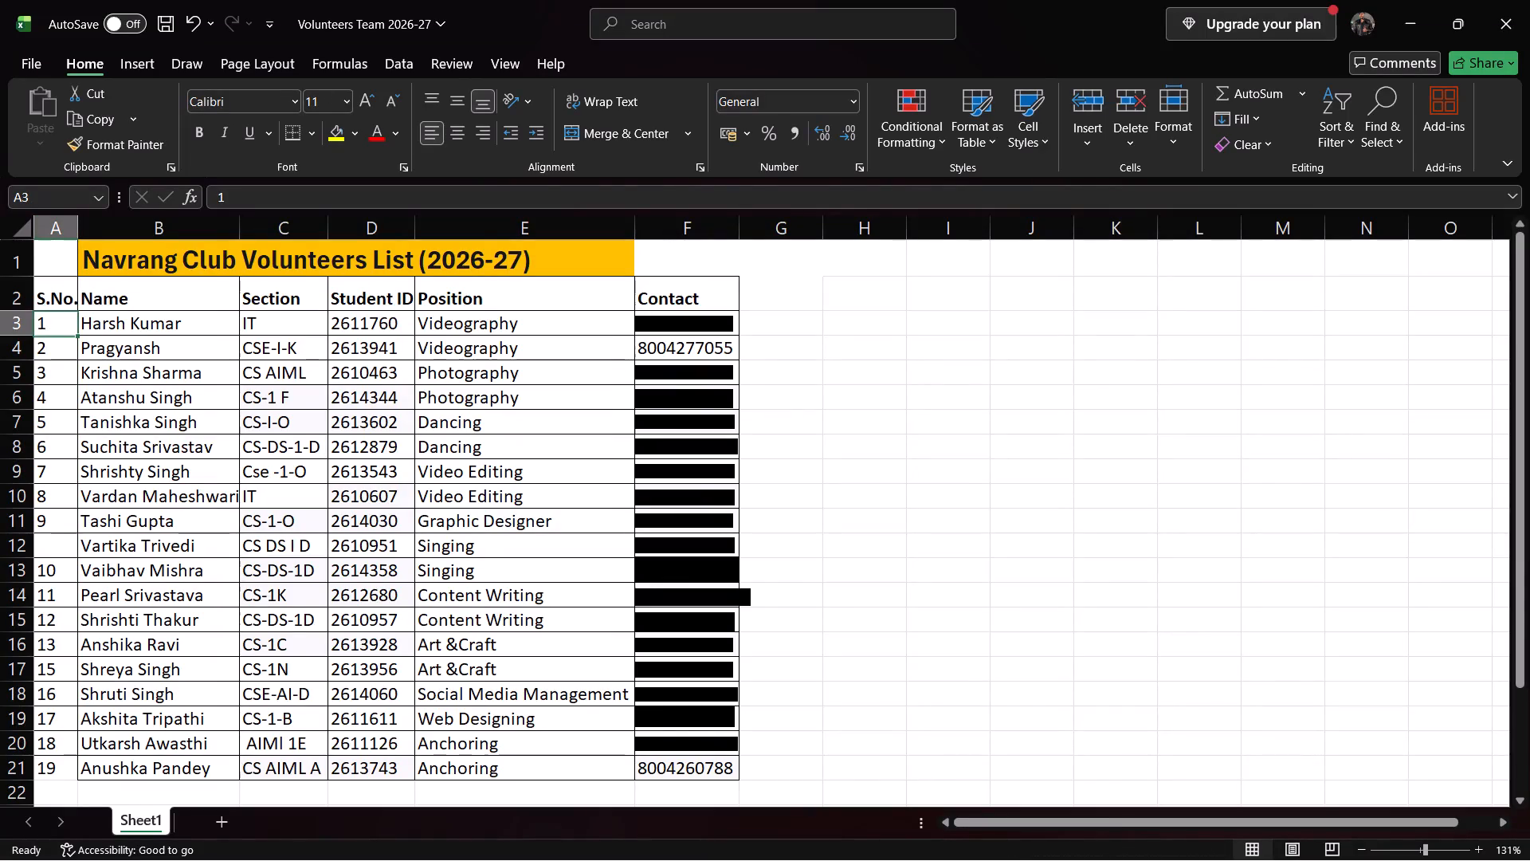
drag(77, 333, 78, 537)
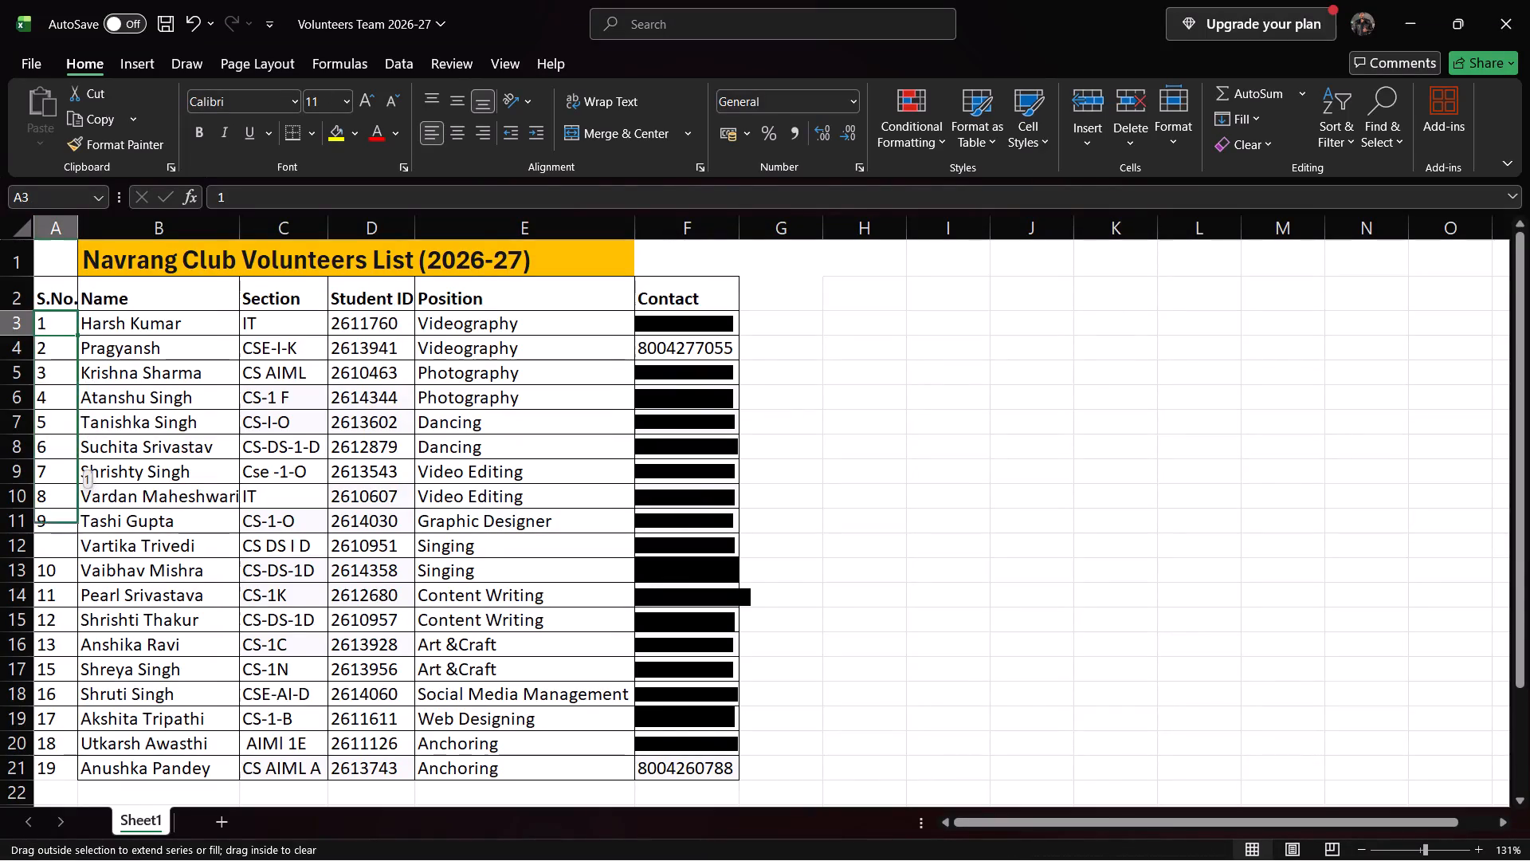
drag(78, 537, 80, 770)
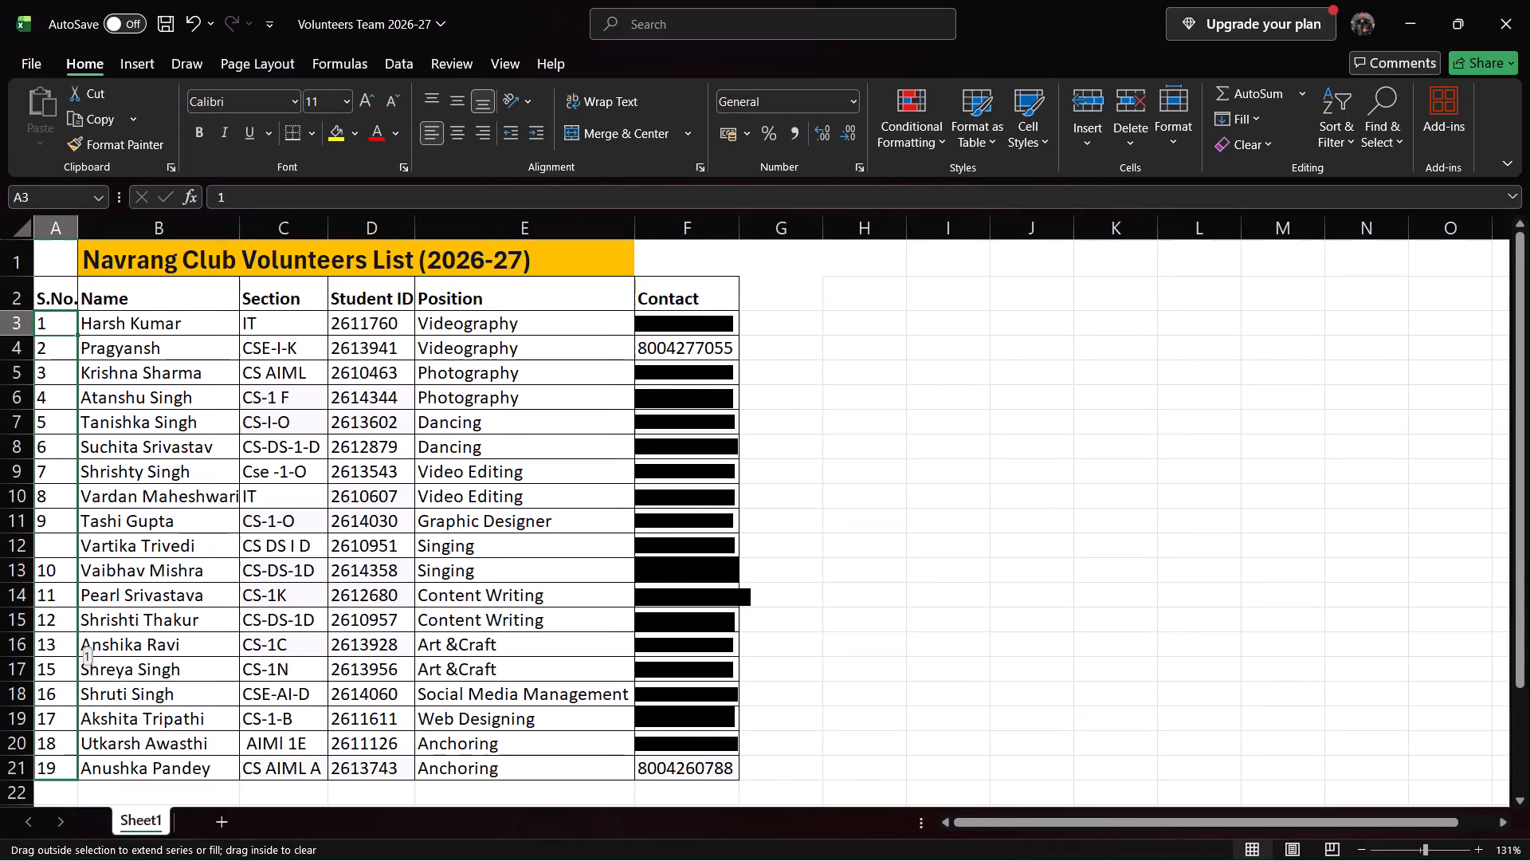
drag(80, 770, 63, 341)
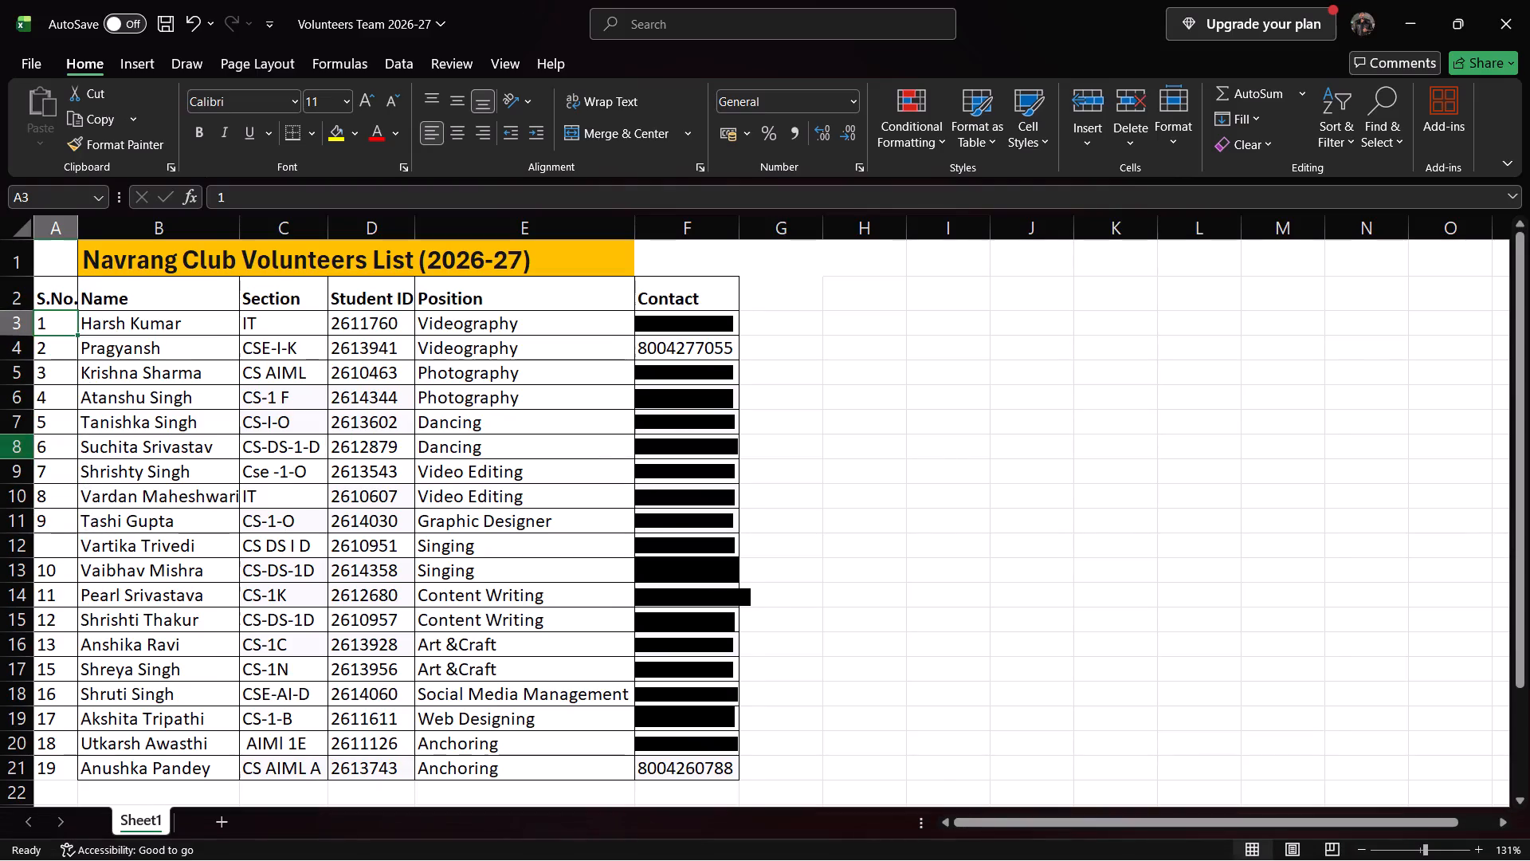
click(78, 336)
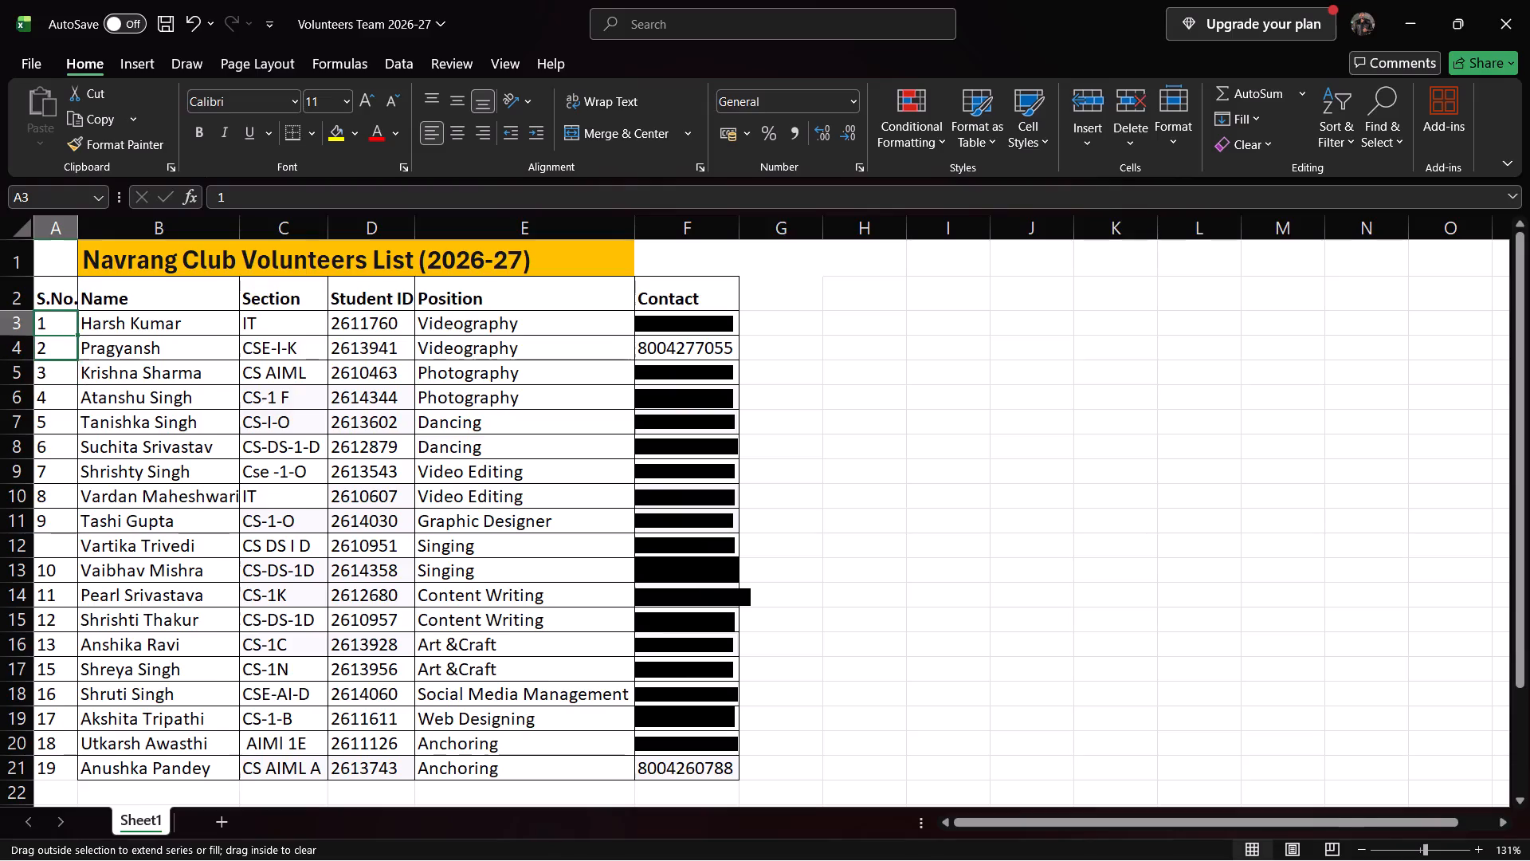
ctrl+drag(78, 334, 126, 414)
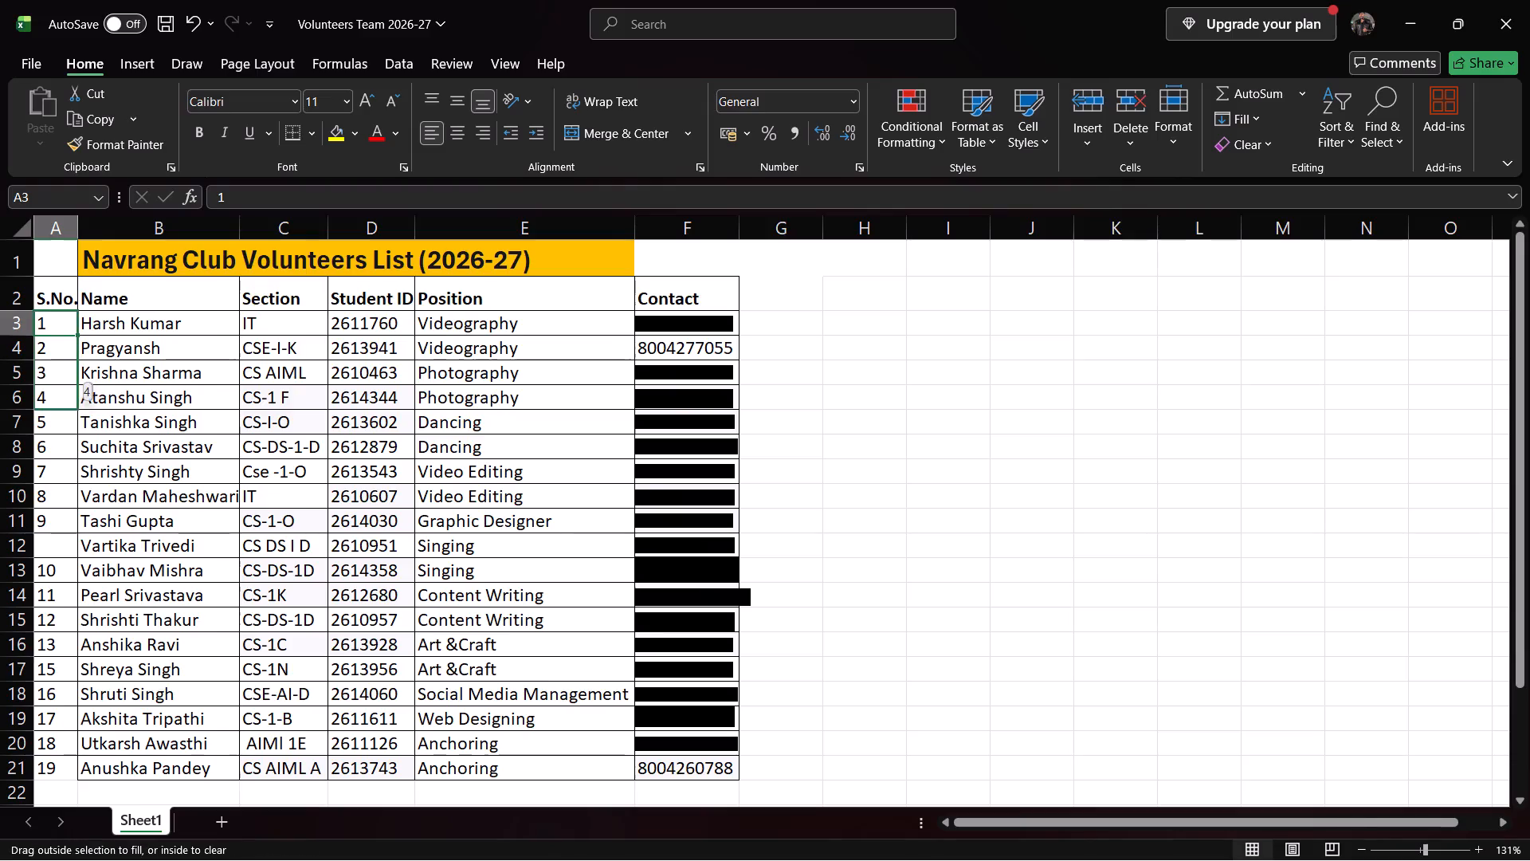
ctrl+drag(126, 414, 176, 780)
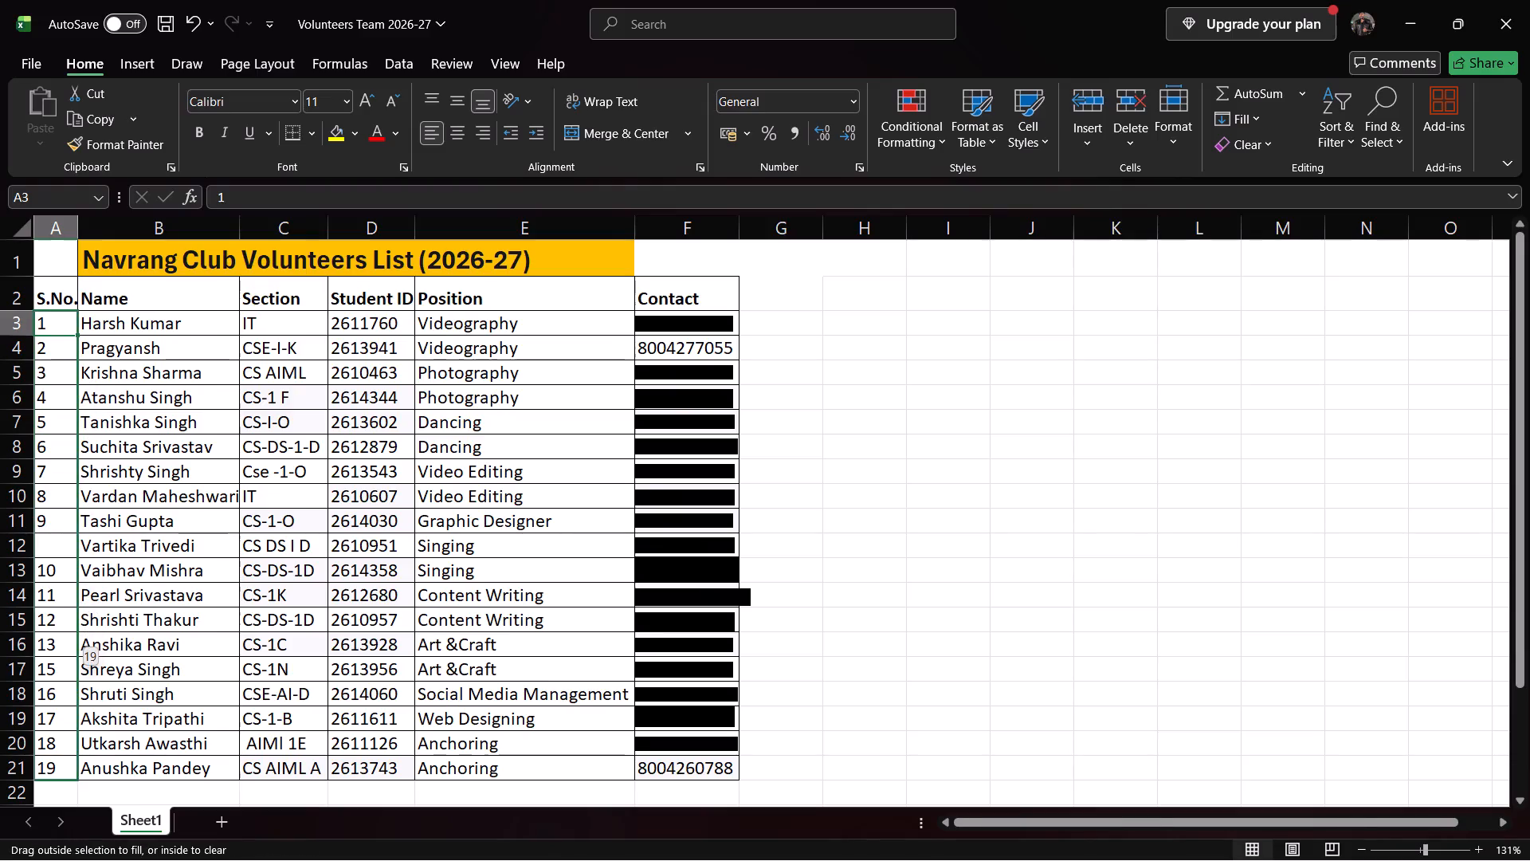
ctrl+drag(176, 780, 177, 781)
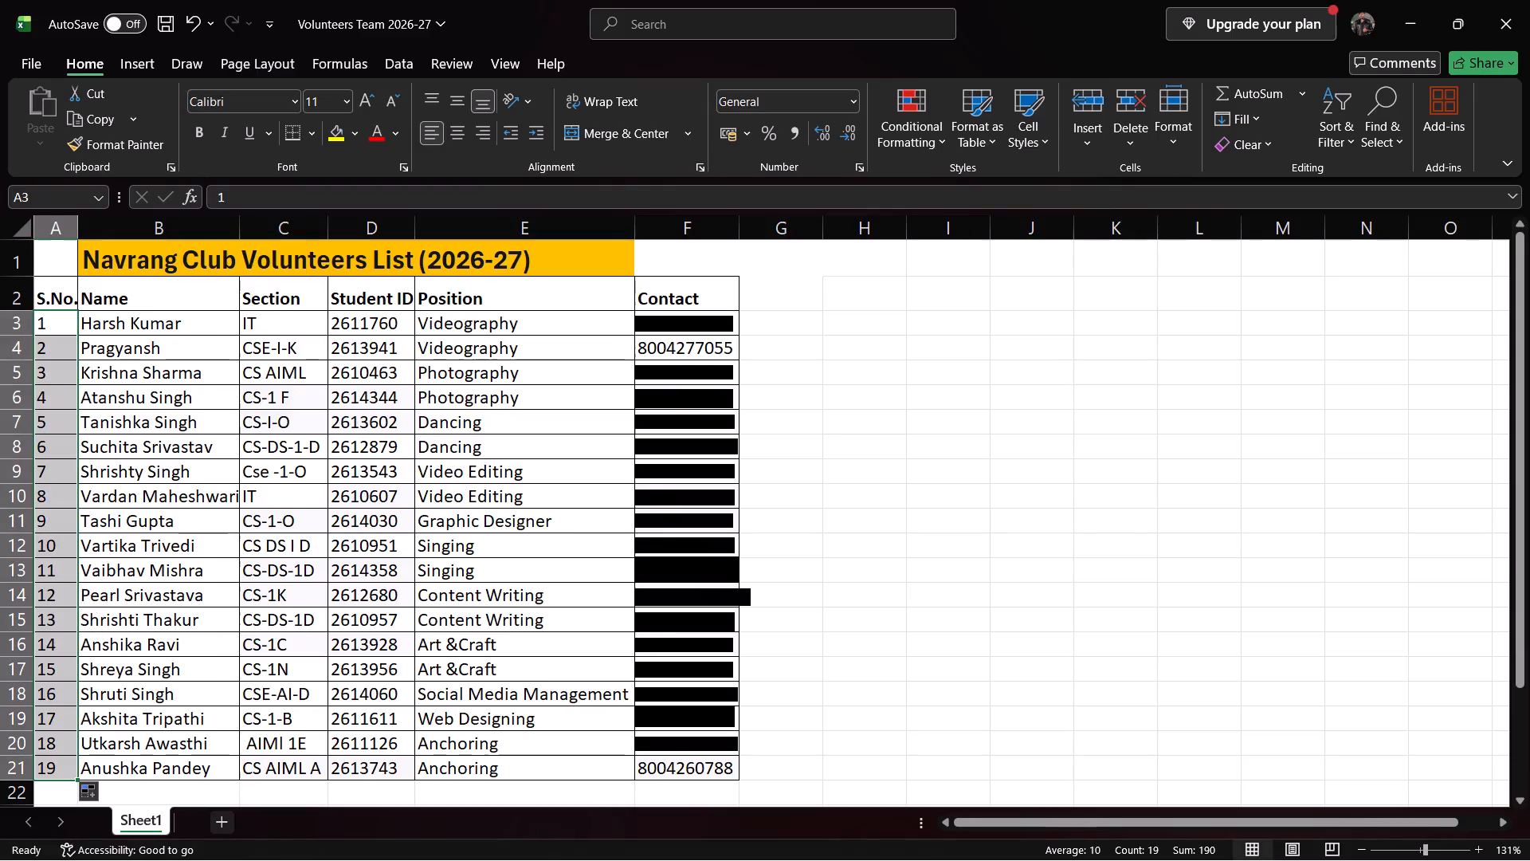
click(826, 446)
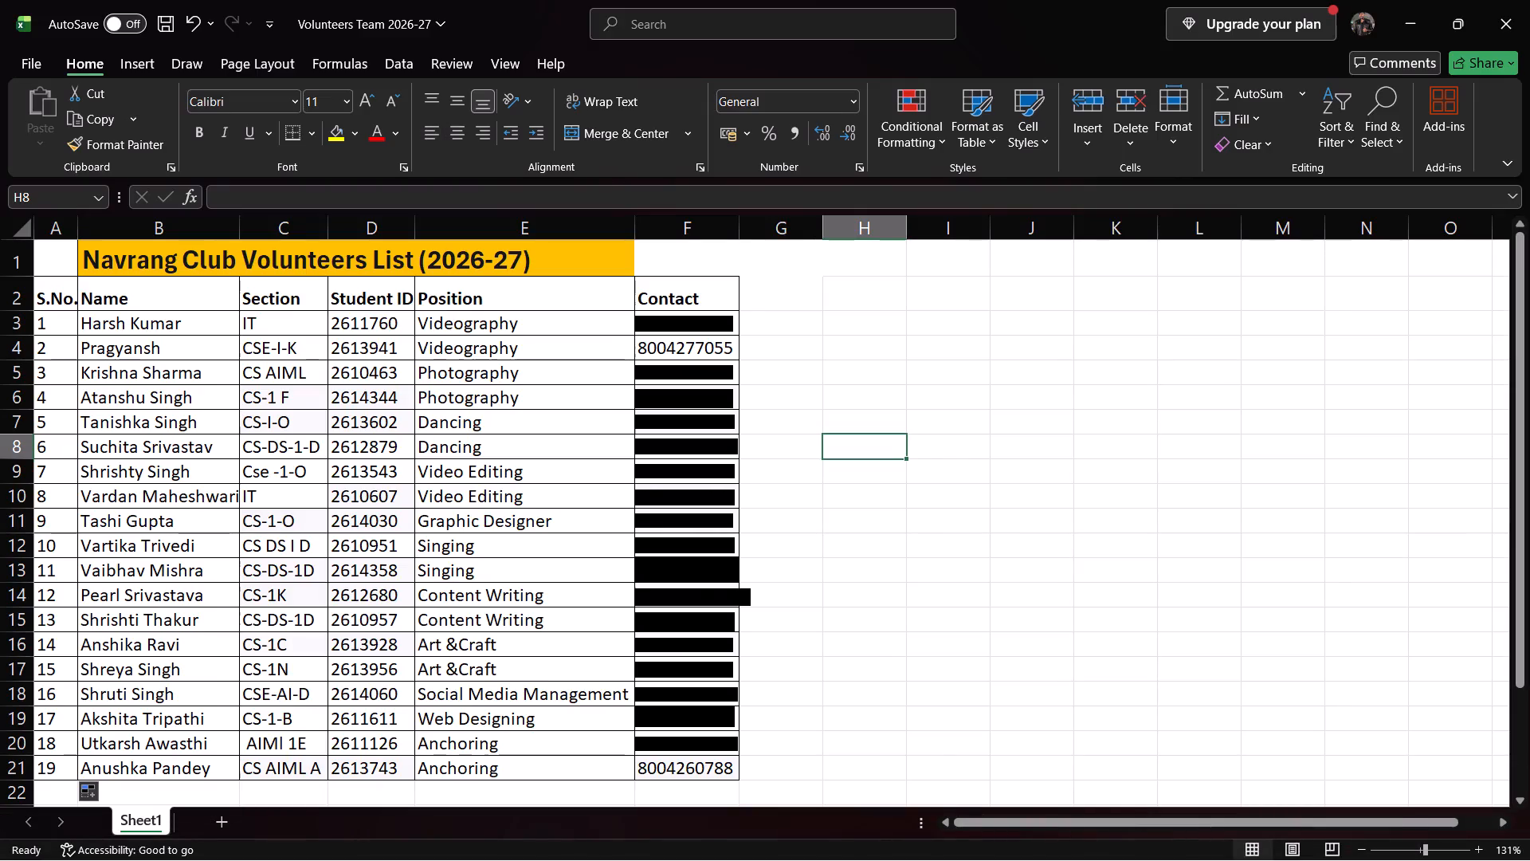
click(1256, 558)
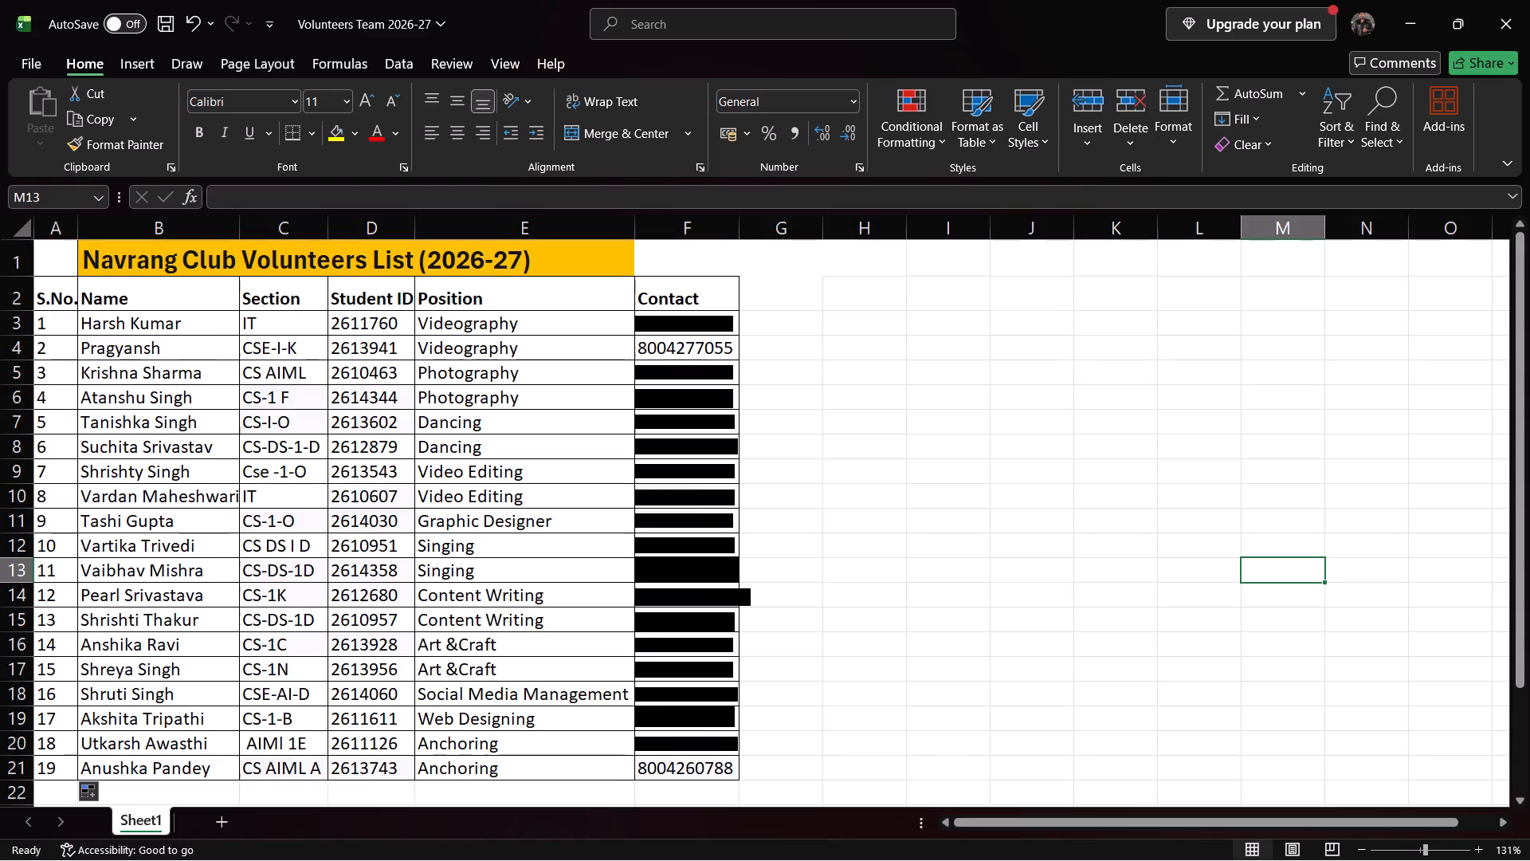
Change the position in E17, beside serial number 15, to Social Media Management.
click(543, 667)
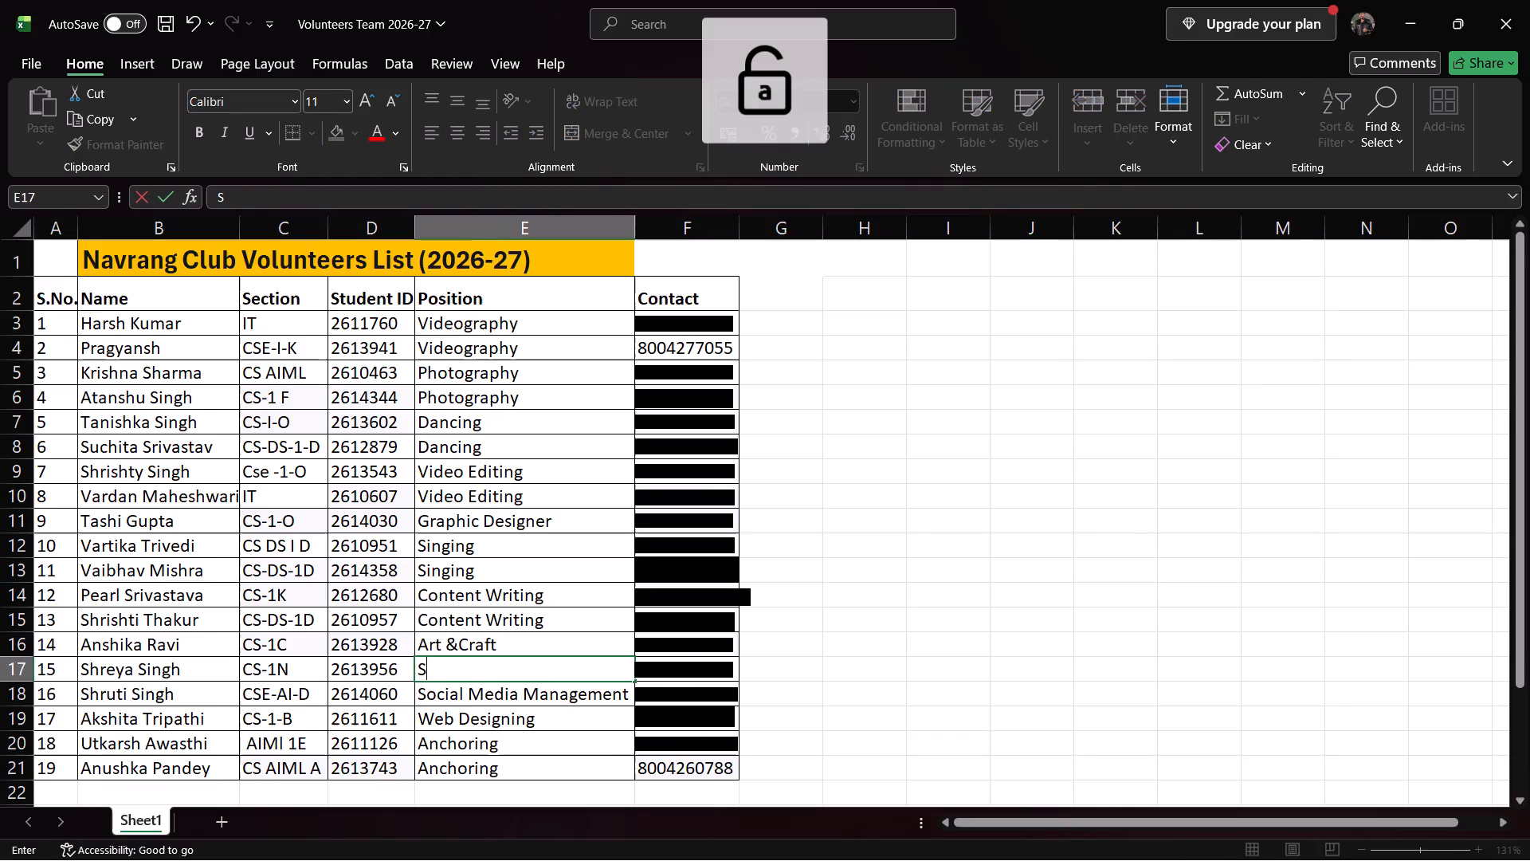
text(ocial)
key(Tab)
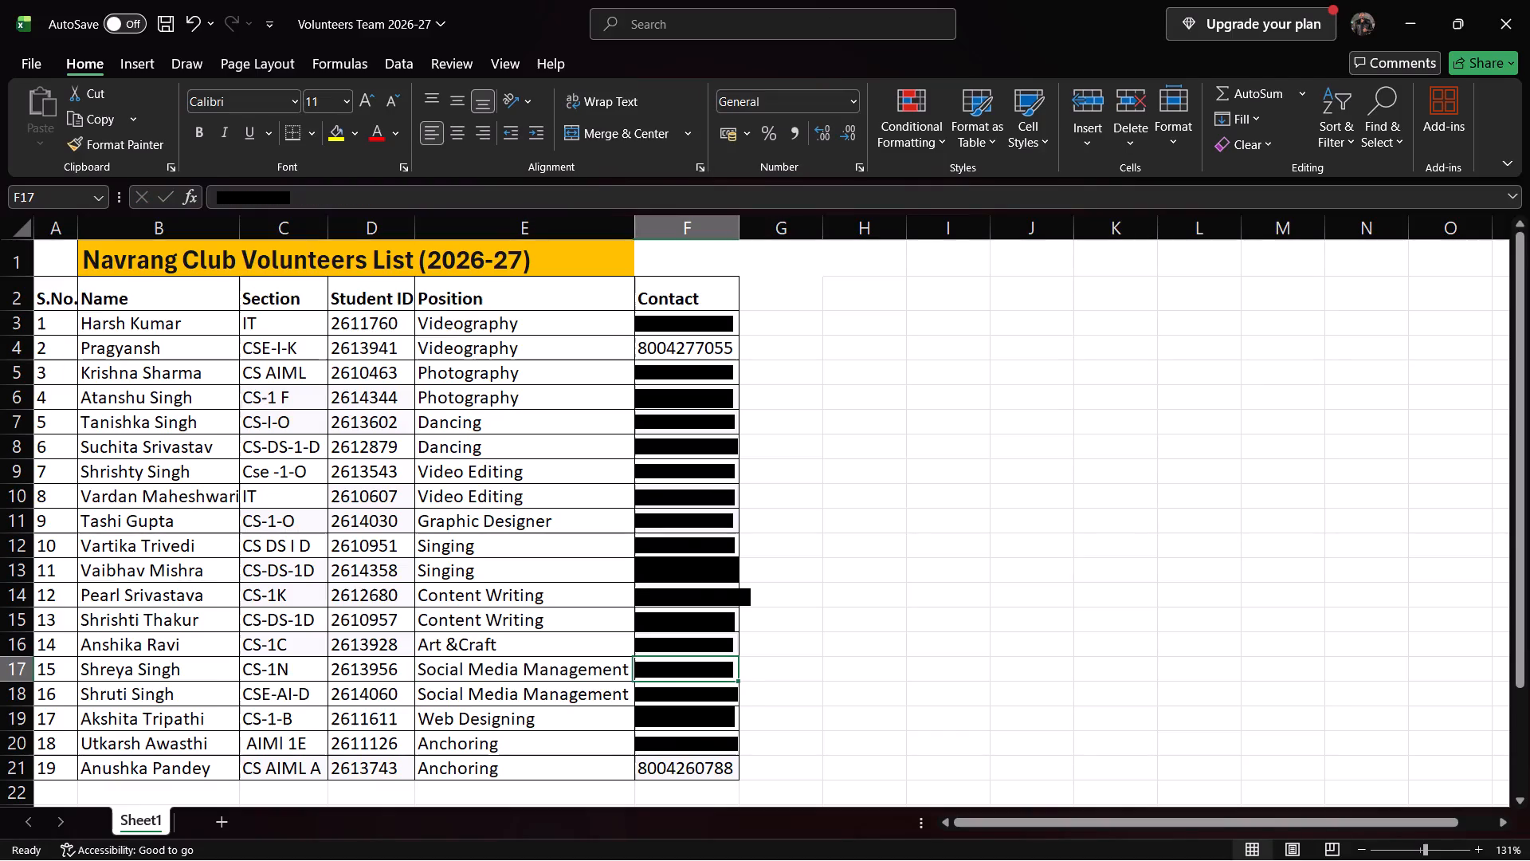
click(880, 543)
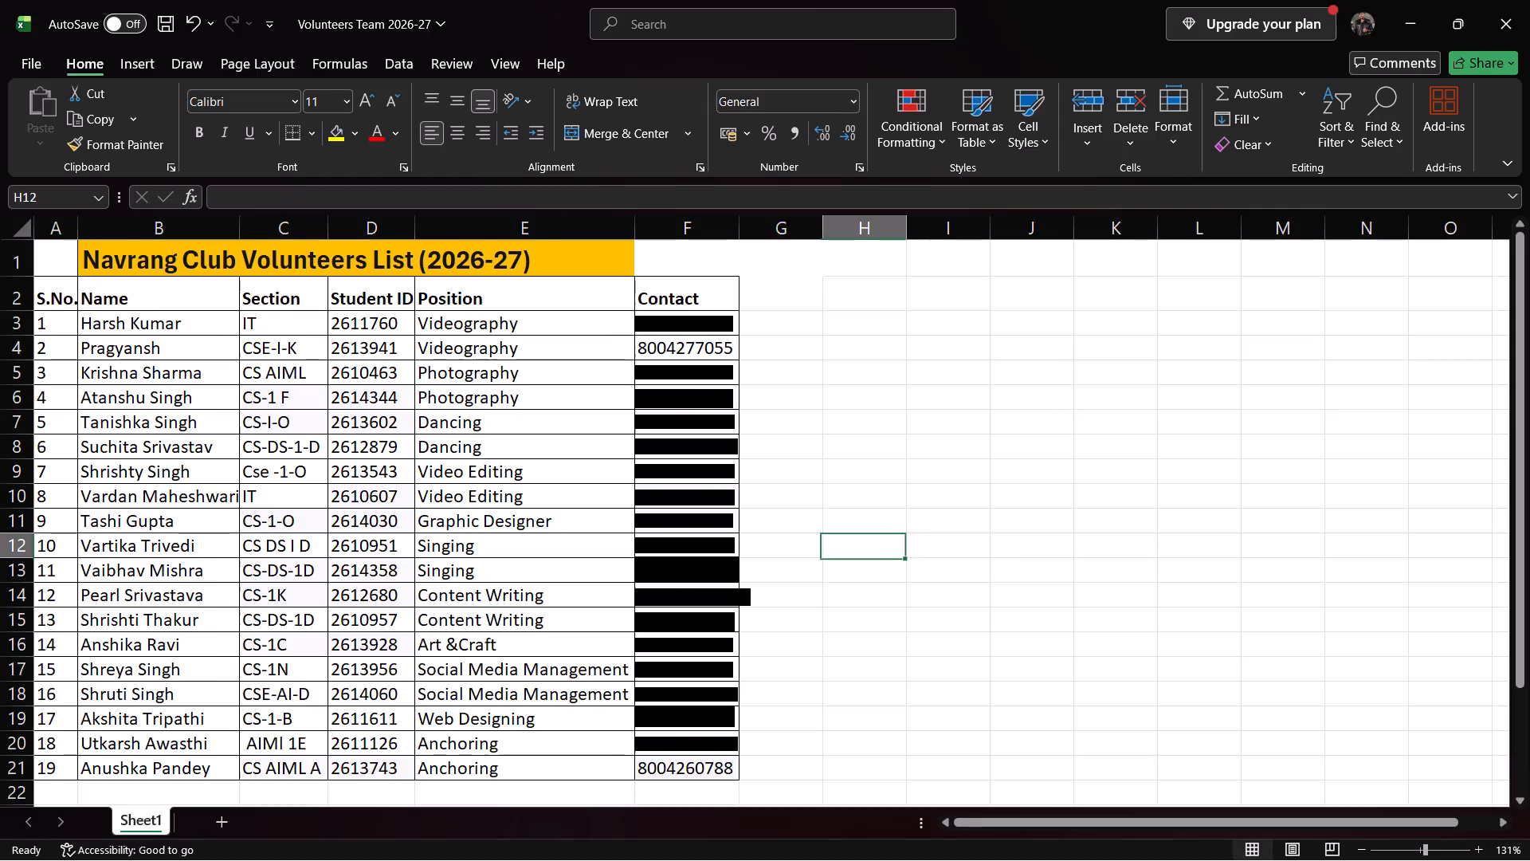
Review the Position column entries row by row, from the Dancing volunteers through the Content Writing volunteers.
click(883, 770)
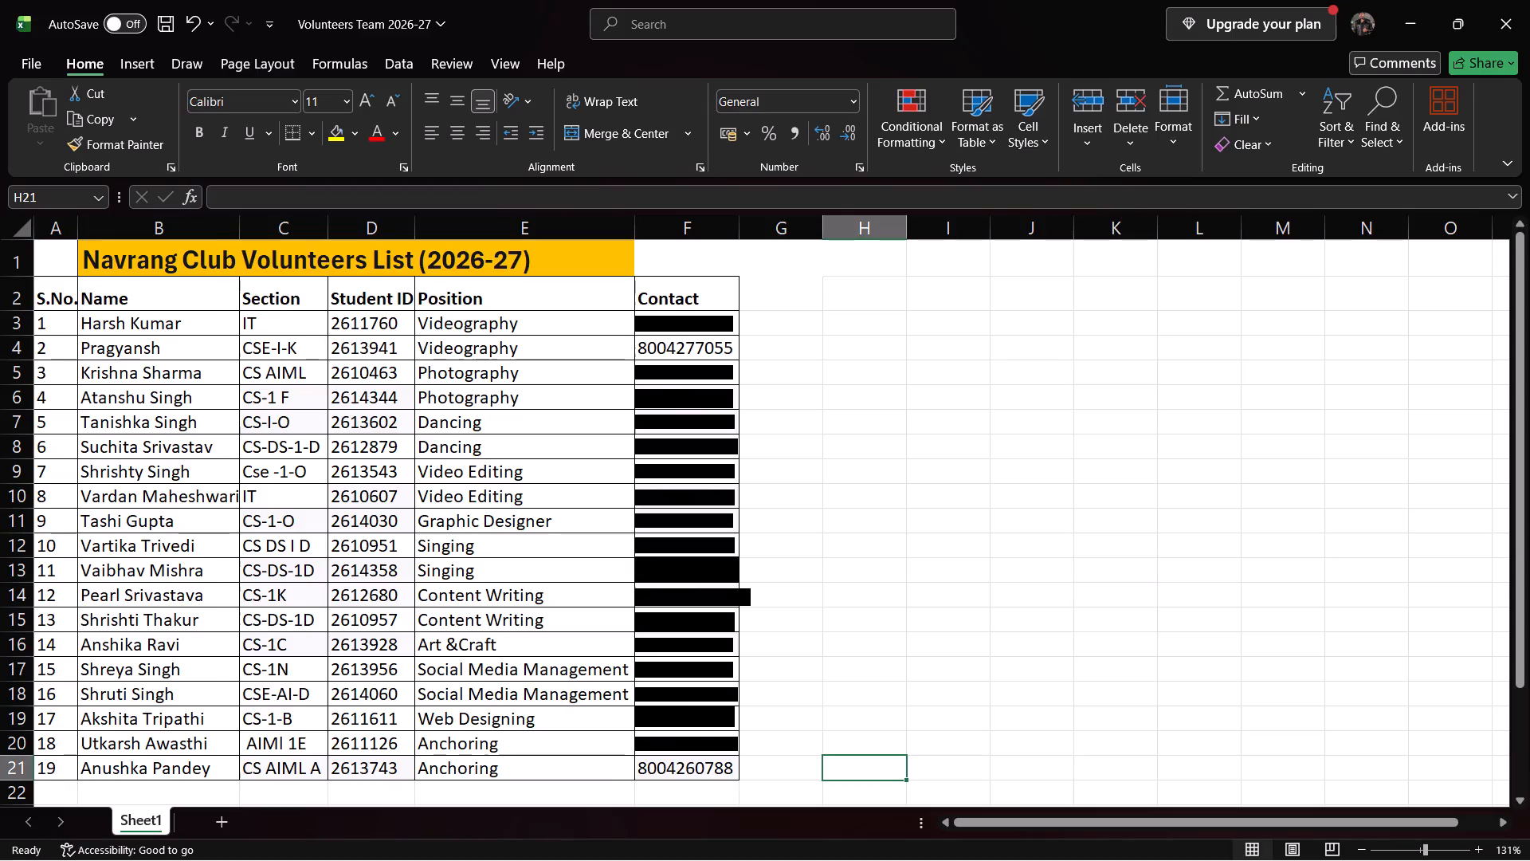
click(557, 529)
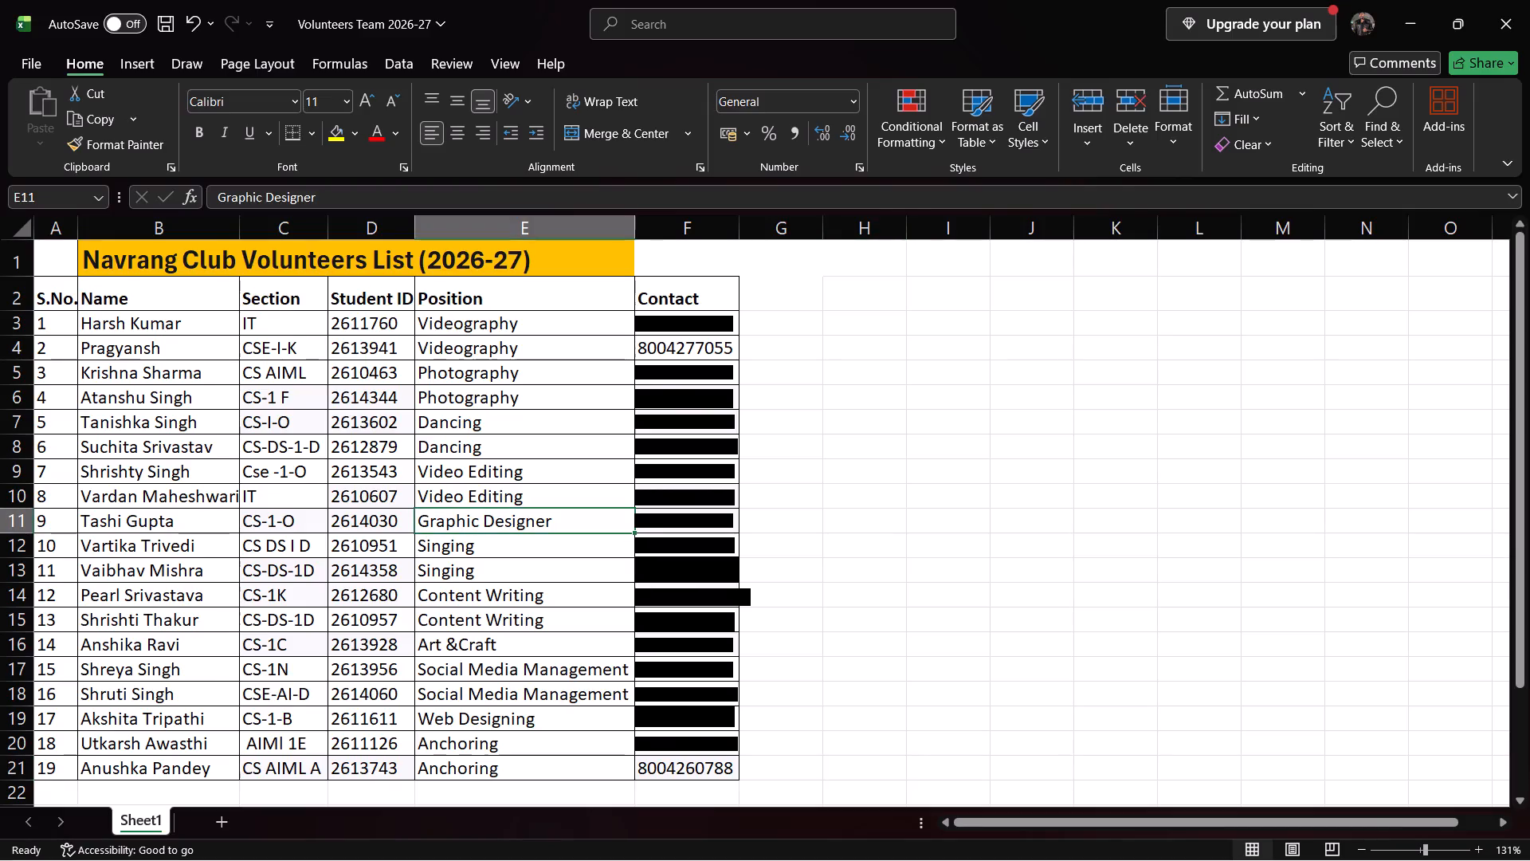
click(1118, 435)
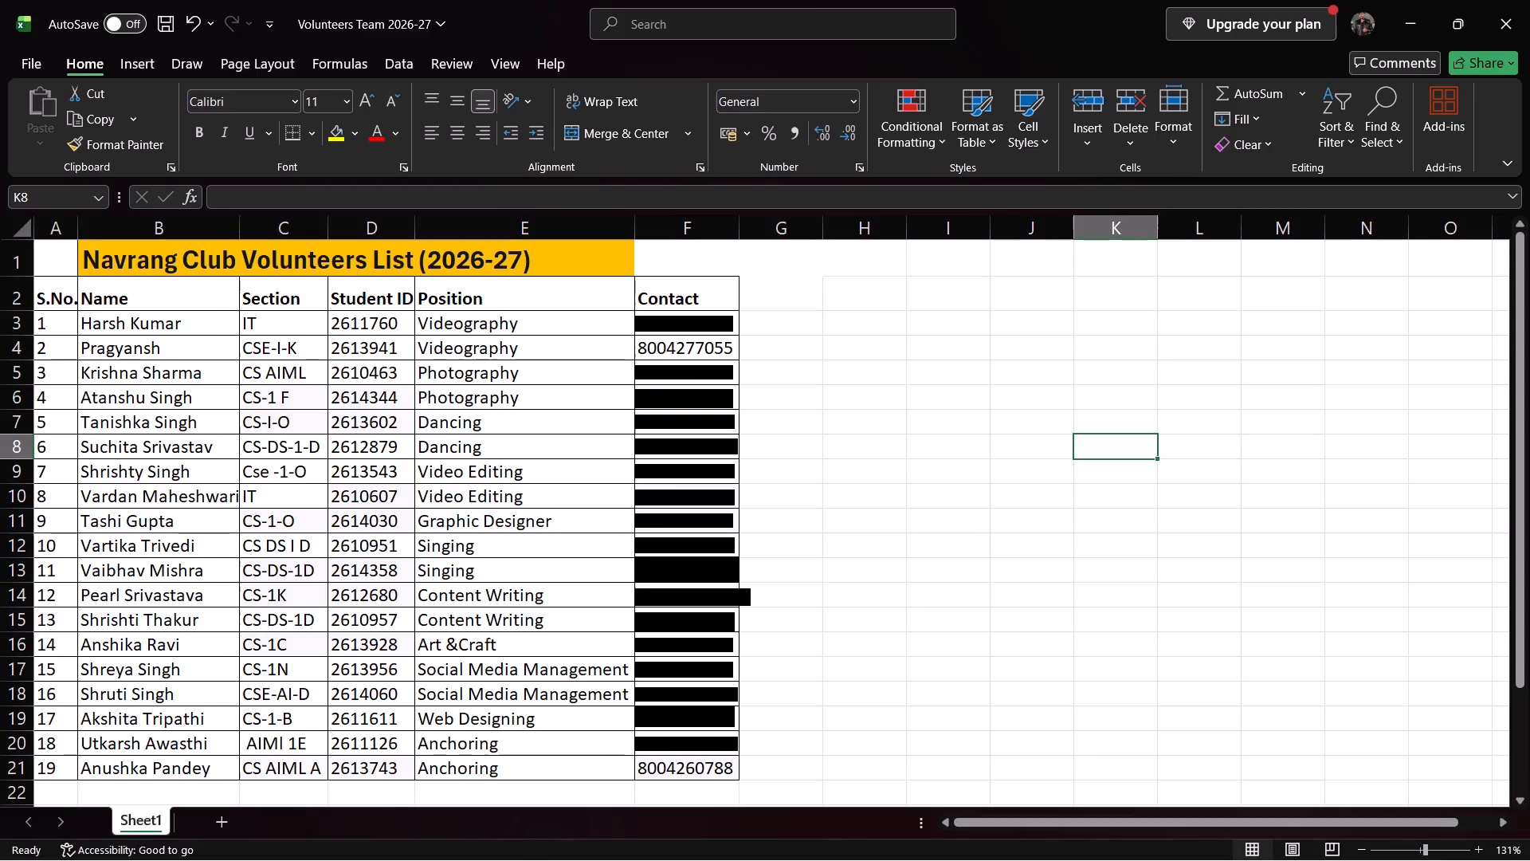
click(477, 423)
click(476, 438)
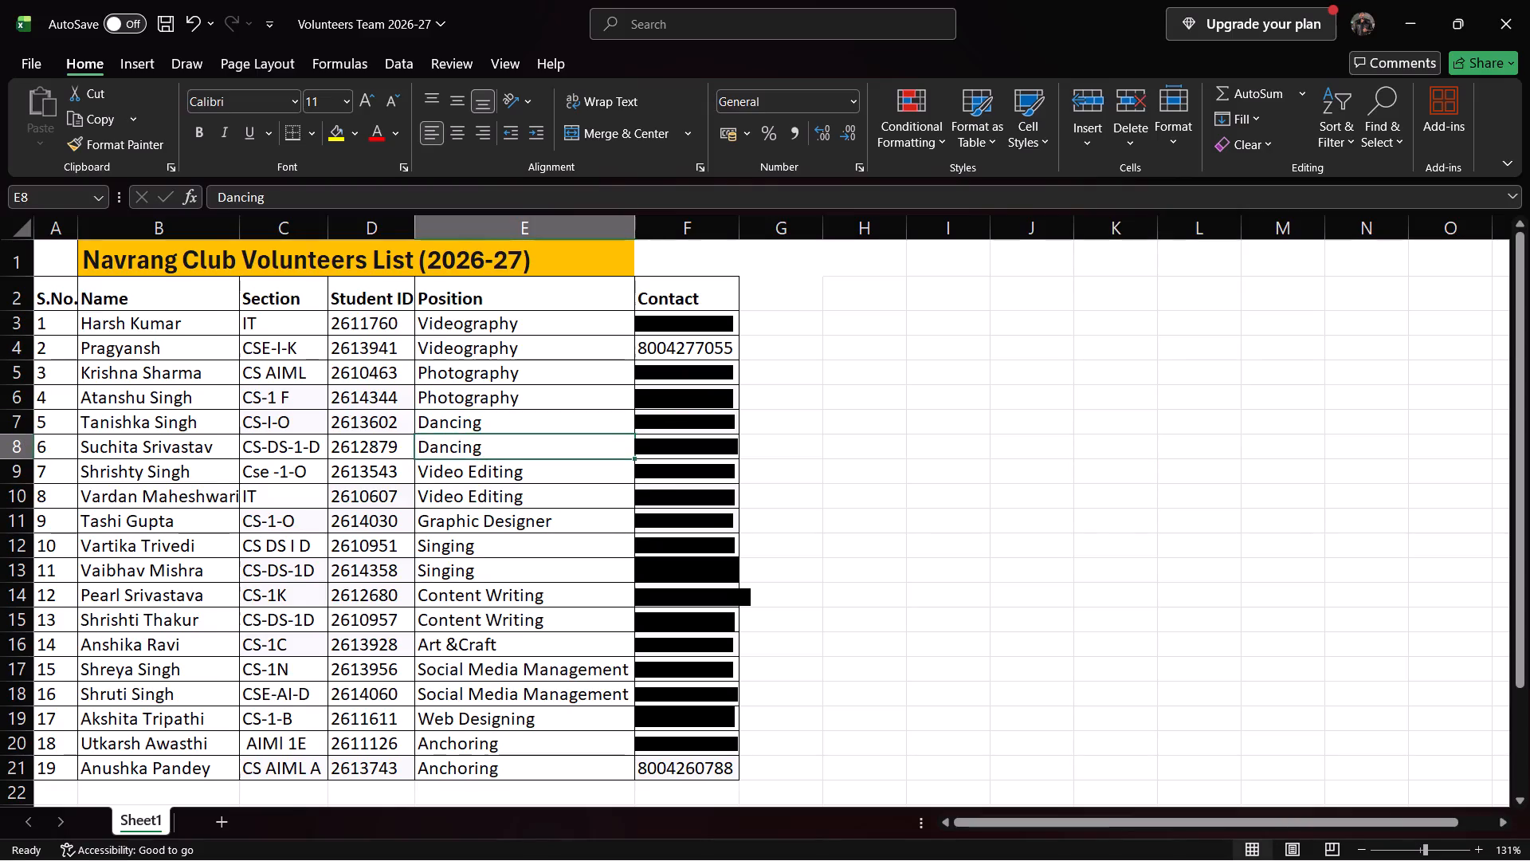
click(480, 466)
click(485, 501)
click(488, 528)
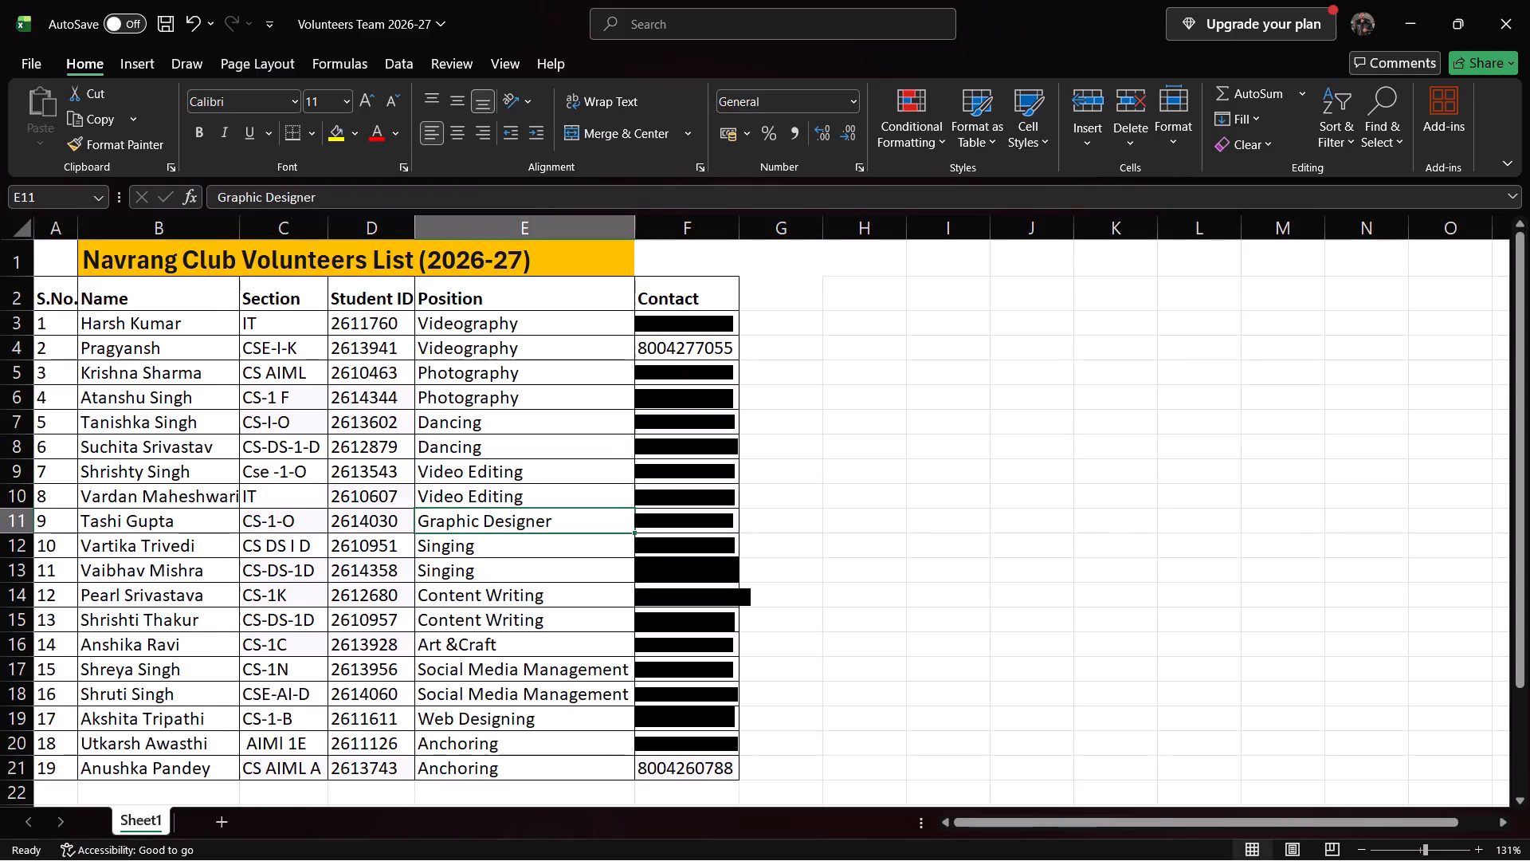
click(488, 545)
click(492, 575)
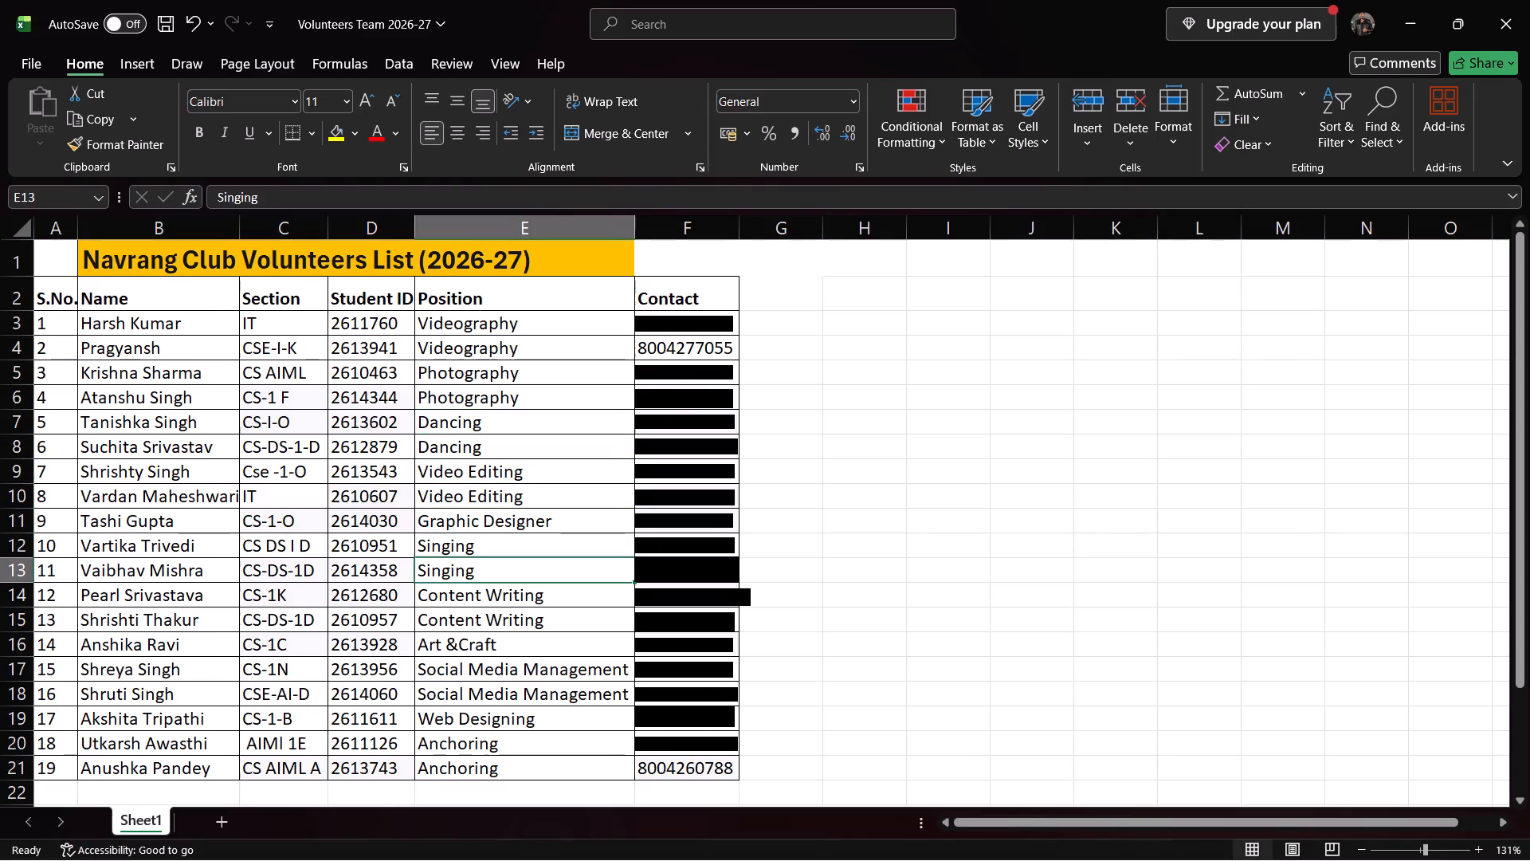
click(495, 599)
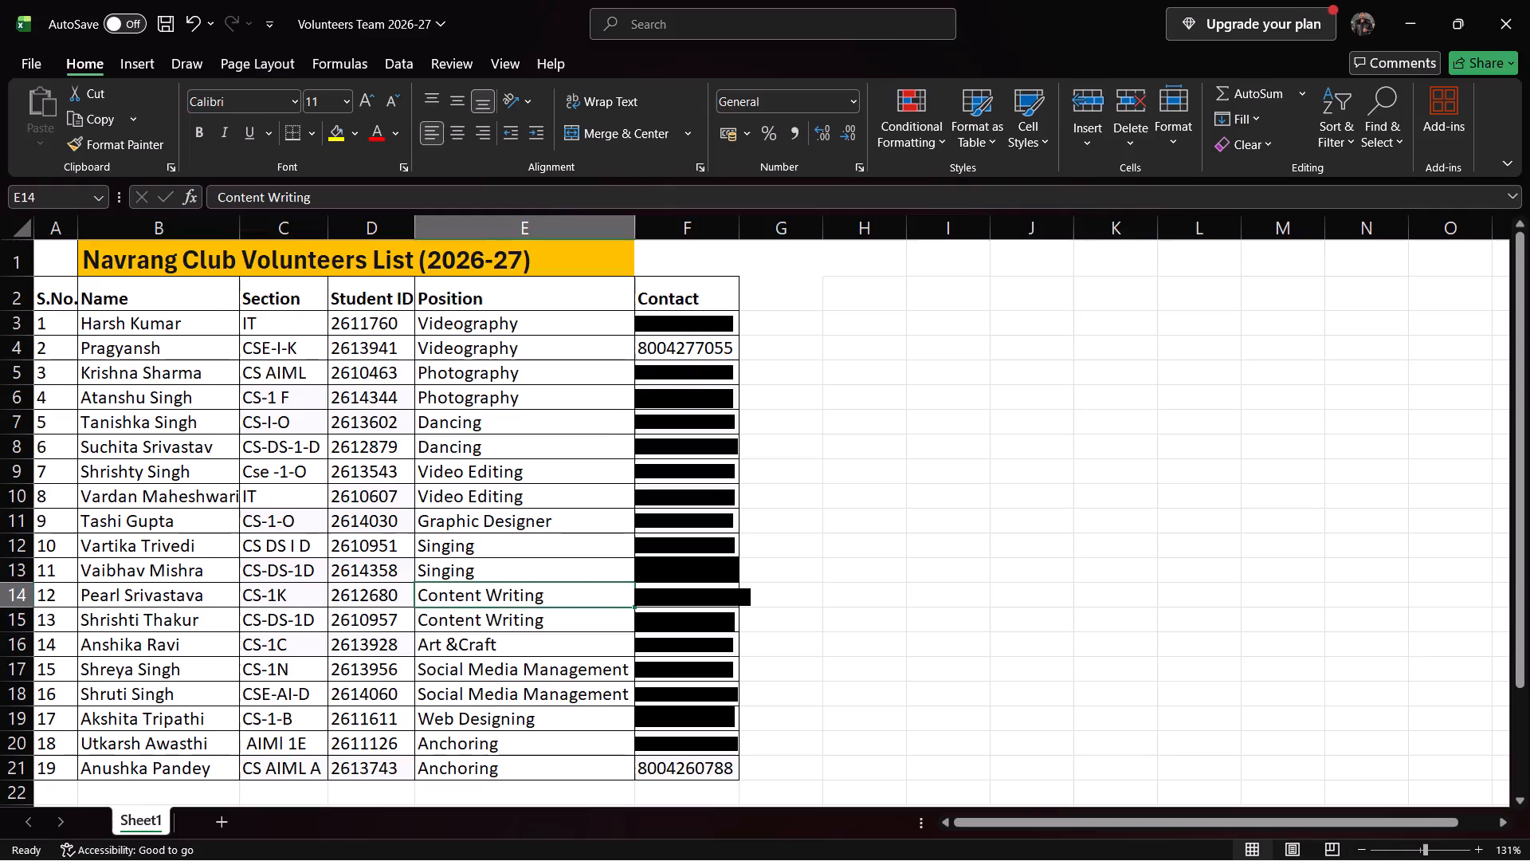
click(482, 619)
click(1100, 606)
Save the workbook as an Excel Workbook named Volunteers Team 2026-27 in the OneDrive Desktop folder.
click(37, 68)
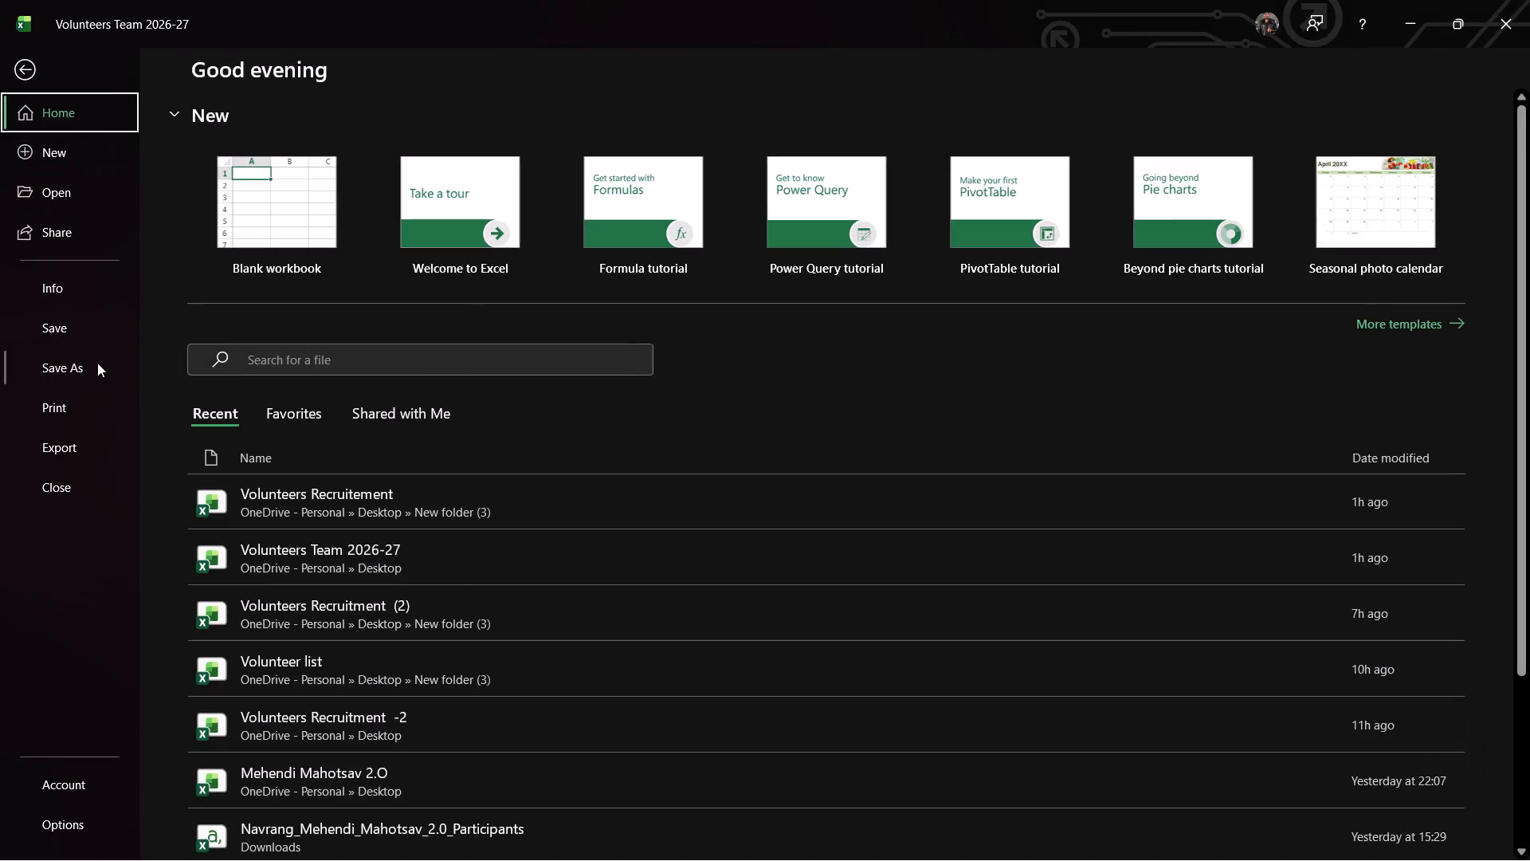
click(97, 363)
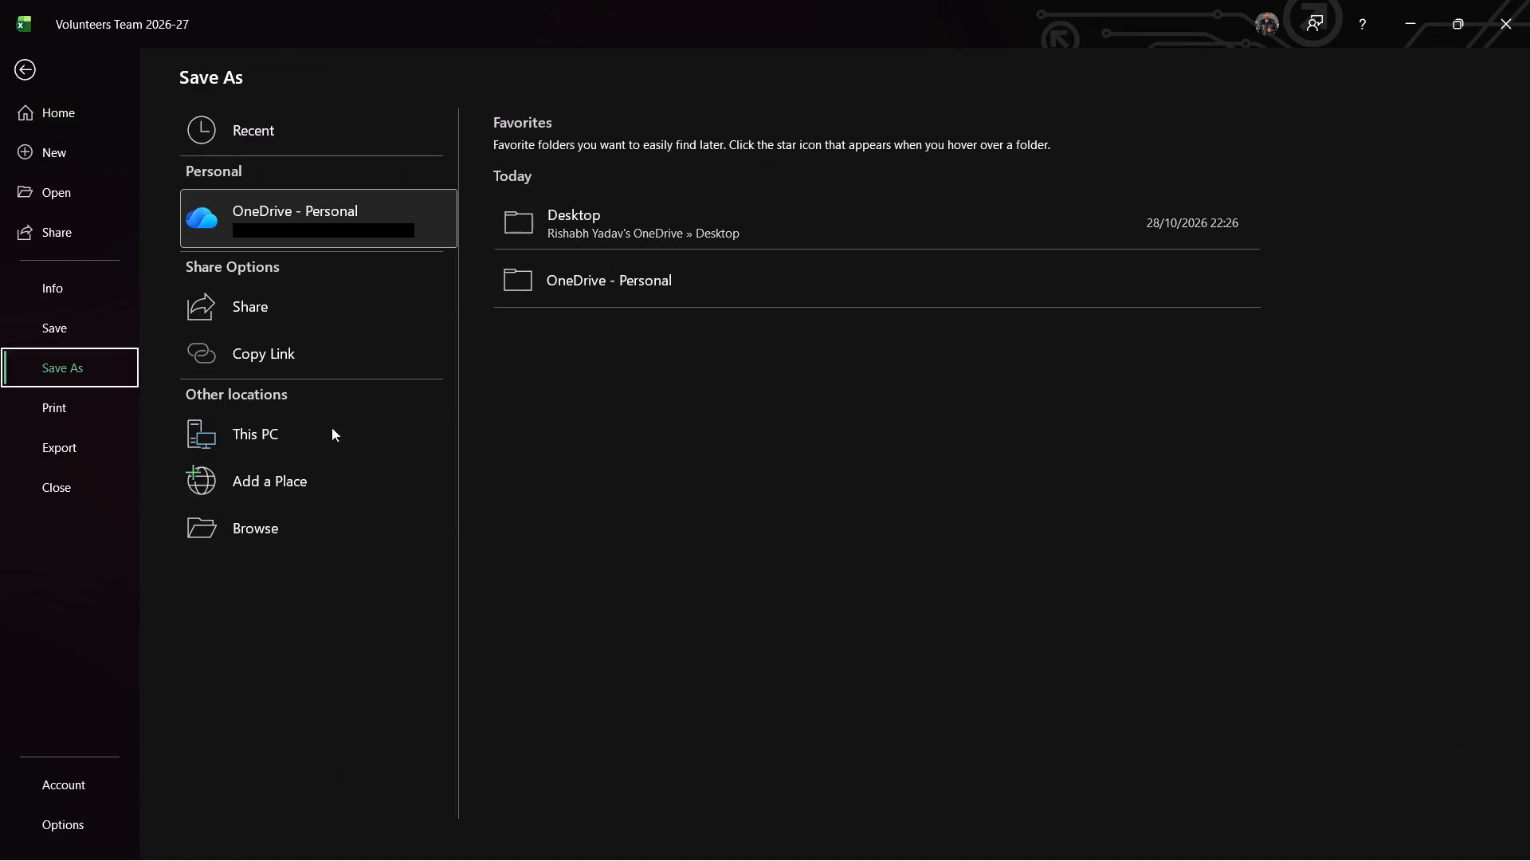
click(610, 218)
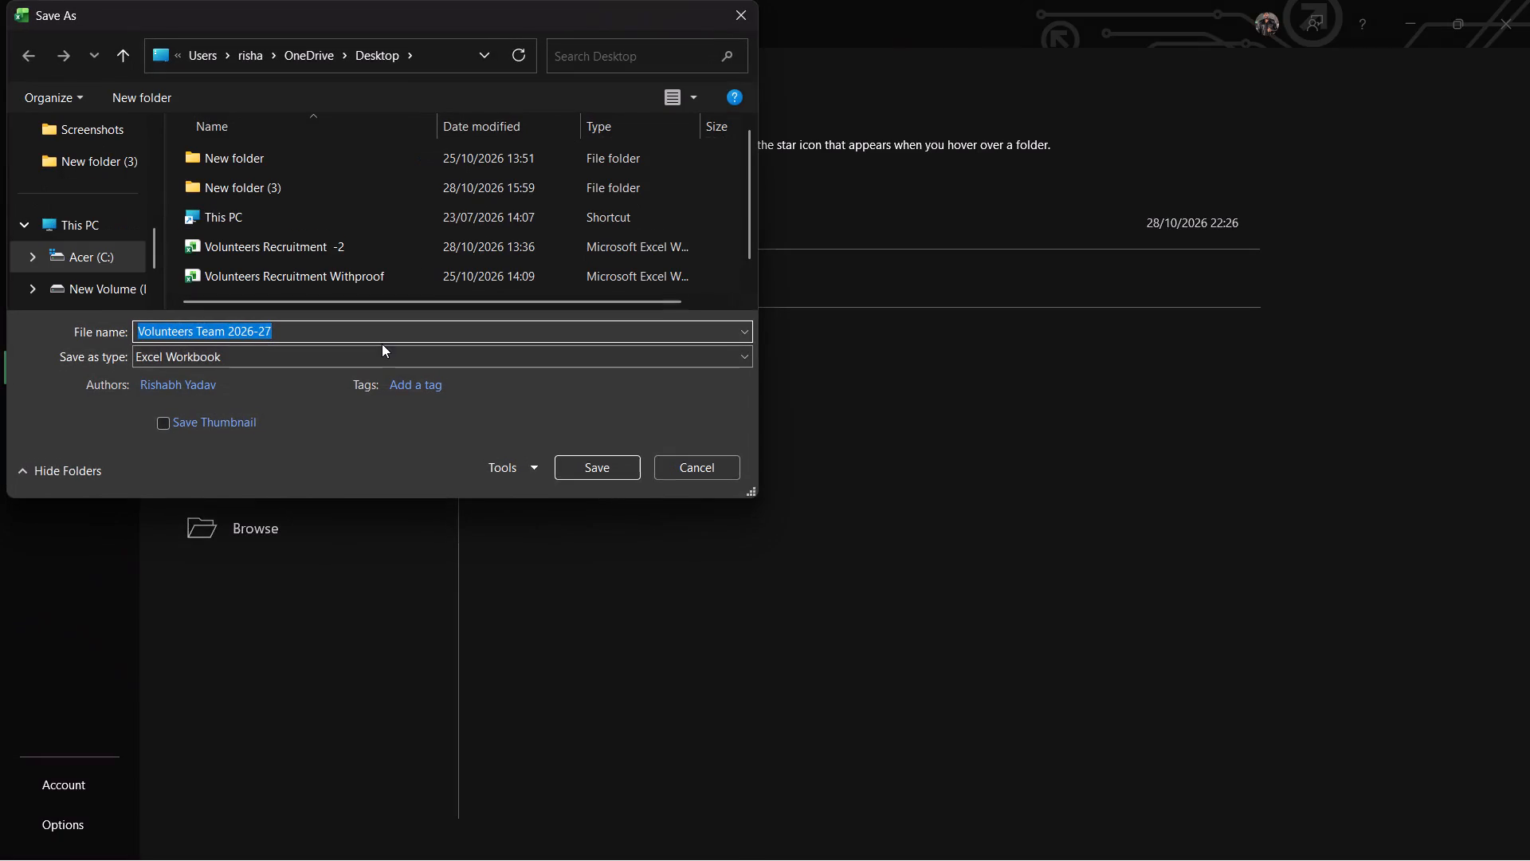
click(607, 466)
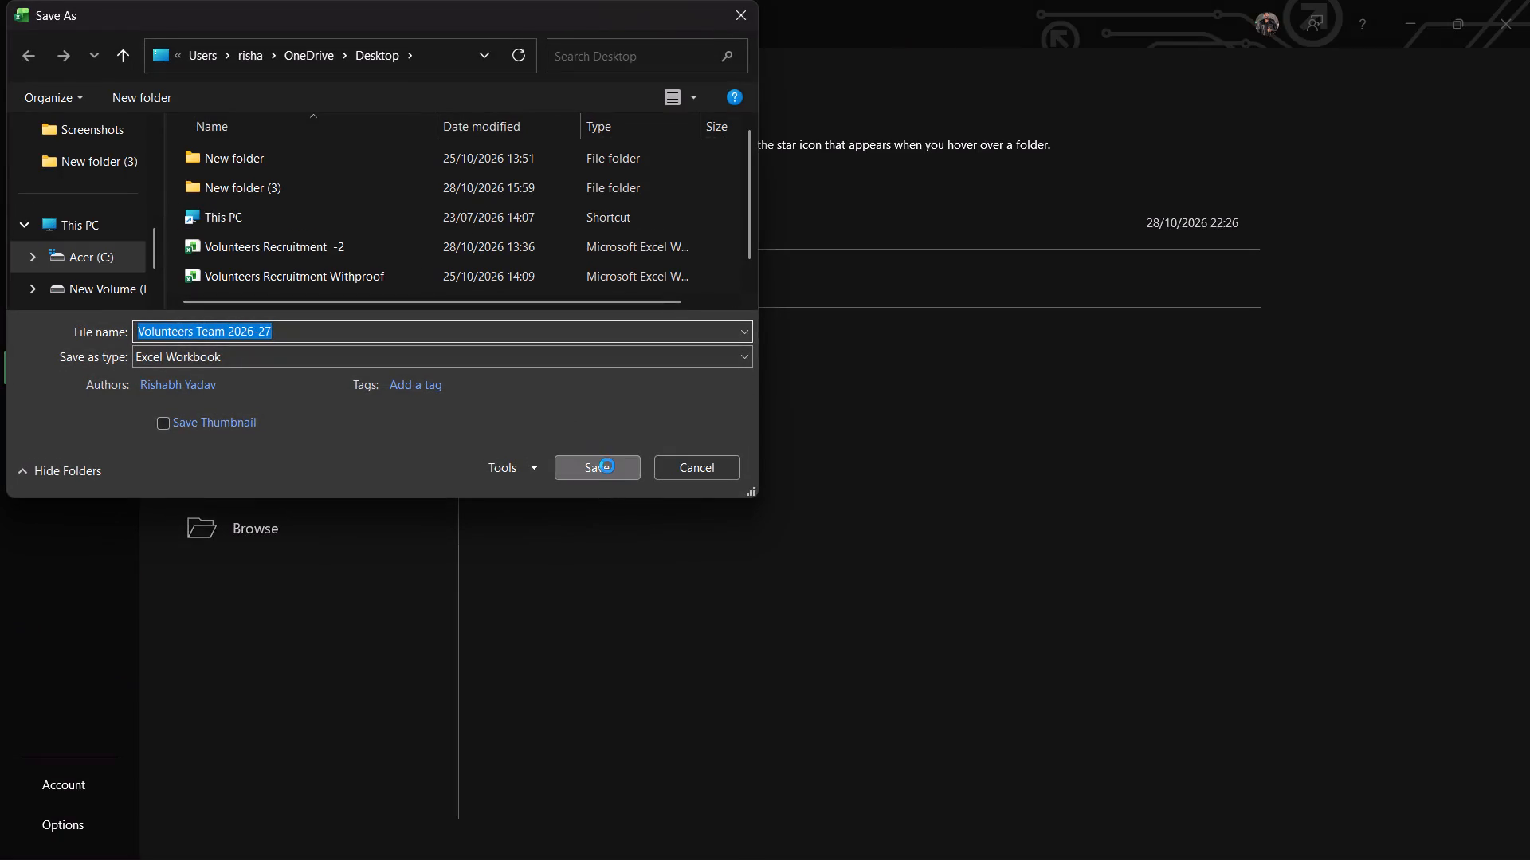
click(811, 438)
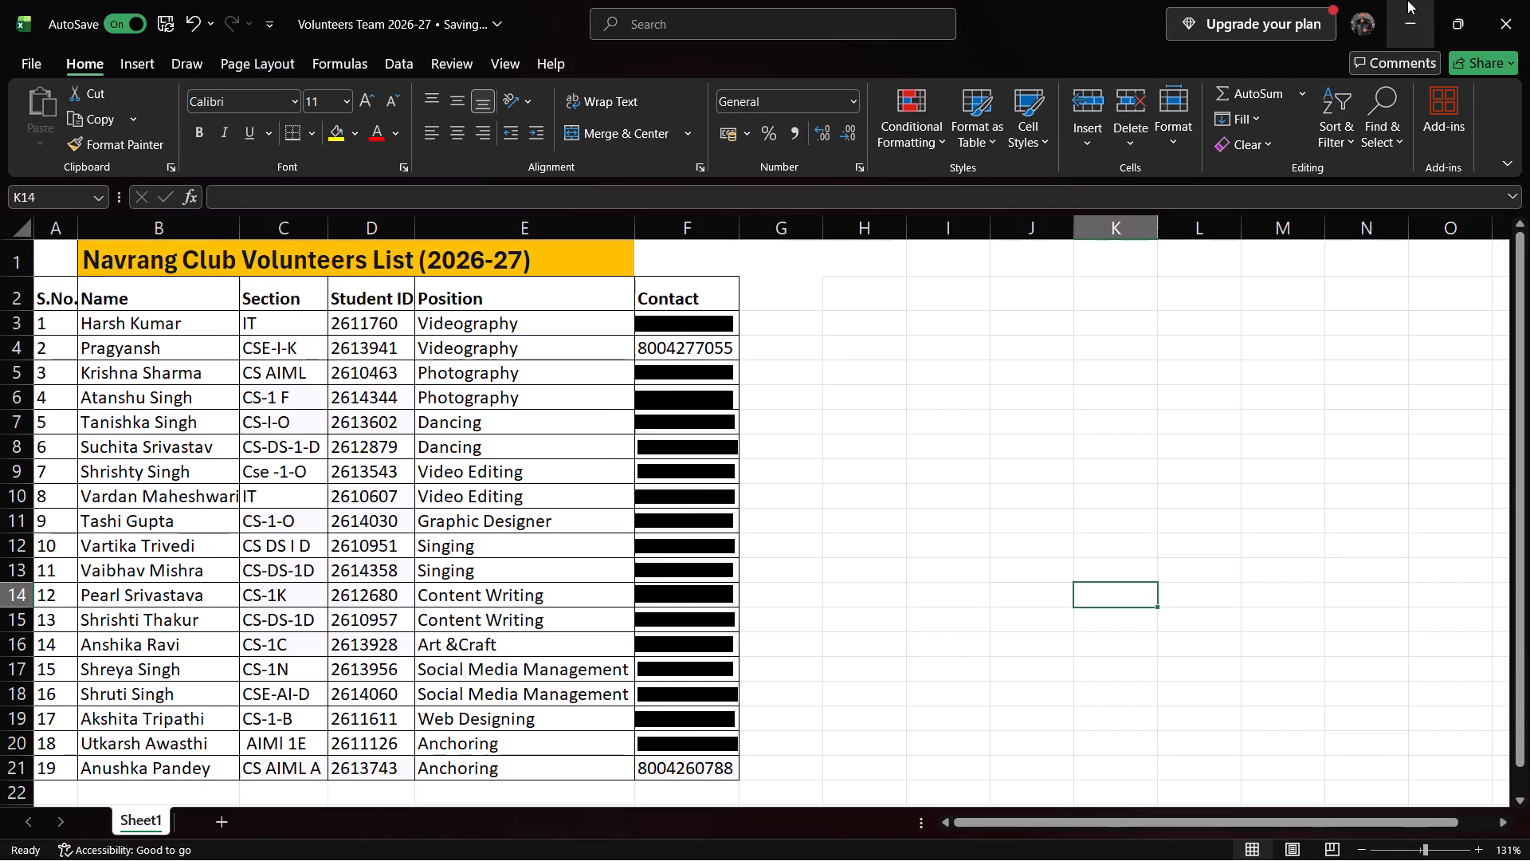
Save a PDF copy of the list named Volunteers Team 2026-27 in the OneDrive Desktop folder, opening it after publishing.
click(45, 65)
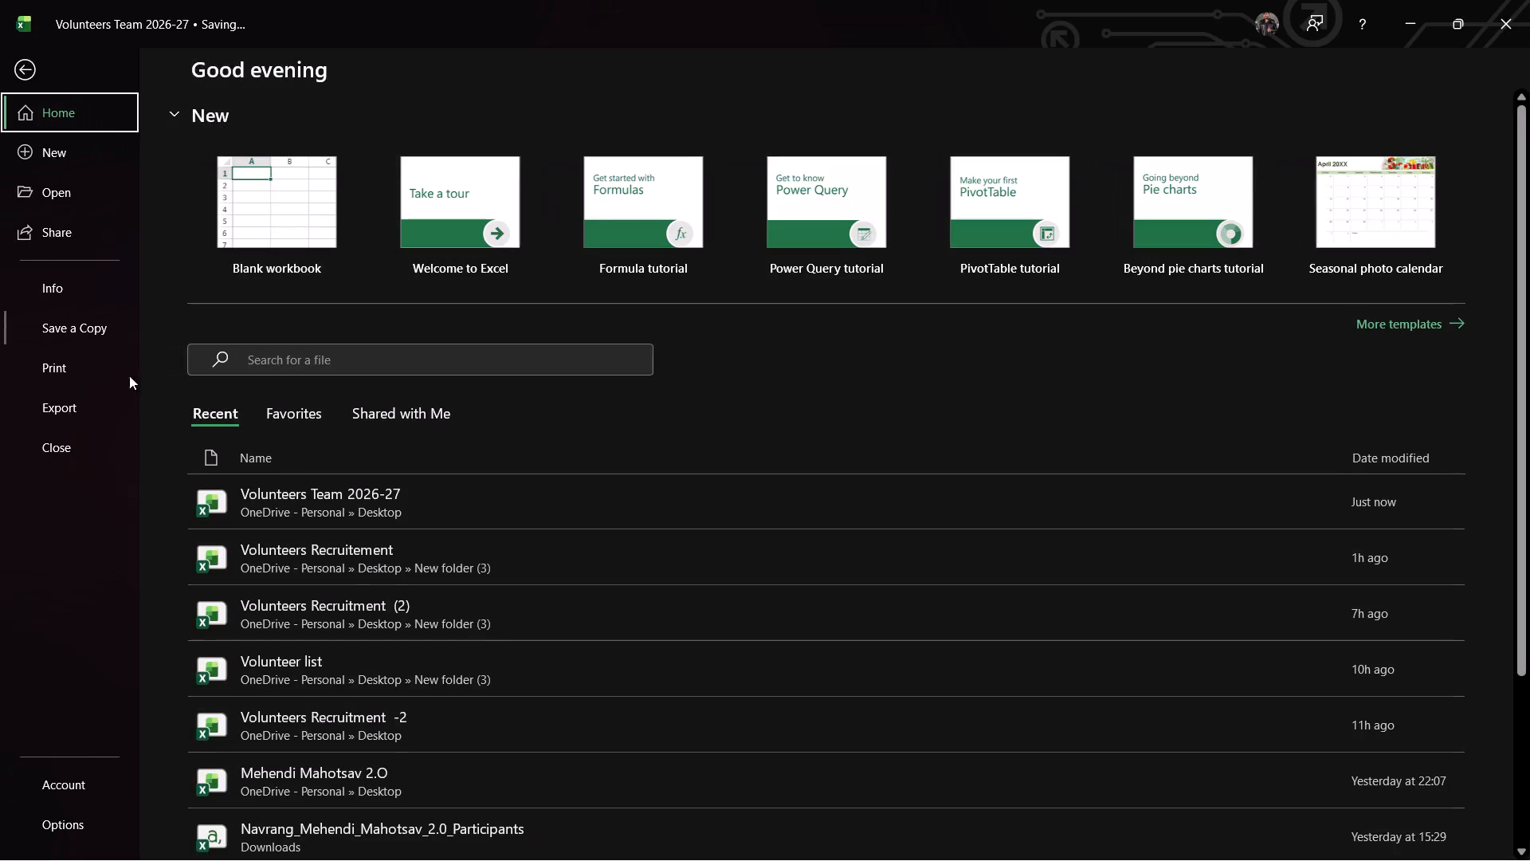
click(80, 356)
click(80, 323)
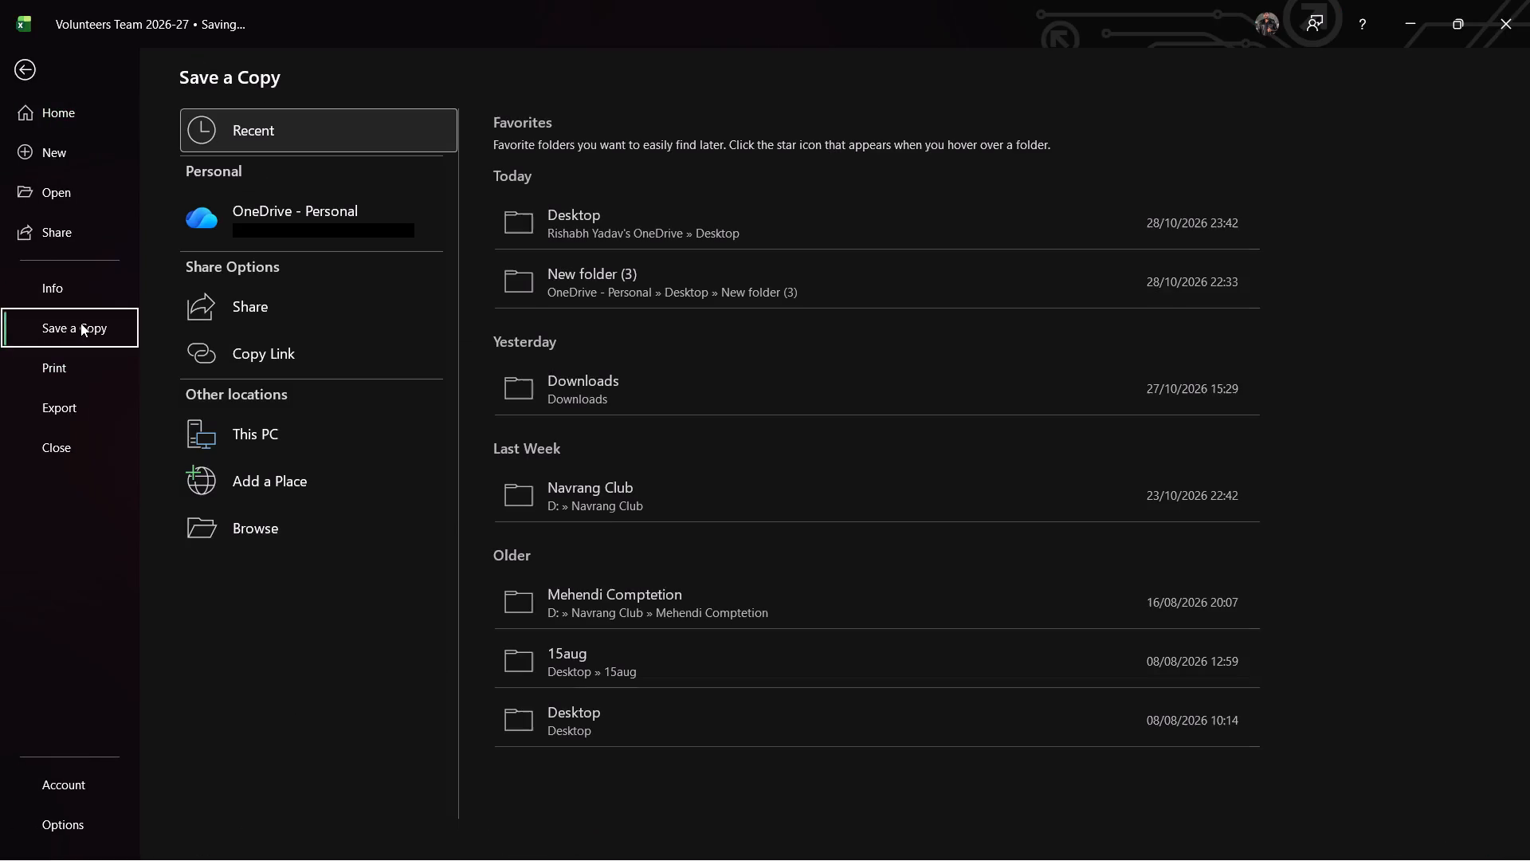
click(637, 714)
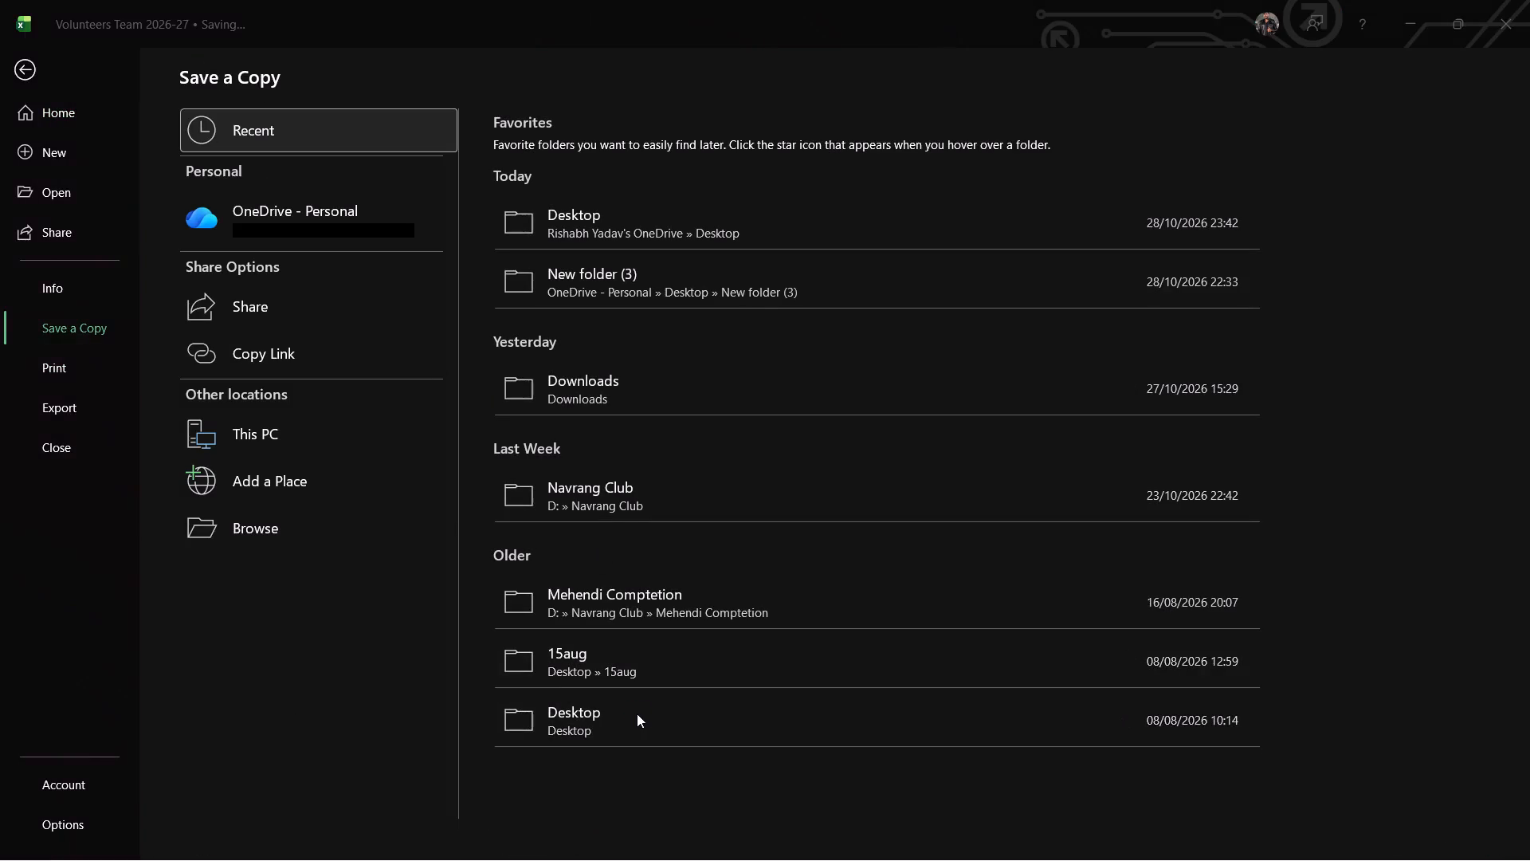
click(234, 358)
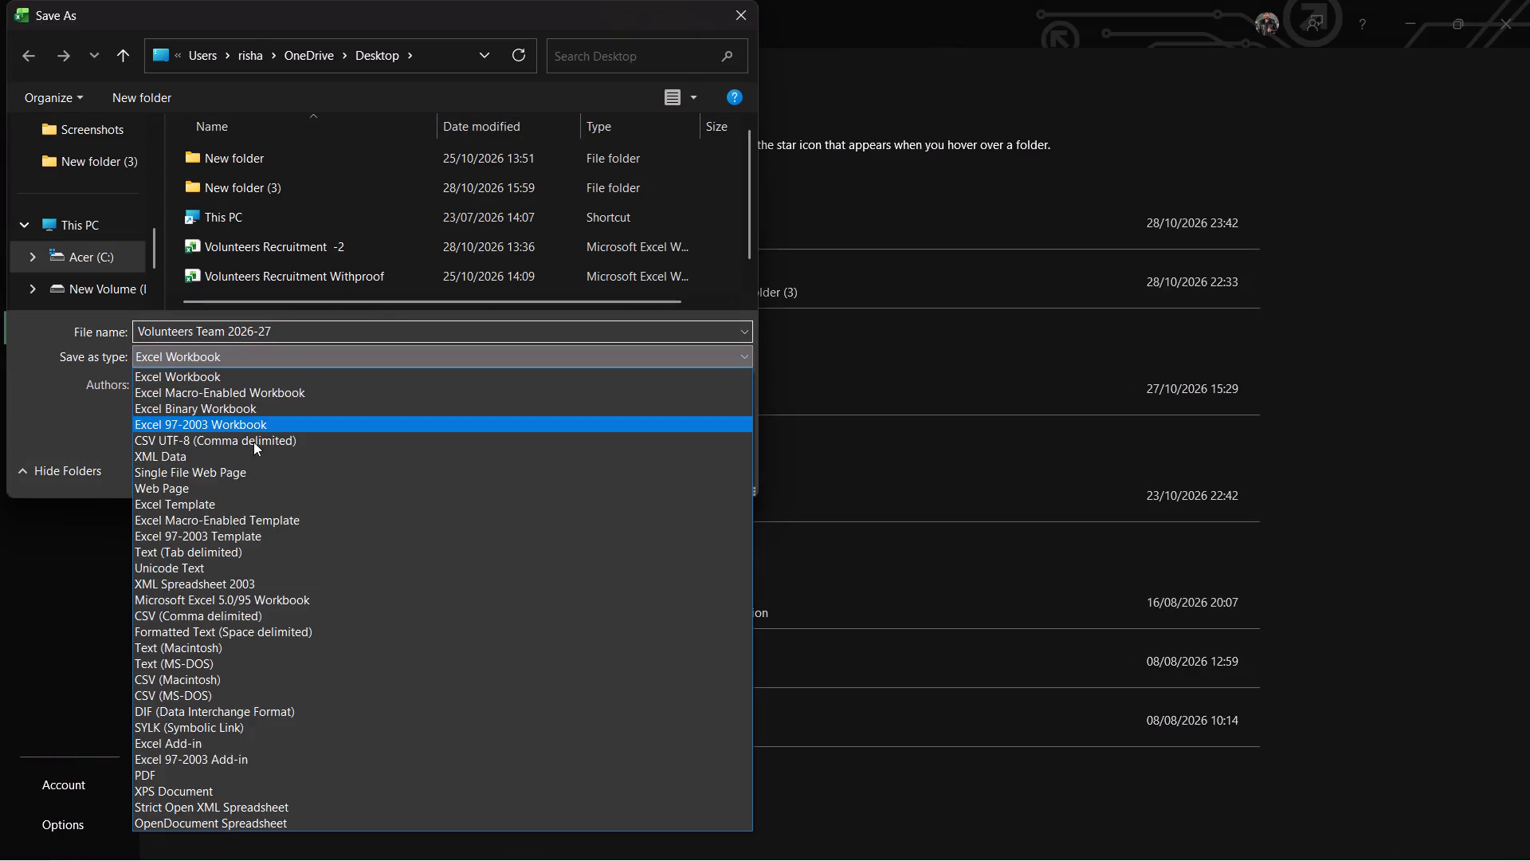
click(168, 771)
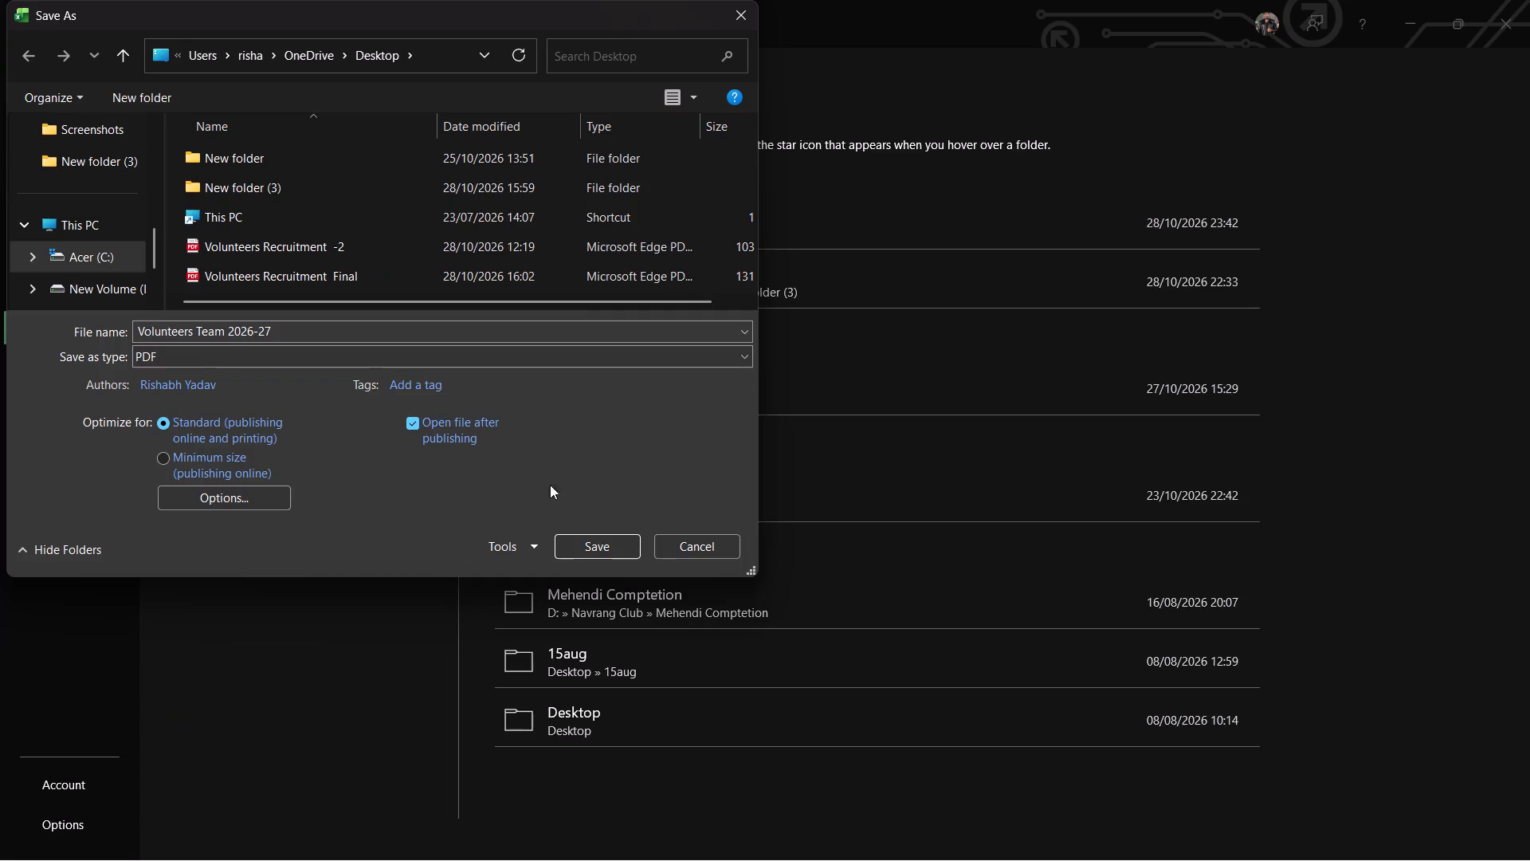
click(572, 544)
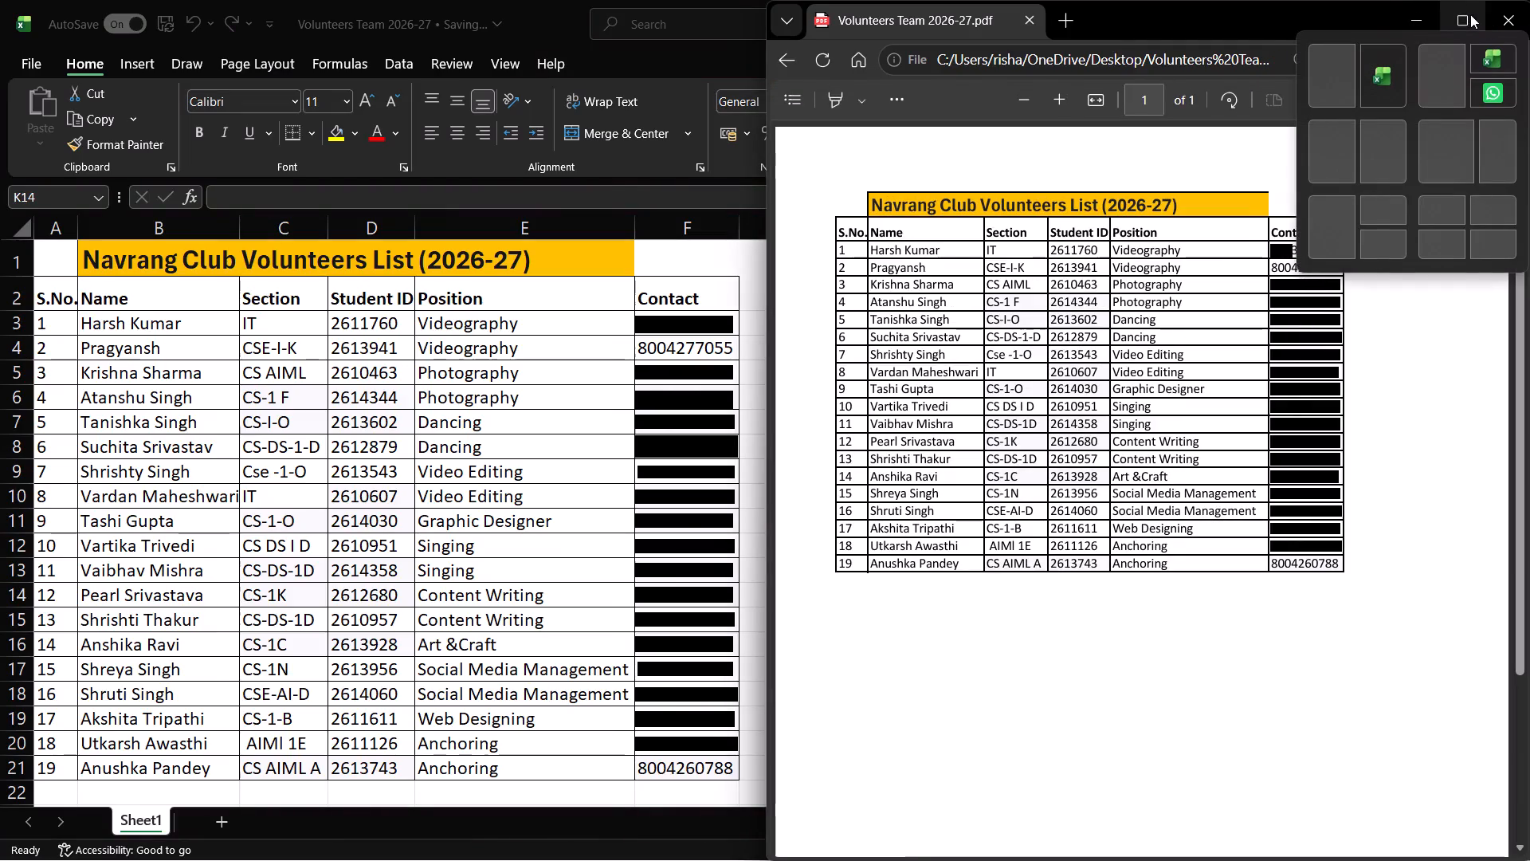
click(1399, 521)
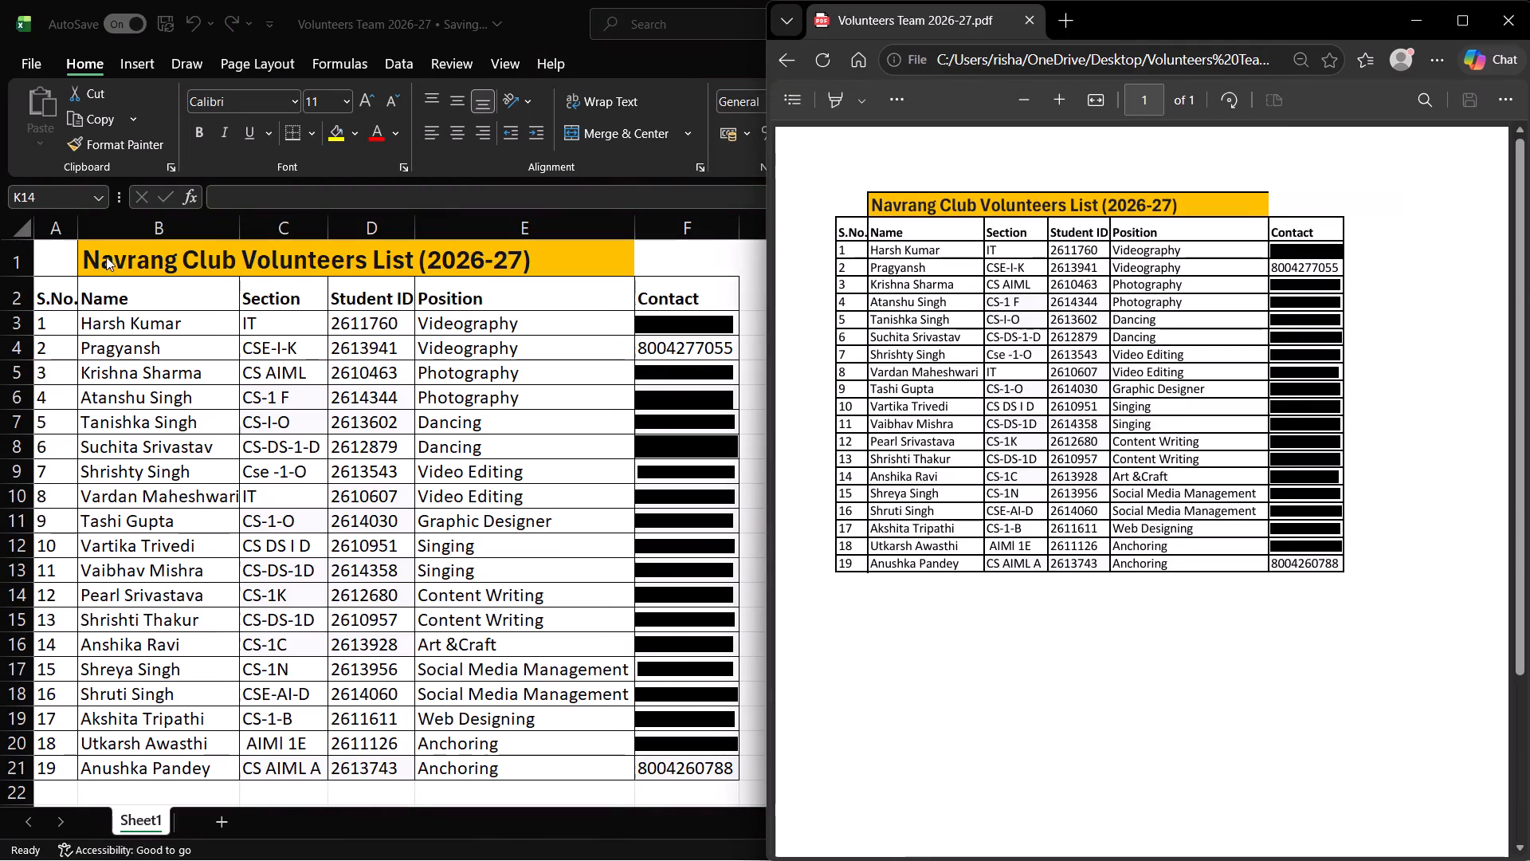
Return to the Excel workbook and apply an outline border to the empty cell A1 beside the title.
click(39, 247)
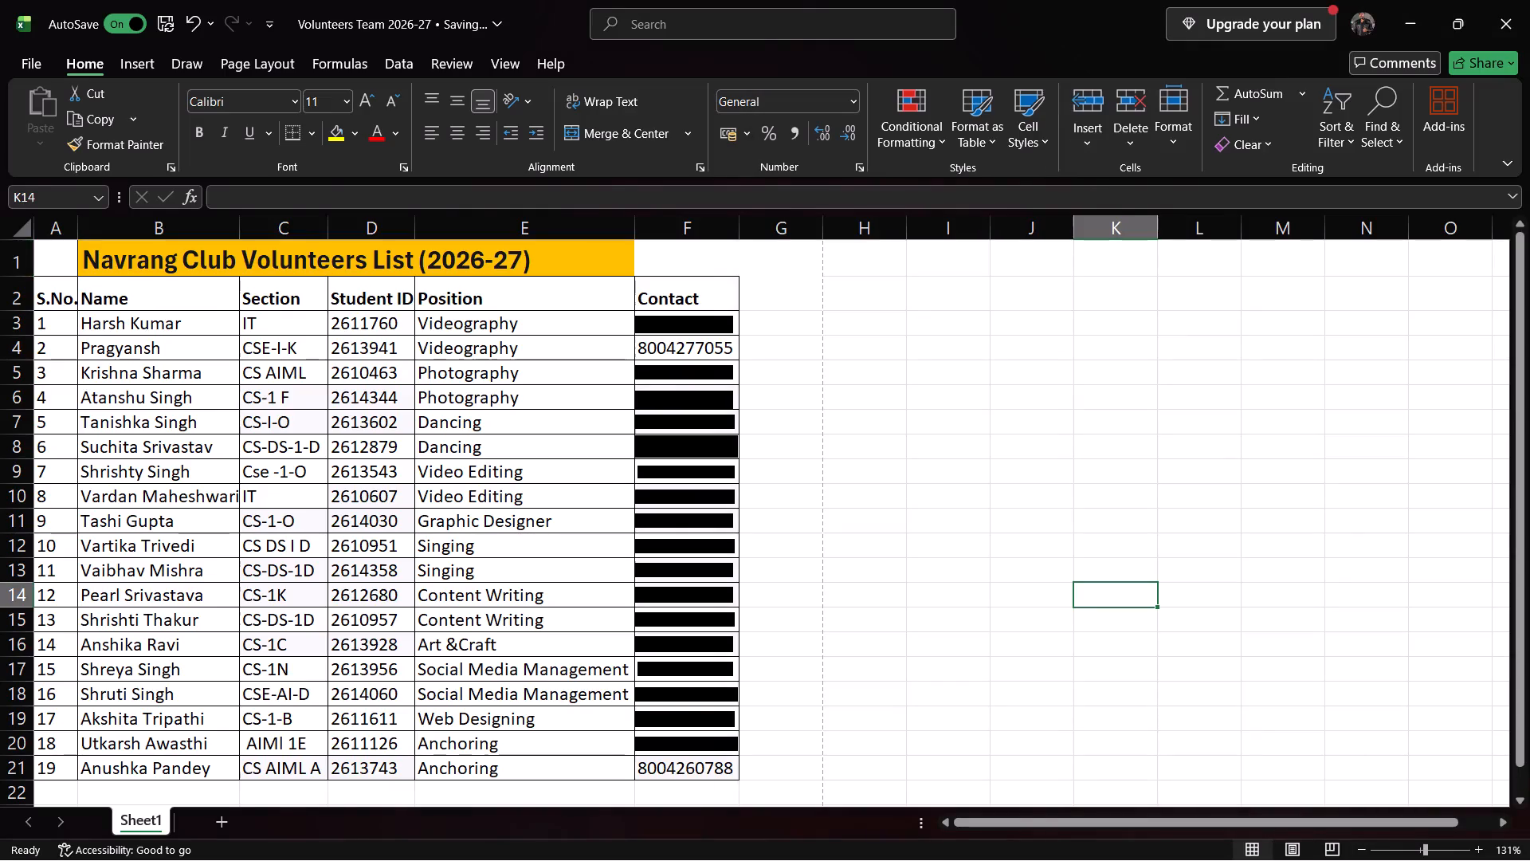
click(53, 264)
right_click(57, 264)
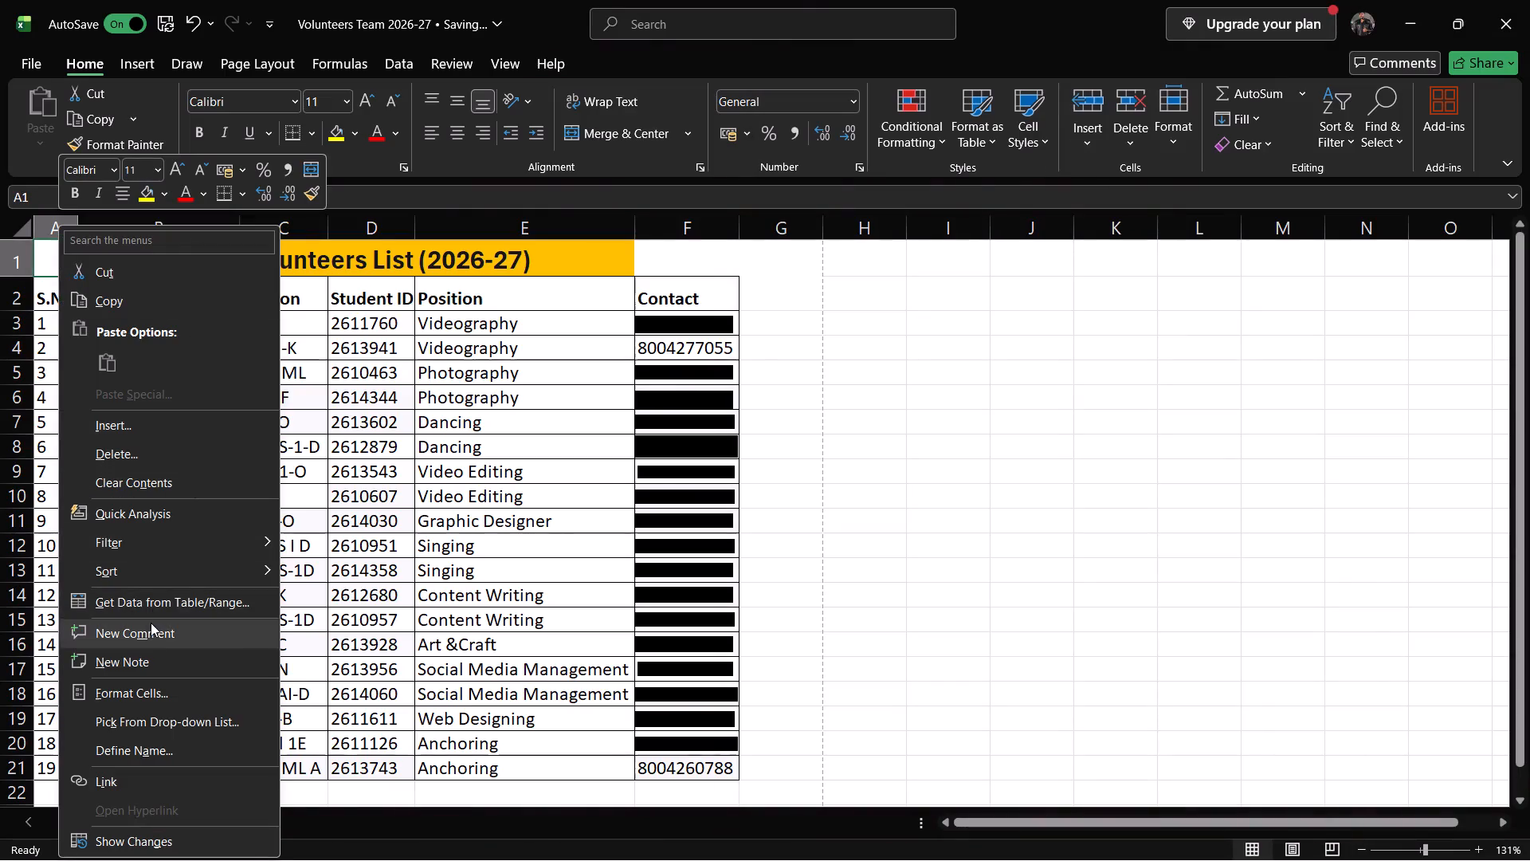
click(151, 690)
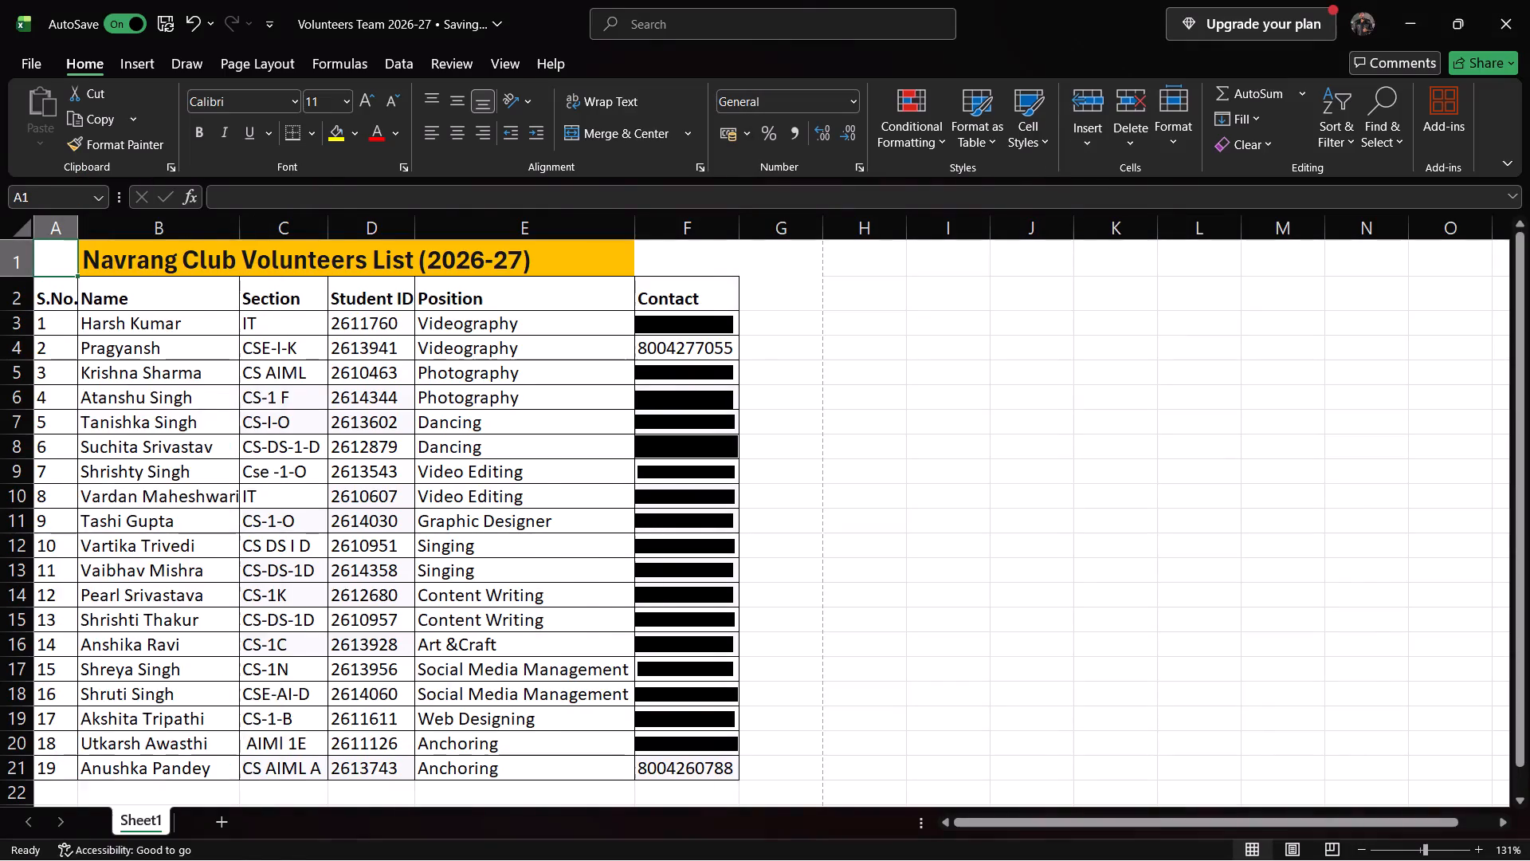
click(249, 397)
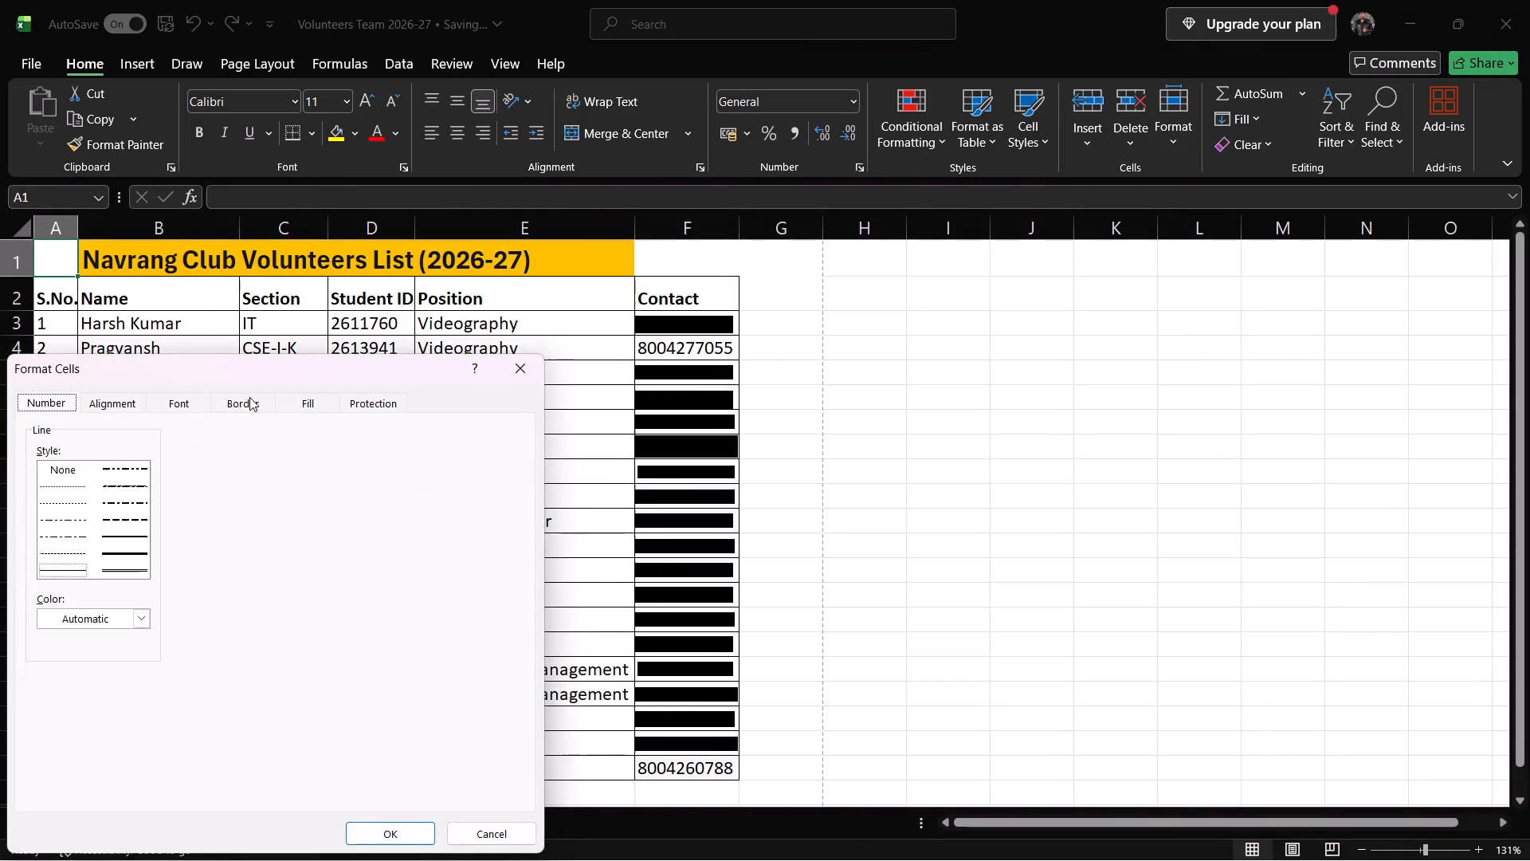
click(305, 467)
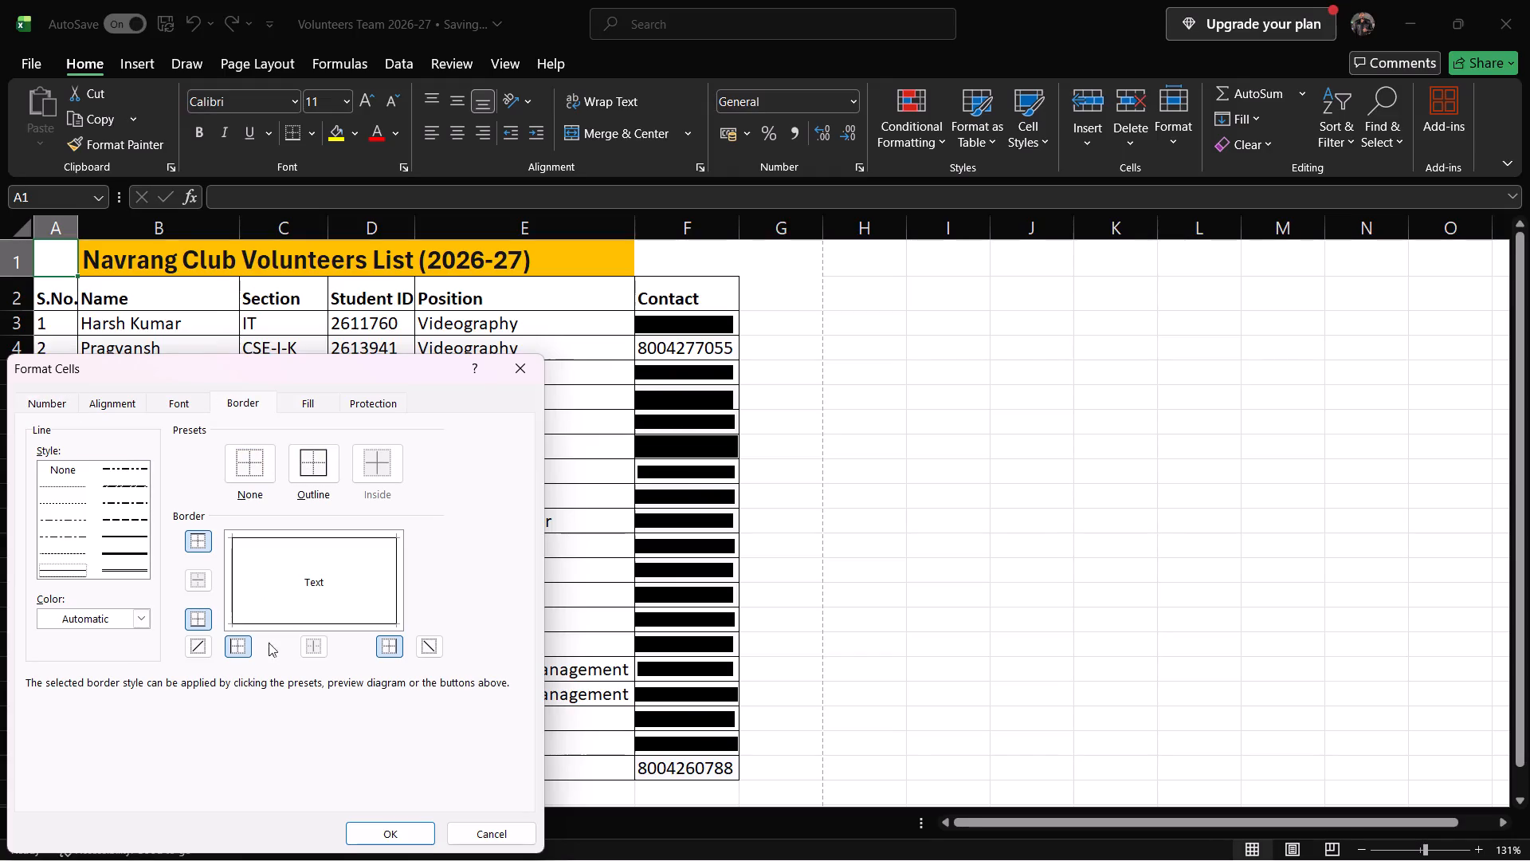
click(386, 827)
click(955, 452)
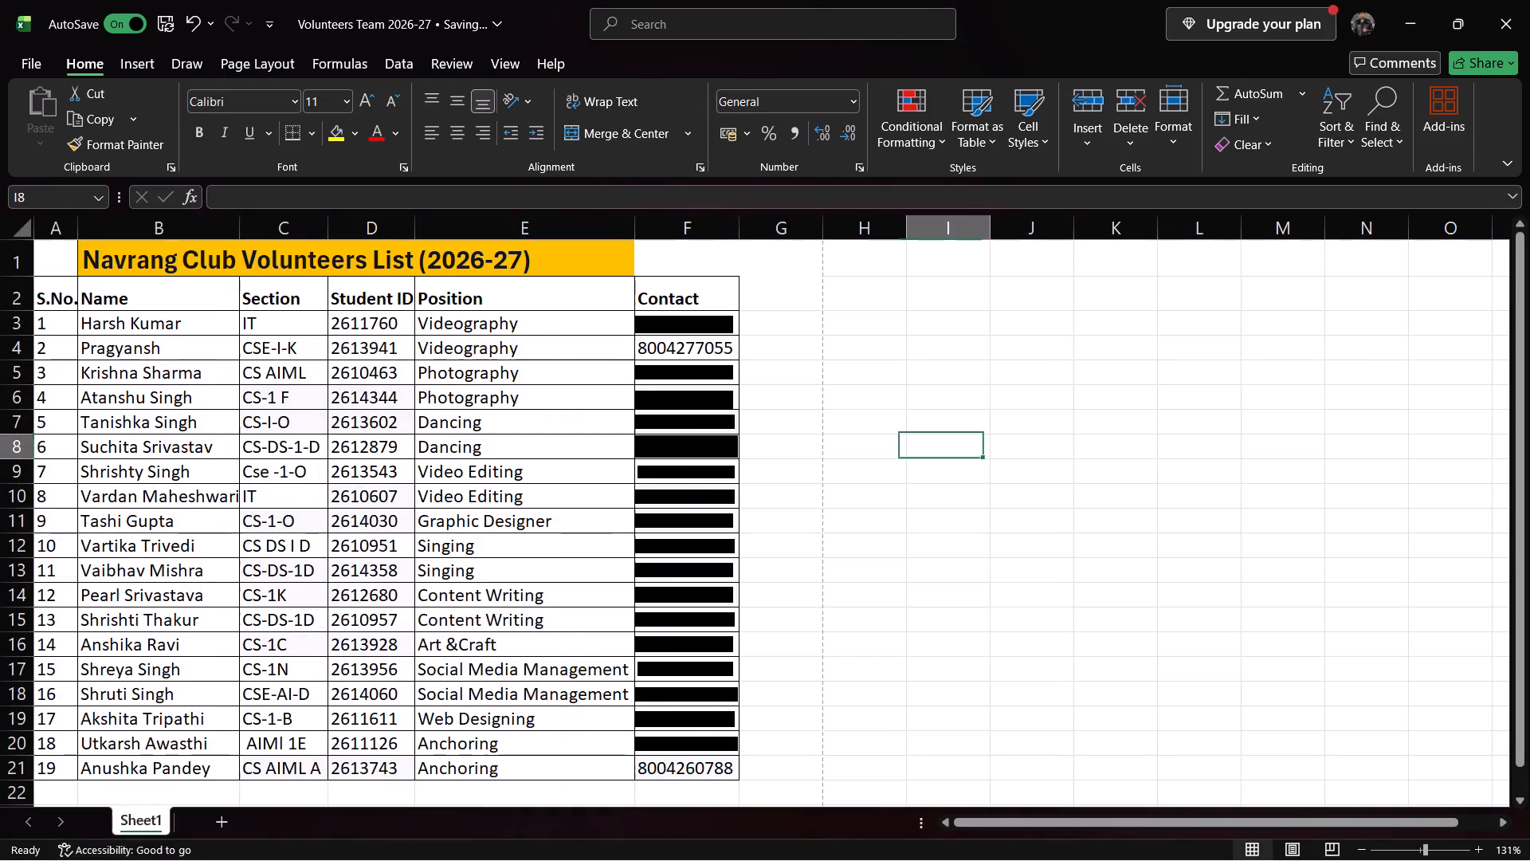
Apply an outline border to the empty cell F1 above the Contact heading.
click(692, 263)
right_click(692, 263)
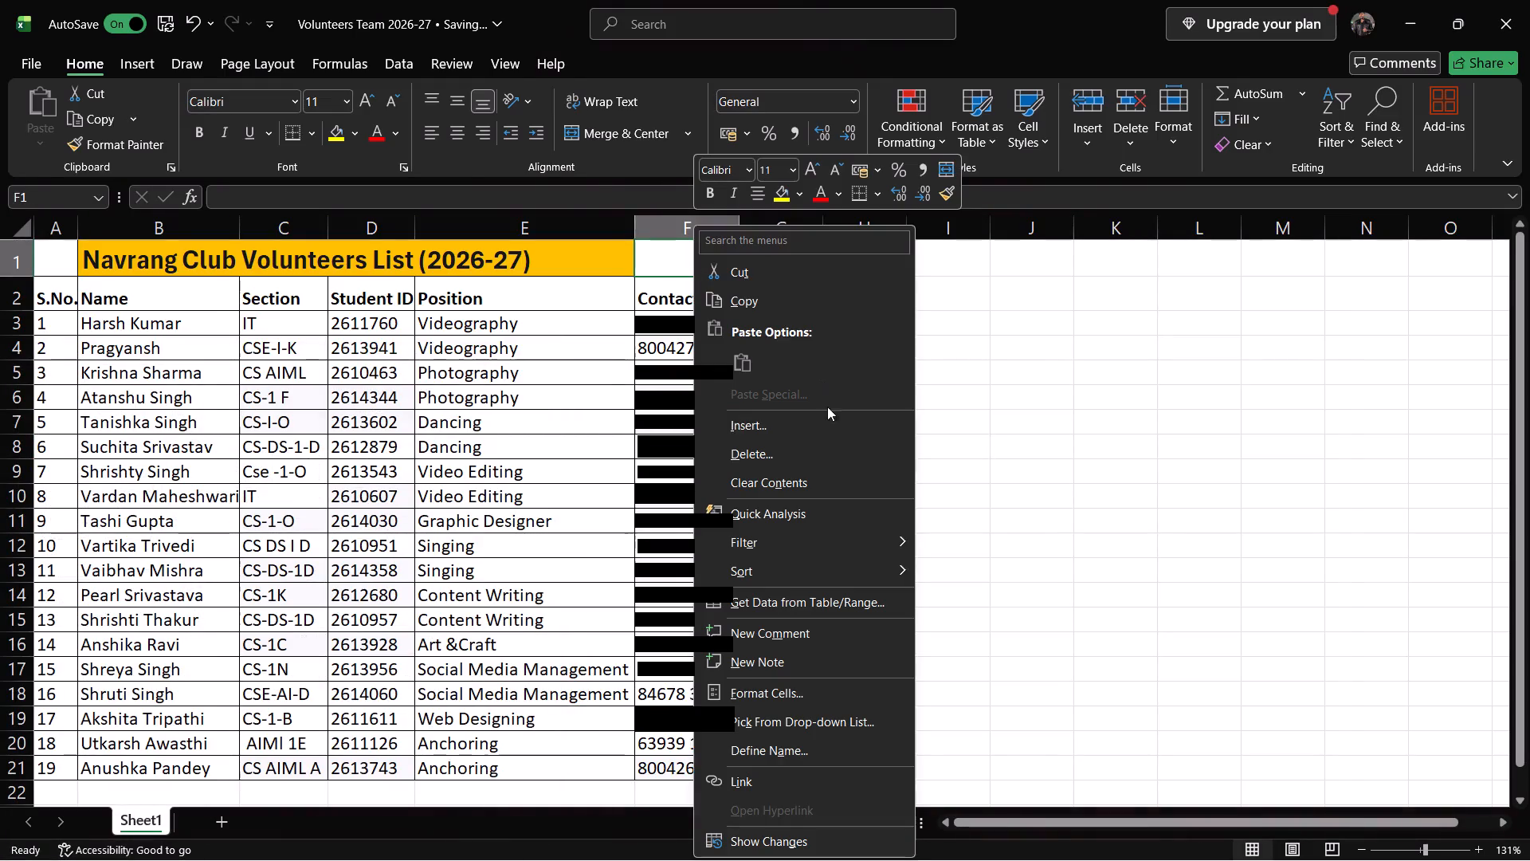
click(788, 689)
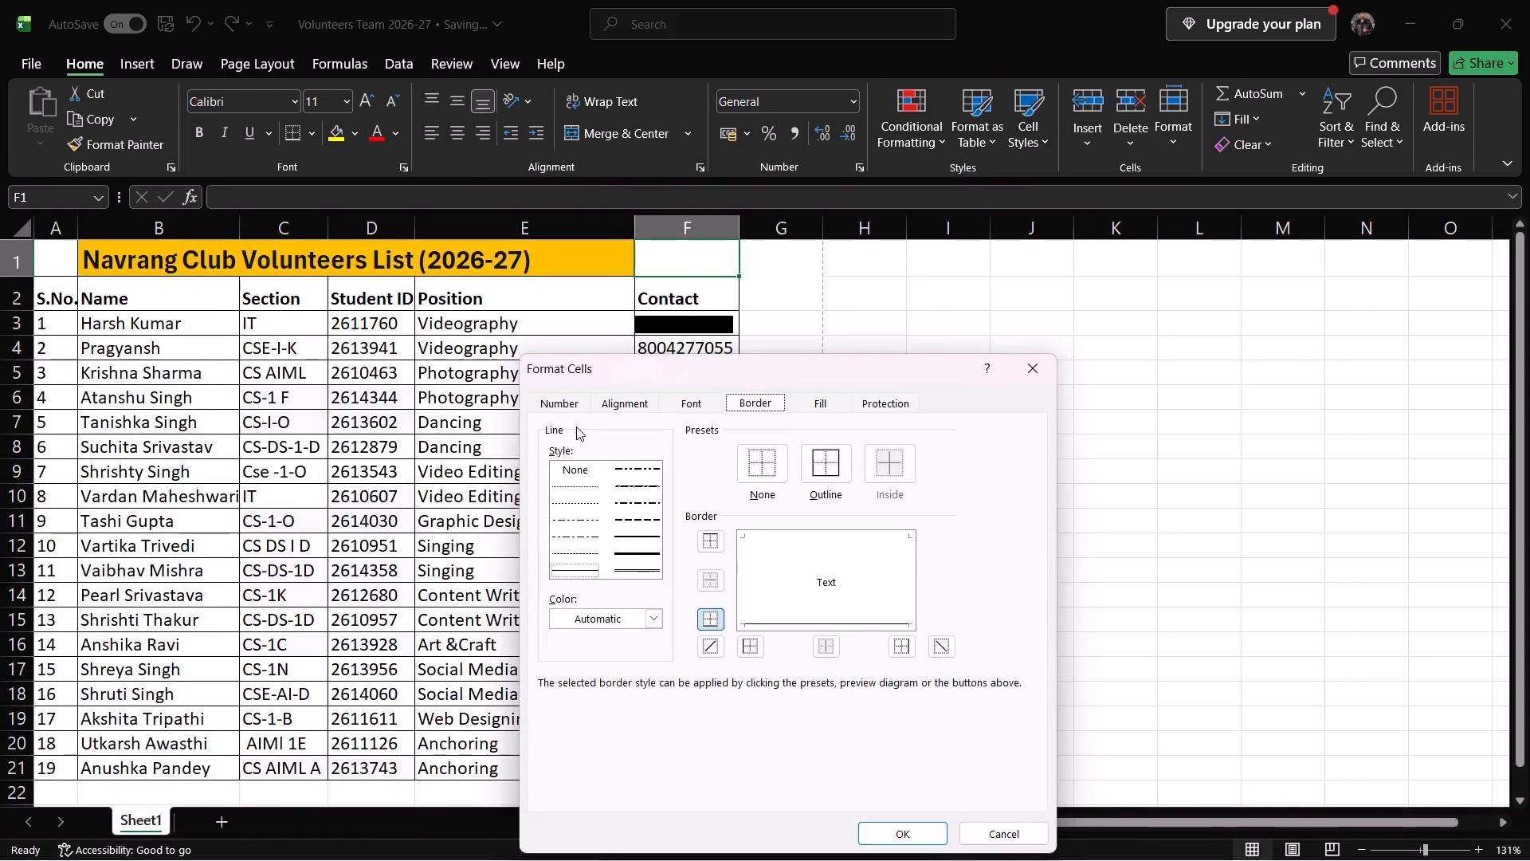
click(820, 466)
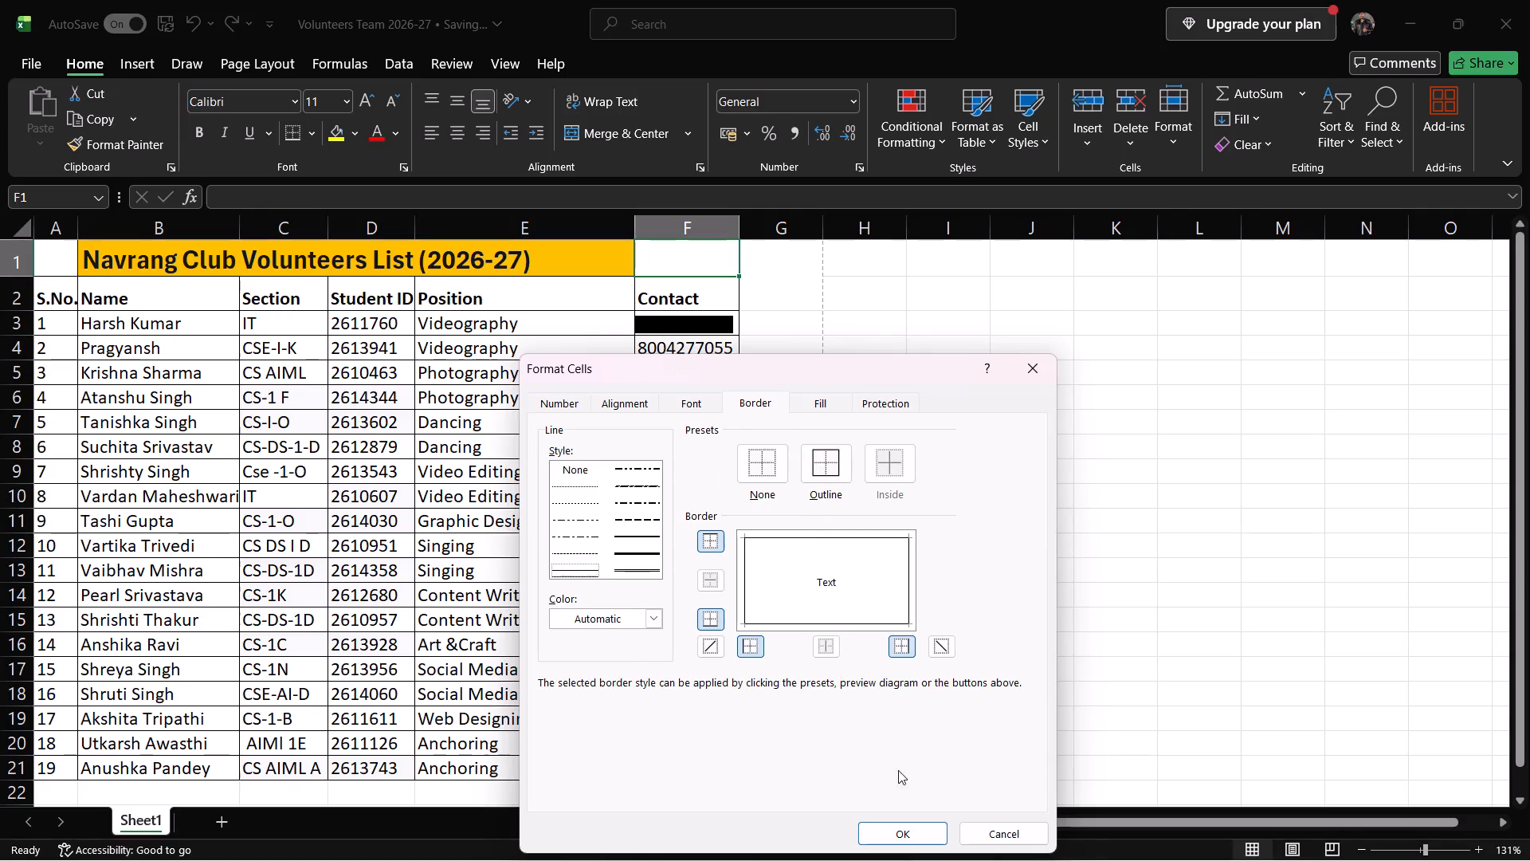
click(917, 829)
click(907, 495)
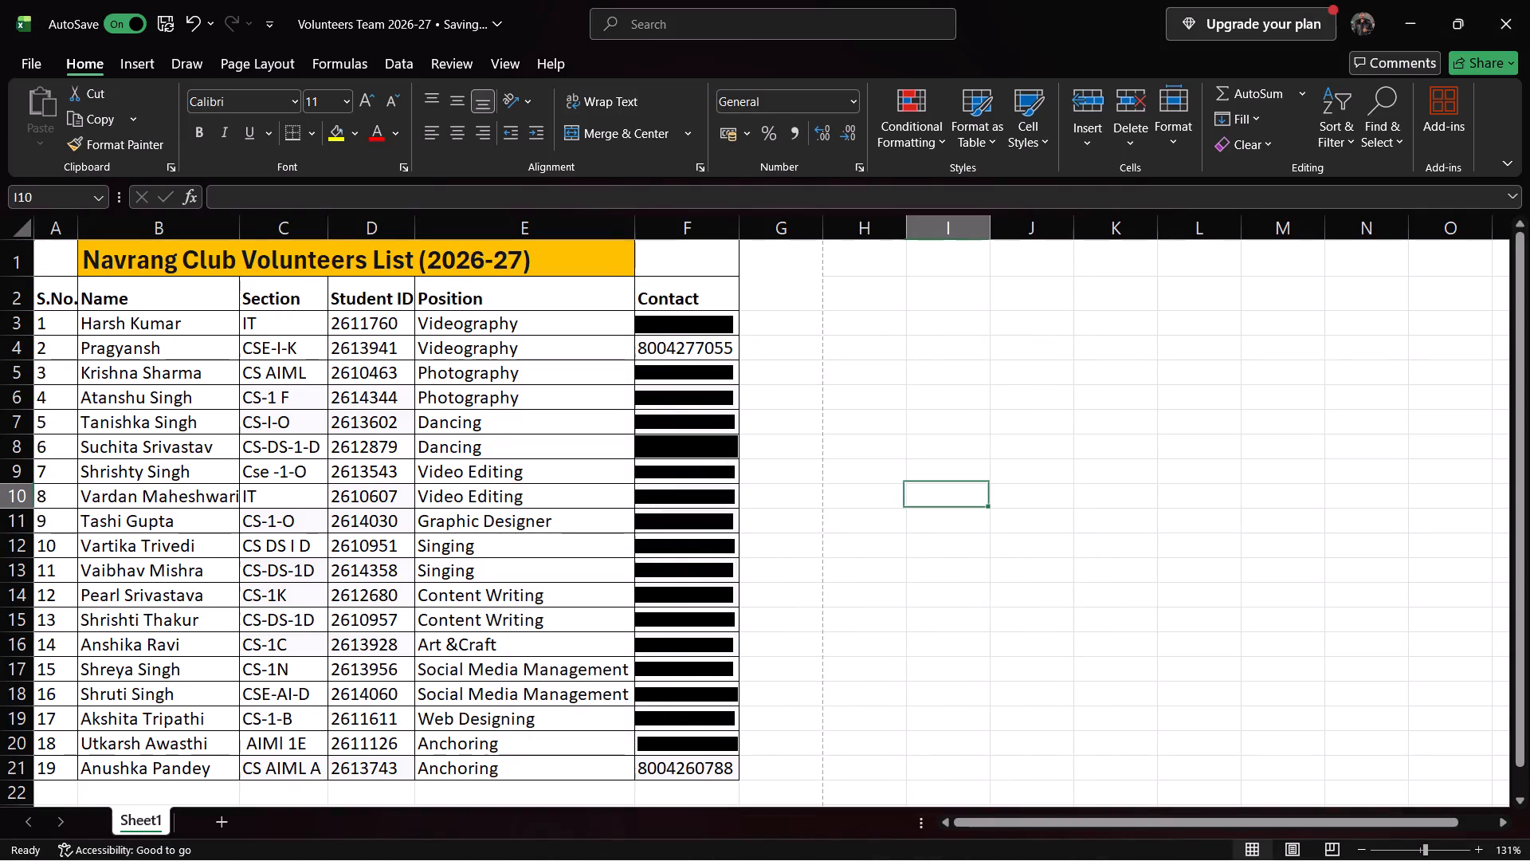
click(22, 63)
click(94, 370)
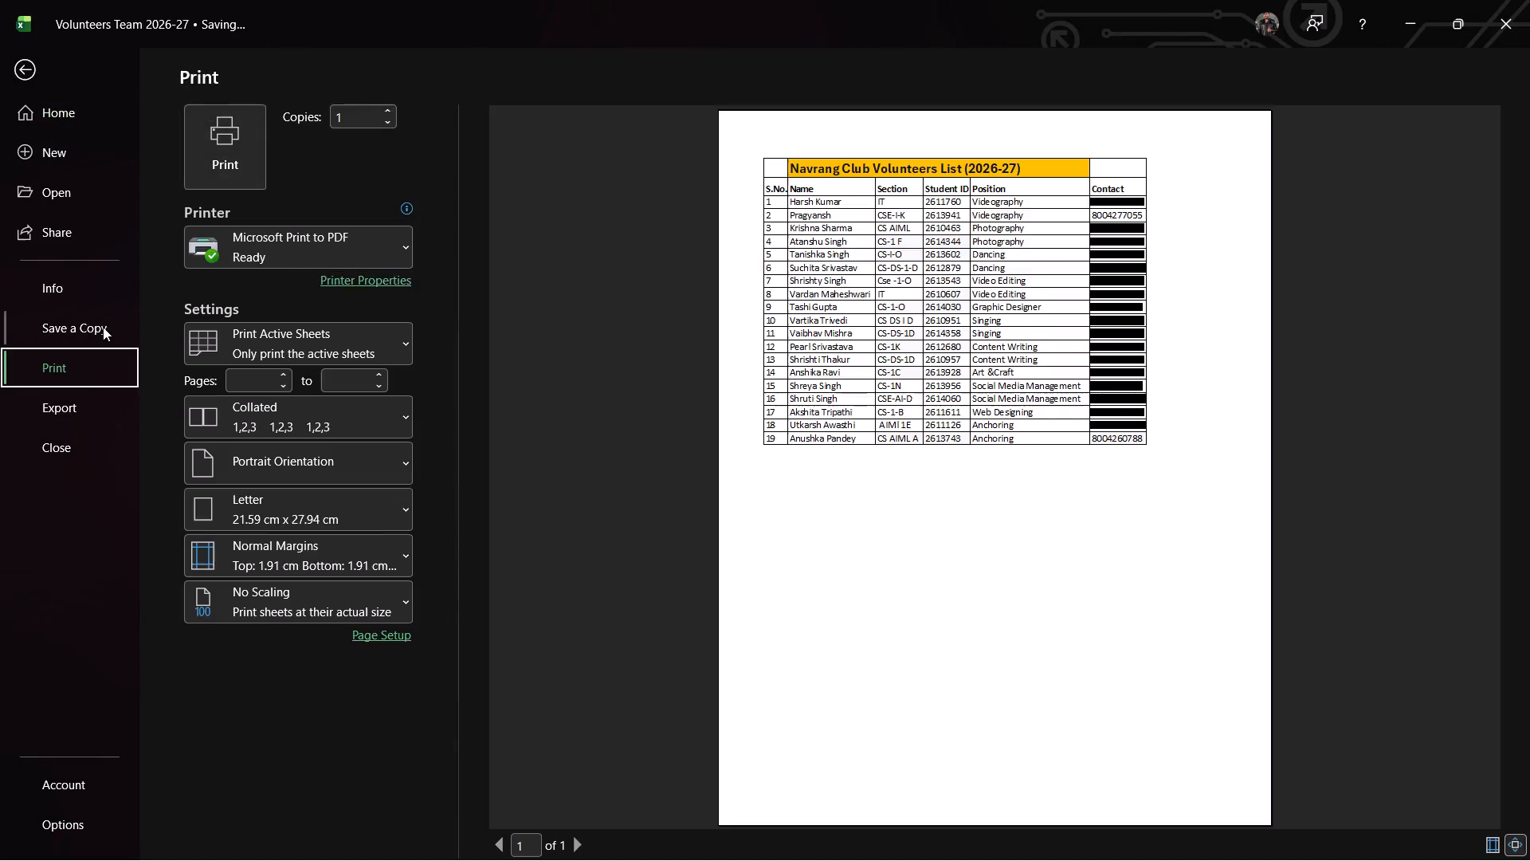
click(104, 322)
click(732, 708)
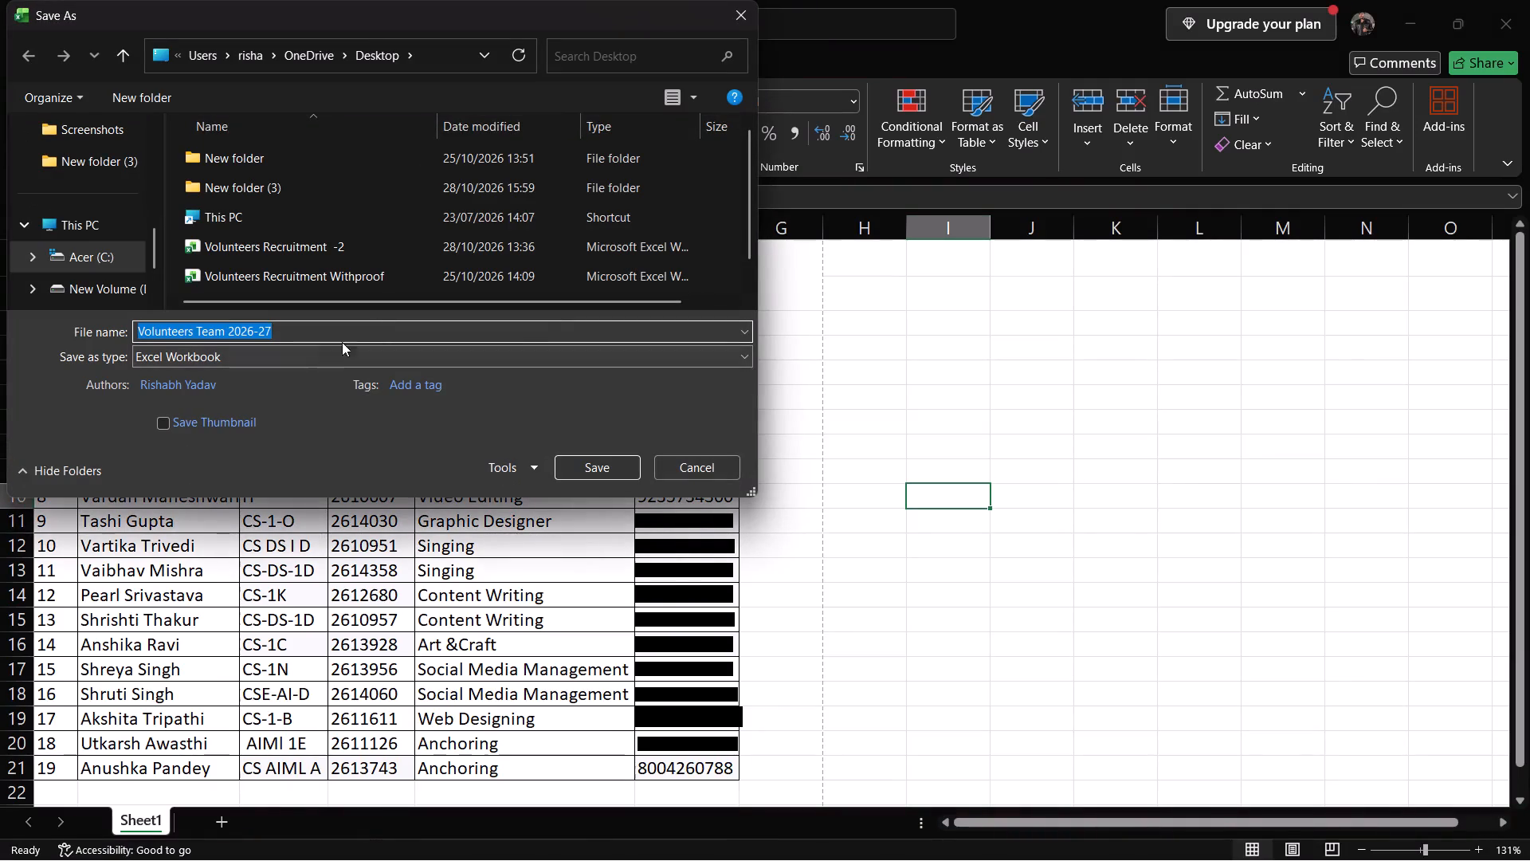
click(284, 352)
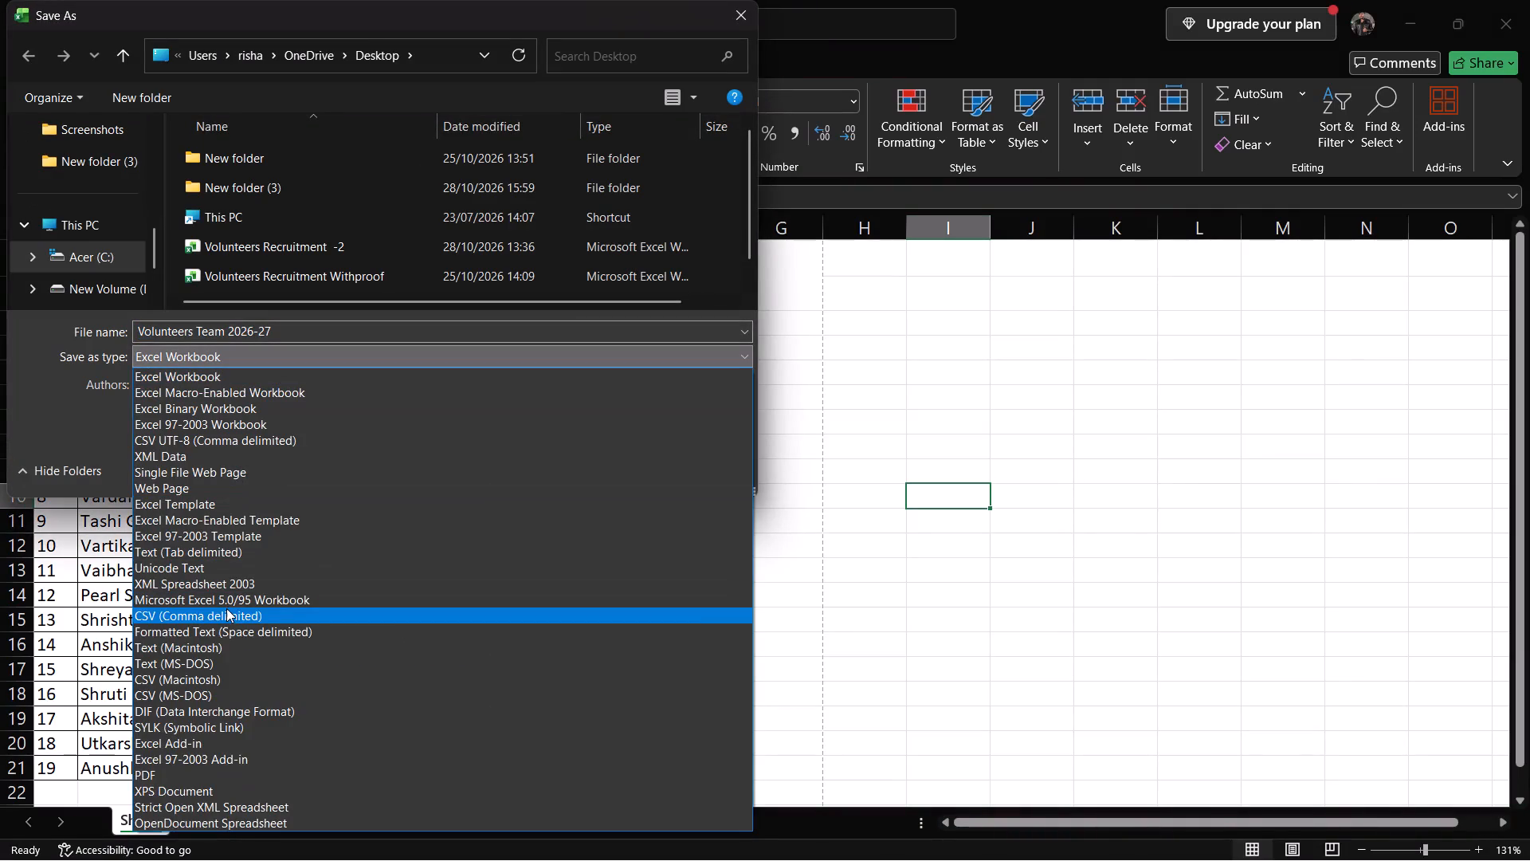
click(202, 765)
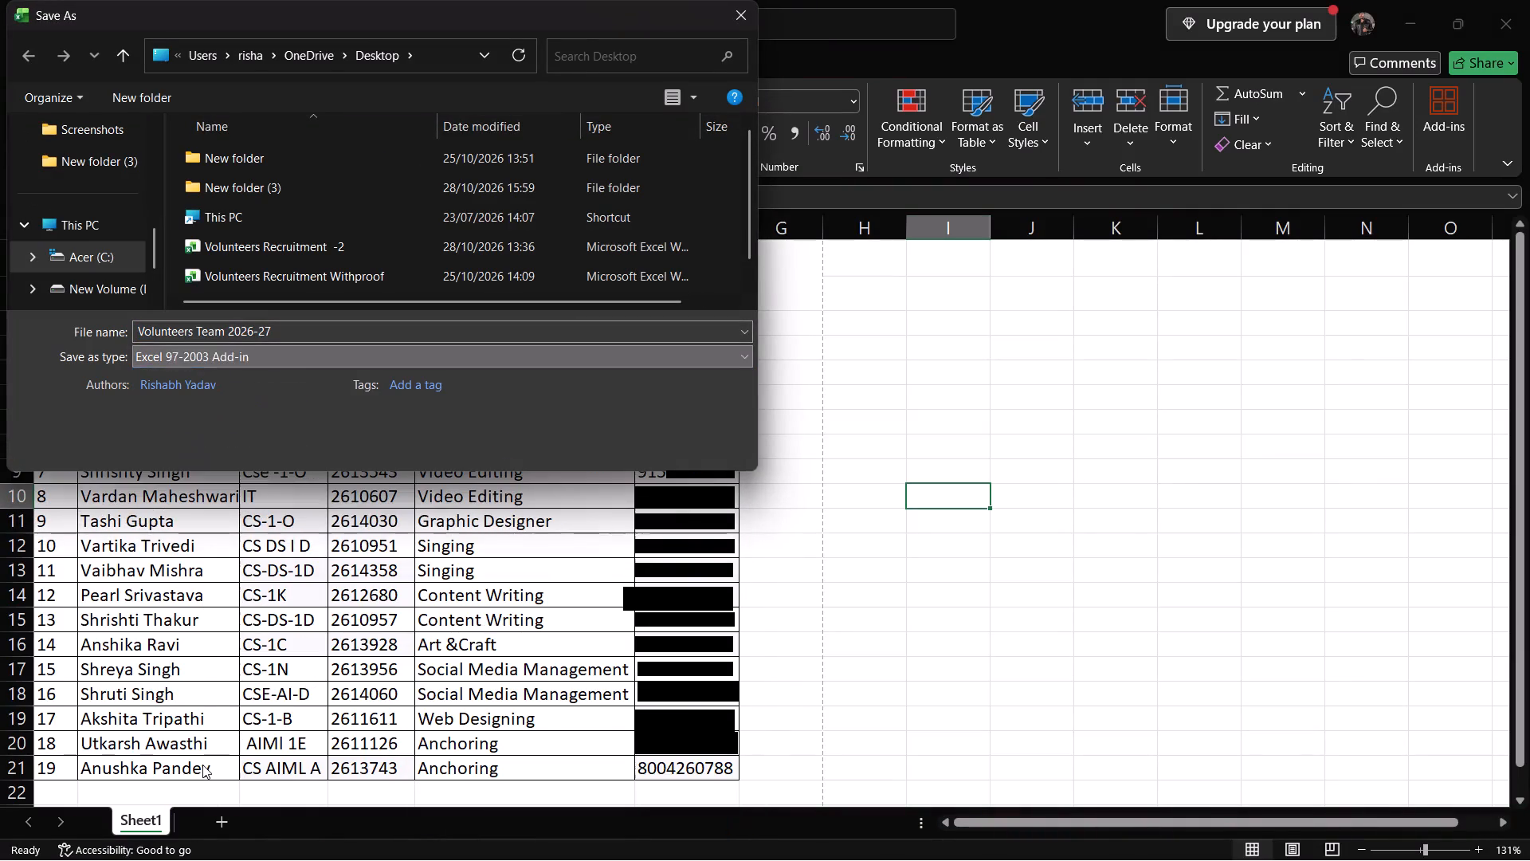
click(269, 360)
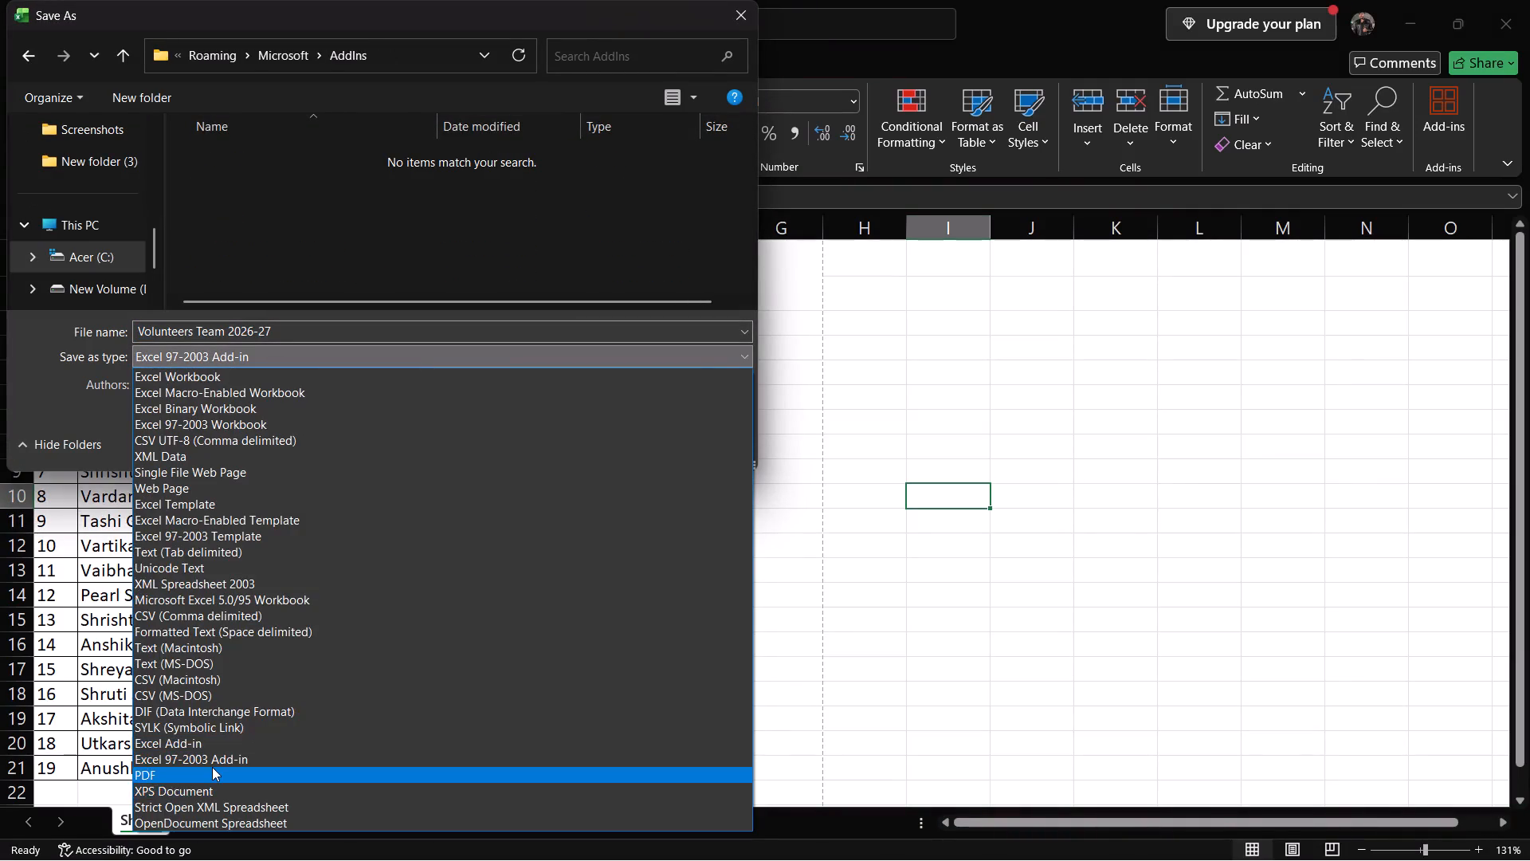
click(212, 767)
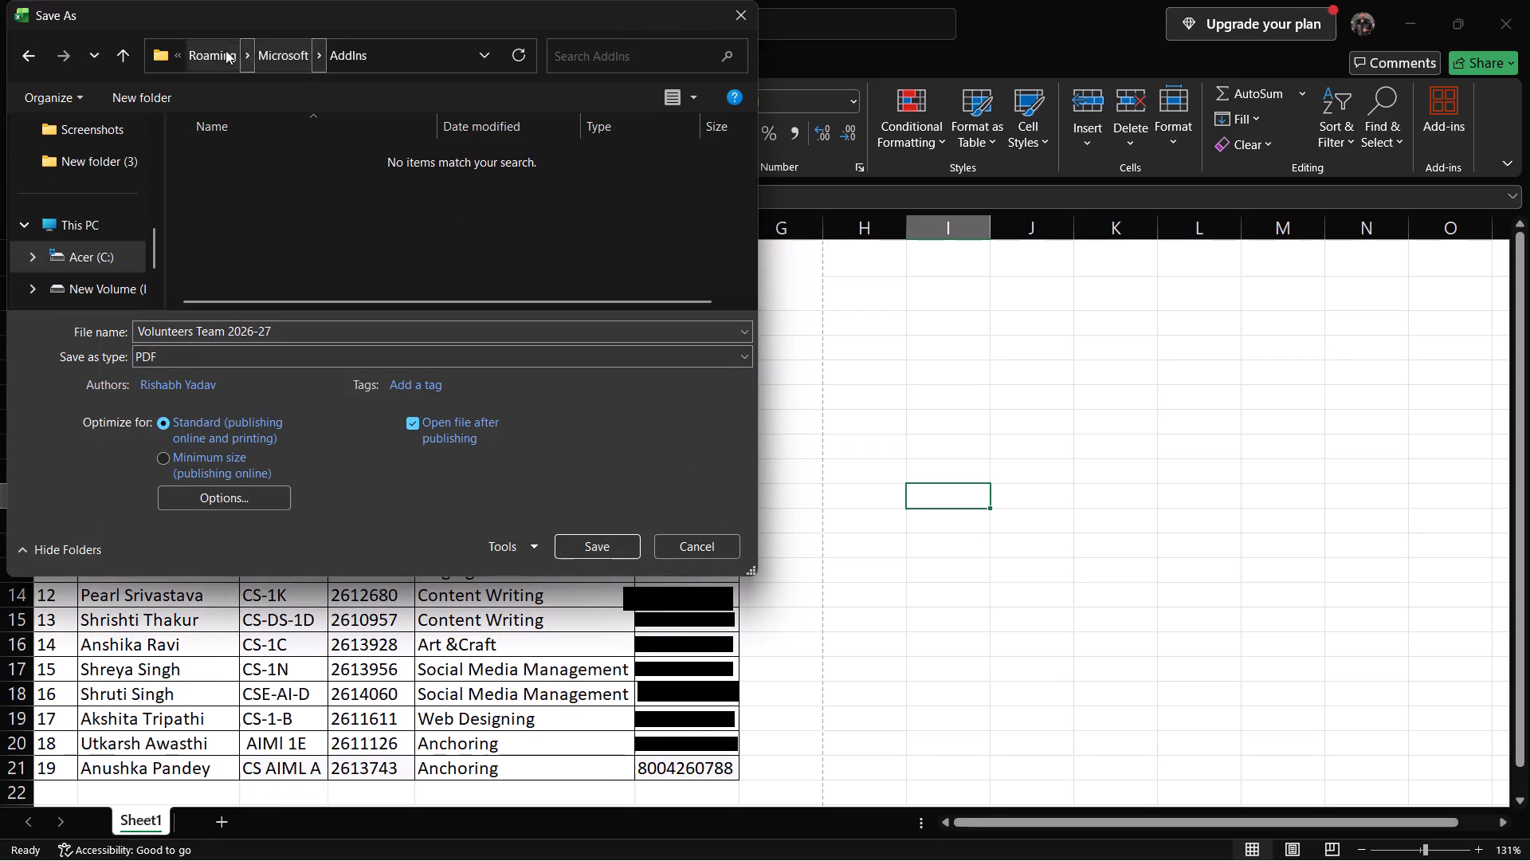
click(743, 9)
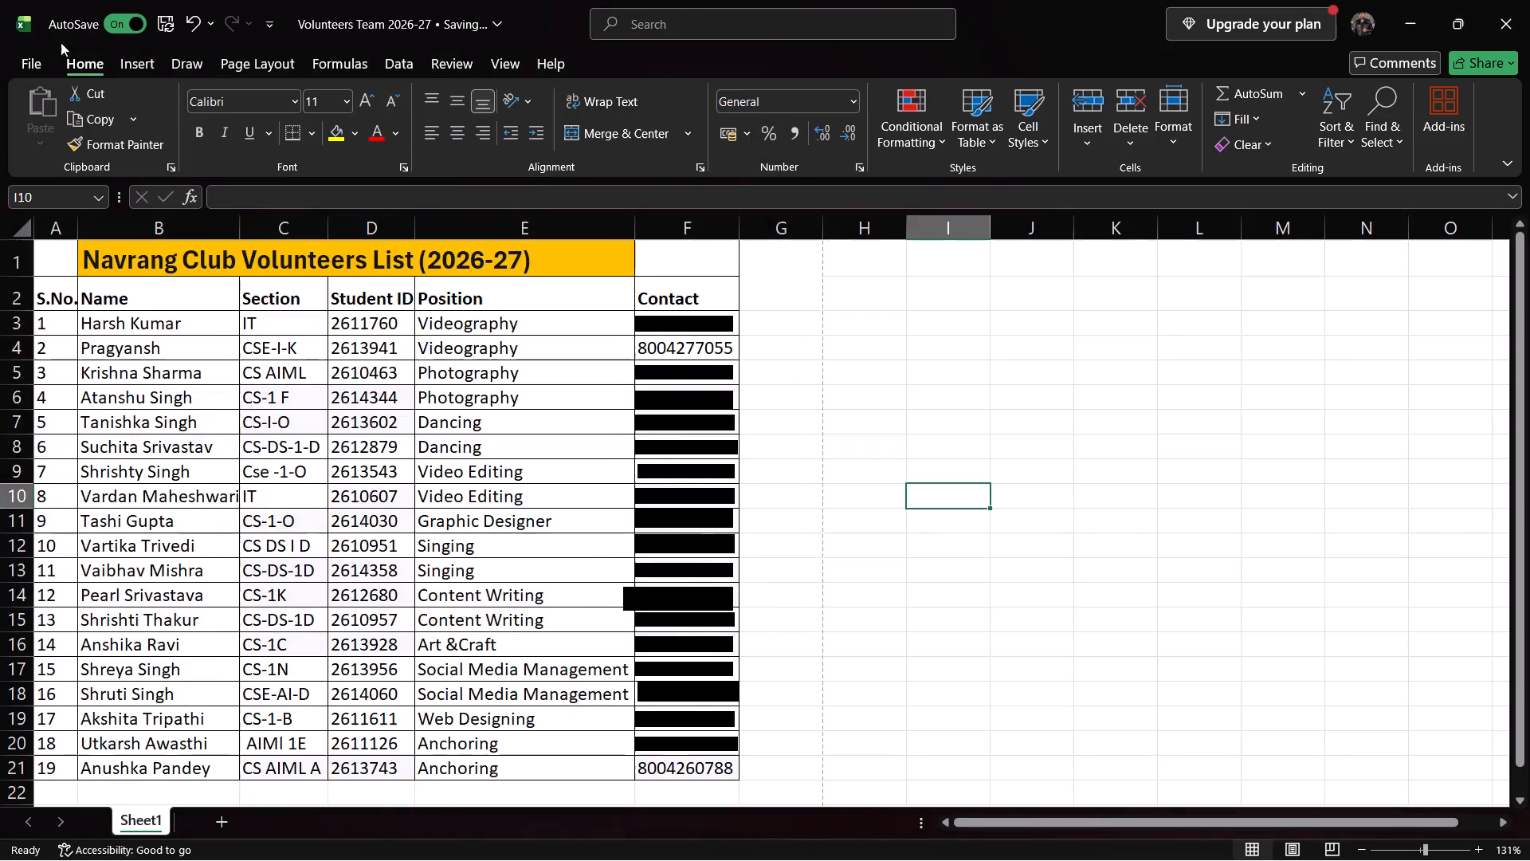
Save the list as a PDF named Volunteers Team 2026-27 in the OneDrive Desktop folder, replacing the existing file and opening it after publishing.
click(25, 55)
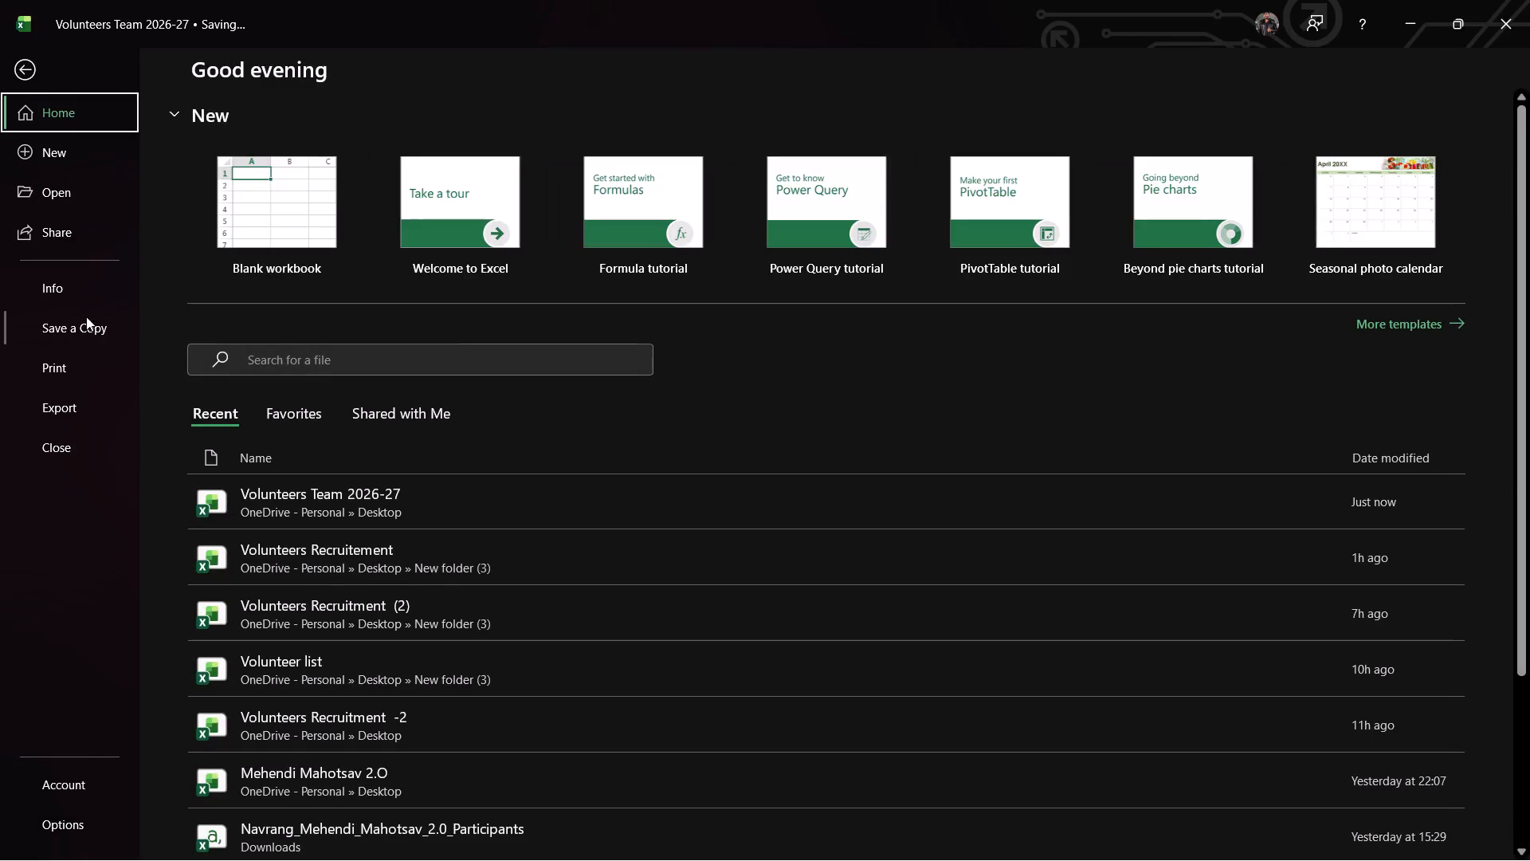
click(84, 319)
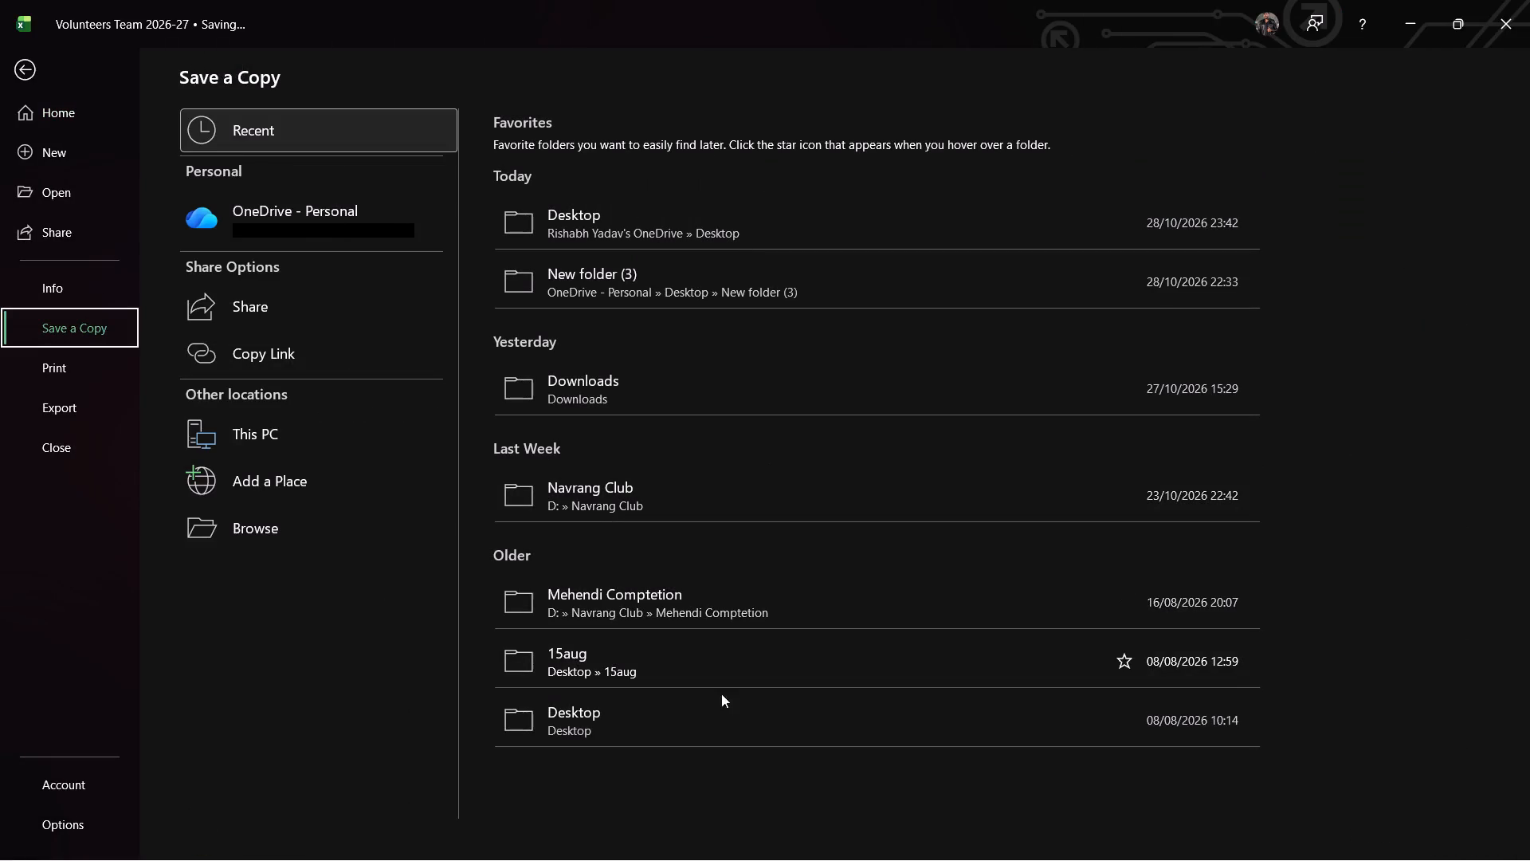
click(710, 709)
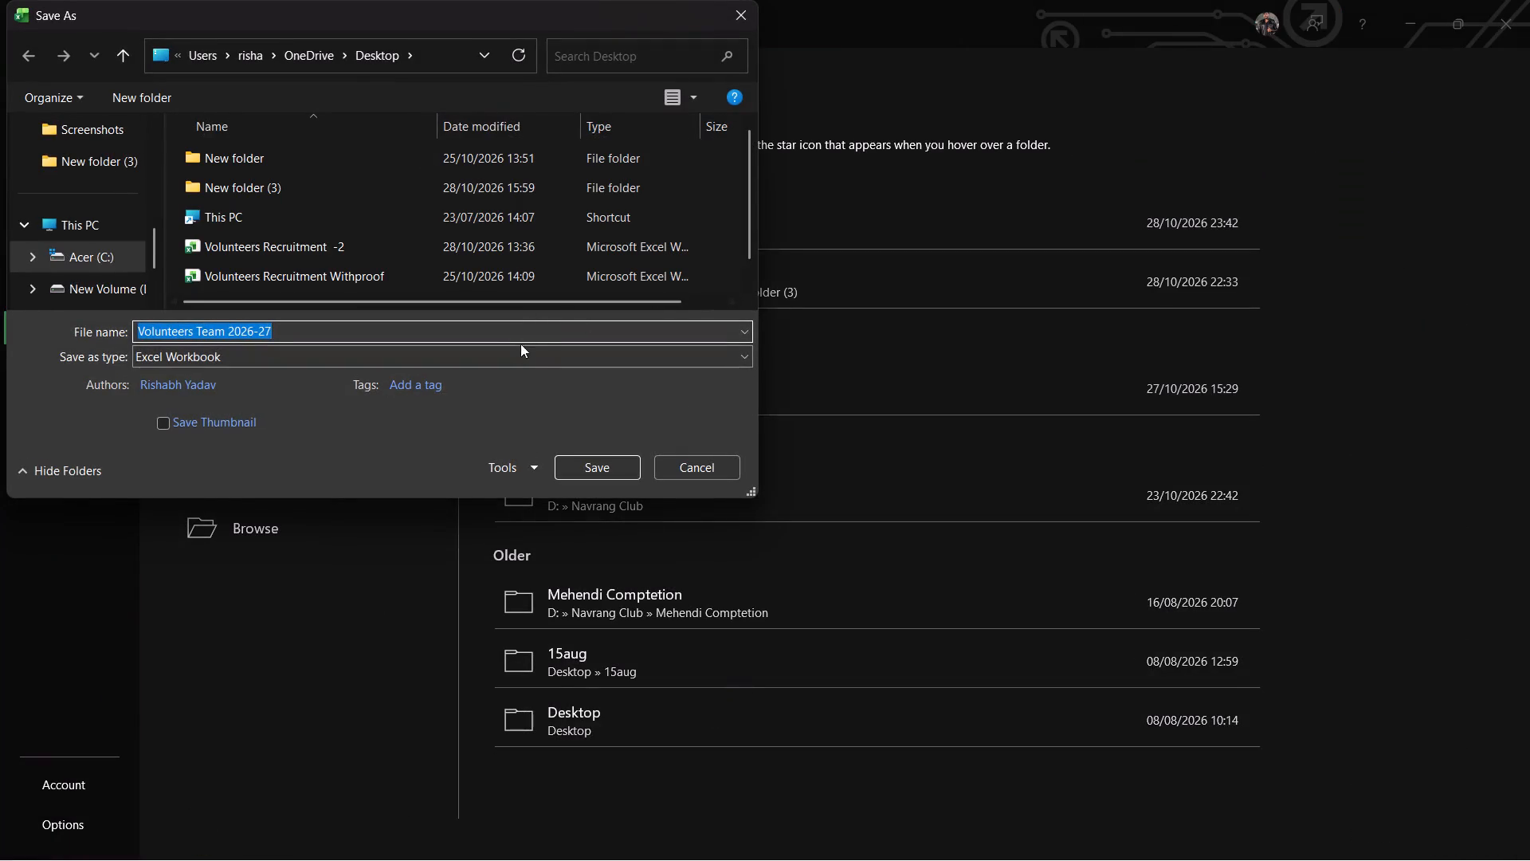
click(516, 355)
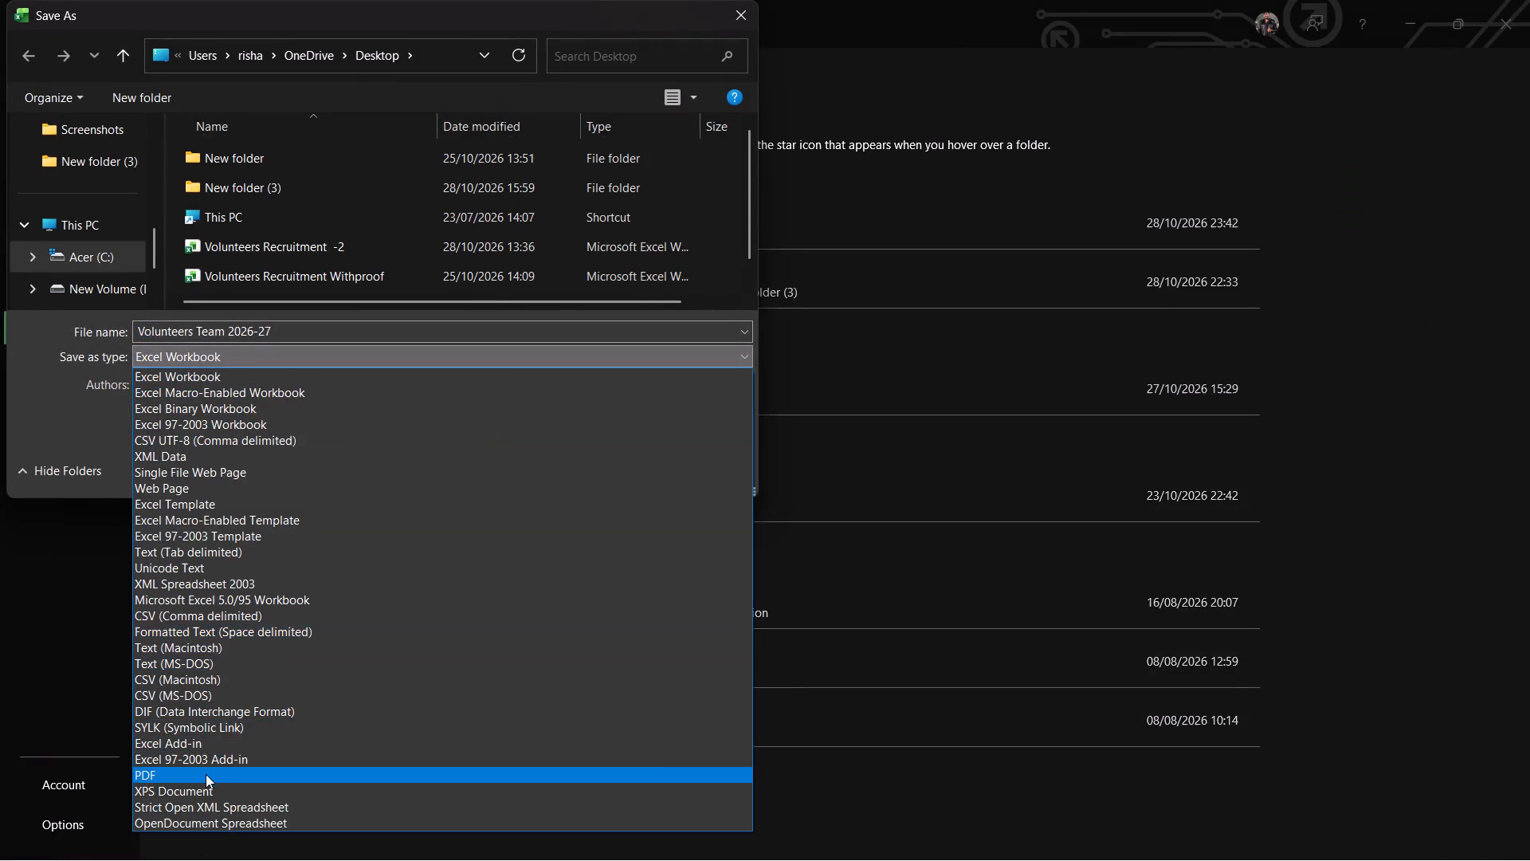
click(206, 774)
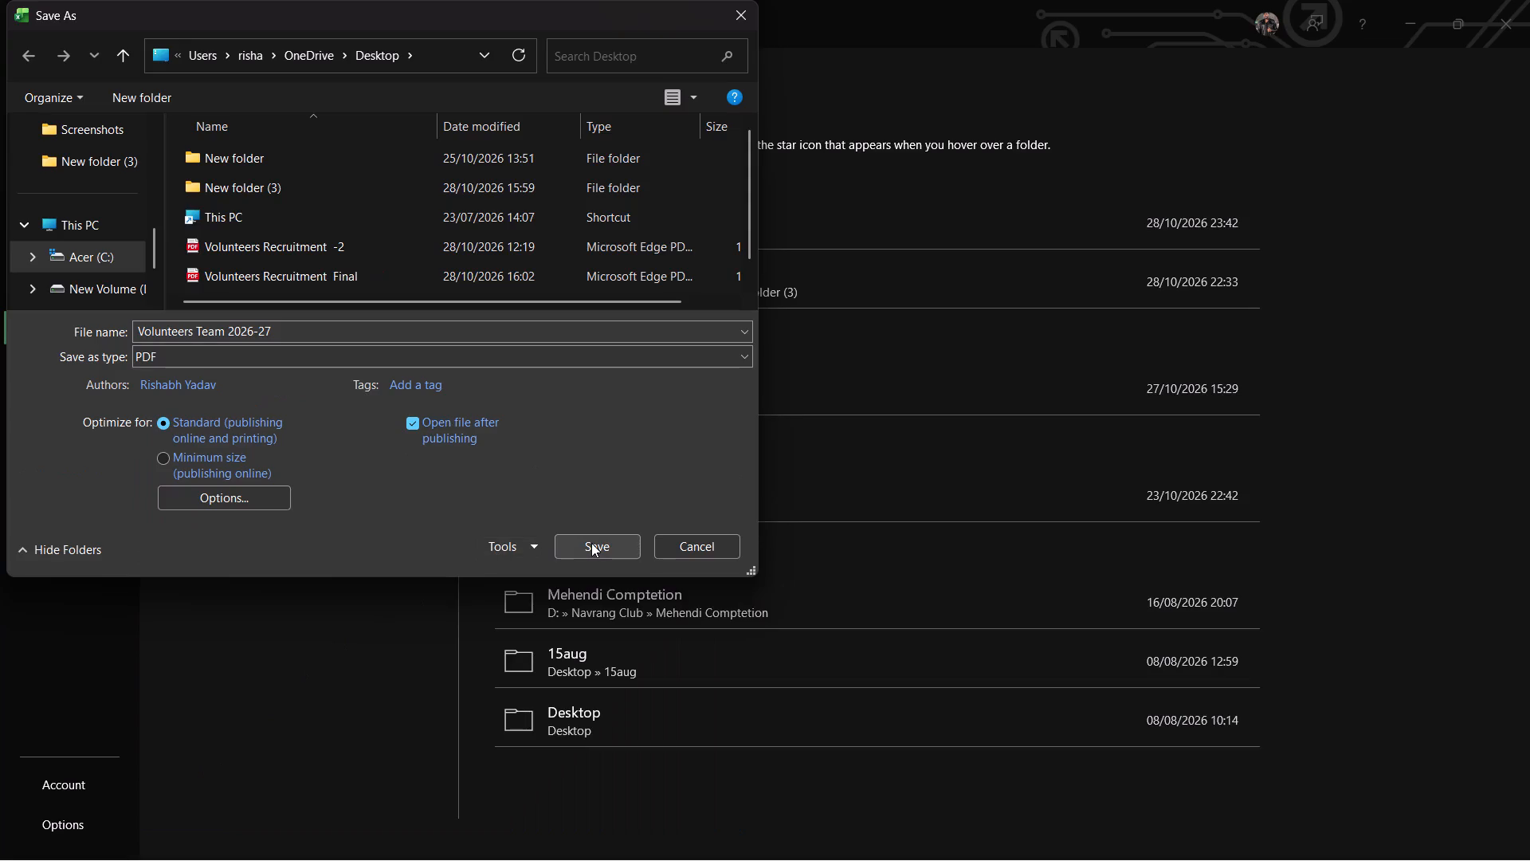
click(591, 543)
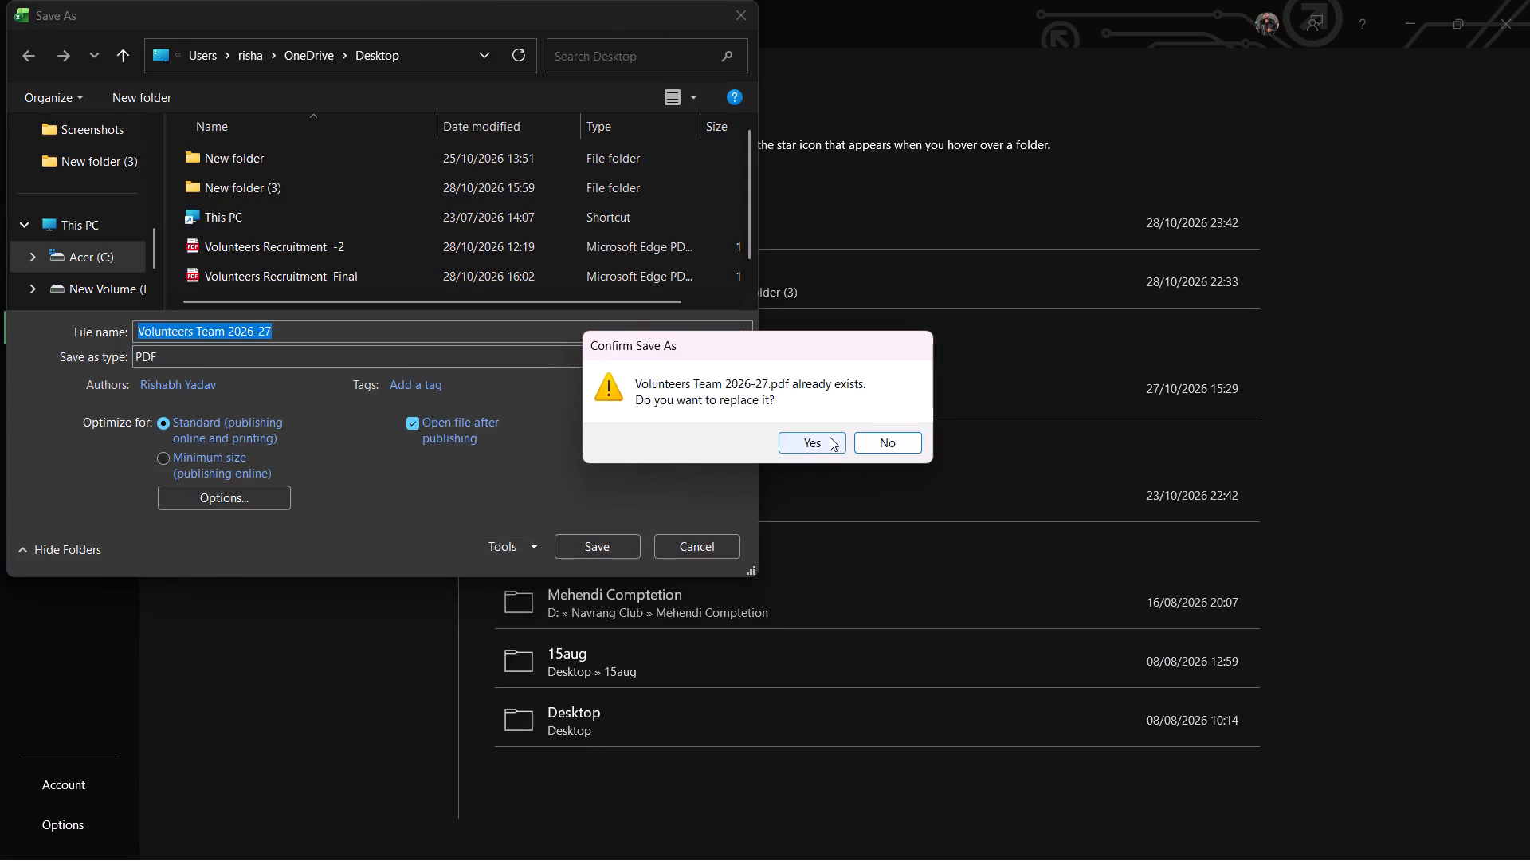
click(830, 437)
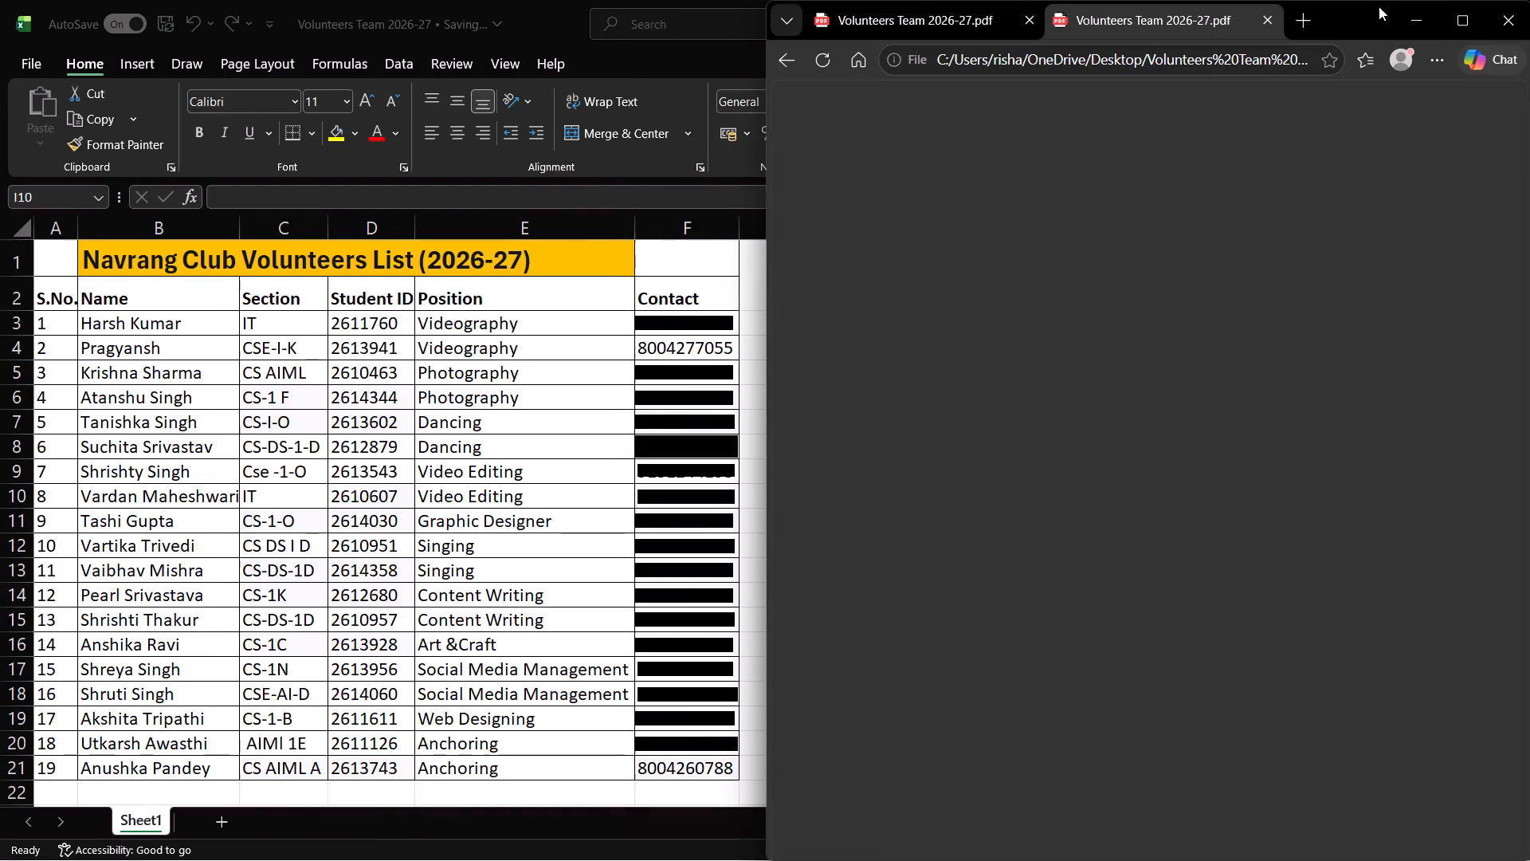
Close the earlier Volunteers Team 2026-27 PDF and examine the newly published one enlarged in a maximized Edge window.
click(1027, 26)
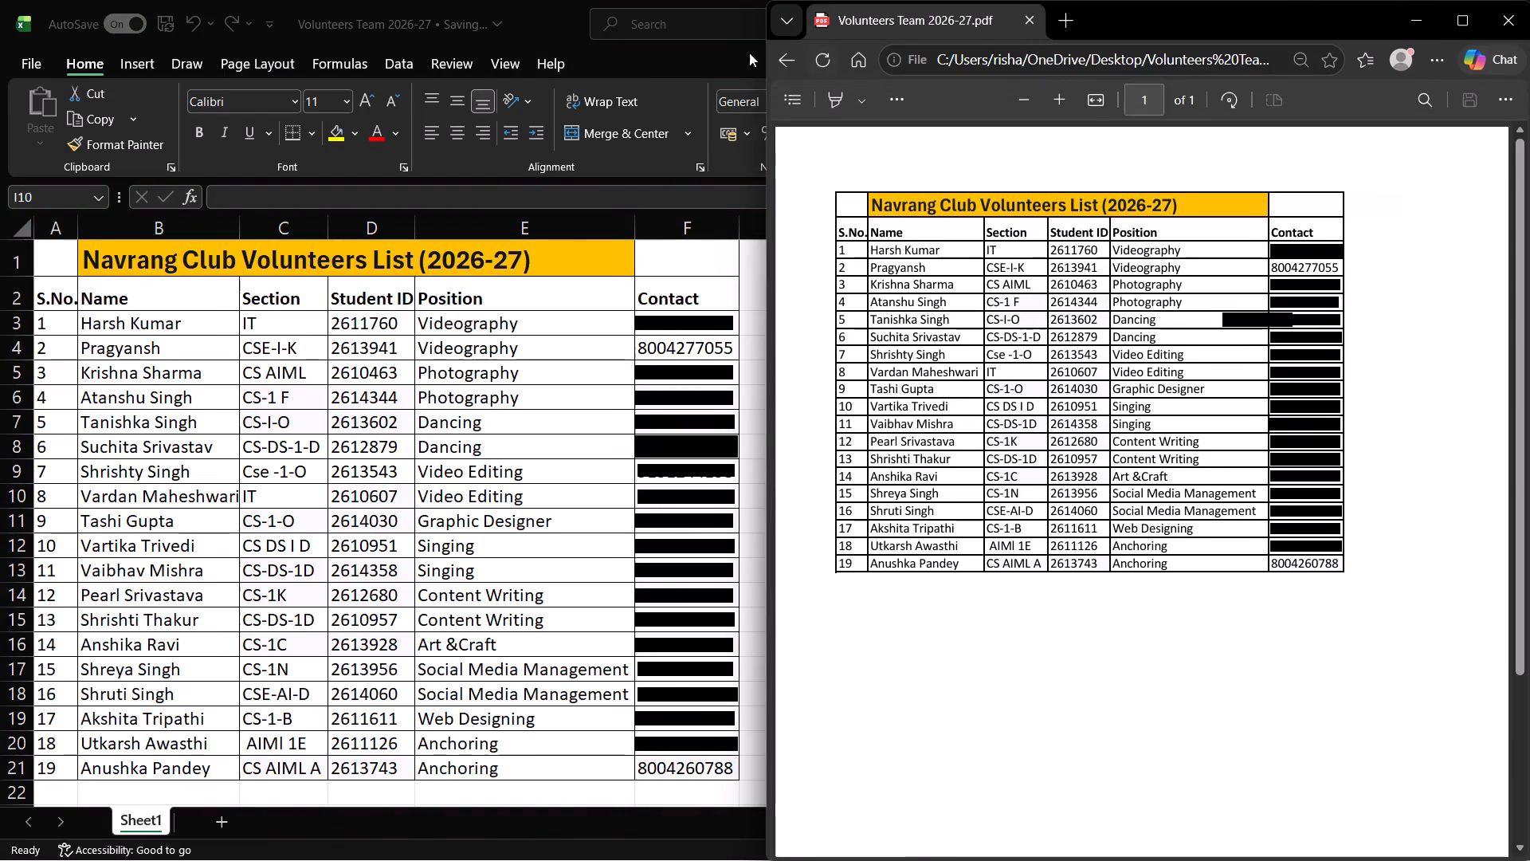
click(478, 3)
click(1529, 0)
click(1525, 3)
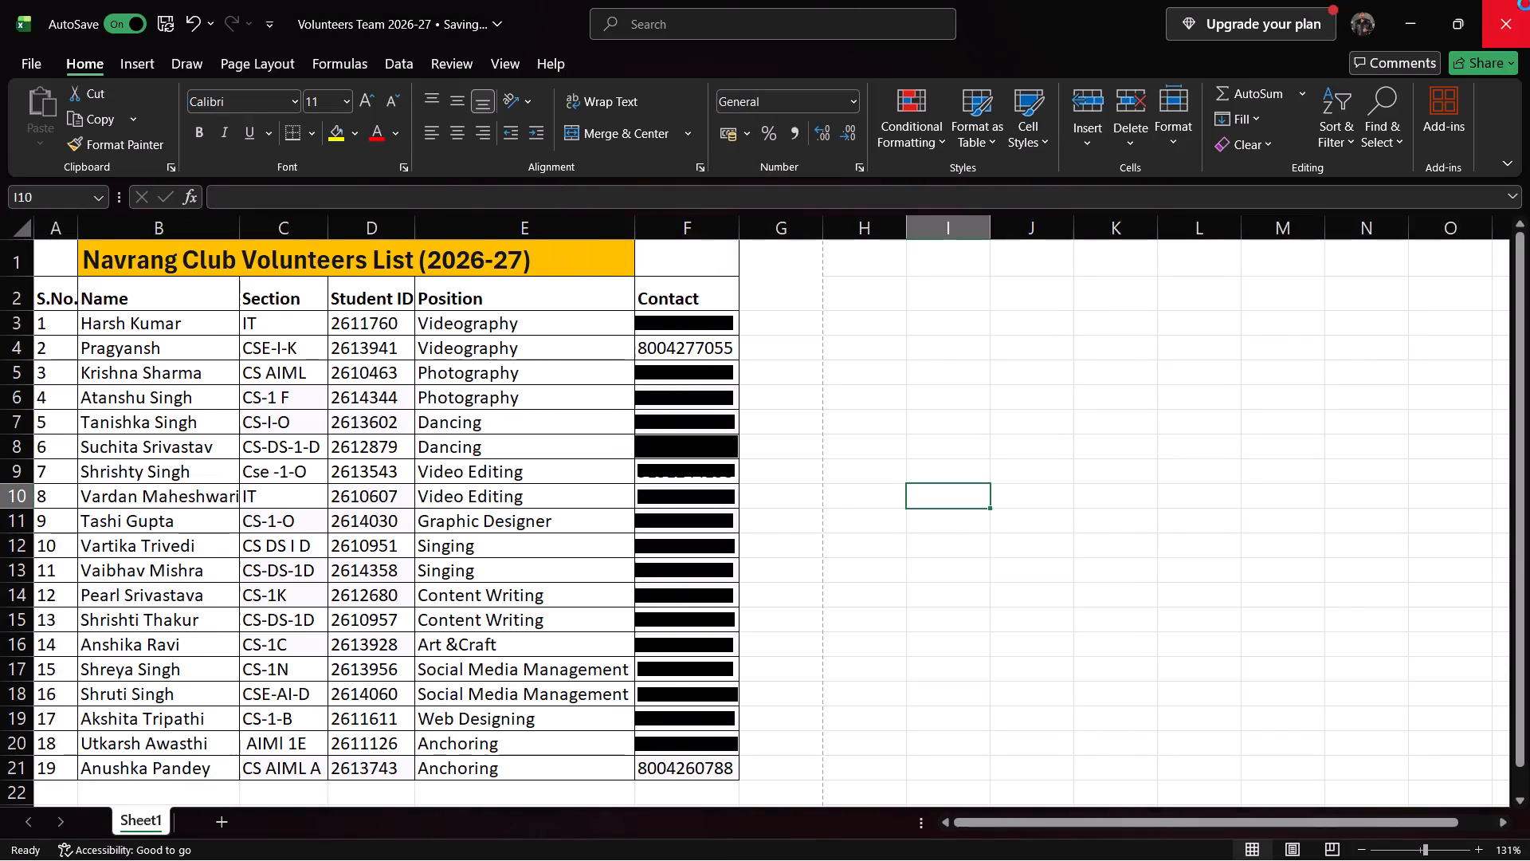
click(1460, 11)
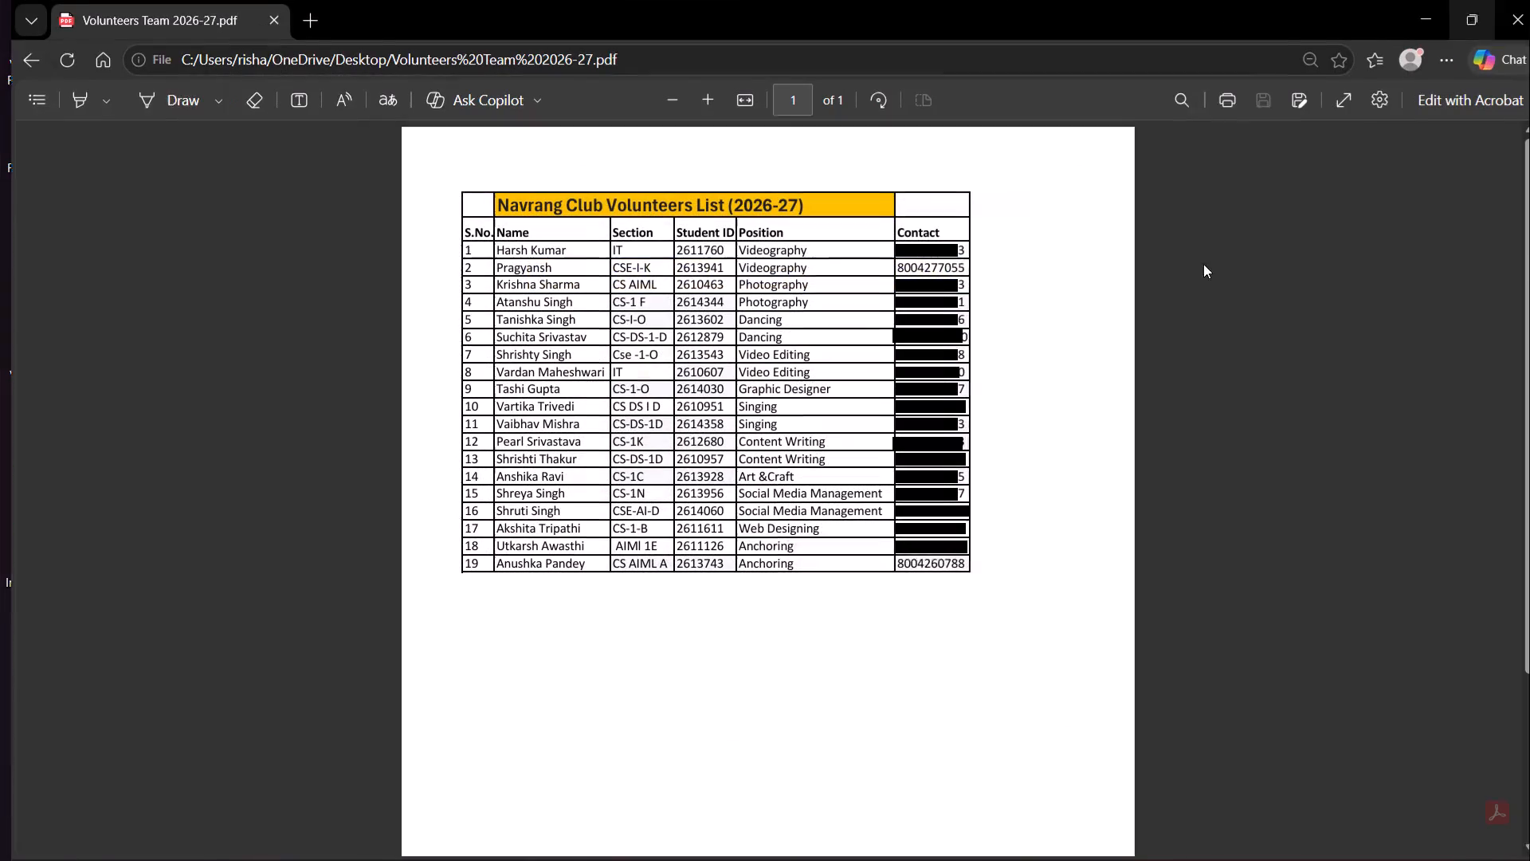
click(516, 316)
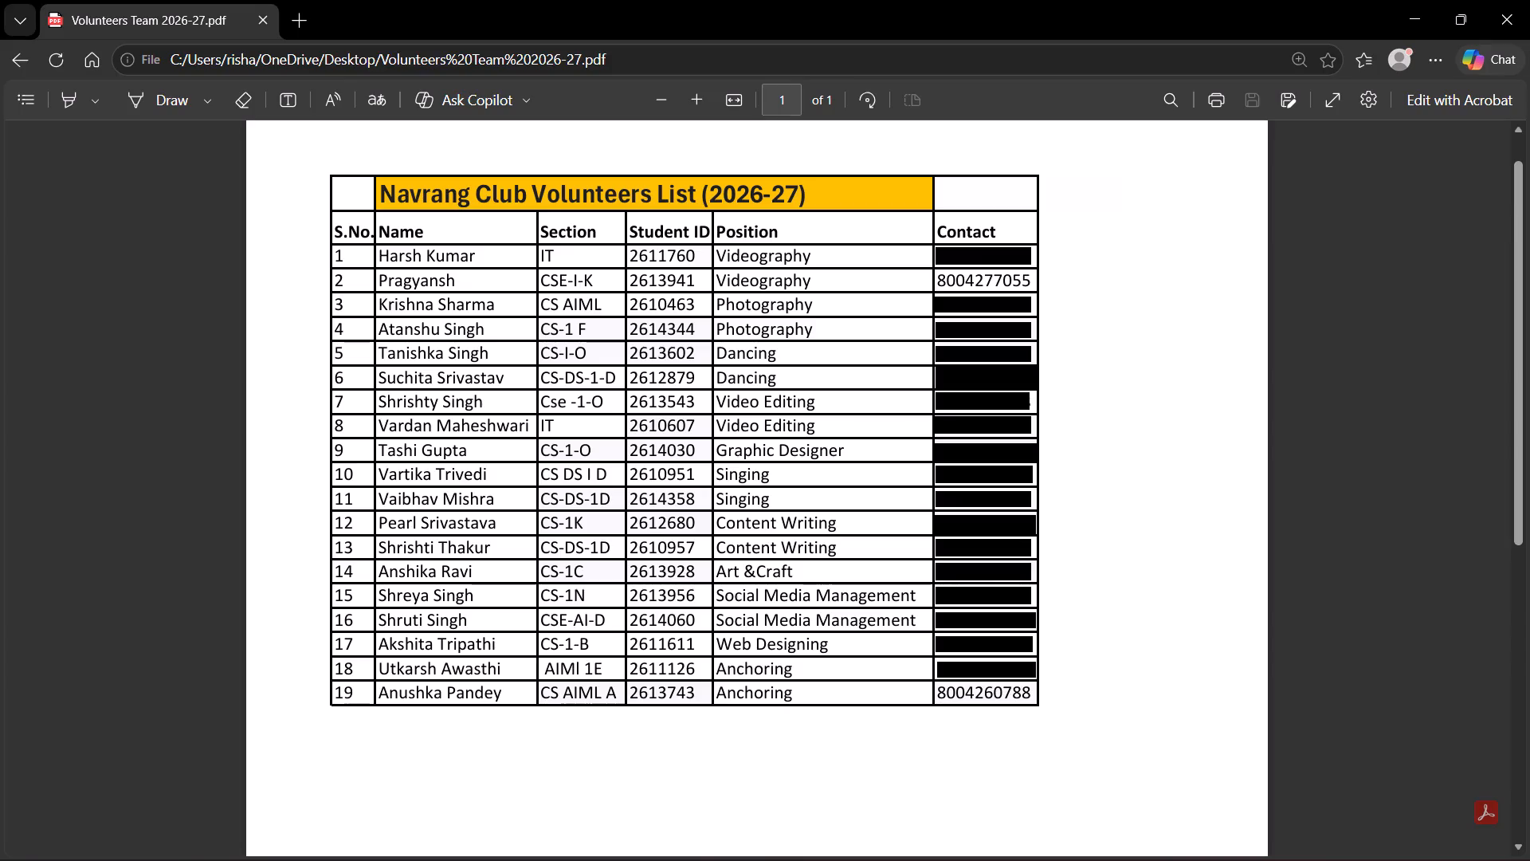
Review the published volunteers PDF from the title to the final row, checking the entries and table borders.
drag(390, 466, 686, 472)
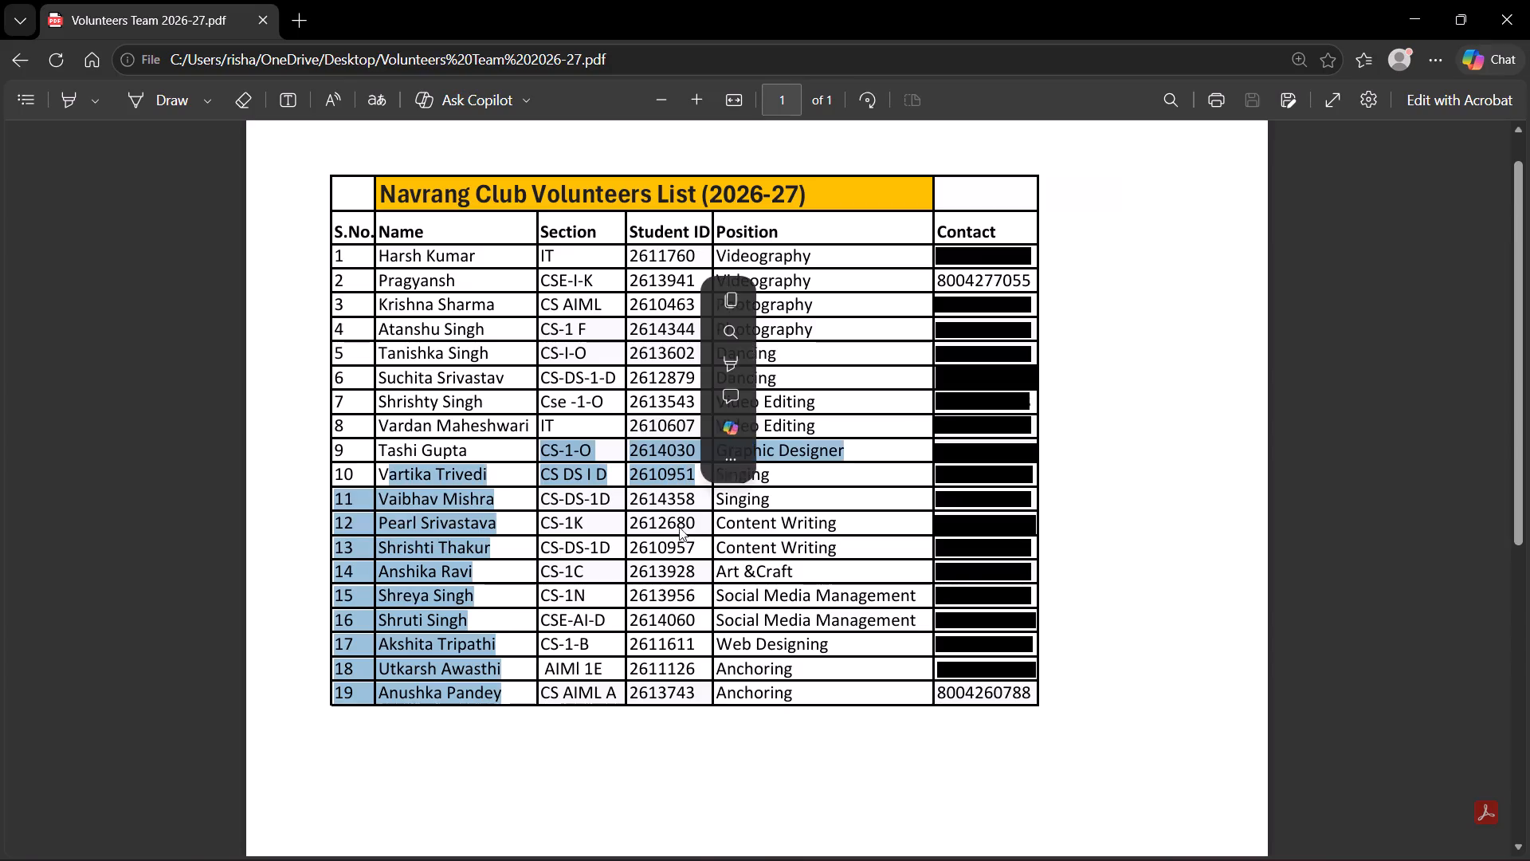
click(680, 535)
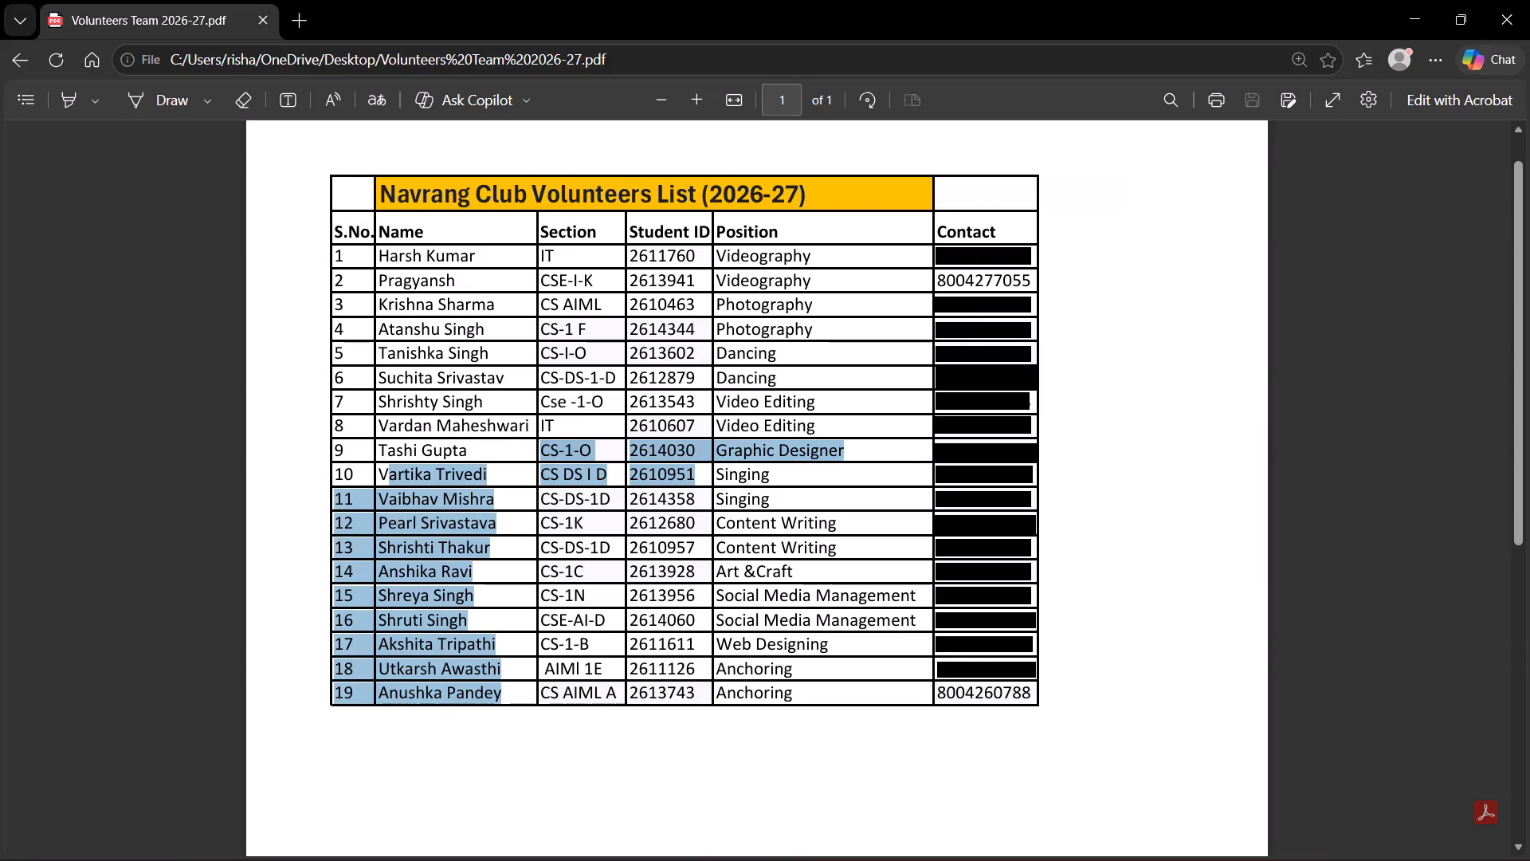
scroll(704, 438, up, 3)
scroll(704, 438, down, 2)
scroll(704, 438, up, 1)
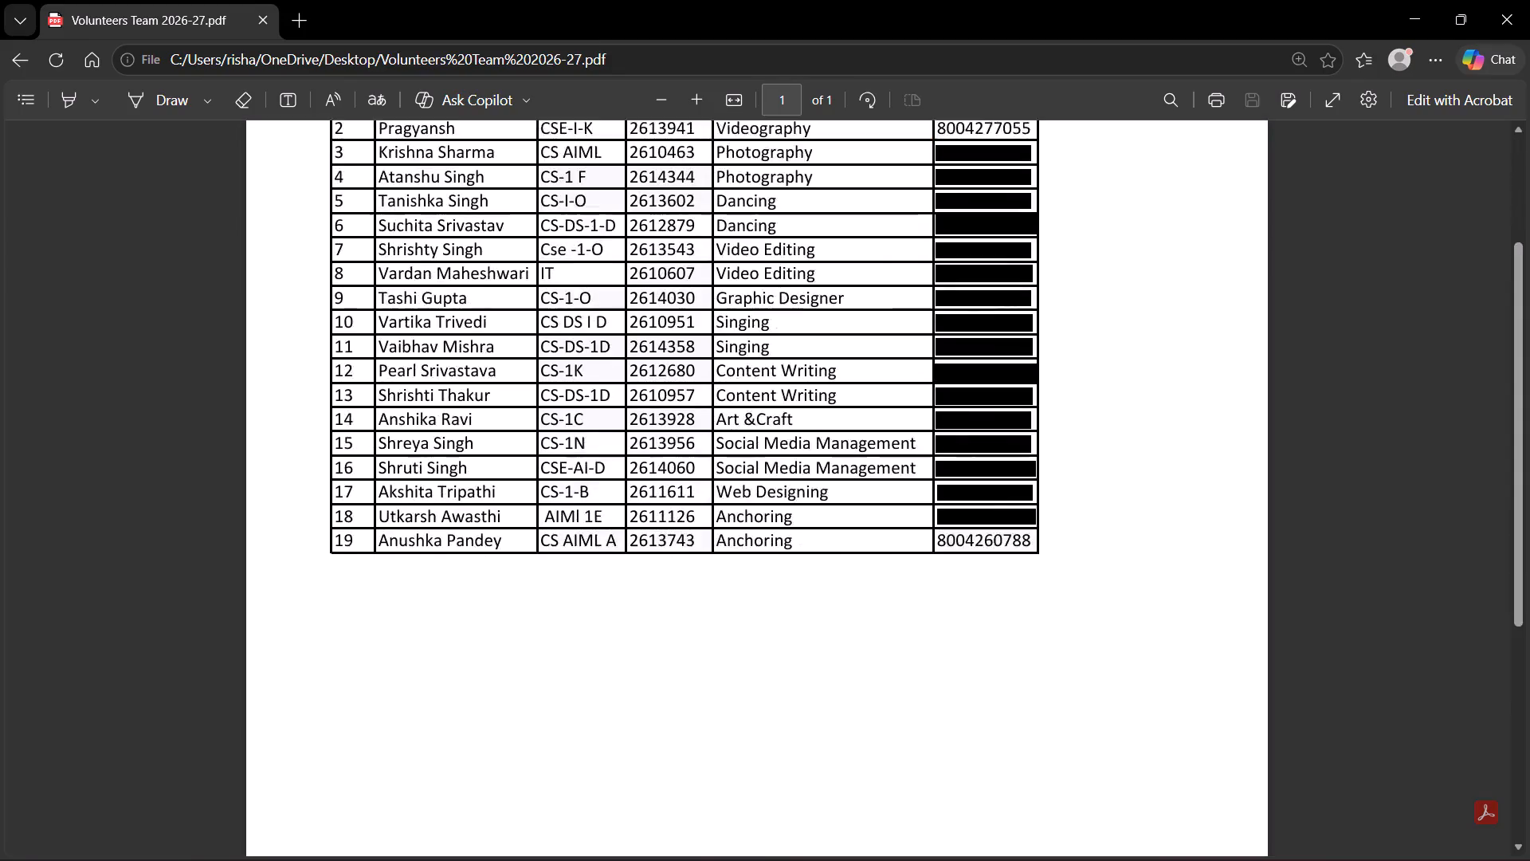